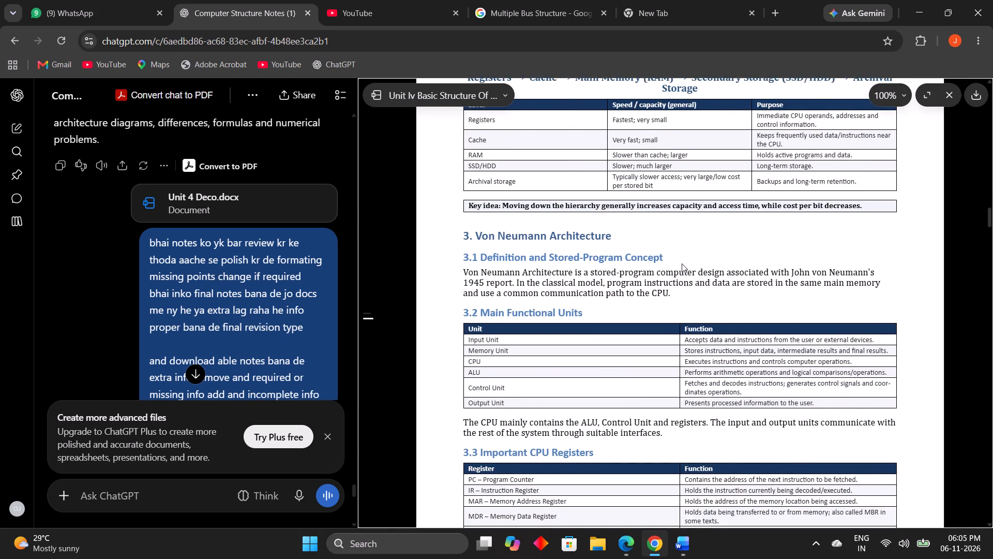
scroll(682, 263, down, 1)
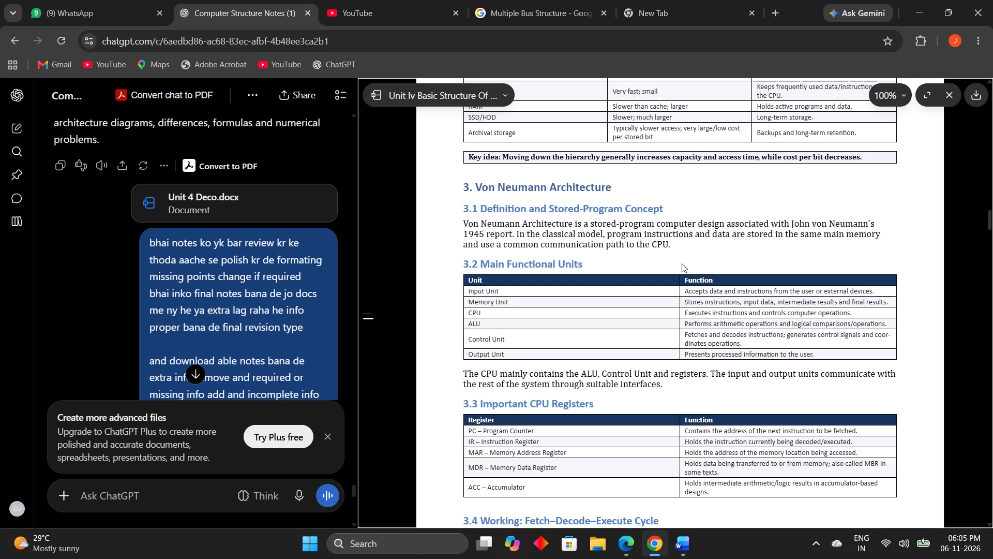
scroll(682, 263, down, 2)
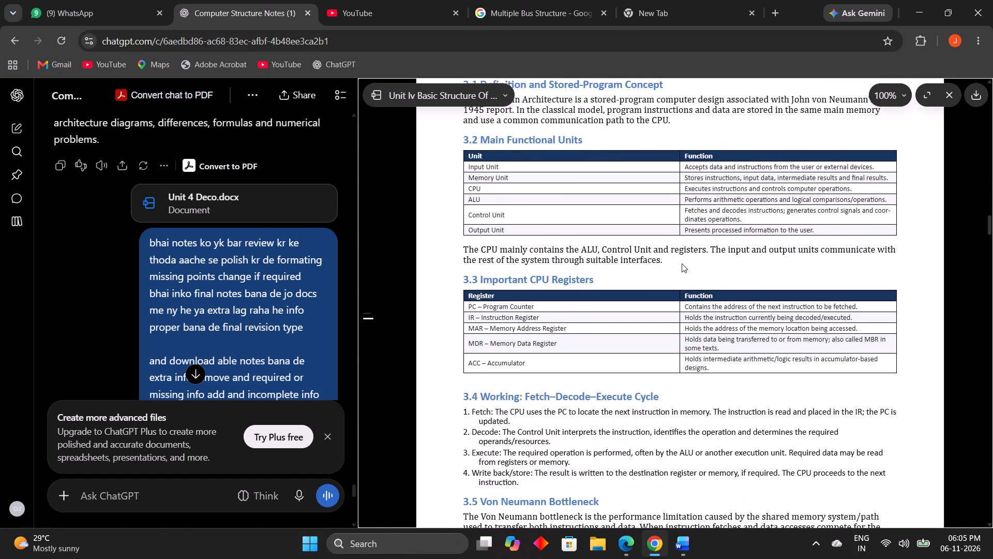
scroll(682, 263, down, 2)
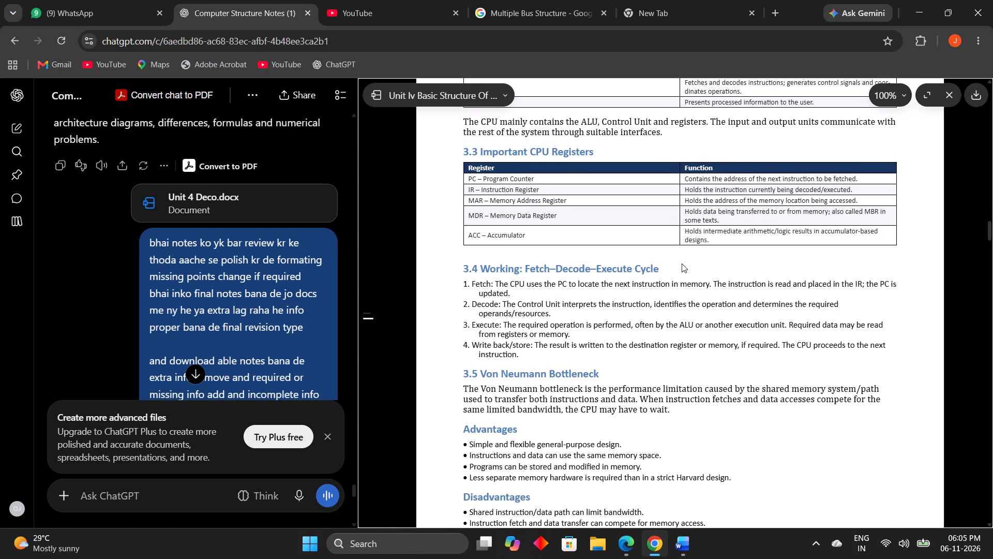
scroll(682, 263, down, 2)
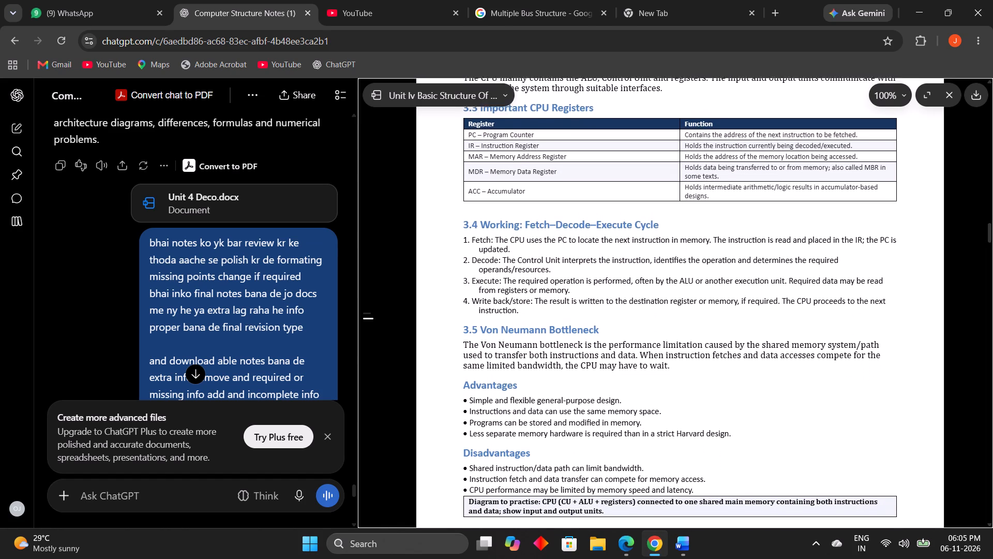
scroll(682, 263, down, 2)
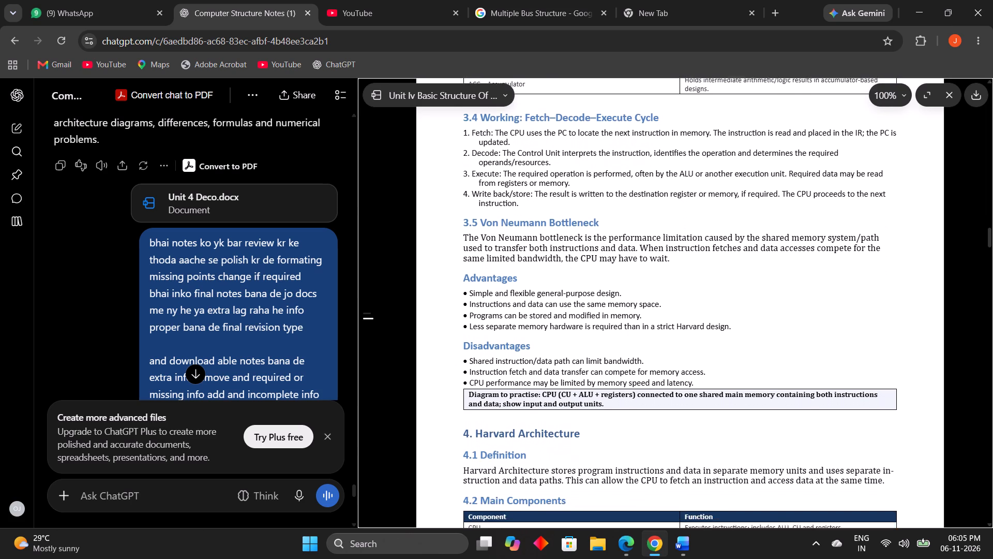
Look back at the Memory Hierarchy table and skim section 3, Von Neumann Architecture, again.
scroll(682, 263, down, 1)
scroll(682, 263, up, 4)
scroll(682, 263, down, 1)
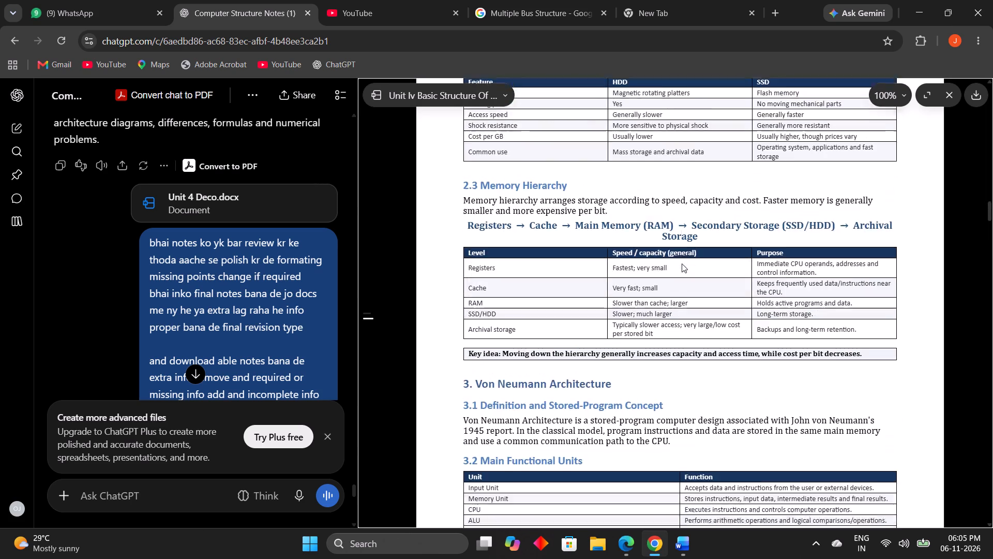
scroll(682, 263, down, 1)
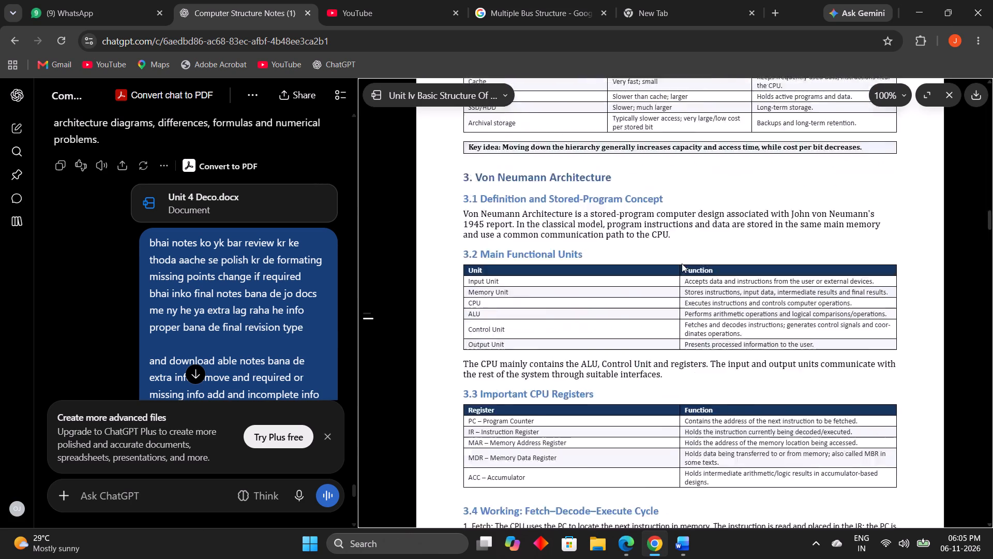
scroll(682, 263, down, 3)
Review section 4, Harvard Architecture, from its definition and components through the Von Neumann vs Harvard comparison table.
scroll(682, 263, down, 1)
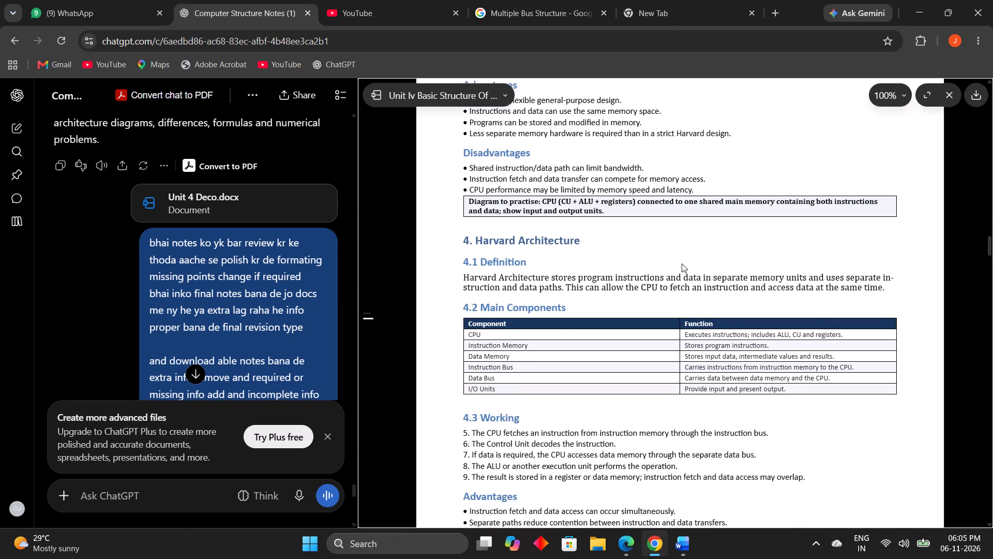
scroll(682, 263, down, 2)
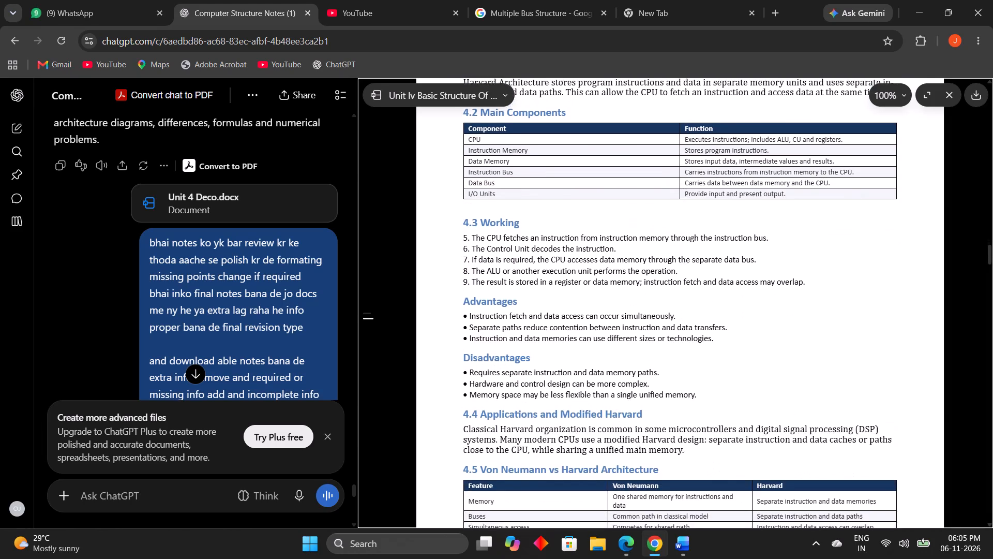
scroll(682, 263, down, 2)
scroll(682, 263, up, 1)
scroll(682, 263, down, 2)
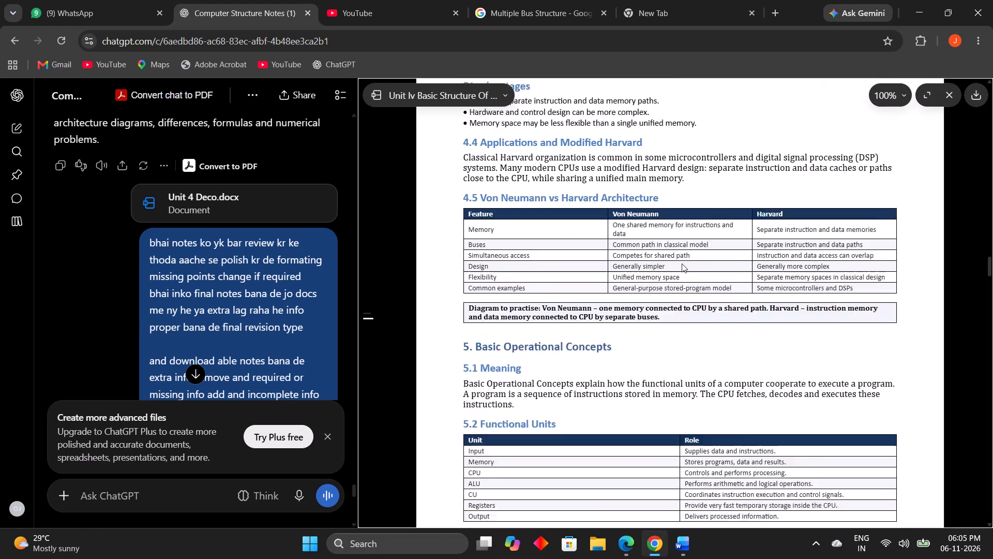
scroll(682, 263, down, 2)
Go back from the architecture comparison table to section 3 and recheck Von Neumann's functional units and CPU registers.
scroll(682, 263, up, 2)
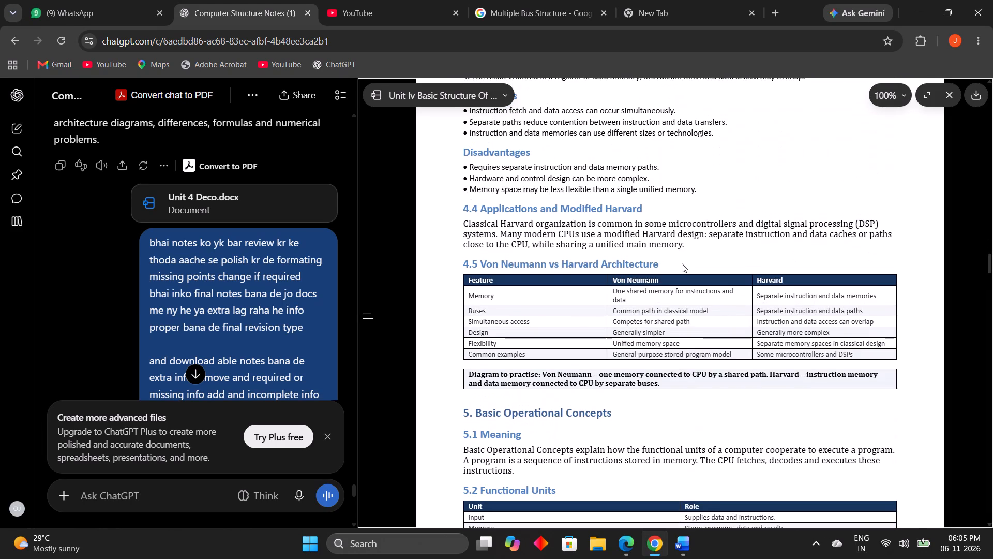
scroll(682, 263, up, 2)
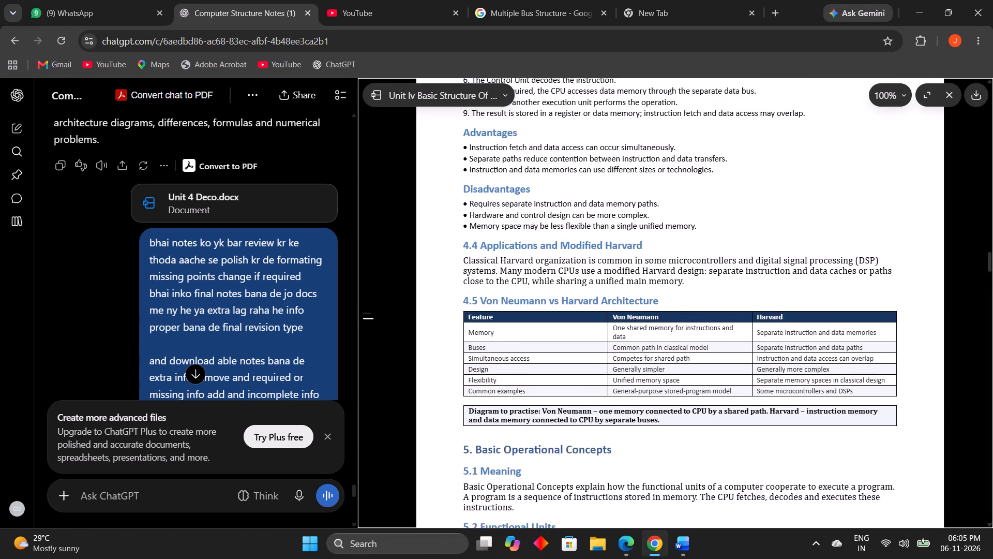
scroll(682, 263, up, 4)
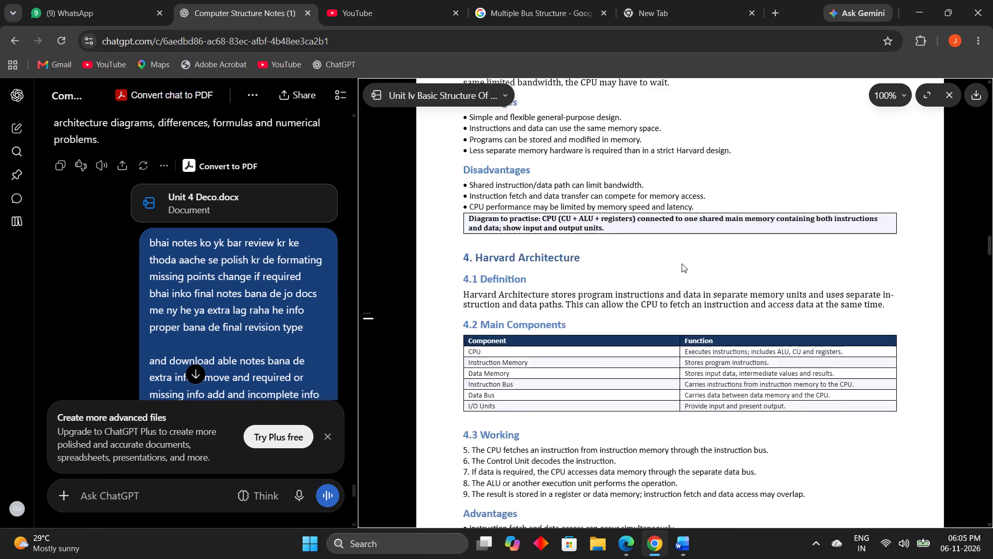
scroll(682, 263, up, 6)
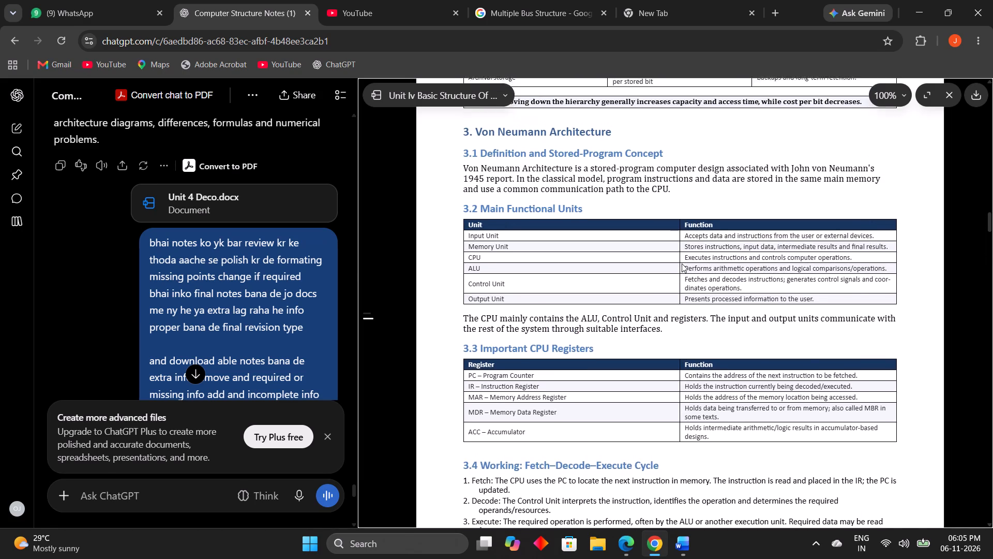
scroll(682, 263, up, 1)
Reread section 4, Harvard Architecture, covering Working, Advantages, Disadvantages, Modified Harvard and the comparison with Von Neumann.
scroll(682, 263, down, 4)
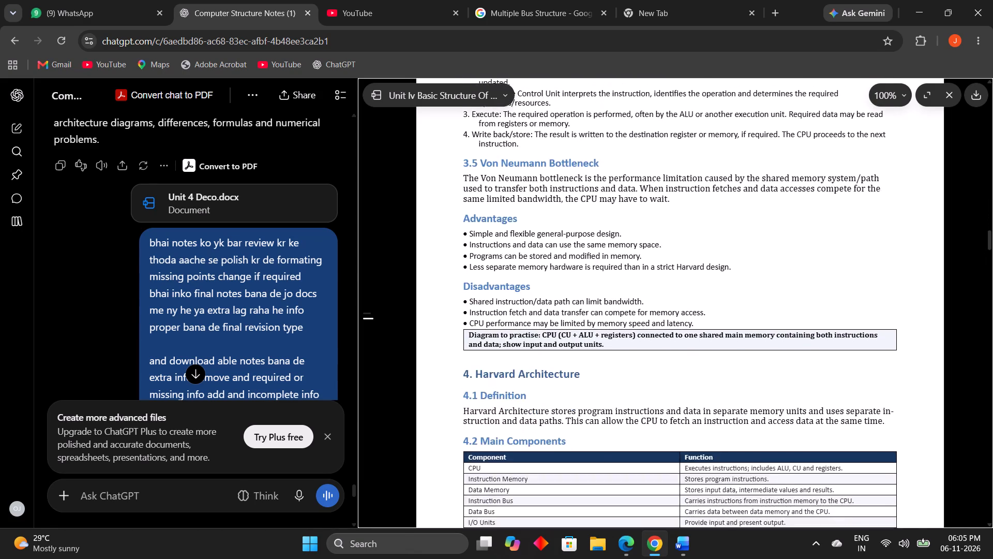
scroll(682, 263, down, 4)
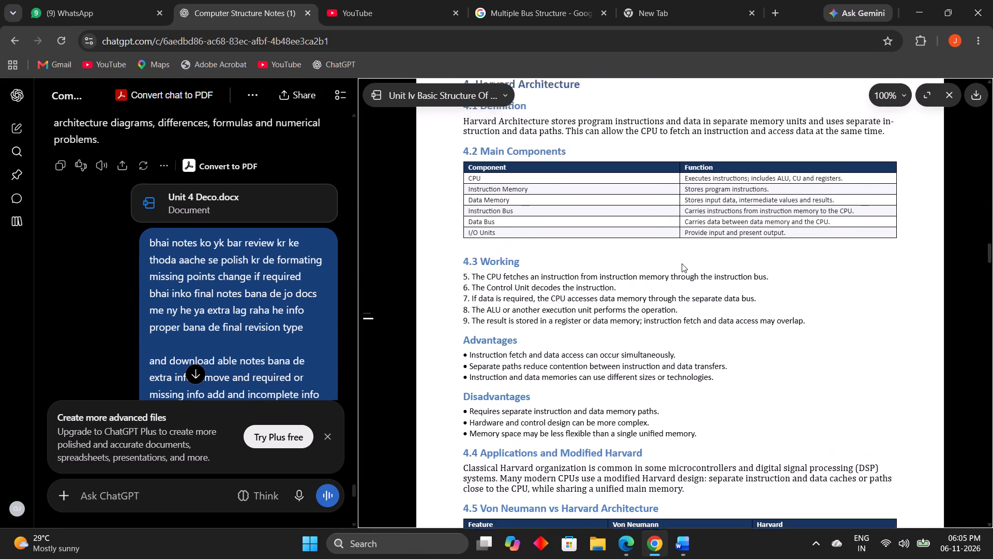
scroll(682, 263, down, 3)
scroll(682, 263, up, 1)
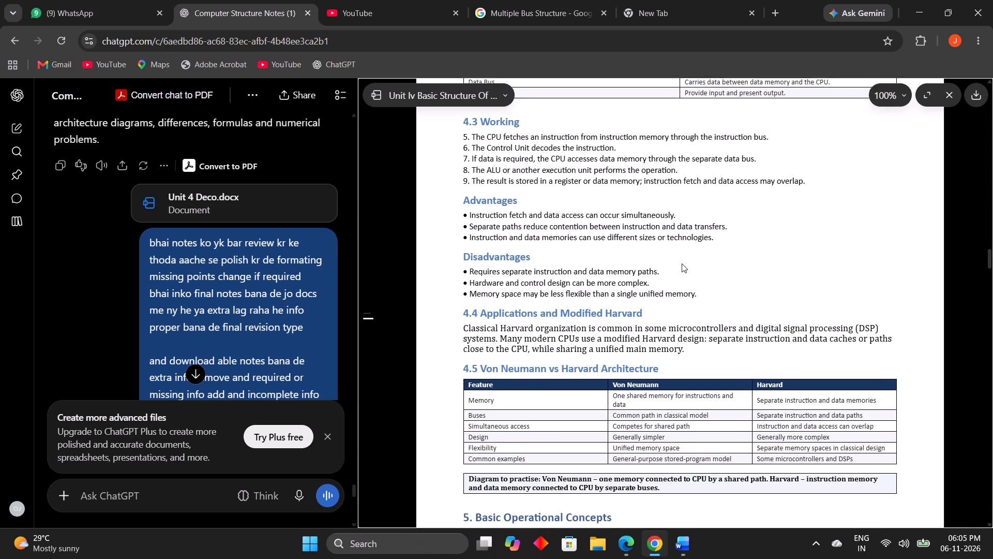
scroll(682, 263, up, 1)
scroll(682, 263, right, 1)
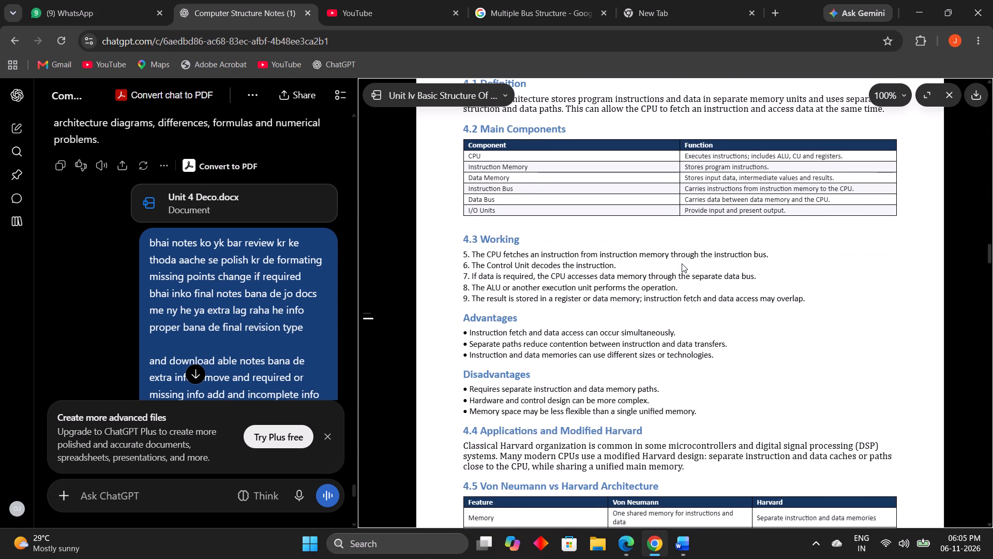
scroll(682, 263, down, 3)
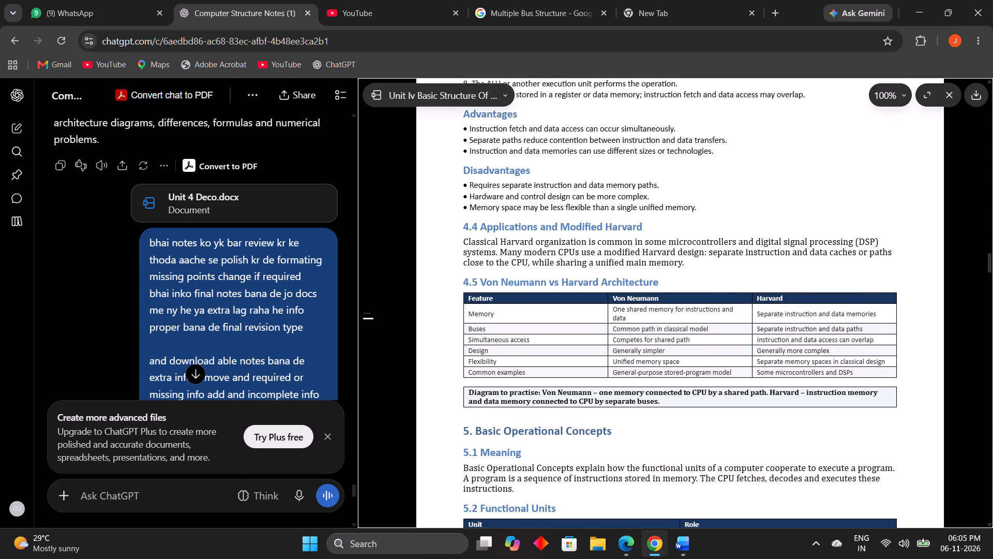
Review sections 5.1 to 5.3 of Basic Operational Concepts, covering the Functional Units and Instruction Execution Cycle tables.
scroll(682, 263, down, 2)
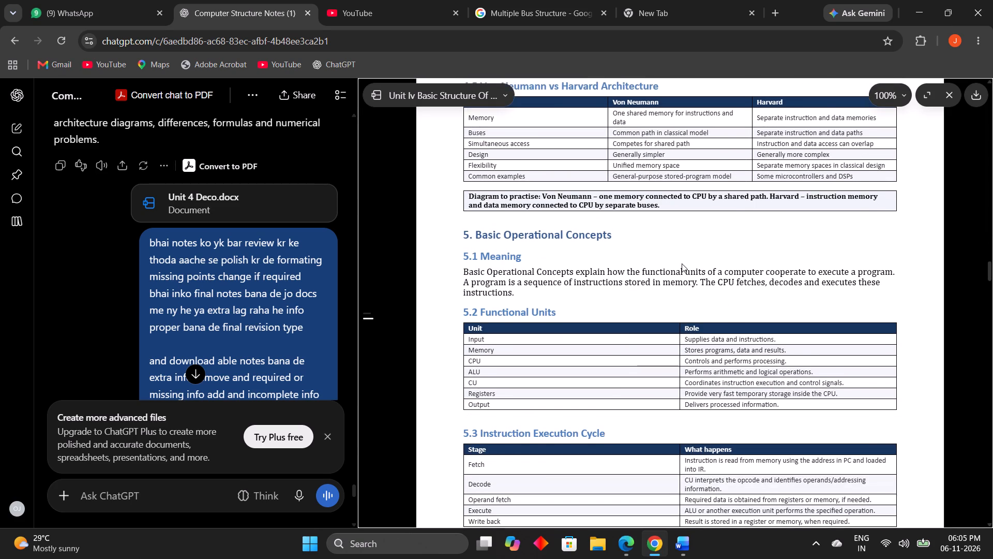
scroll(682, 263, down, 2)
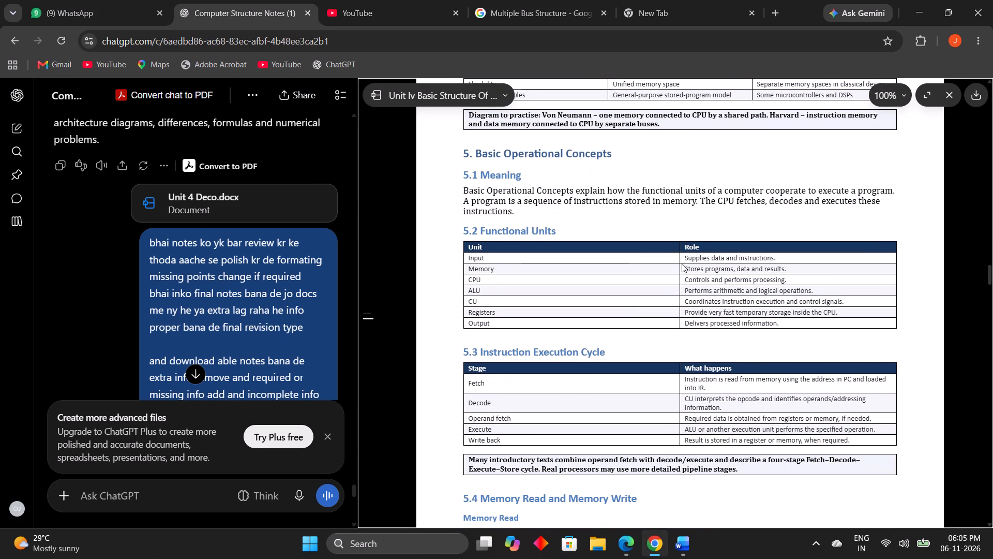
scroll(682, 263, down, 2)
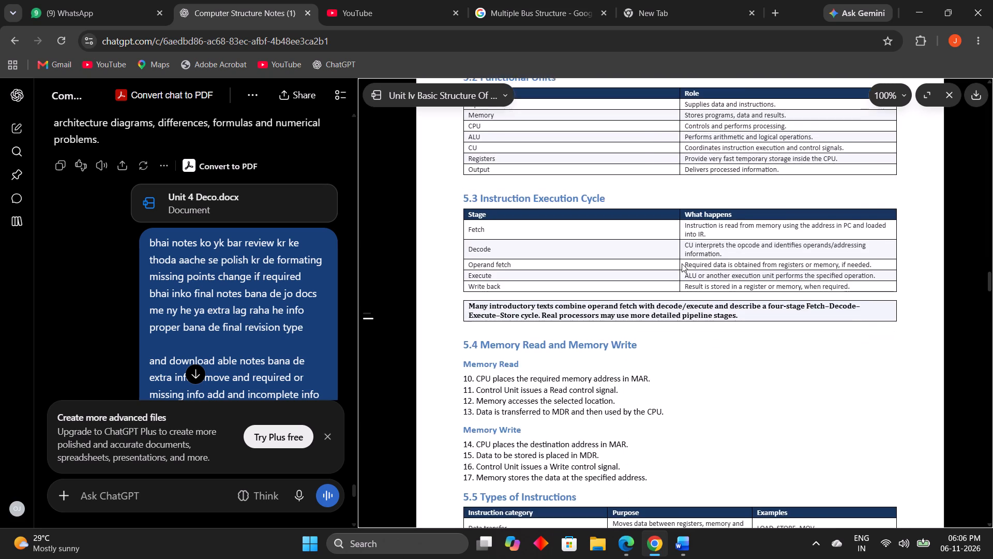
scroll(682, 263, down, 2)
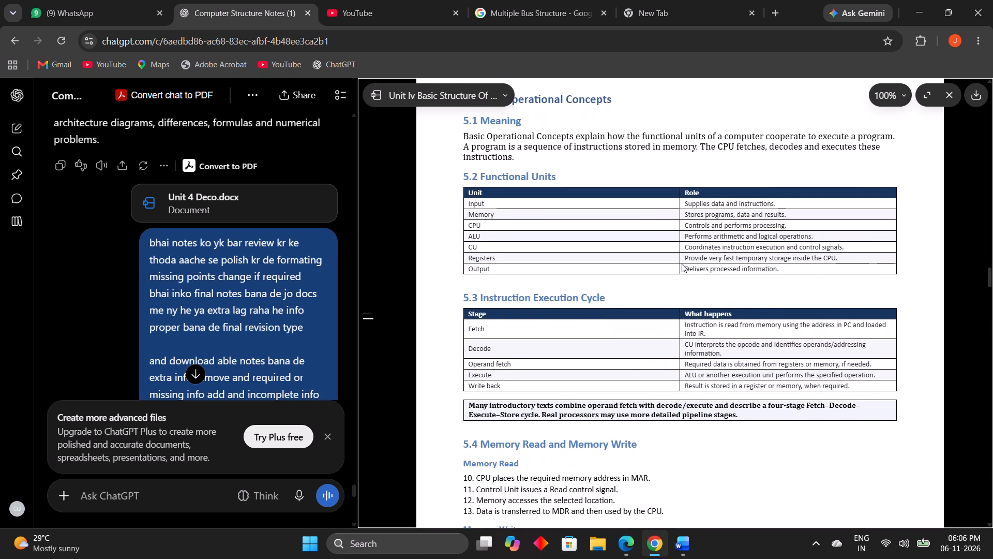
scroll(682, 263, down, 1)
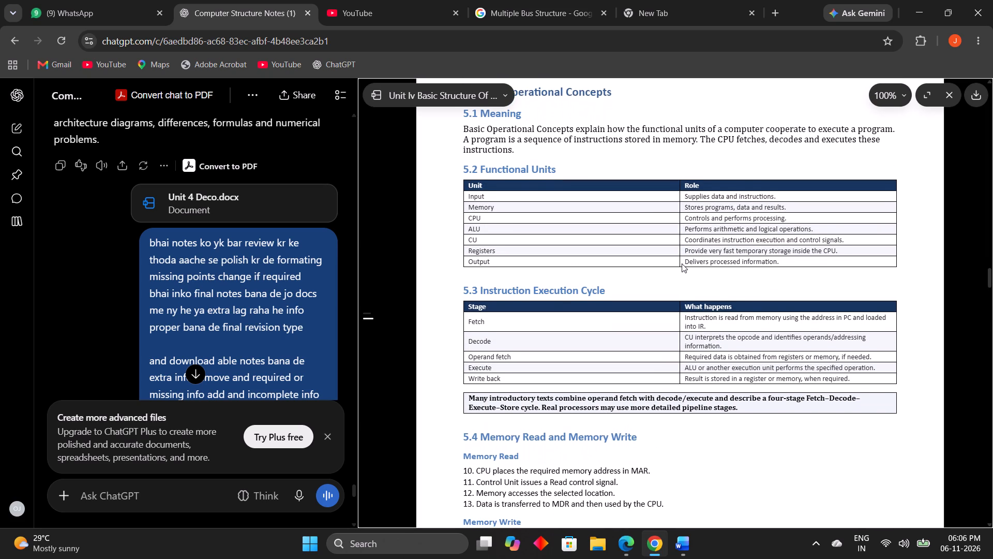
scroll(682, 263, down, 1)
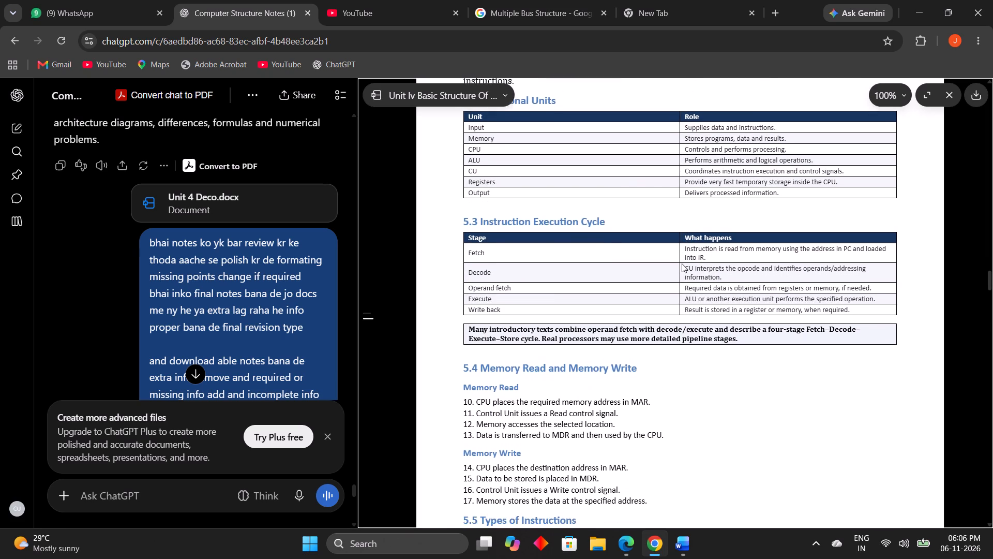
scroll(682, 263, down, 2)
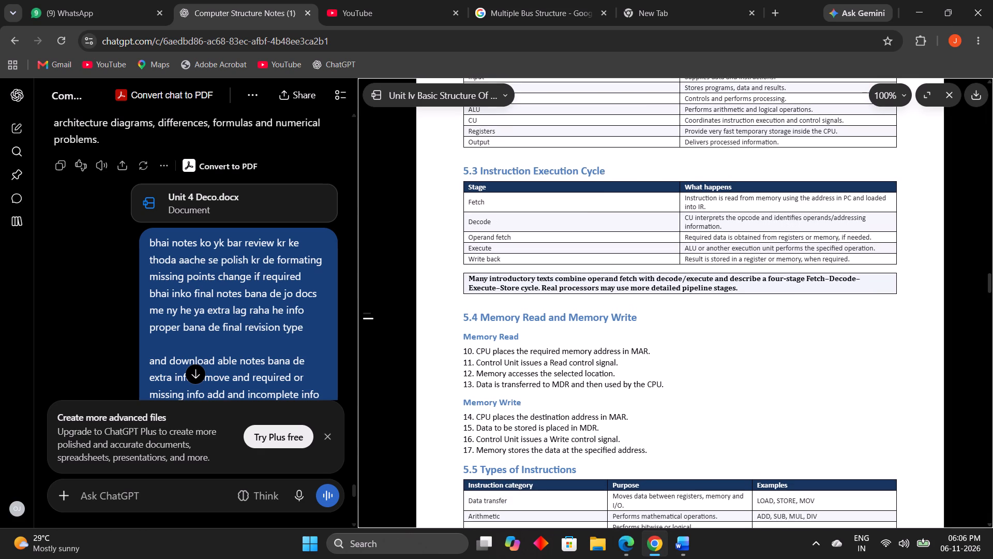
drag(460, 171, 659, 169)
click(659, 169)
drag(576, 231, 648, 296)
click(648, 296)
Read sections 5.4 to 5.6, covering Memory Read and Write, Types of Instructions and the Adding Two Numbers example.
scroll(648, 296, down, 1)
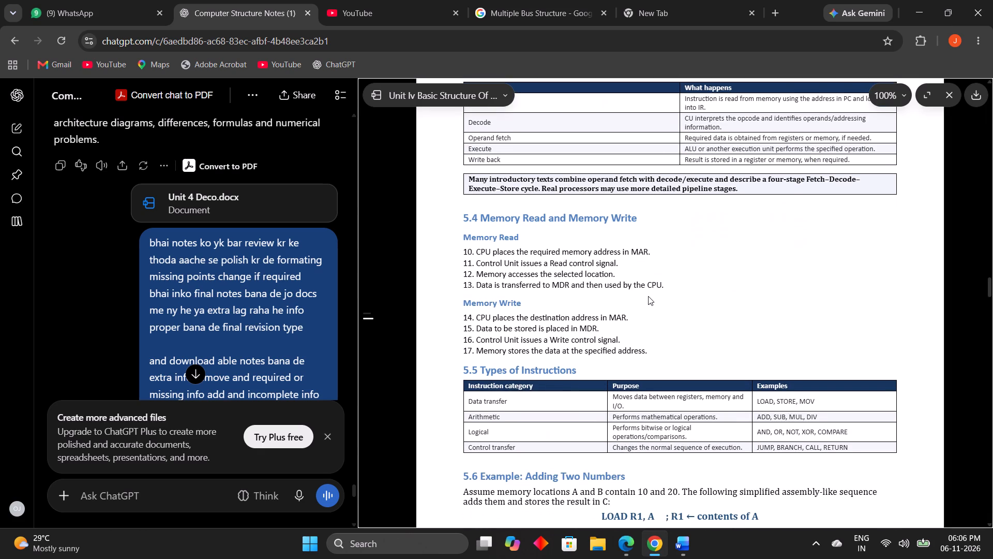
drag(455, 219, 660, 318)
click(660, 318)
drag(663, 346, 463, 224)
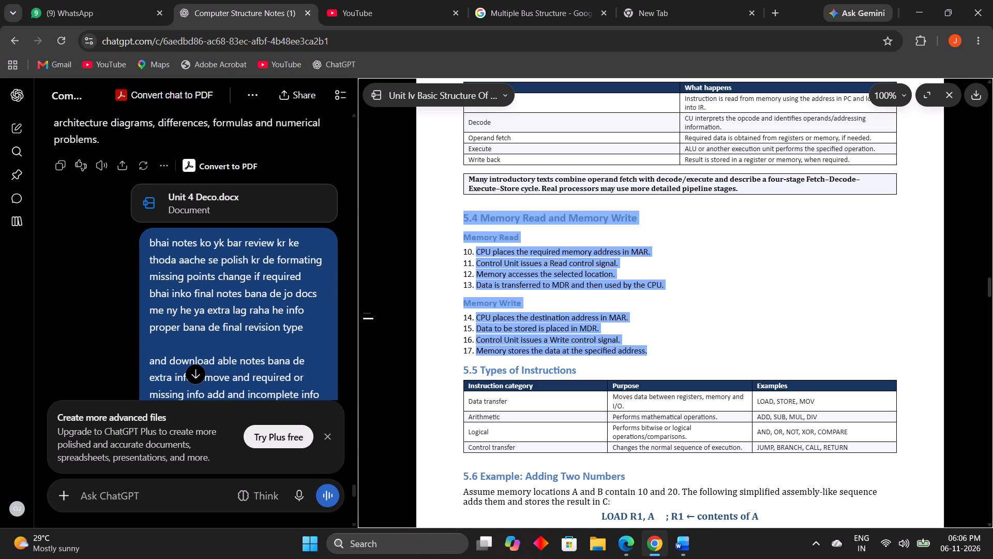
click(463, 224)
scroll(501, 434, down, 3)
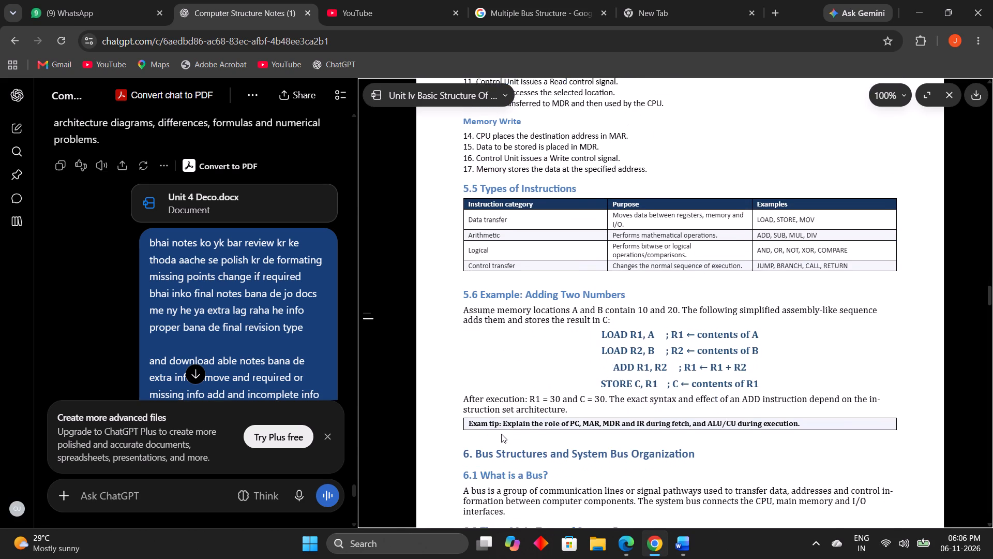
scroll(501, 434, down, 1)
drag(462, 203, 584, 274)
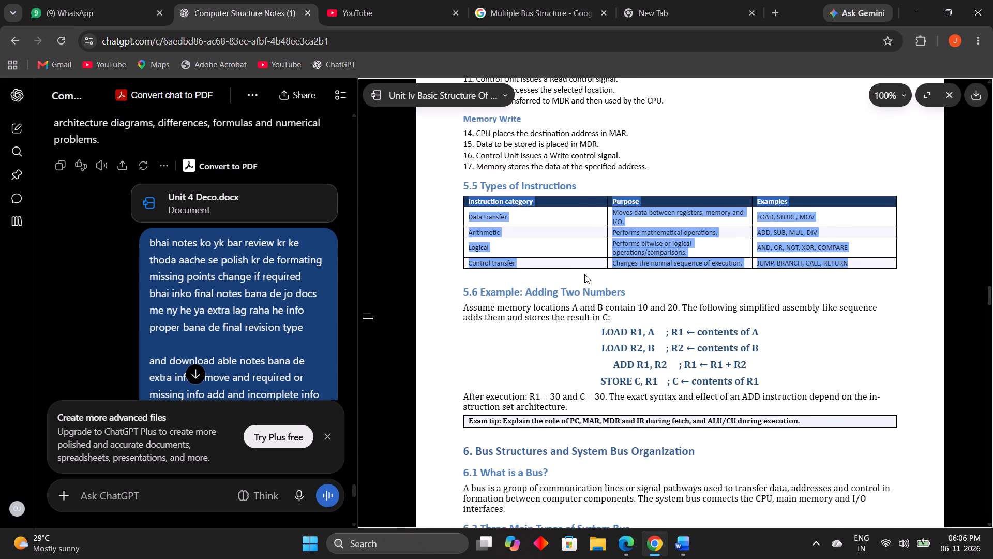
drag(584, 274, 589, 277)
click(589, 277)
drag(475, 304, 706, 377)
click(706, 377)
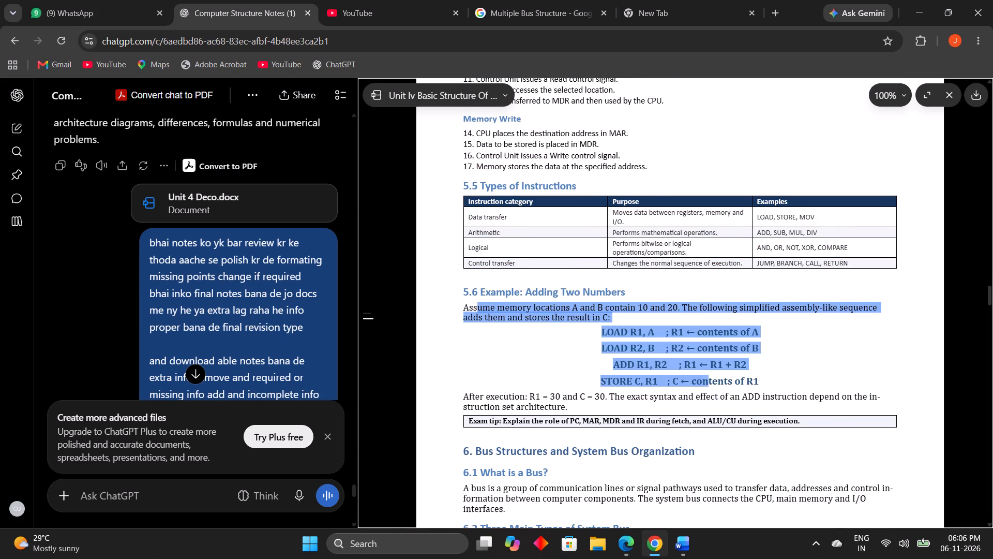
click(548, 403)
Review the start of section 6, Bus Structures, from What is a Bus through the system bus types, Memory Read and Memory Write.
scroll(548, 403, down, 2)
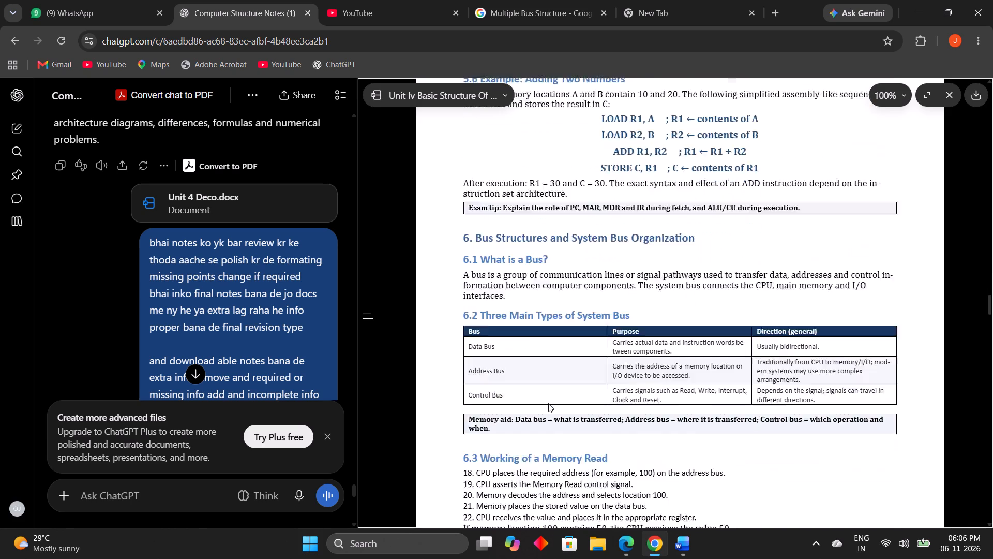
scroll(548, 403, down, 1)
drag(498, 162, 649, 244)
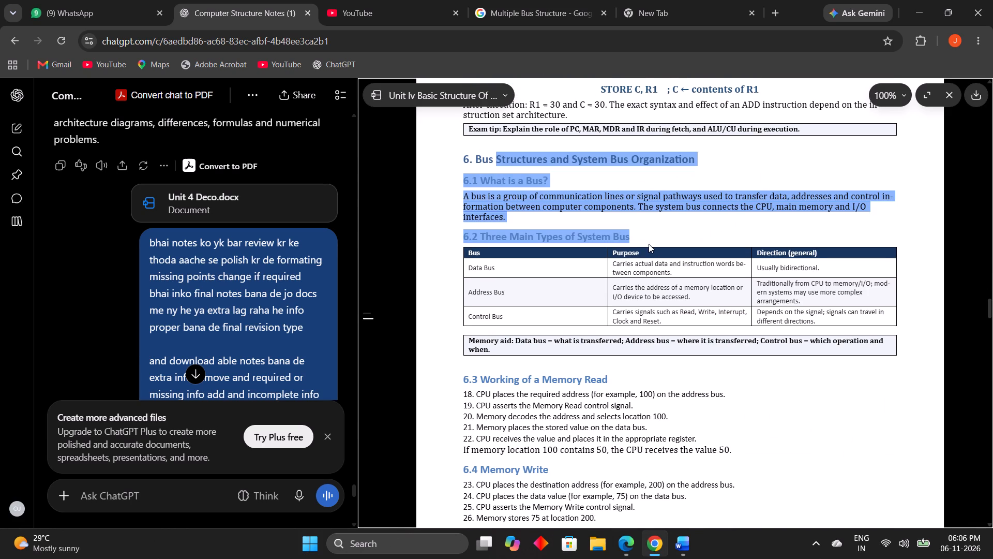
drag(649, 244, 739, 399)
click(739, 399)
scroll(739, 399, down, 3)
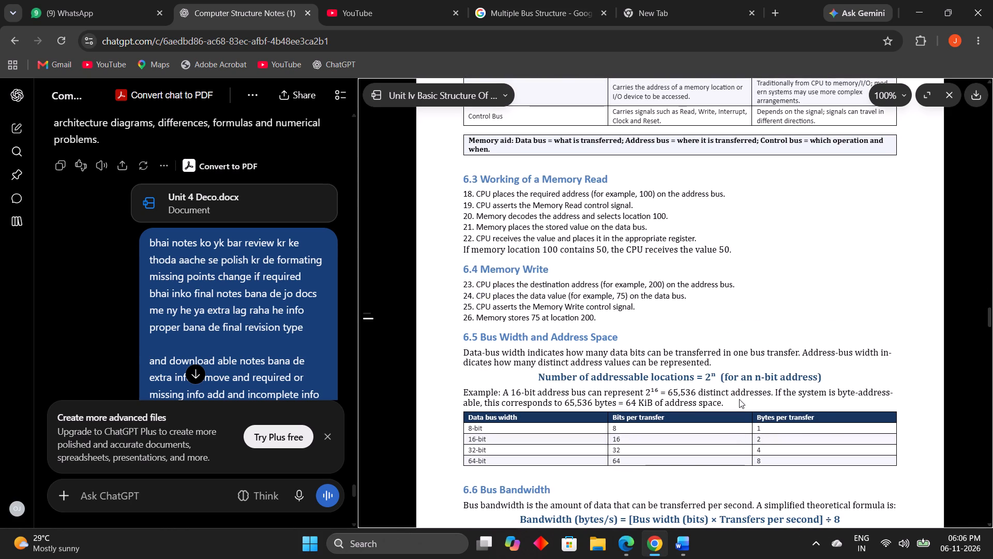
drag(468, 184, 661, 328)
click(661, 328)
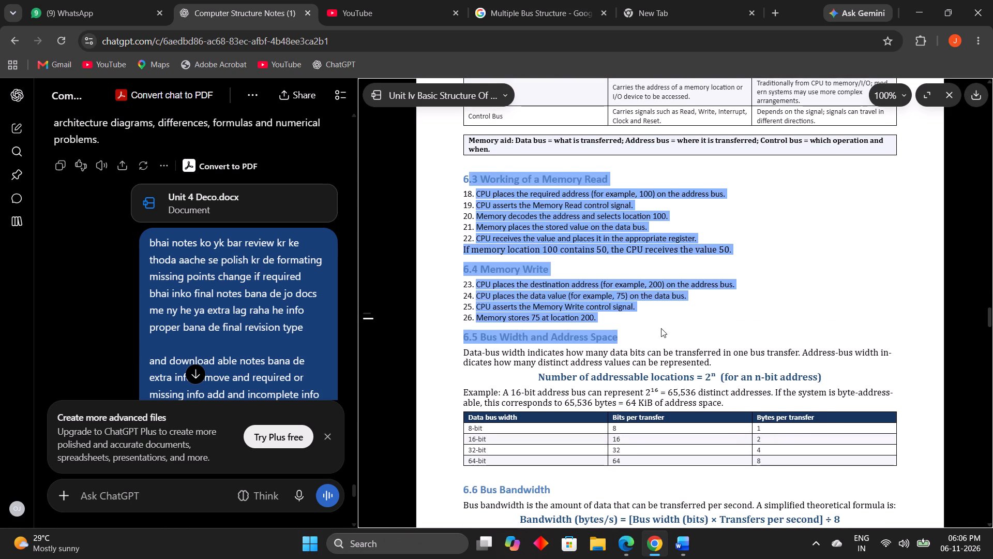
drag(495, 175, 708, 214)
click(708, 214)
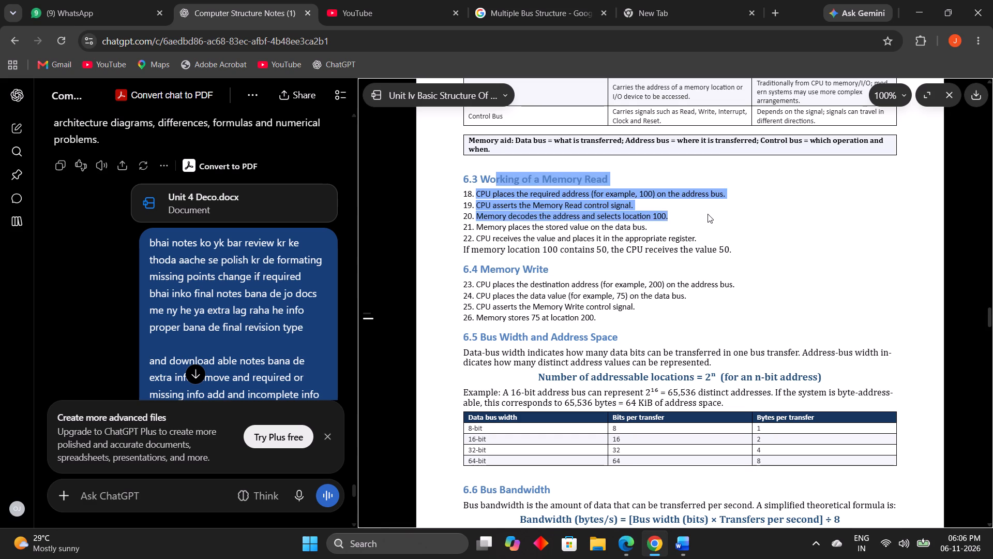
click(583, 245)
click(516, 313)
scroll(516, 313, down, 1)
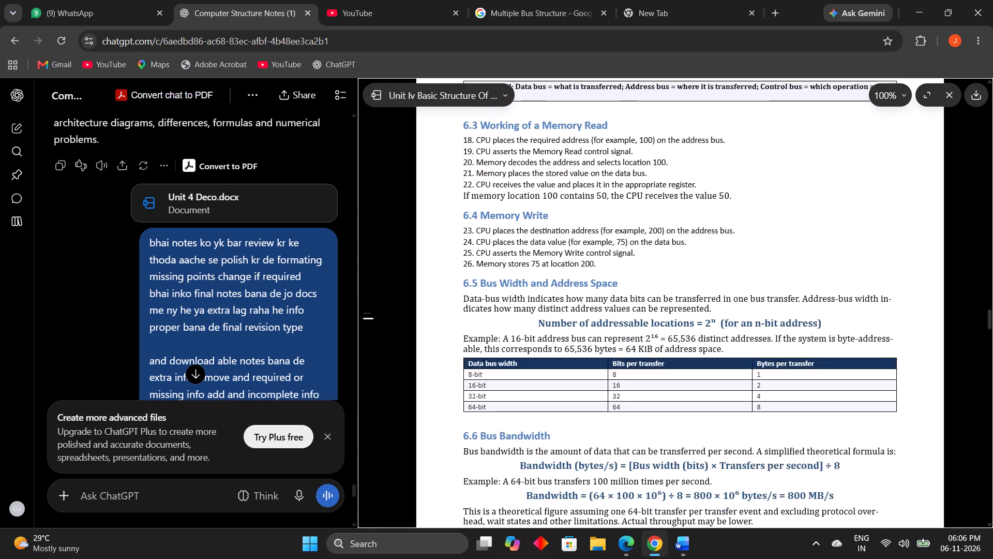
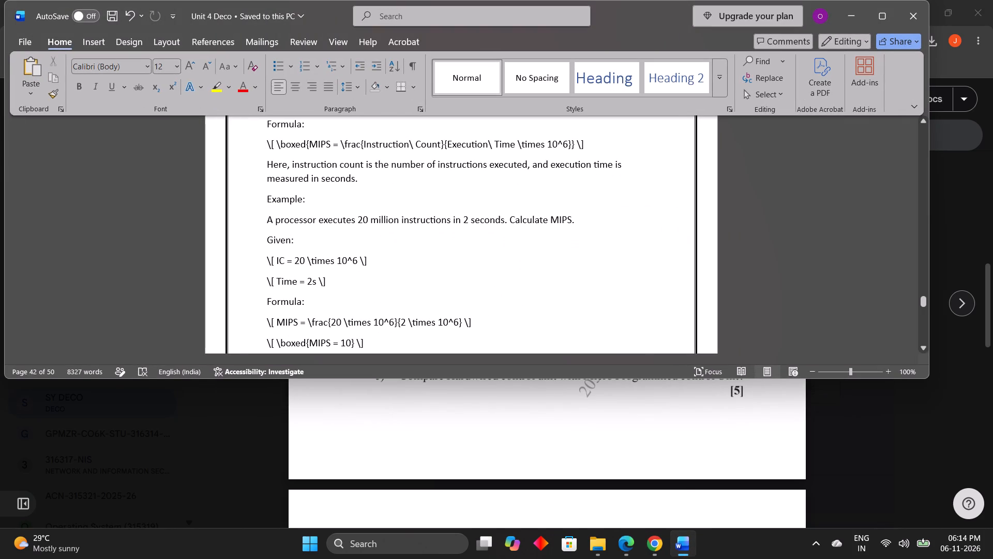
scroll(427, 194, down, 20)
scroll(427, 194, down, 17)
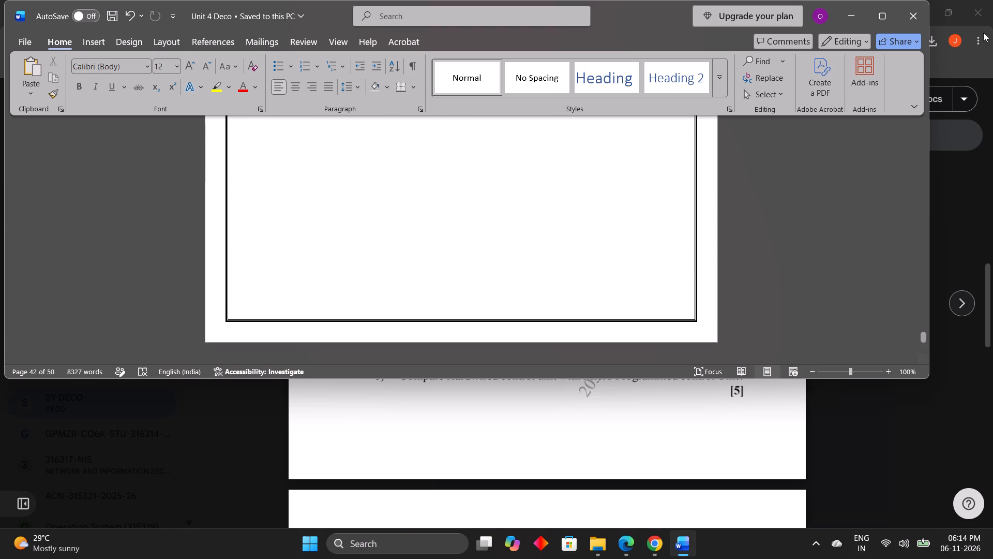
click(872, 16)
scroll(455, 295, up, 3)
scroll(455, 295, down, 16)
click(455, 295)
scroll(455, 295, up, 1)
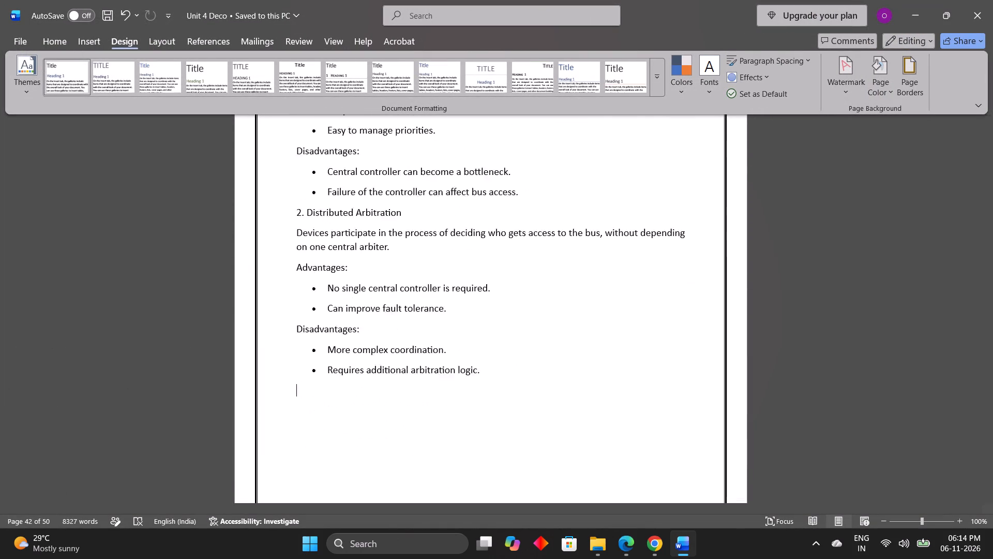
scroll(455, 295, up, 3)
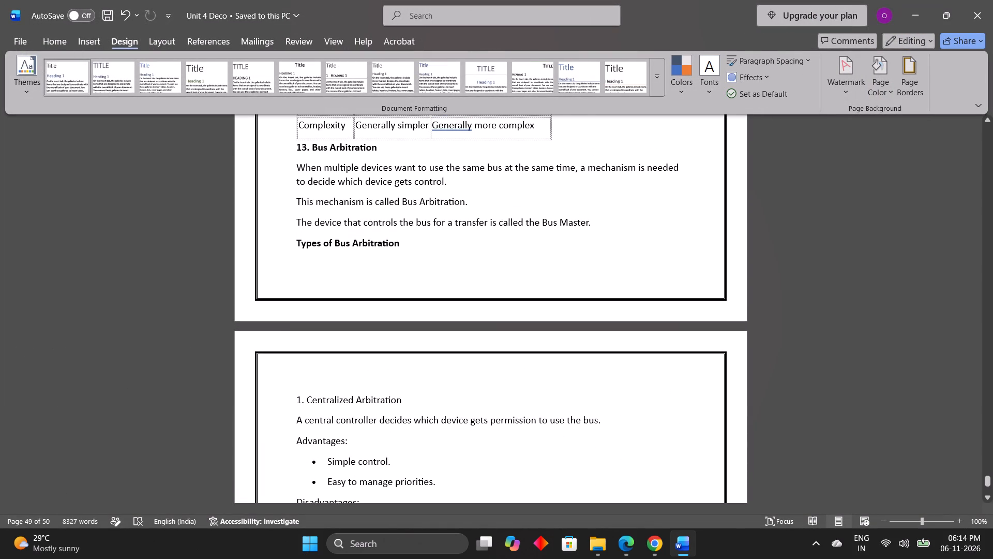
click(288, 246)
click(290, 246)
key(Return)
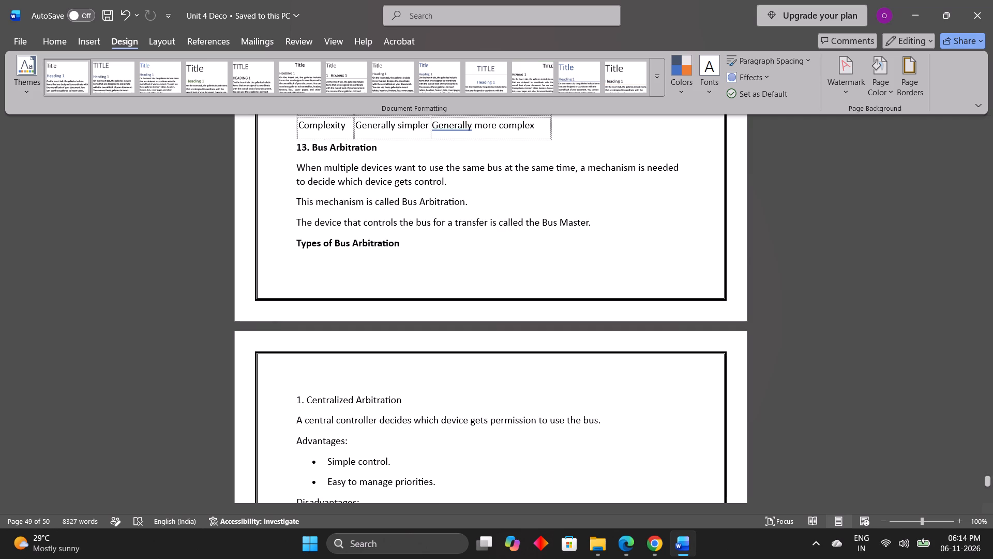
Add blank lines after the last Distributed Arbitration bullet to start a new page, and paste the copied Q3 questions there.
scroll(290, 246, down, 4)
click(290, 246)
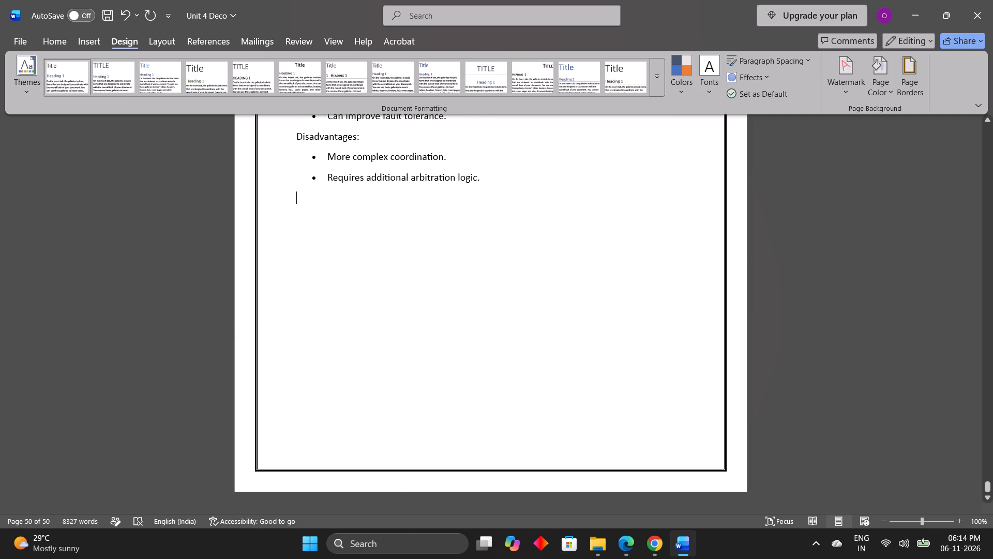
key(Return)
key(Return)
key(Return)
key(Return)
key(Return)
key(Return)
key(Return)
key(Return)
key(Return)
key(Return)
key(Return)
key(Return)
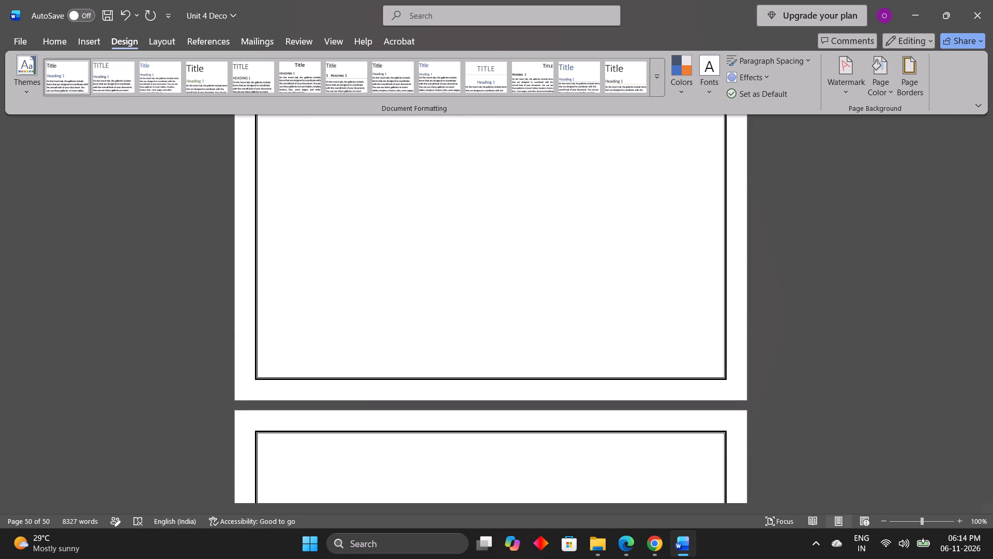
key(ctrl+v)
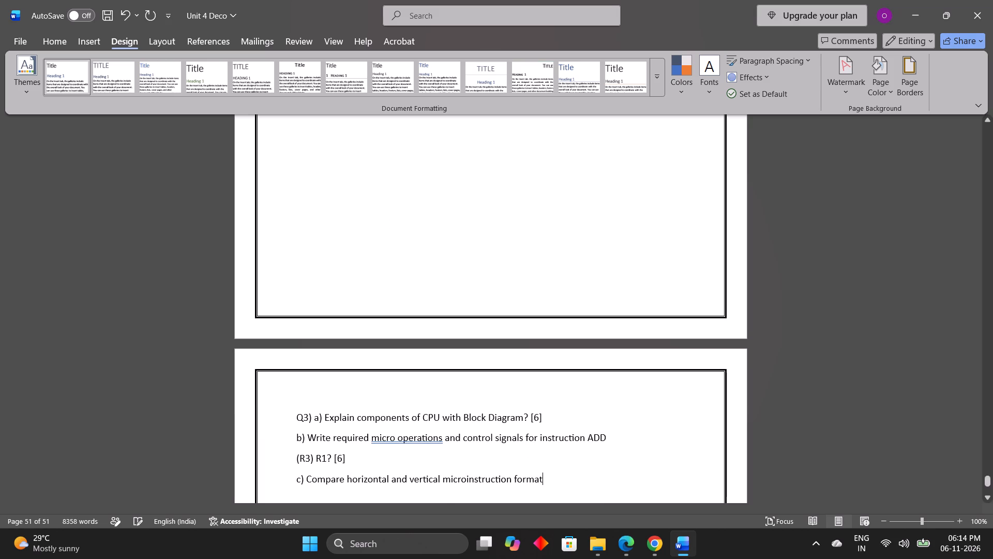
Delete the [6] marks from the ends of parts a) and b) of the pasted Q3.
scroll(360, 290, down, 1)
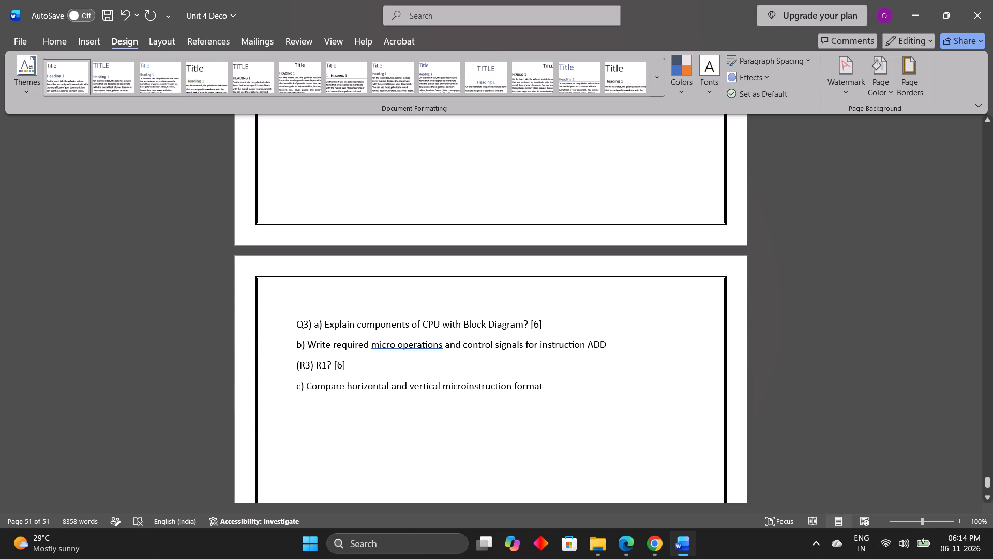
click(348, 365)
key(BackSpace)
key(BackSpace)
key(BackSpace)
click(554, 327)
key(BackSpace)
key(BackSpace)
key(BackSpace)
click(410, 377)
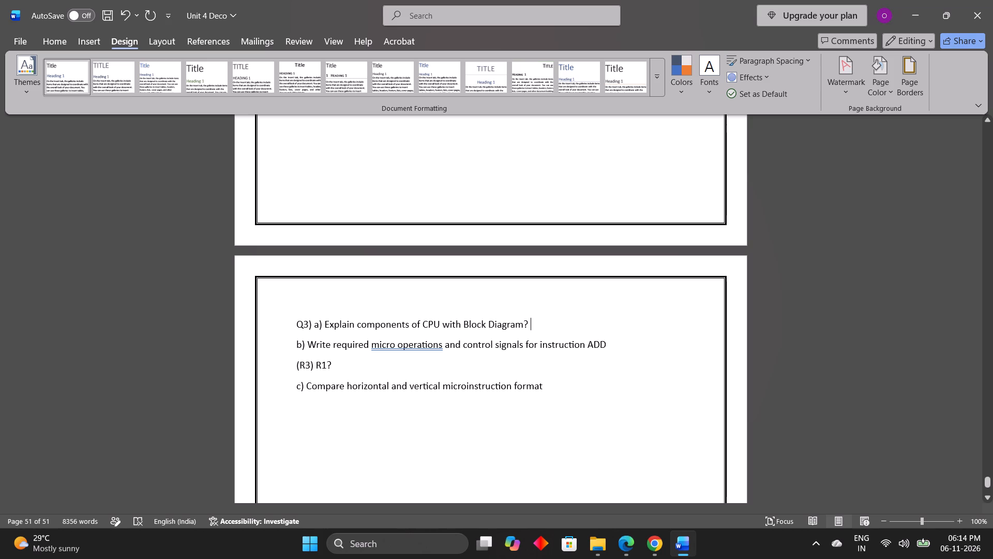
Indent the first line of Q3 part b) with spaces so it lines up under part a).
click(294, 341)
key(space)
key(space)
key(space)
key(space)
key(space)
key(space)
key(space)
key(space)
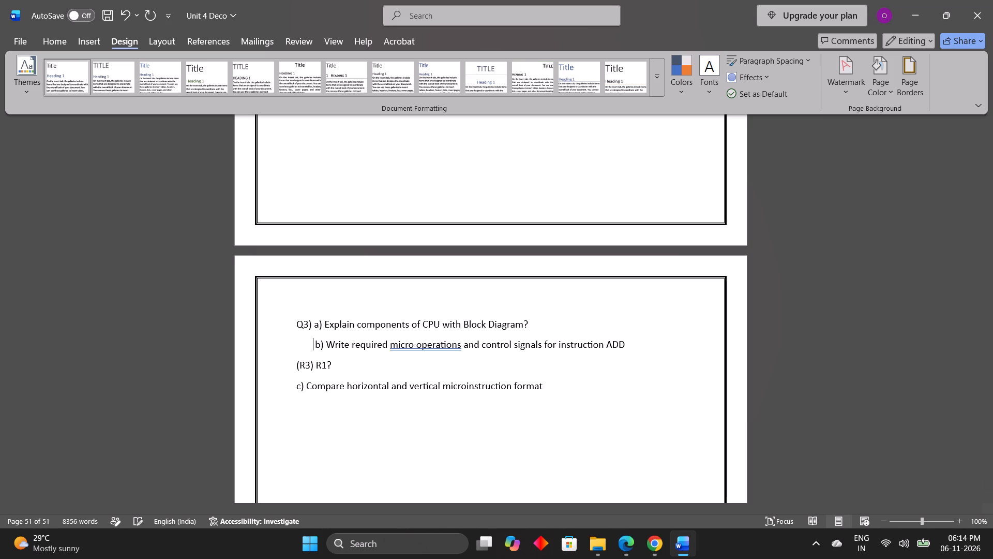
Indent Q3 part c) with spaces so it lines up with part b).
click(292, 384)
key(space)
key(space)
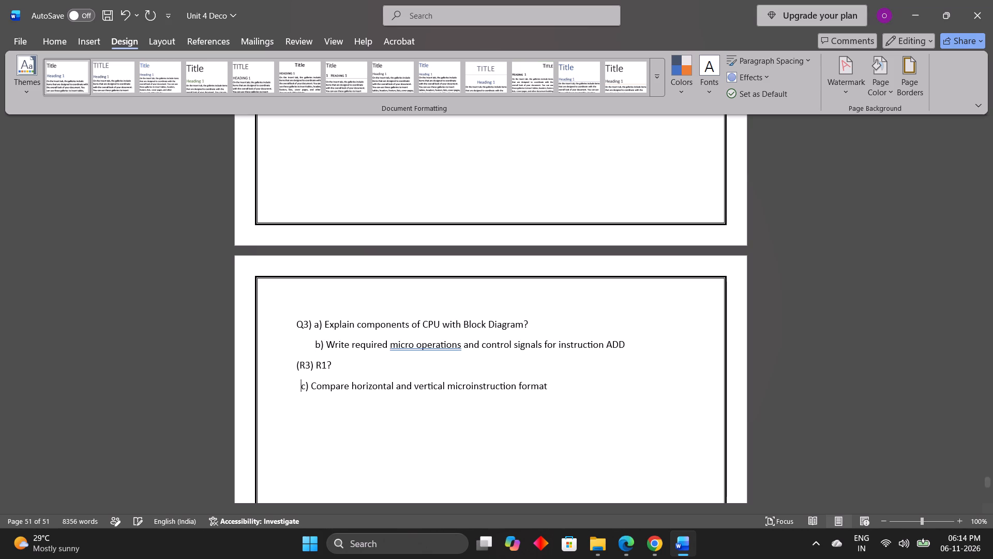
key(space)
key(space)
key(space)
key(space)
key(space)
key(space)
key(space)
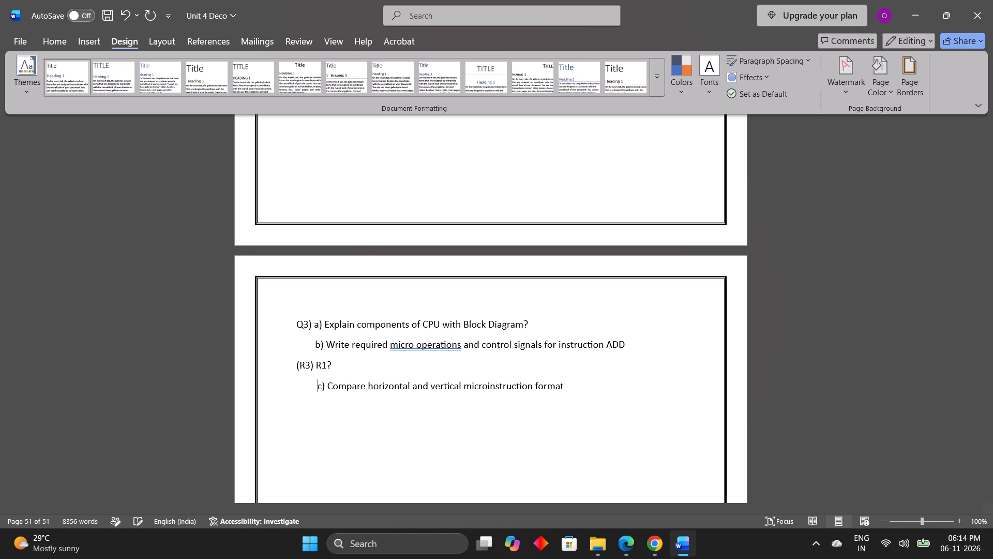
key(BackSpace)
Indent the "(R3) R1?" continuation line by one tab beneath the text of part b).
click(298, 367)
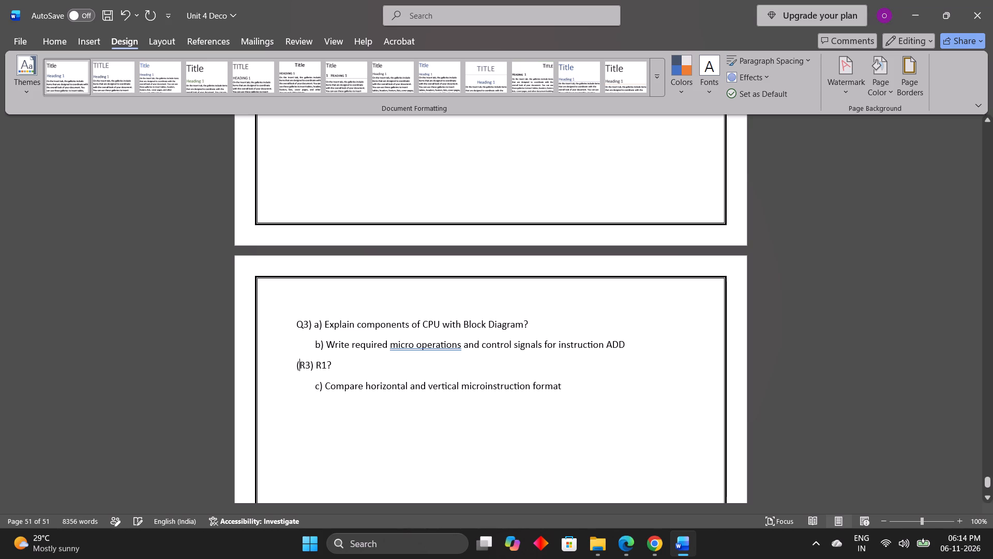
key(Left)
key(Tab)
Copy Q4 parts a) and b) from the NOV 2024 exam PDF in Chrome and paste them on a new line below Q3 in Word.
click(433, 423)
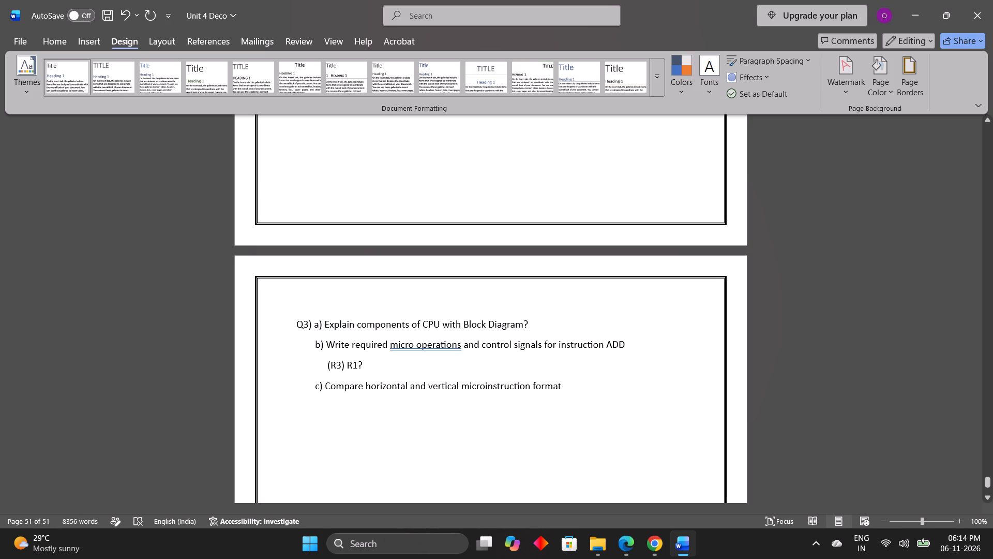
click(576, 408)
key(Return)
click(667, 547)
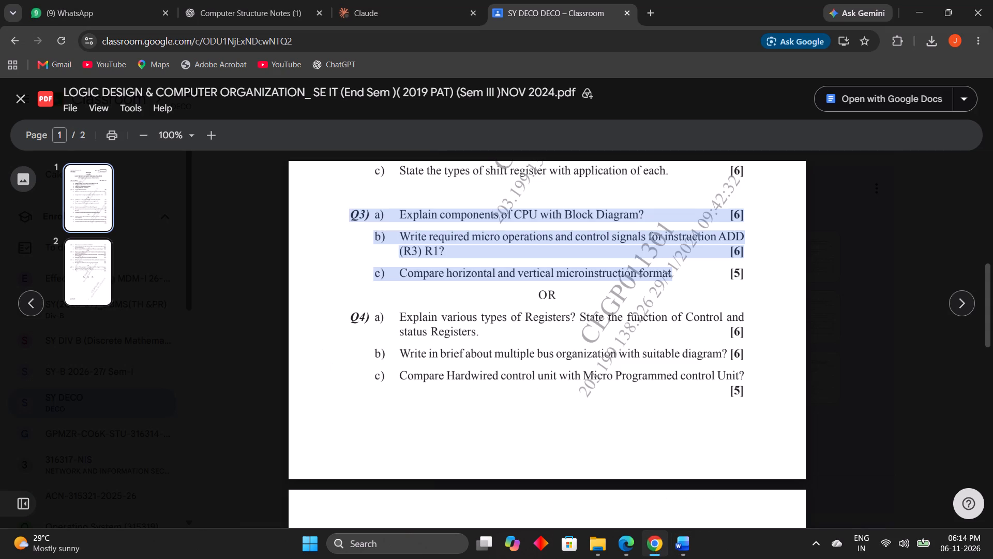
click(449, 306)
drag(375, 320, 514, 364)
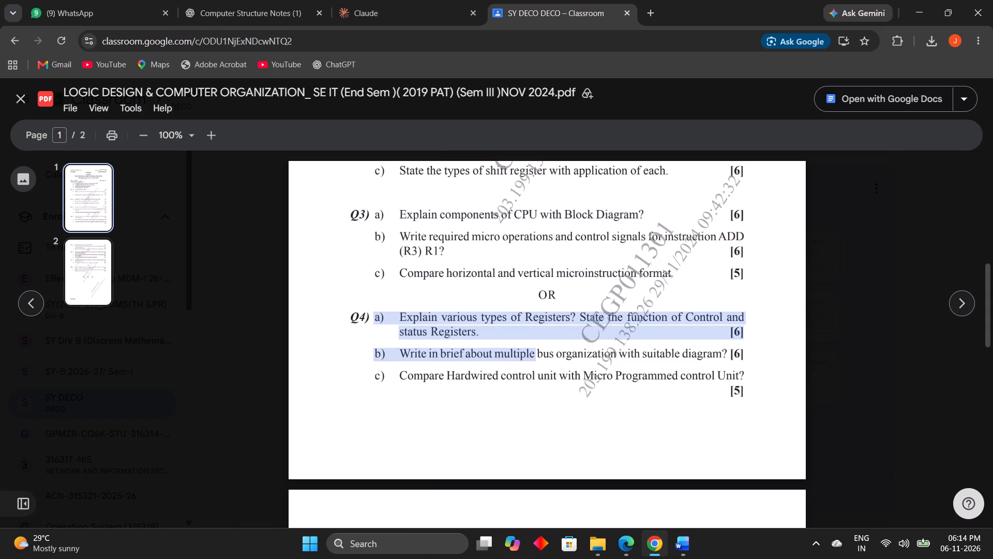
drag(514, 364, 751, 356)
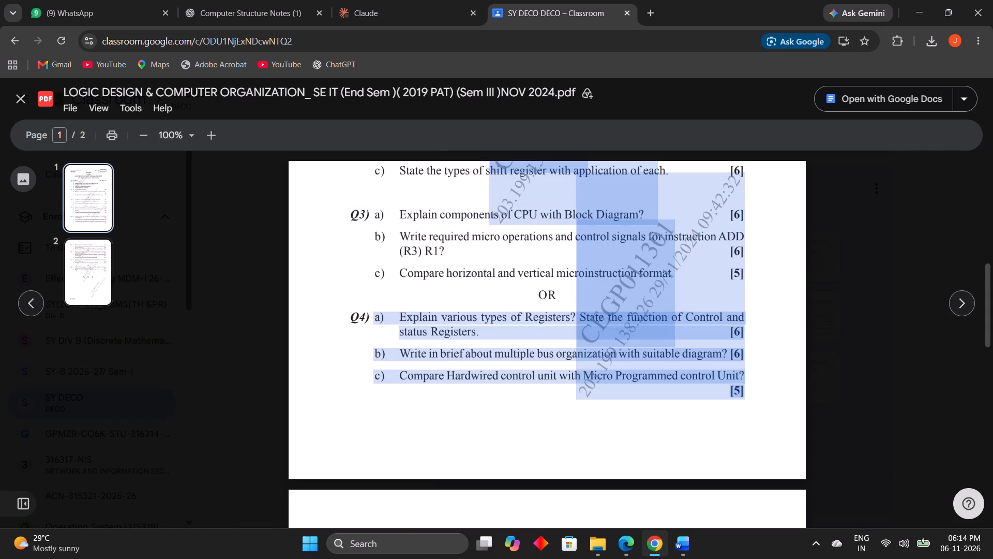
drag(751, 356, 724, 354)
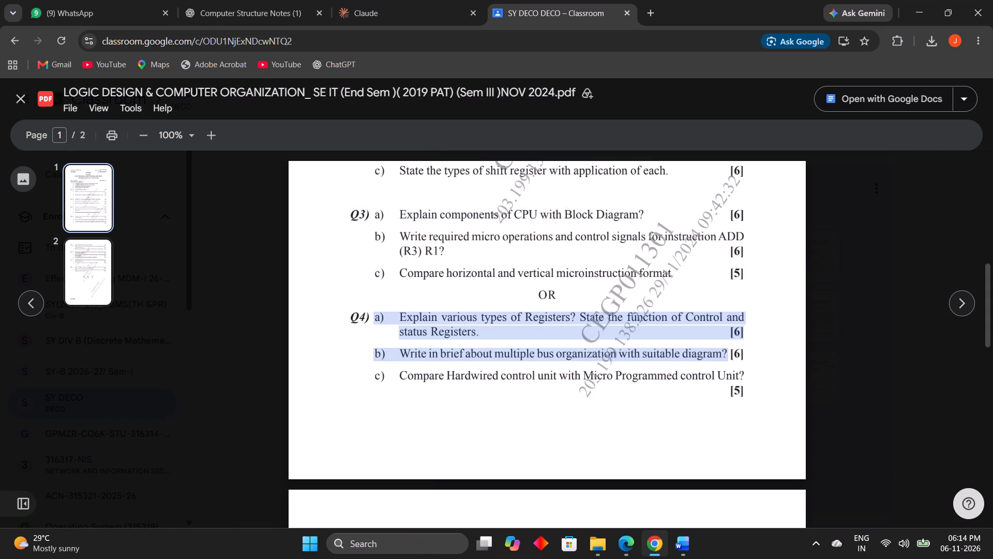
key(ctrl+c)
click(673, 534)
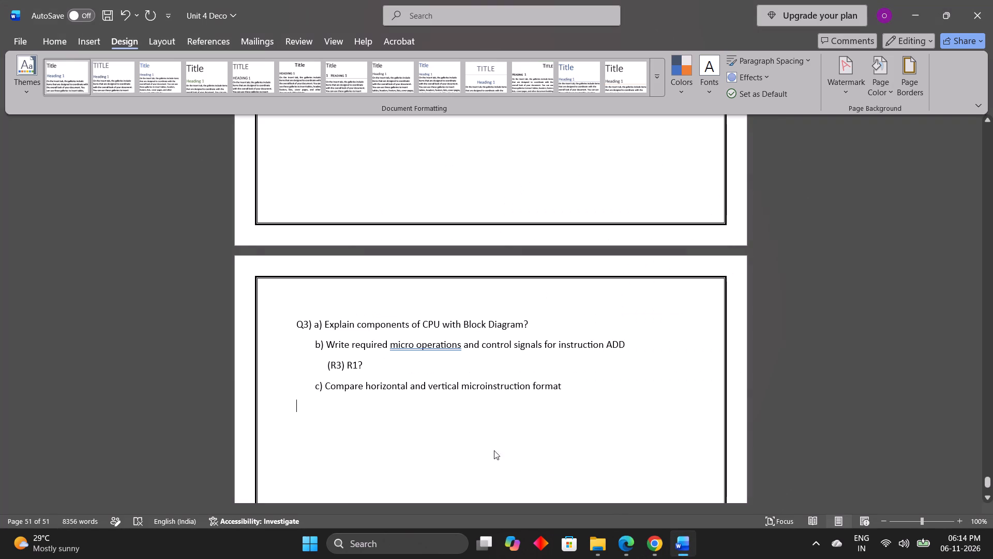
key(ctrl+v)
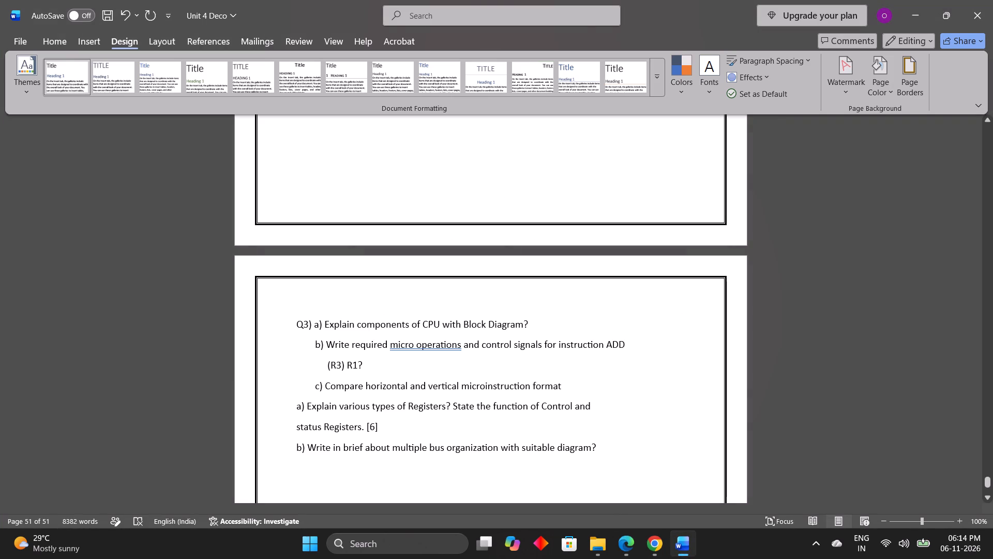
Indent the first line of the pasted part a) with eight spaces so it lines up under Q3 part c).
click(296, 404)
key(space)
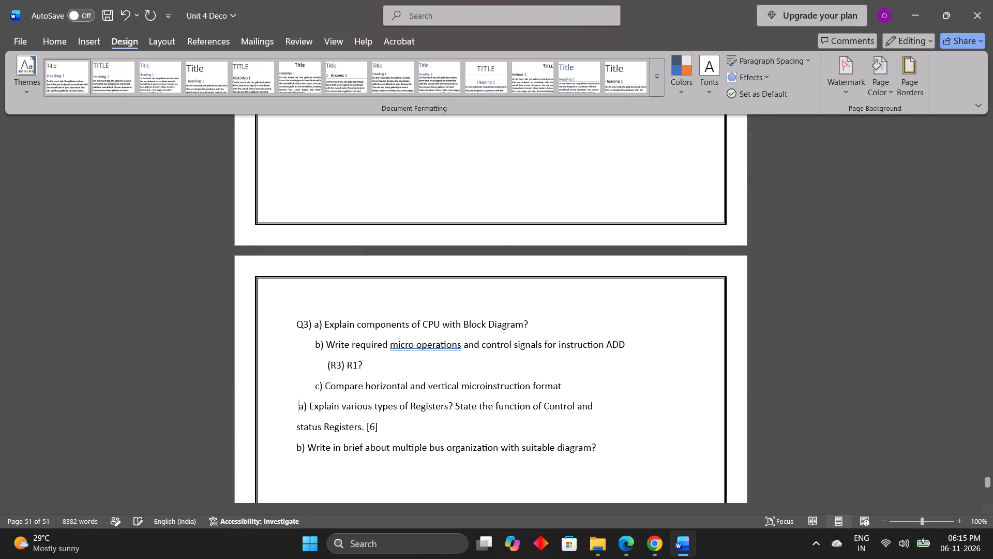
key(space)
key(space)
key(space)
key(space)
key(space)
key(space)
key(space)
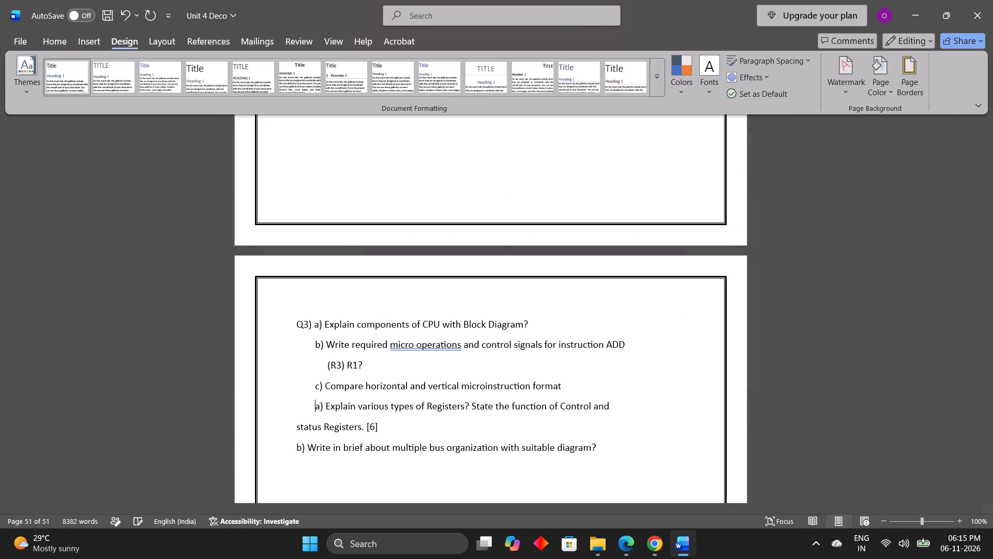
Indent the "status Registers." continuation line by one tab beneath the text of part a).
click(299, 421)
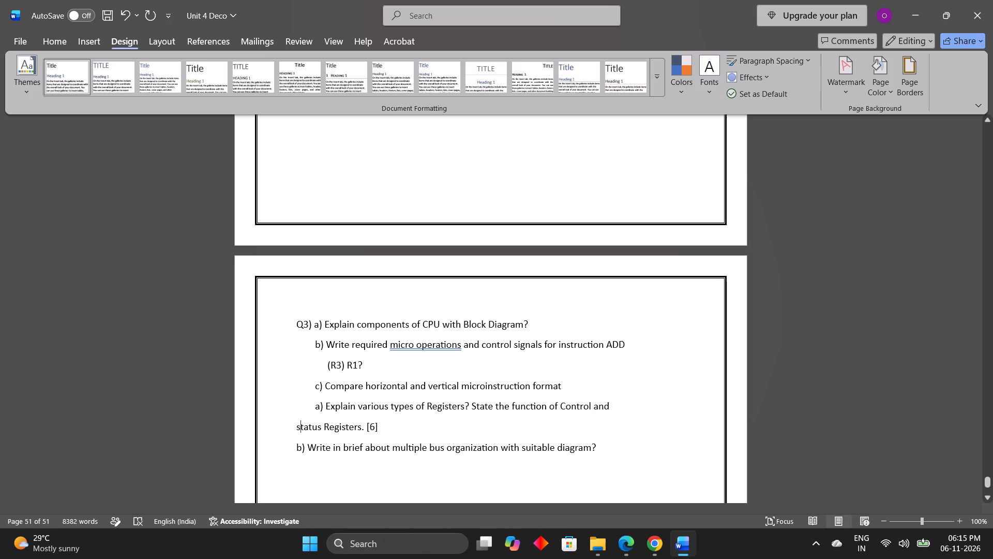
click(291, 426)
key(Tab)
Indent the pasted part b) about multiple bus organization with eight spaces so it lines up with the parts above.
click(291, 451)
key(space)
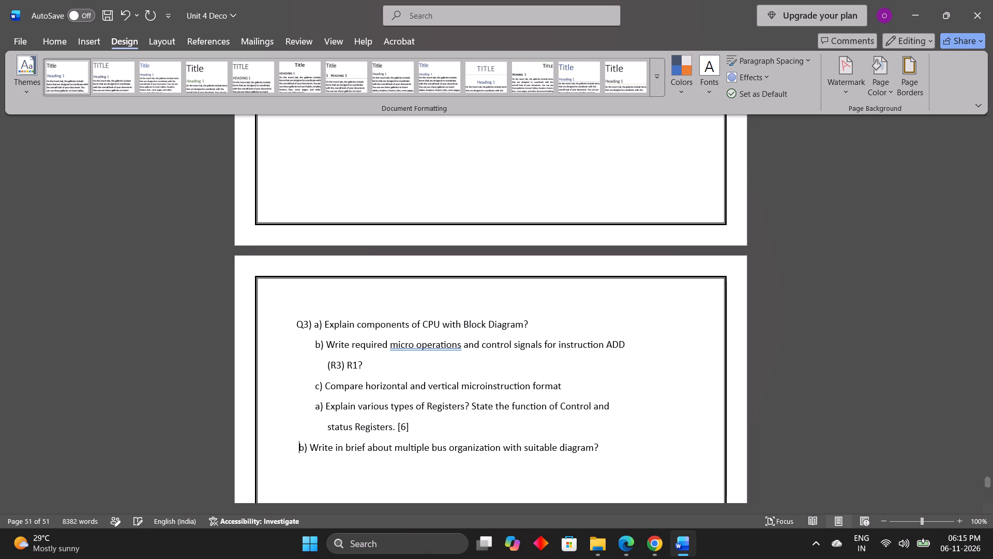
key(space)
key(space)
key(space)
key(space)
key(space)
key(space)
key(space)
key(space)
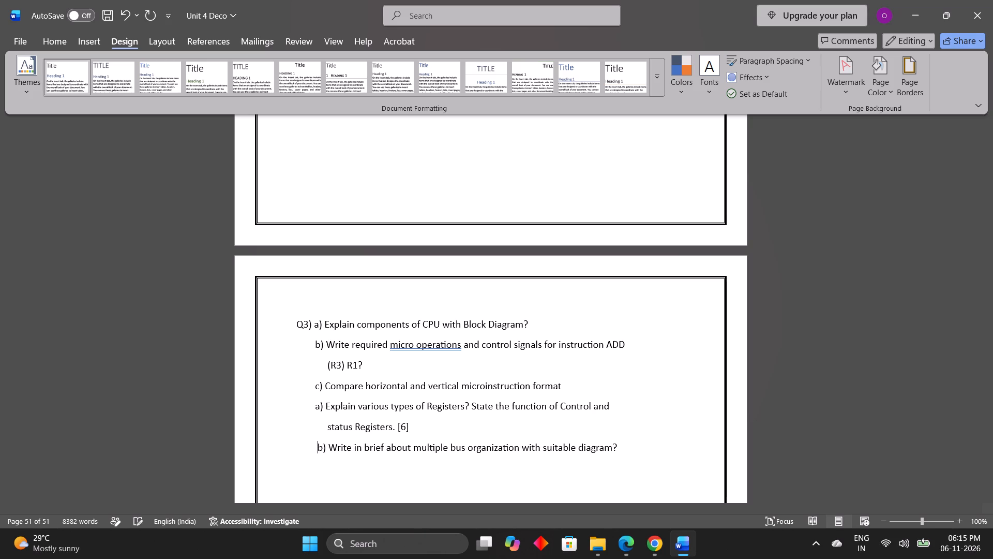
key(BackSpace)
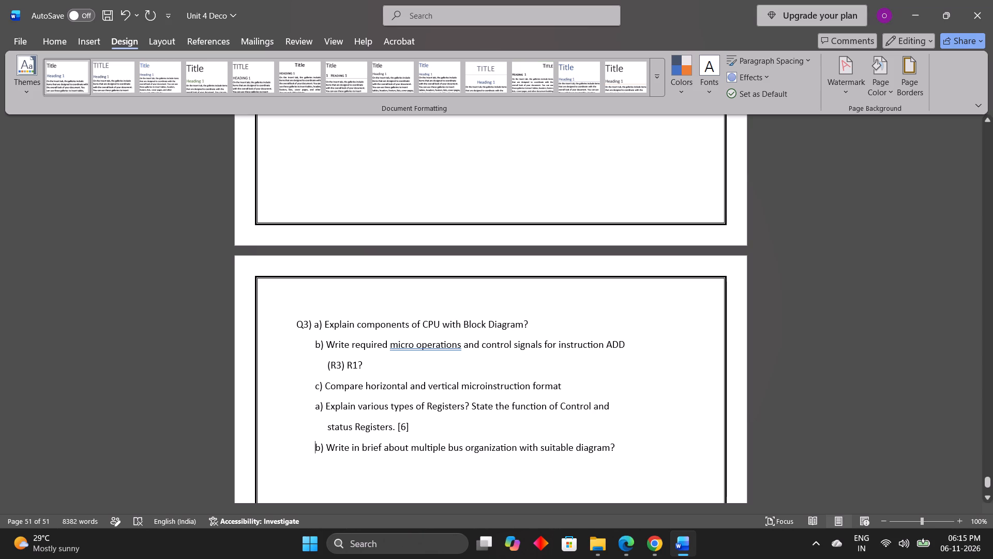
Add the label "Q4)" before the registers question and remove the surplus spaces so its a) lines up as in Q3.
click(290, 402)
text(Q4)
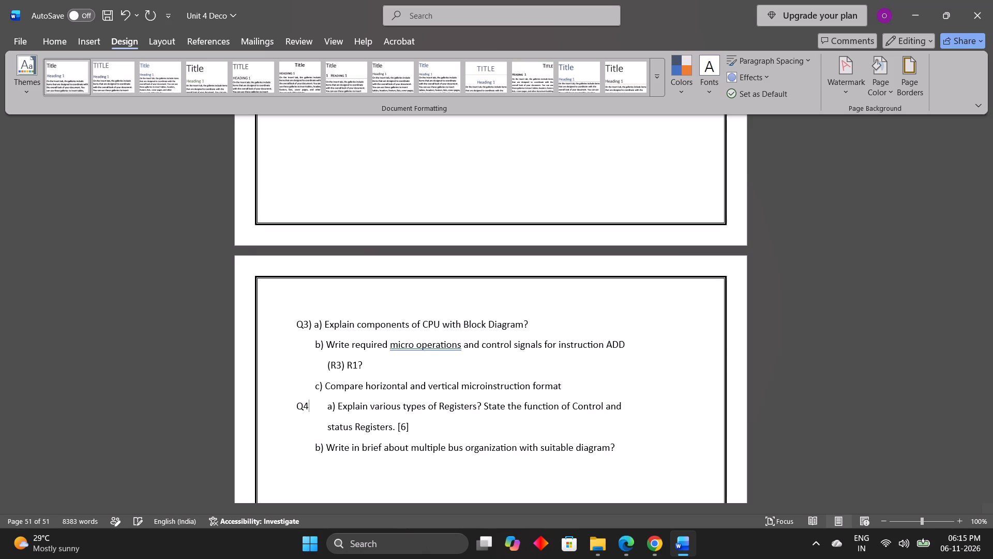
key(shift+parenright)
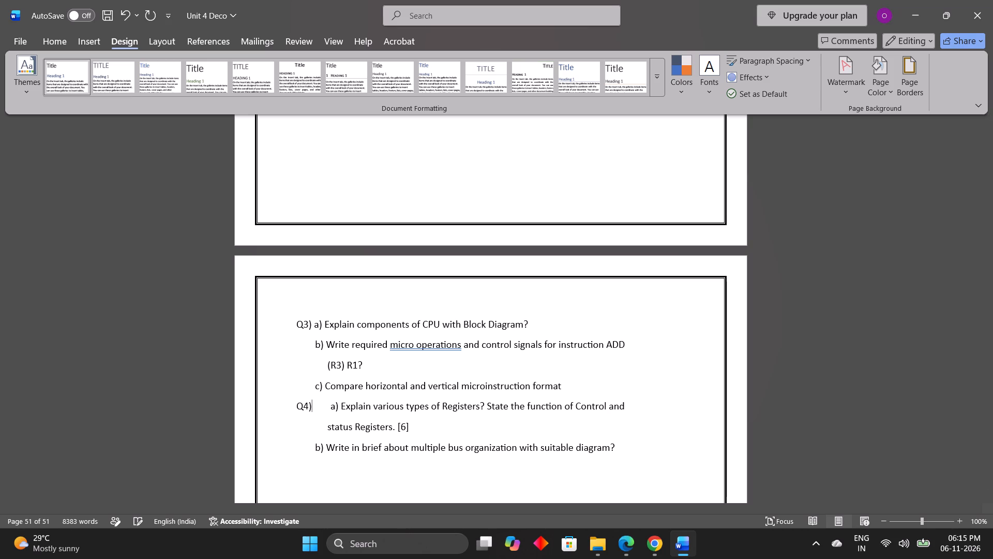
key(Delete)
key(Delete)
key(Delete)
key(Delete)
key(Delete)
key(Delete)
key(Delete)
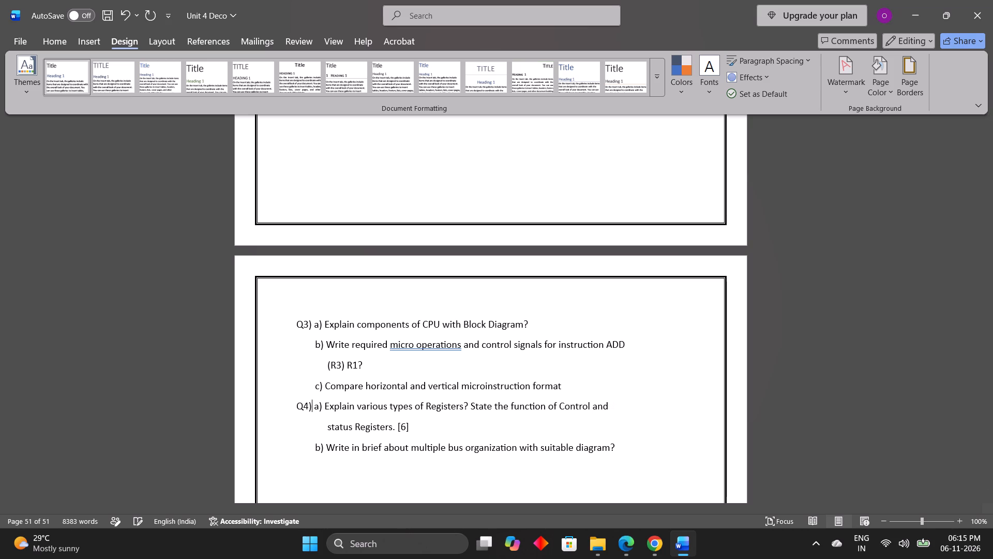
key(space)
key(BackSpace)
Delete the [6] mark after "status Registers." in Q4 part a).
click(634, 447)
click(604, 439)
key(BackSpace)
key(BackSpace)
key(BackSpace)
Add a new line below Q4 part b), indented with eight spaces to line up with it.
click(634, 453)
key(Return)
key(space)
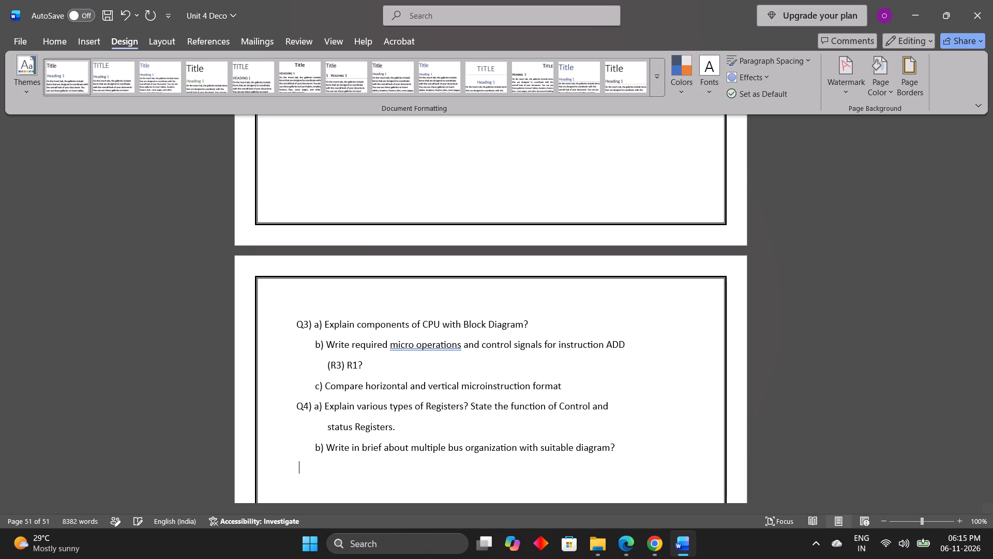
key(space)
key(space)
key(space)
key(space)
key(space)
key(space)
key(space)
key(space)
key(BackSpace)
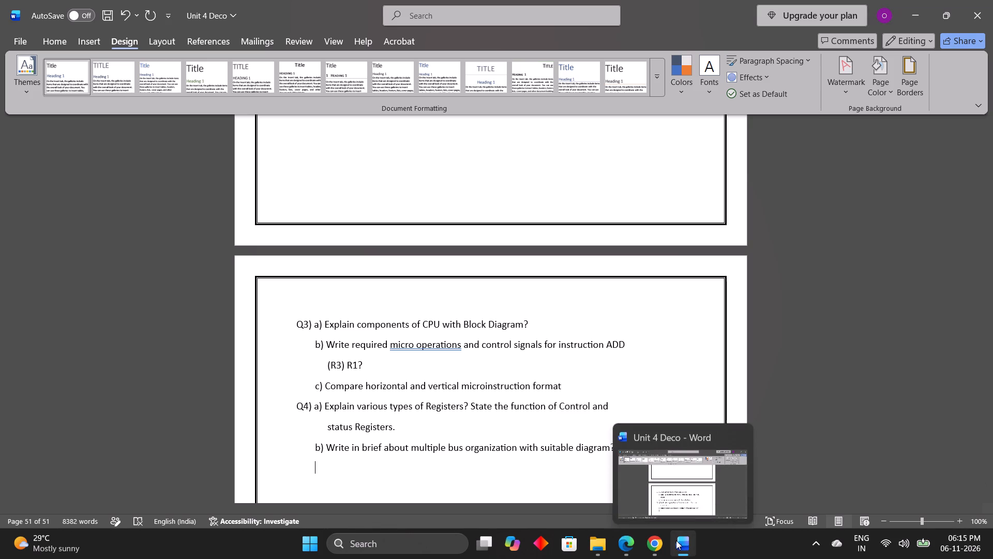
Copy "c) Compare Hardwired control unit with" from the exam PDF in Chrome and paste it on the new Q4 line in Word, followed by a space.
click(676, 540)
click(478, 395)
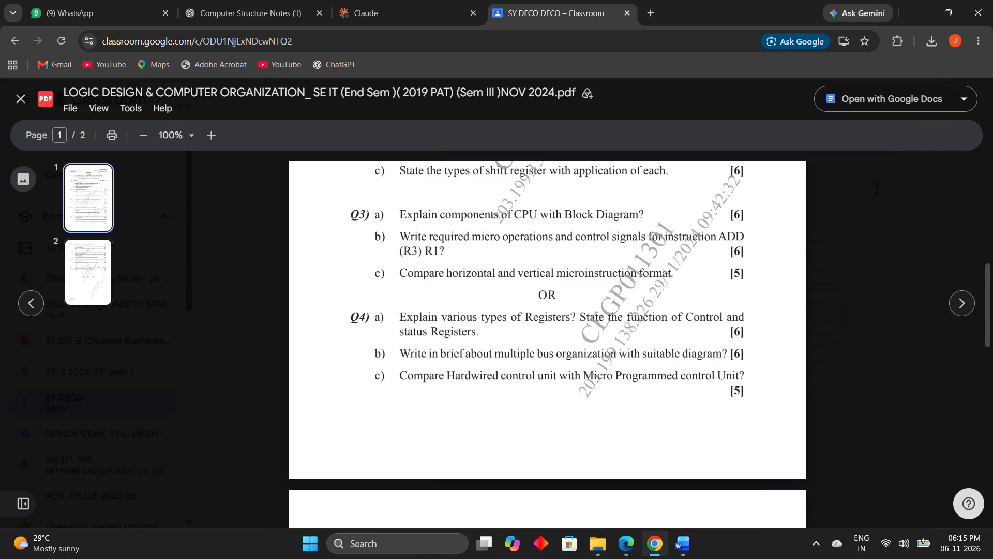
drag(376, 375, 718, 366)
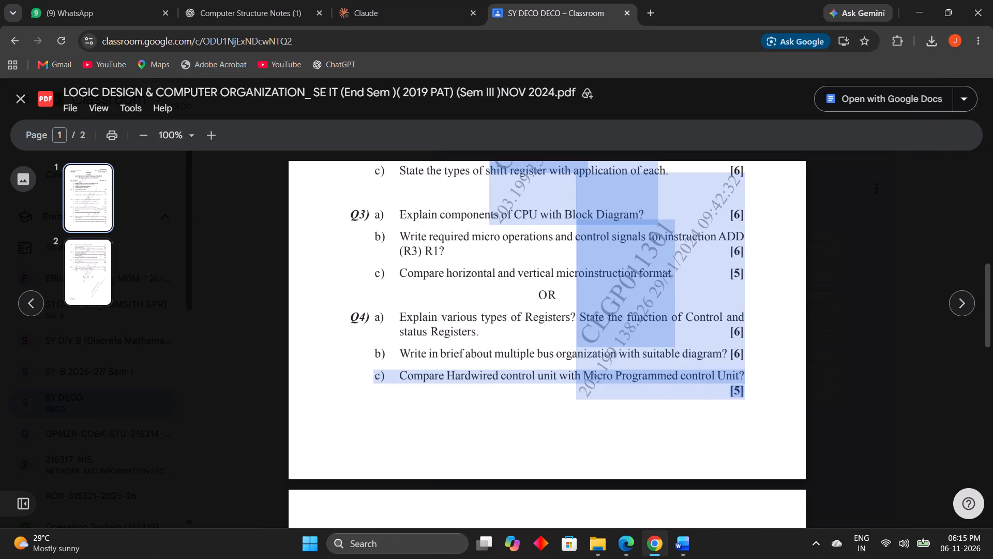
drag(718, 366, 568, 374)
key(ctrl+c)
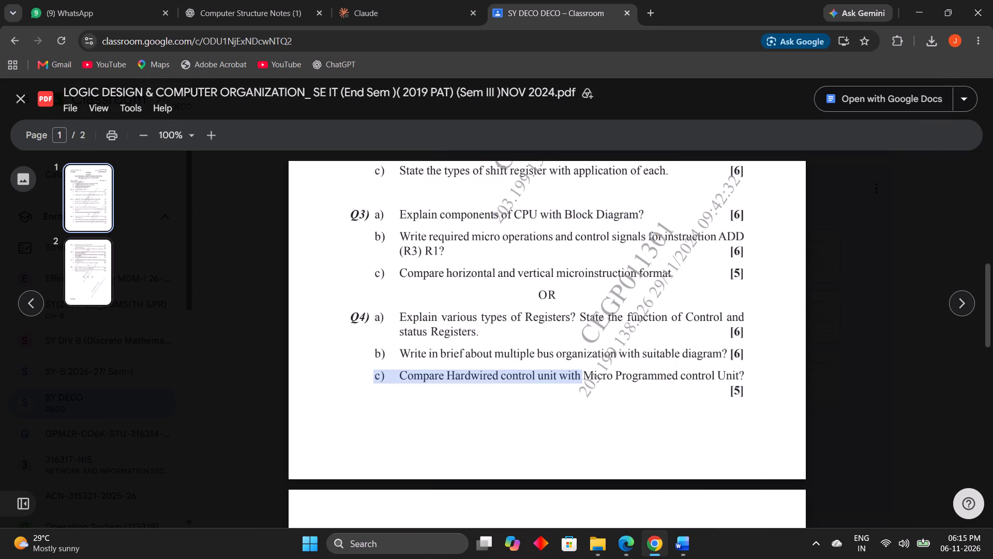
click(652, 538)
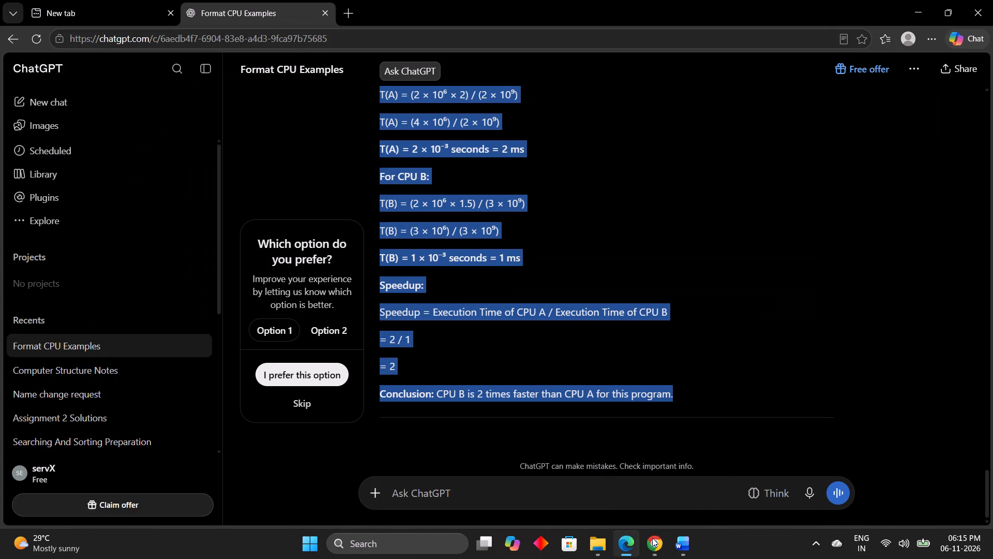
click(675, 541)
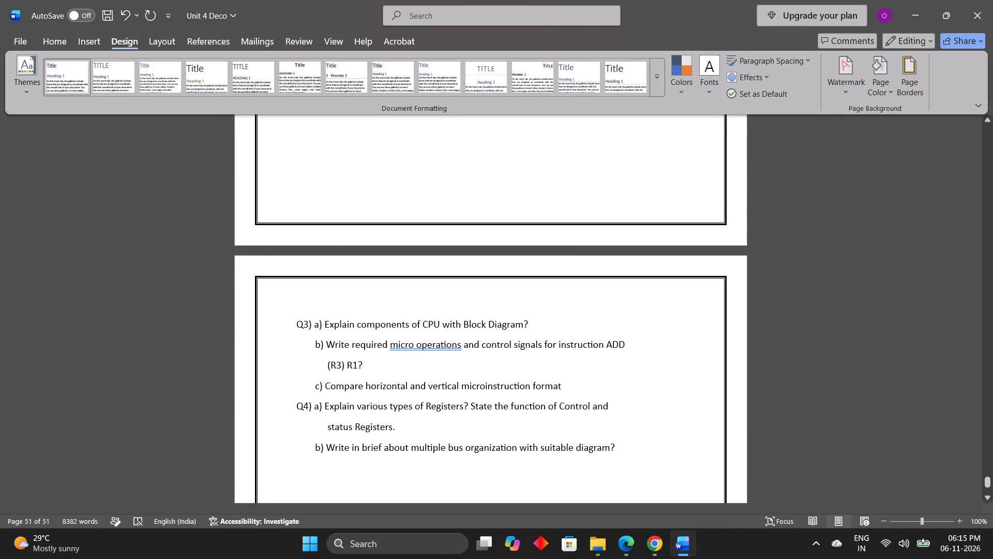
key(ctrl+v)
key(space)
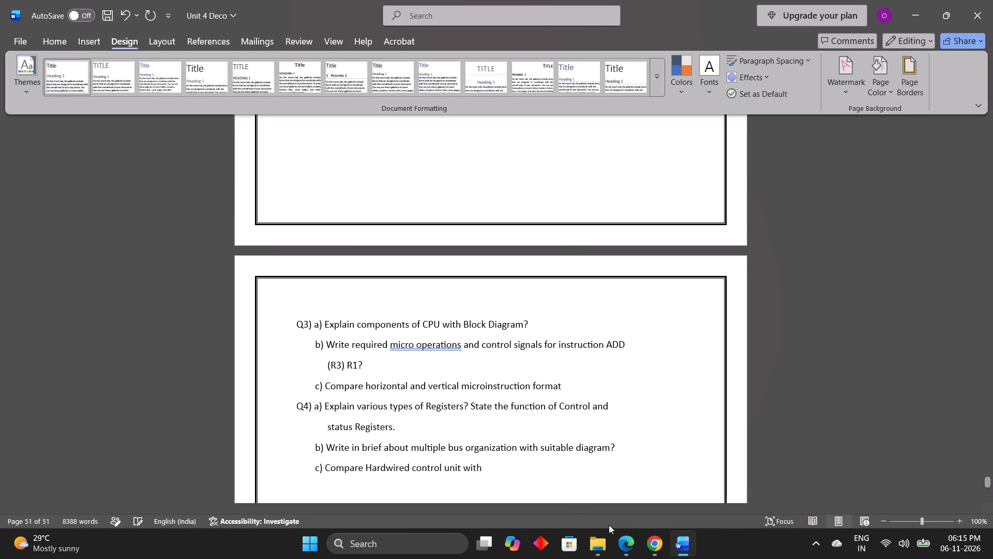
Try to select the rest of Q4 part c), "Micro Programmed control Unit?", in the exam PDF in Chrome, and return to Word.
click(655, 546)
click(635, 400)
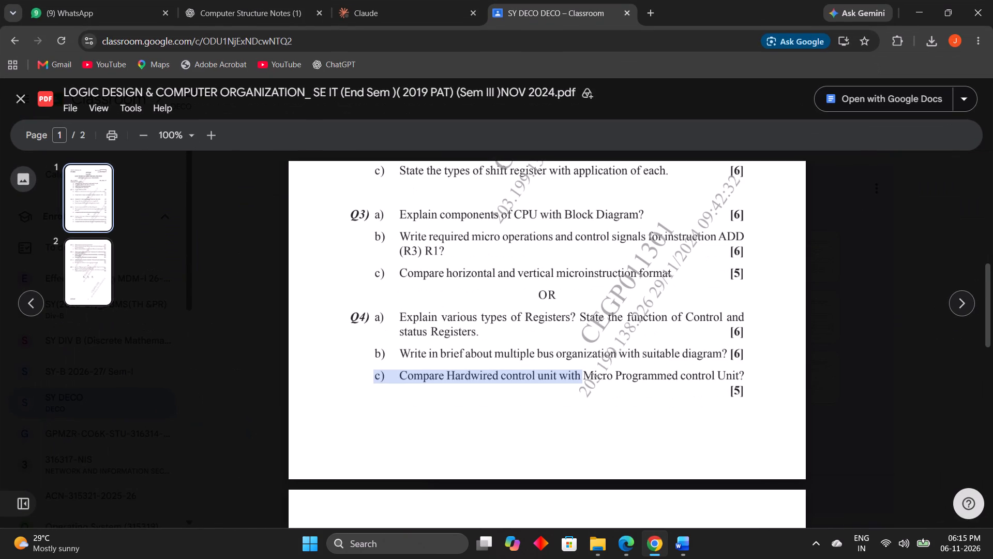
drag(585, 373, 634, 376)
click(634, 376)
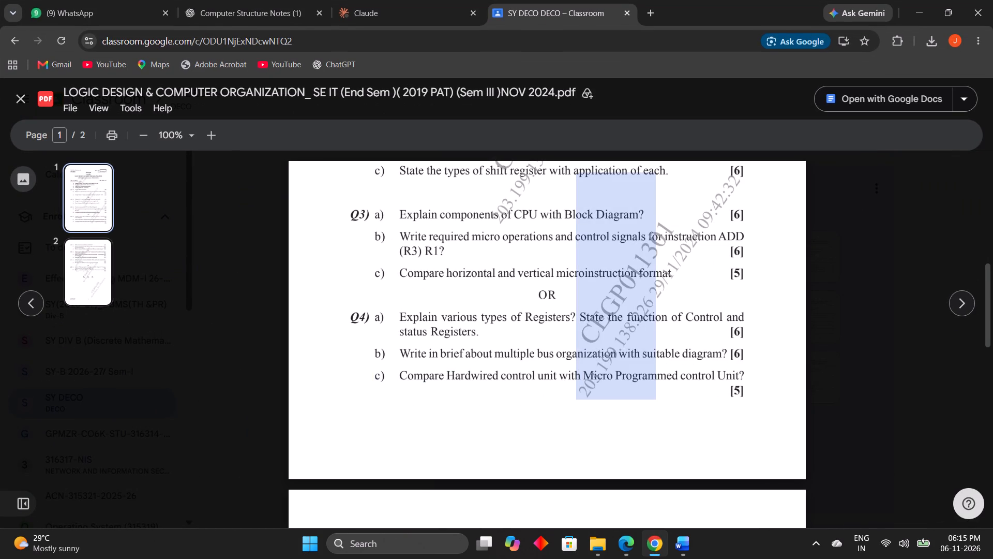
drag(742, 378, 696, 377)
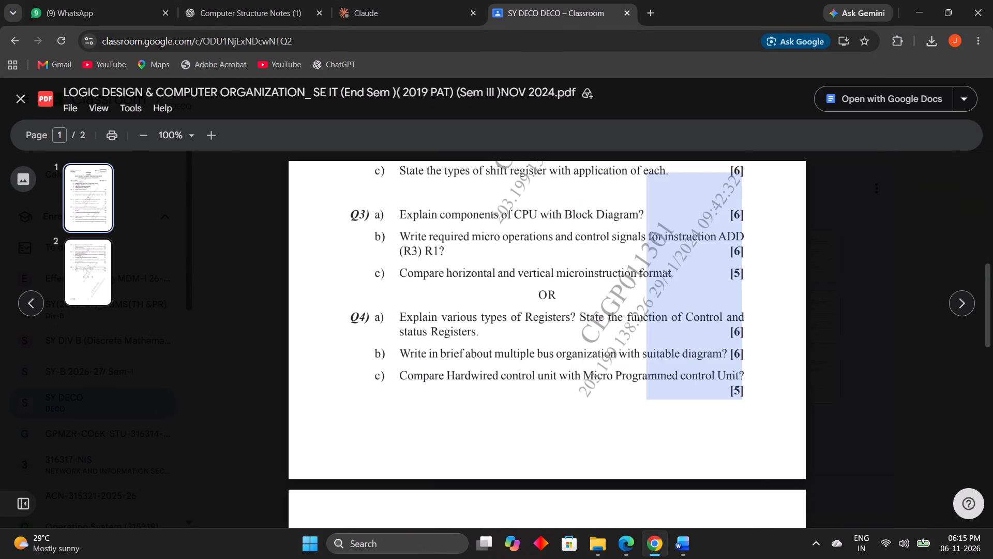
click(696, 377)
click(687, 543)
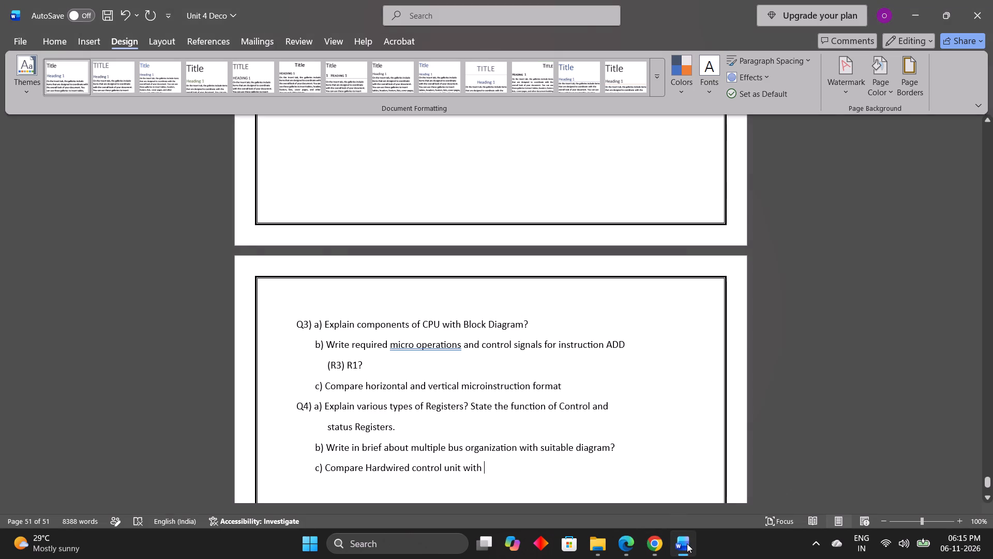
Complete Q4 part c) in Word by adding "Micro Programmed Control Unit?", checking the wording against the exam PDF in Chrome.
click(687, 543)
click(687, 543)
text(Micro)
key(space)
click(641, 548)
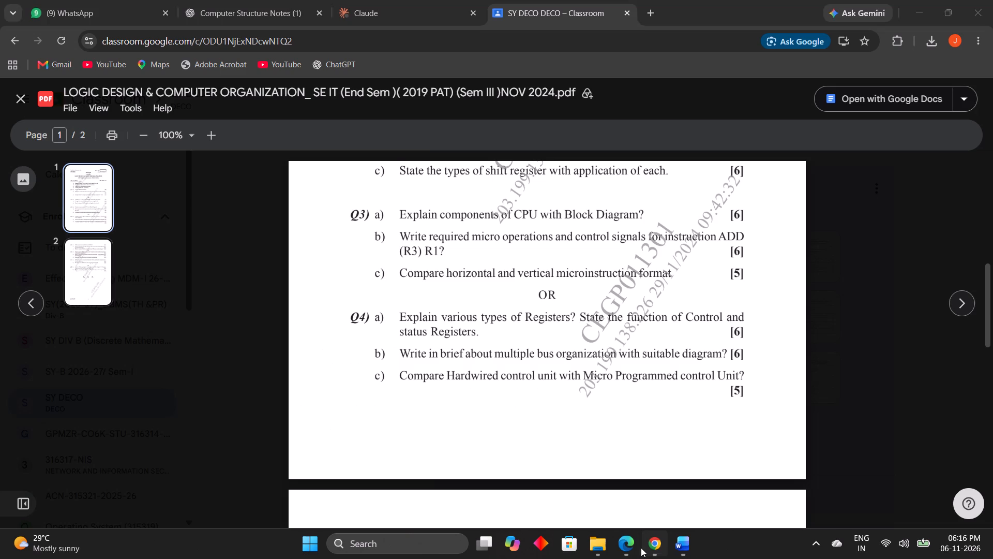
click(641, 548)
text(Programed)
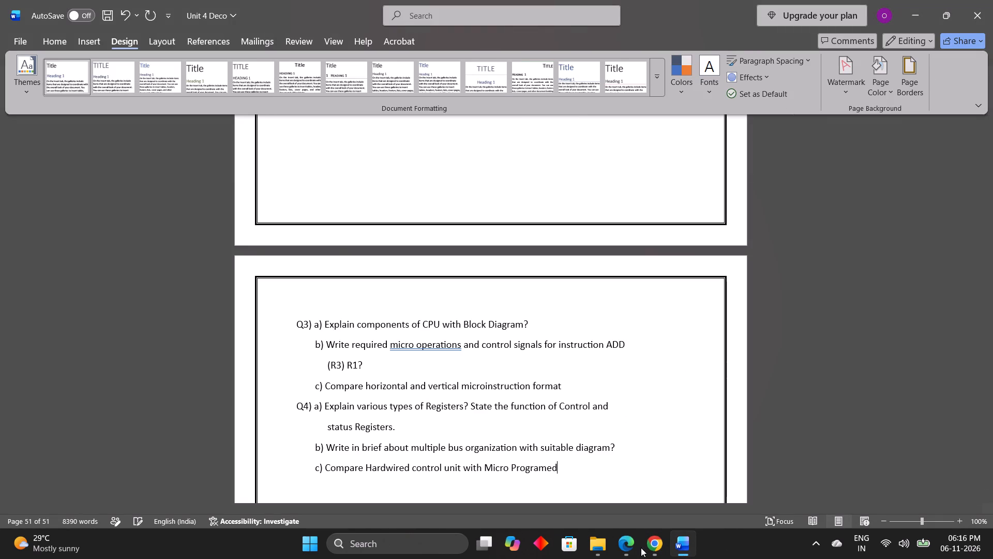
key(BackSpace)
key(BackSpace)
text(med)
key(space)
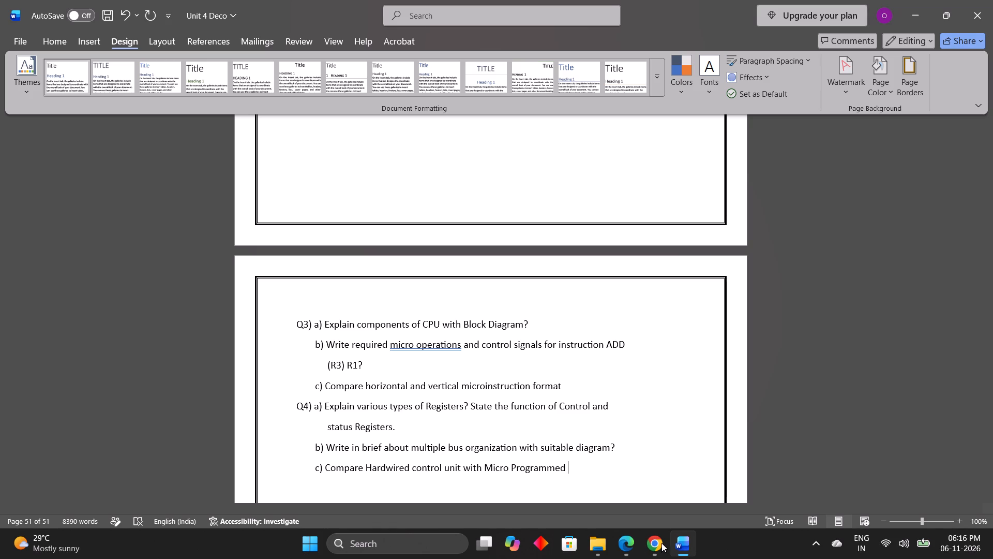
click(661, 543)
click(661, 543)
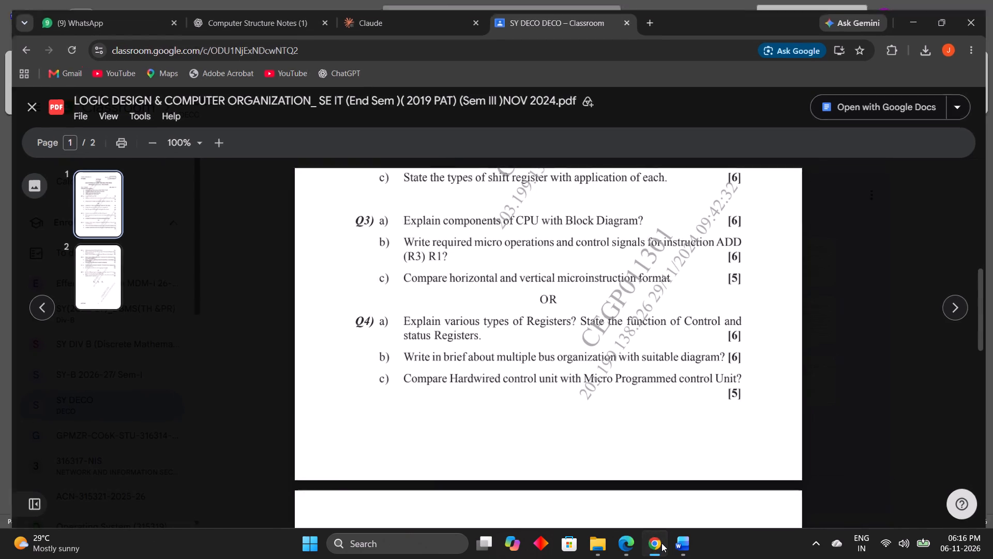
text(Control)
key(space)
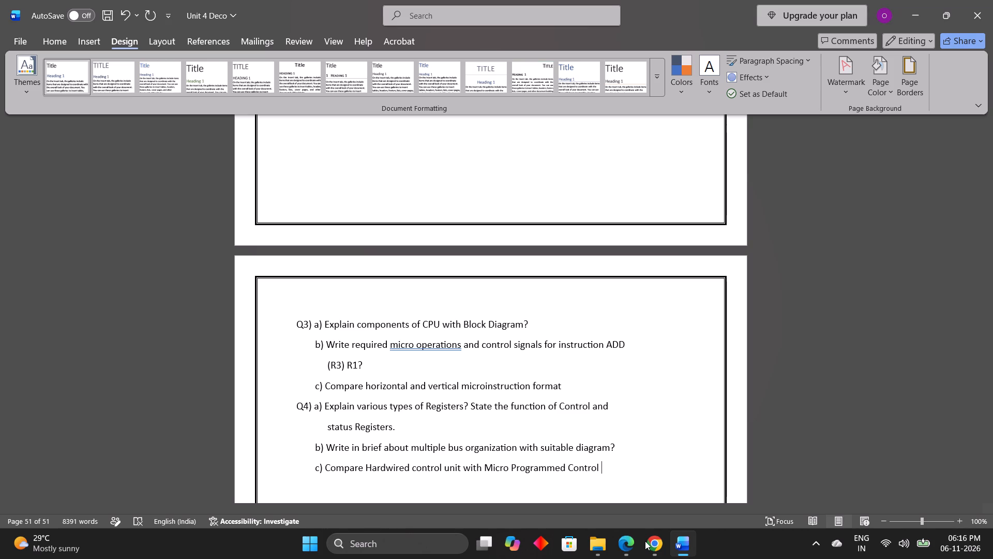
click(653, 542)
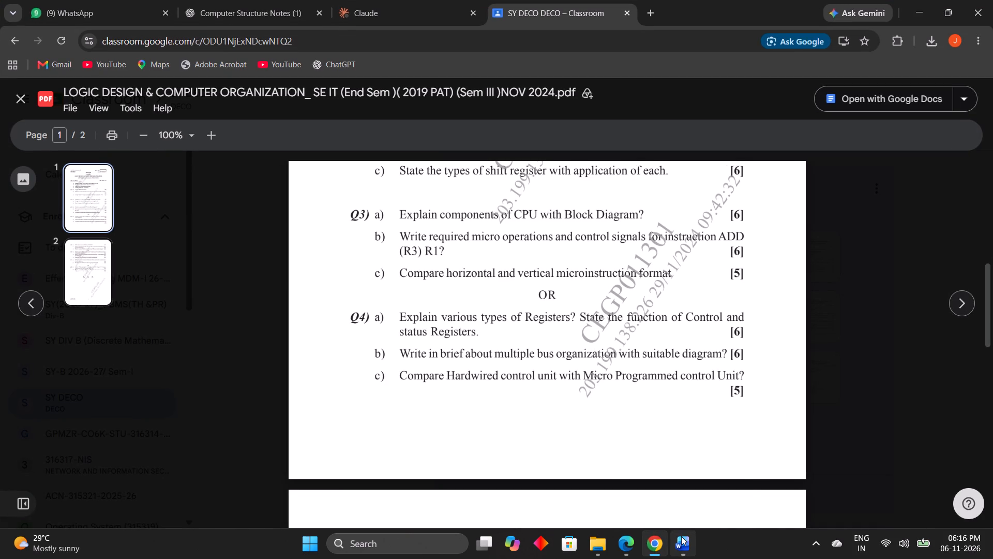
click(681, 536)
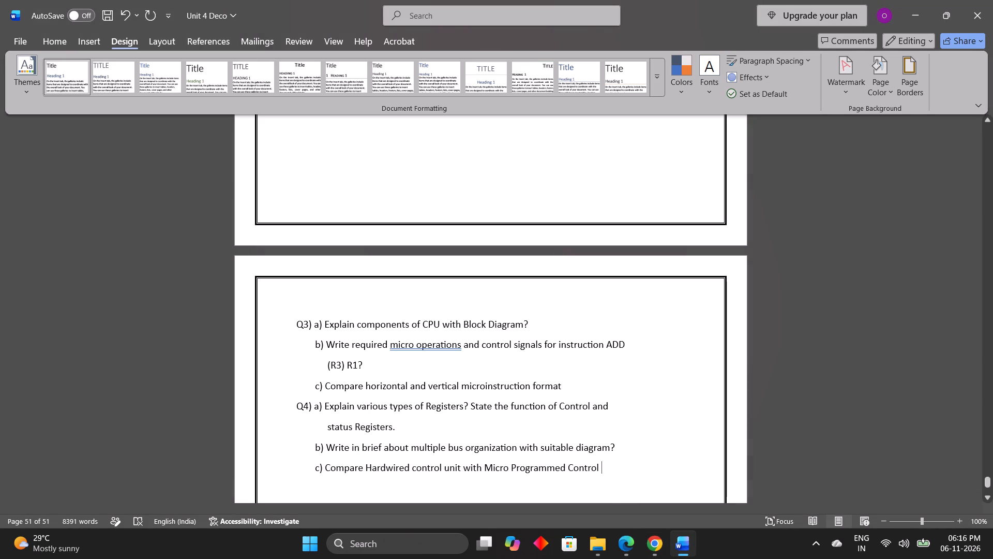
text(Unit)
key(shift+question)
Switch to Chrome and read through the remaining questions on page 2 of the exam PDF.
click(655, 535)
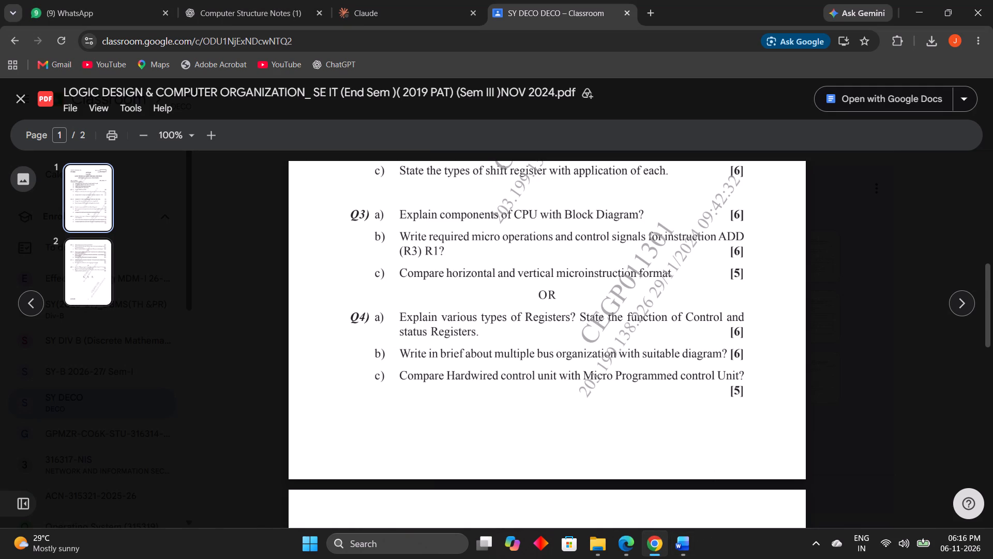
scroll(686, 435, down, 6)
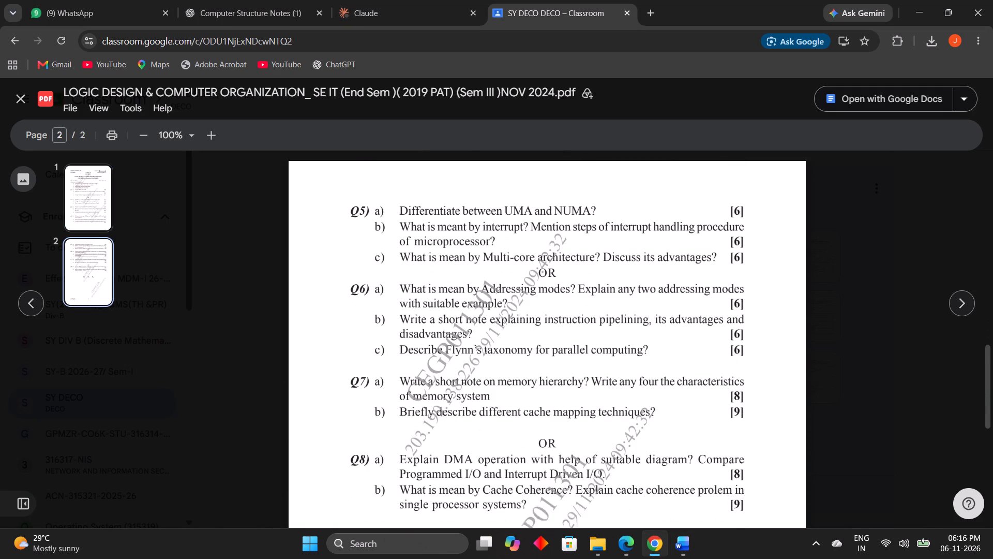
scroll(686, 435, down, 1)
scroll(686, 435, up, 1)
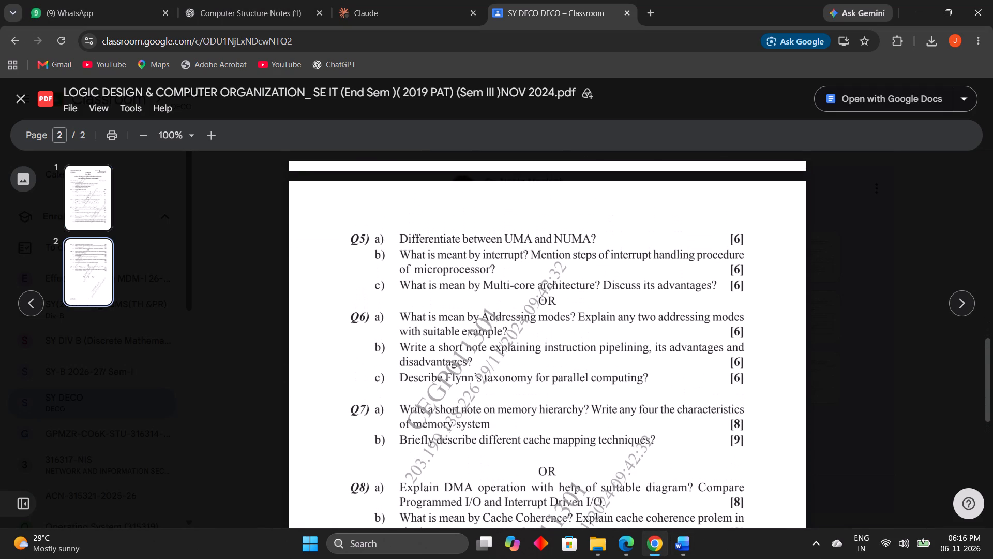
scroll(686, 435, up, 2)
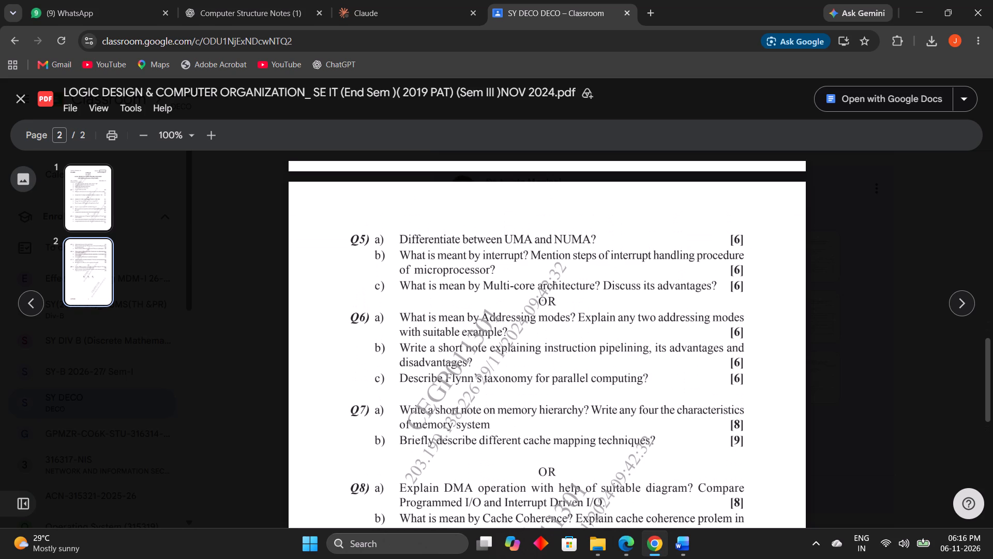
scroll(686, 435, up, 2)
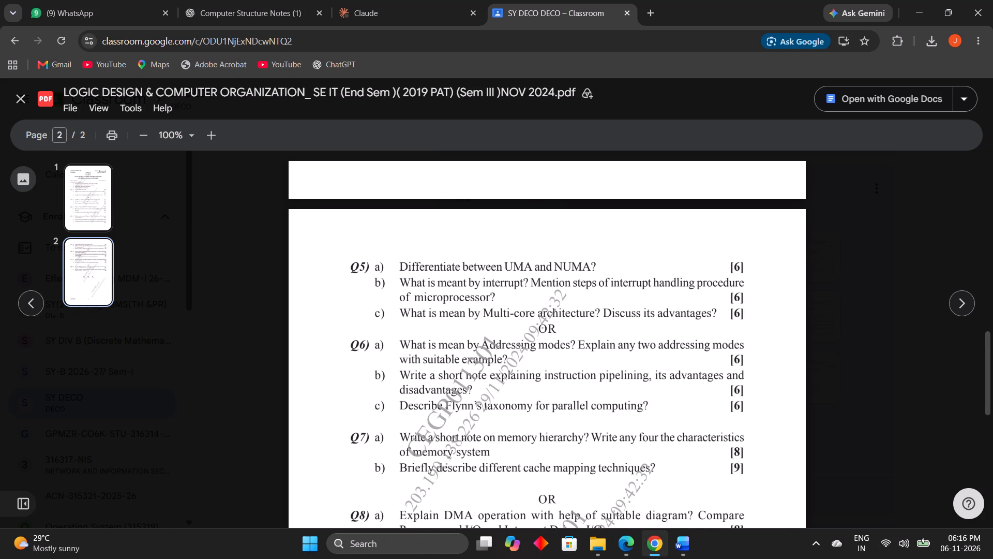
scroll(686, 435, up, 2)
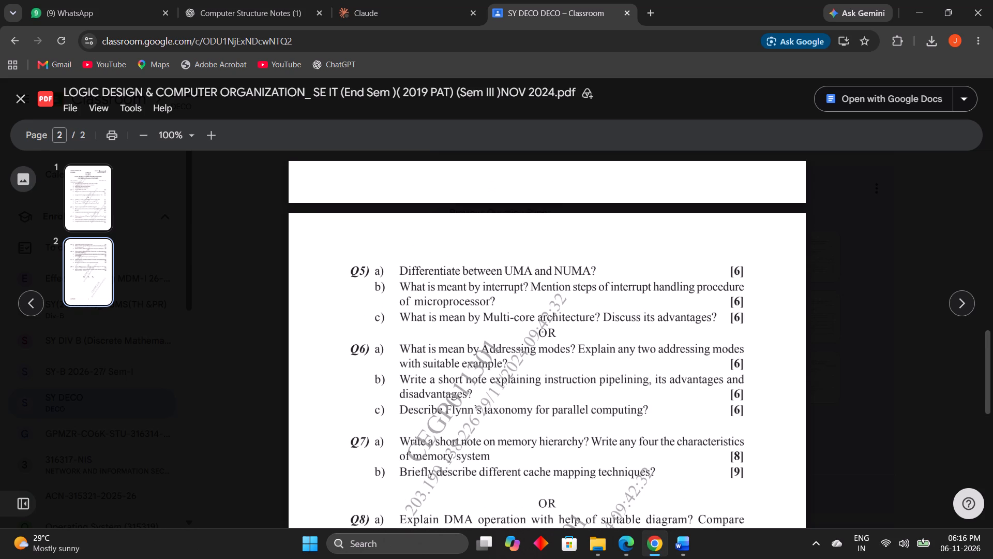
scroll(686, 435, up, 1)
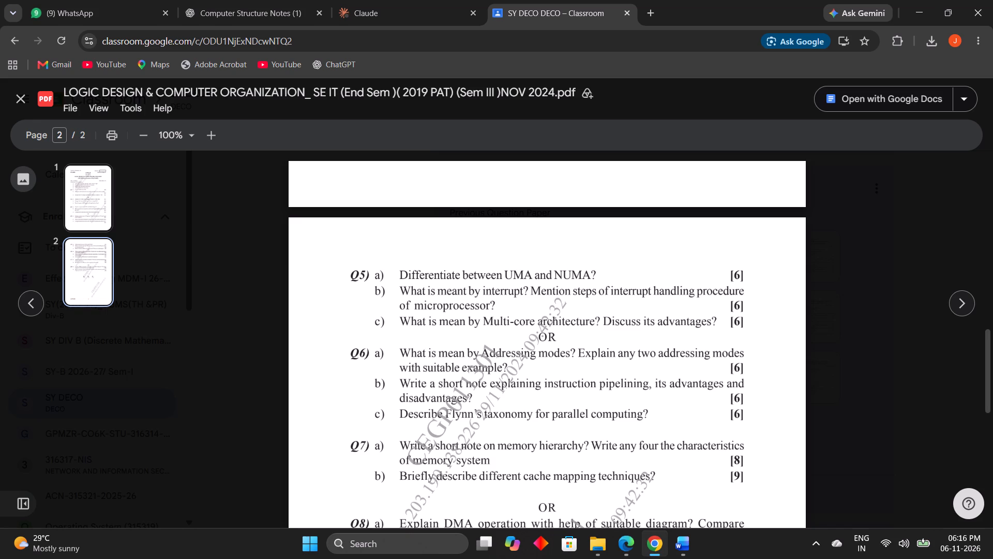
scroll(528, 395, right, 1)
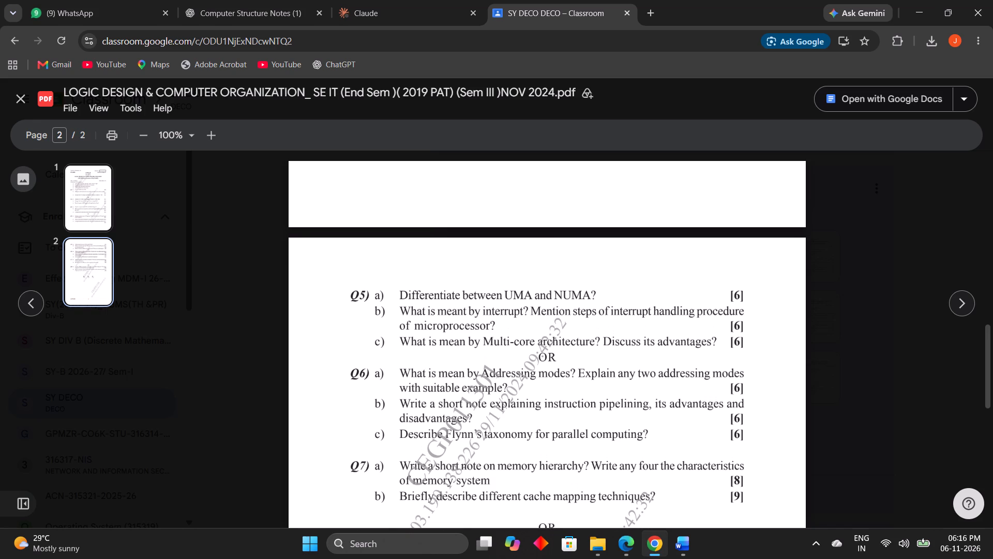
scroll(528, 395, right, 1)
scroll(528, 395, down, 1)
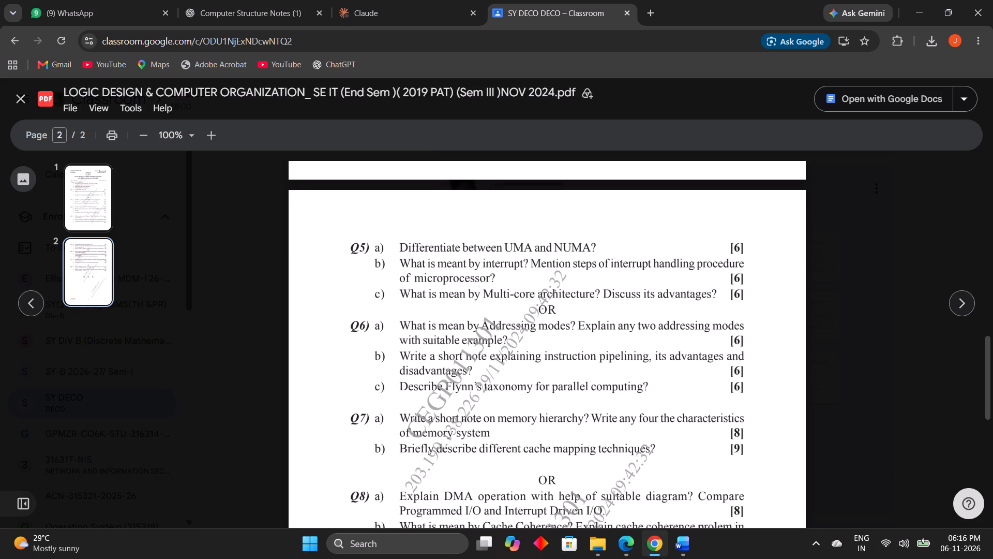
scroll(528, 395, down, 2)
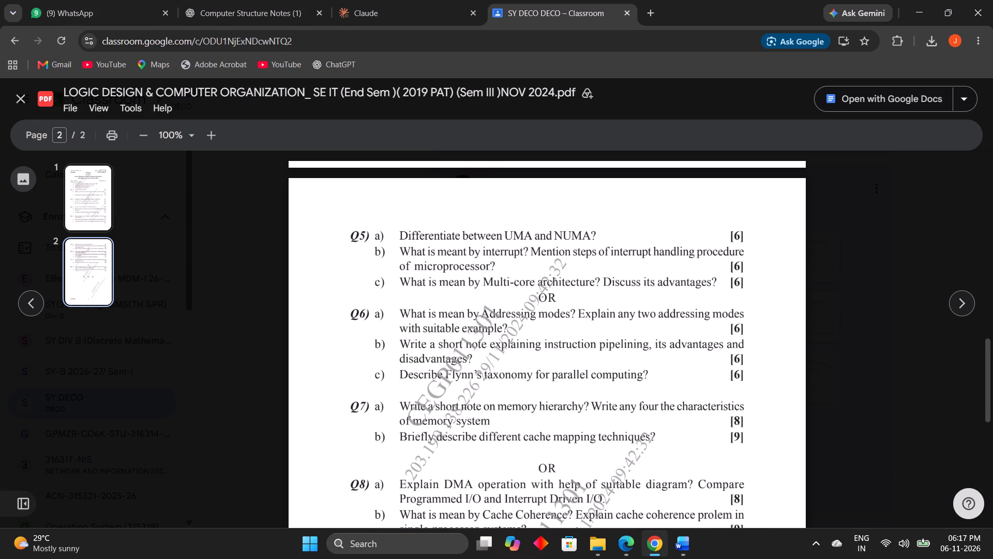
scroll(528, 395, down, 4)
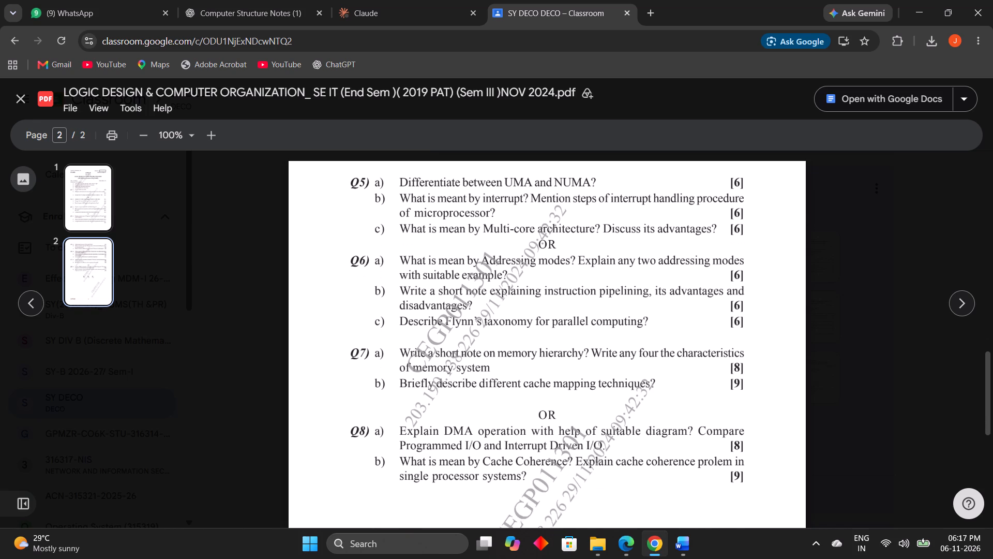
scroll(528, 395, down, 6)
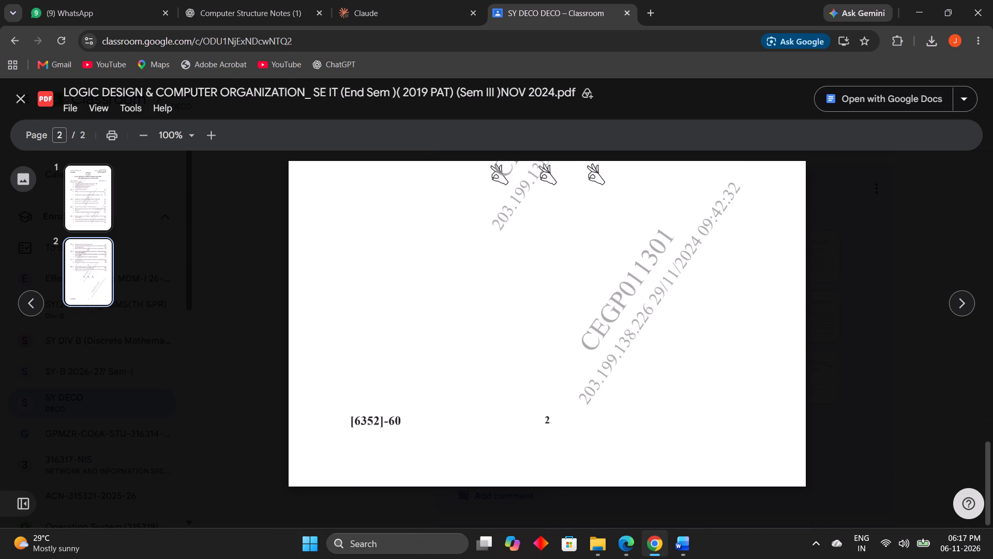
scroll(528, 395, down, 2)
scroll(528, 395, up, 20)
scroll(528, 395, up, 4)
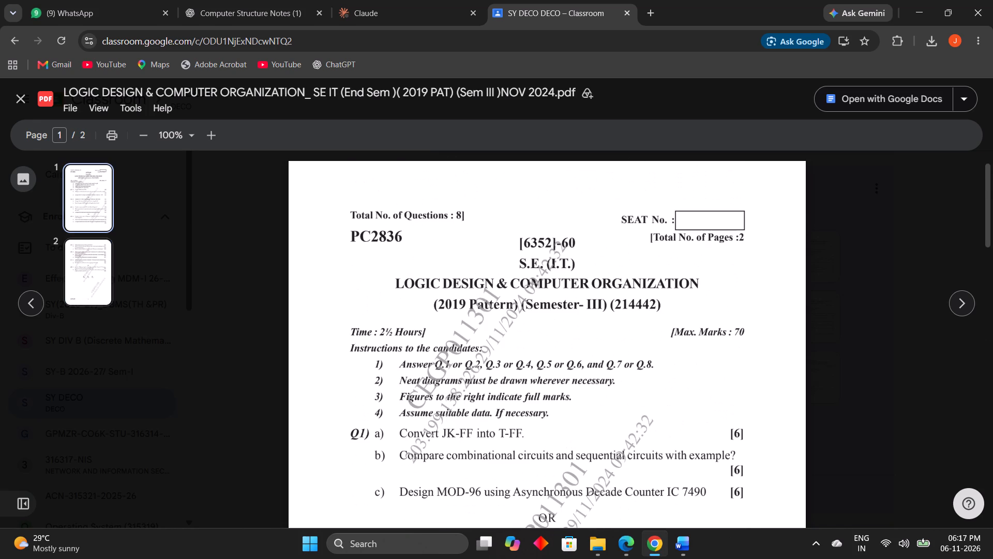
Return to Word and delete the whole block of Q3 and Q4 questions on the last page, along with the leftover blank page.
click(678, 537)
drag(294, 324, 642, 469)
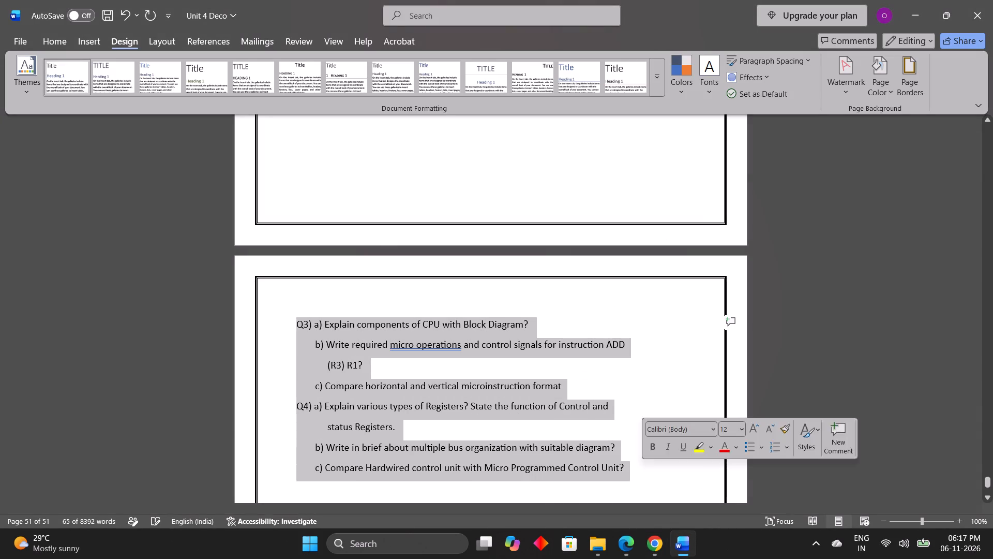
click(642, 469)
scroll(642, 469, down, 1)
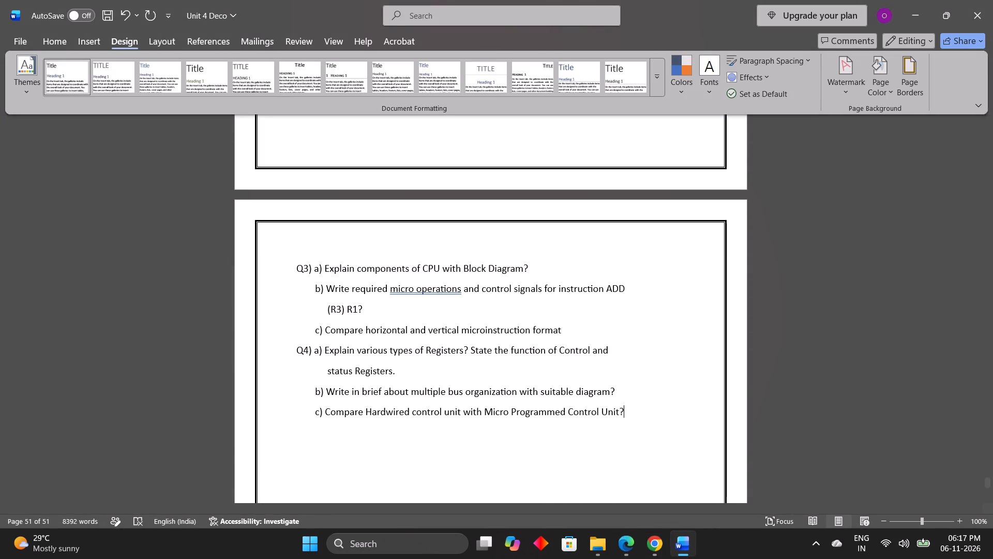
drag(645, 432, 299, 291)
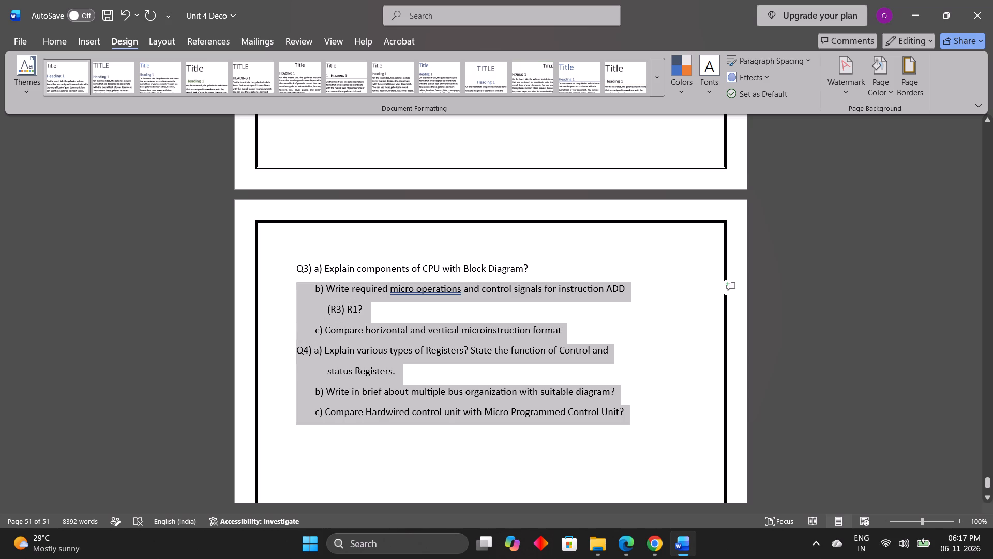
drag(299, 291, 295, 274)
key(BackSpace)
scroll(295, 274, down, 4)
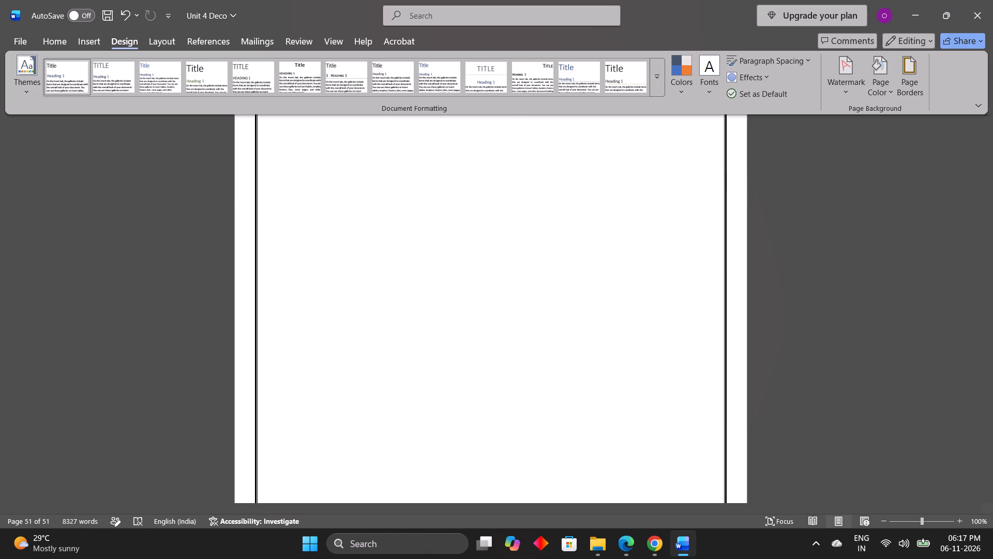
scroll(295, 274, down, 9)
key(BackSpace)
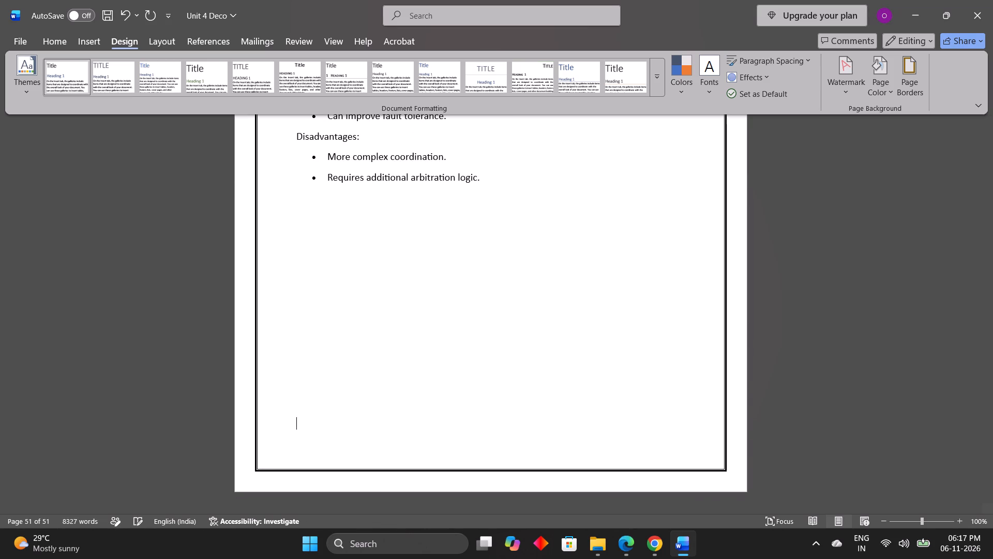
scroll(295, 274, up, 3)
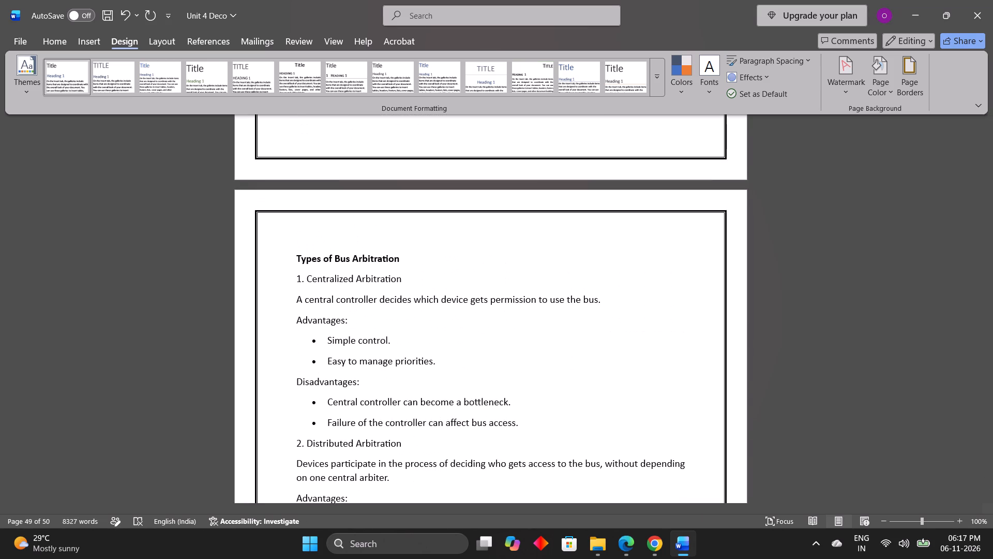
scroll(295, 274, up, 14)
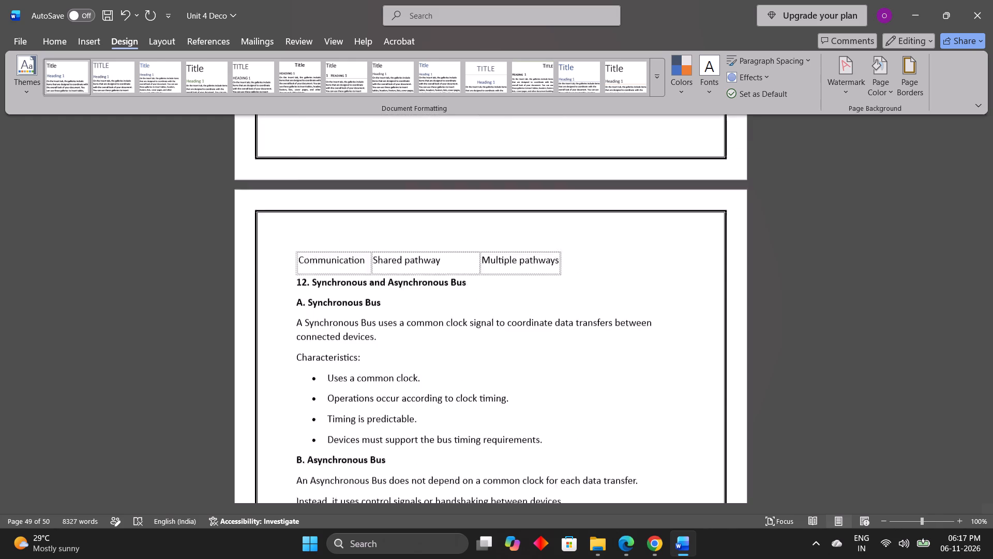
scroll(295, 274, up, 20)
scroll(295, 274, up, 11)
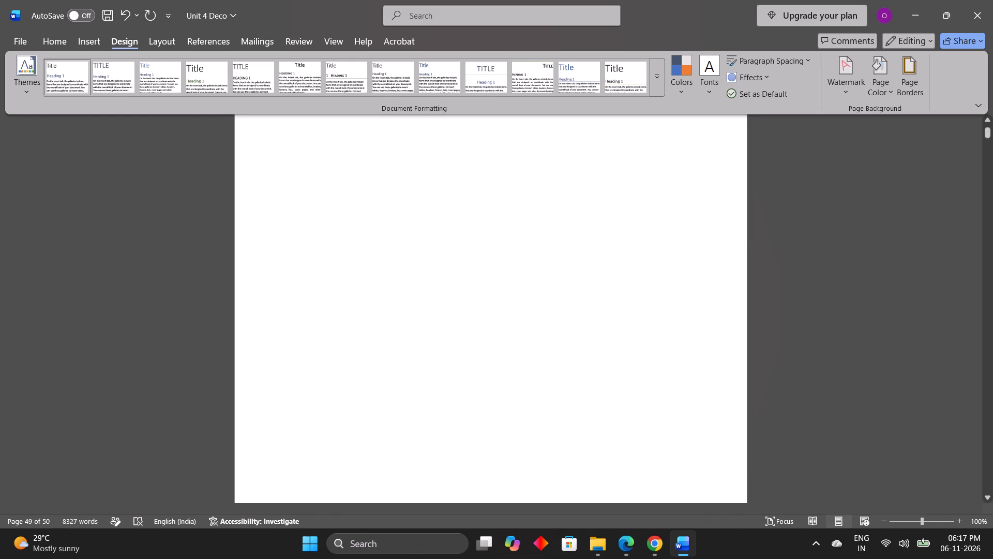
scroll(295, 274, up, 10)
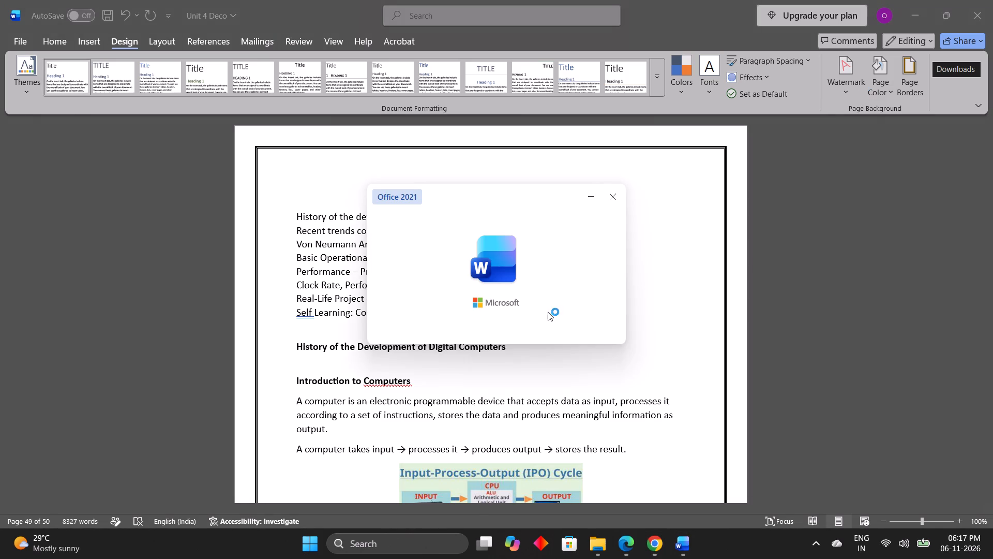
scroll(497, 354, down, 1)
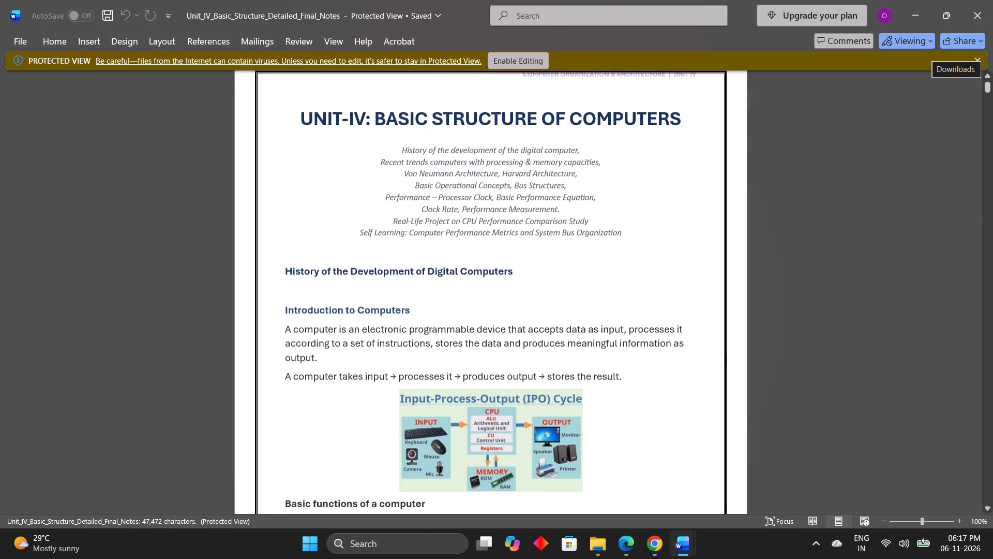
scroll(497, 354, down, 4)
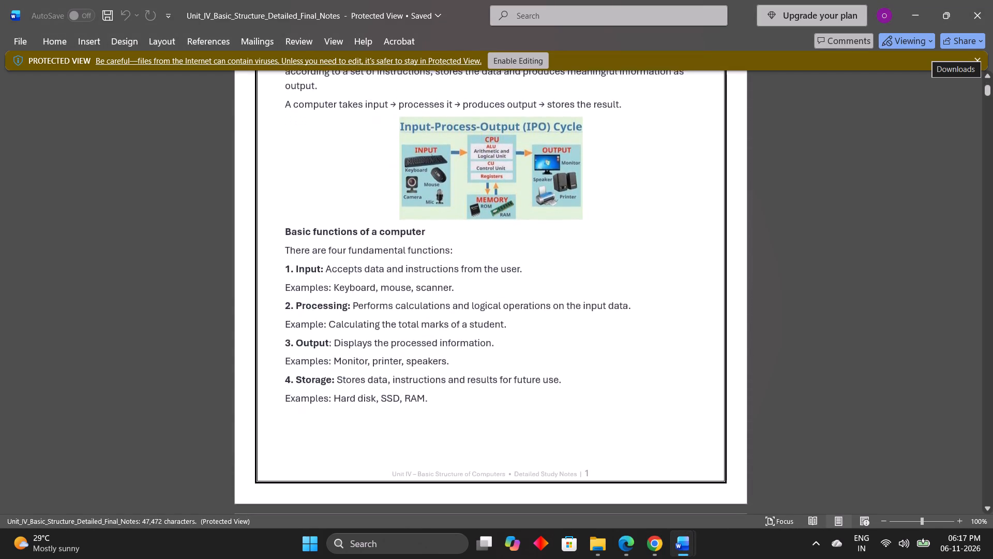
scroll(497, 354, down, 1)
scroll(497, 354, up, 2)
scroll(497, 354, down, 2)
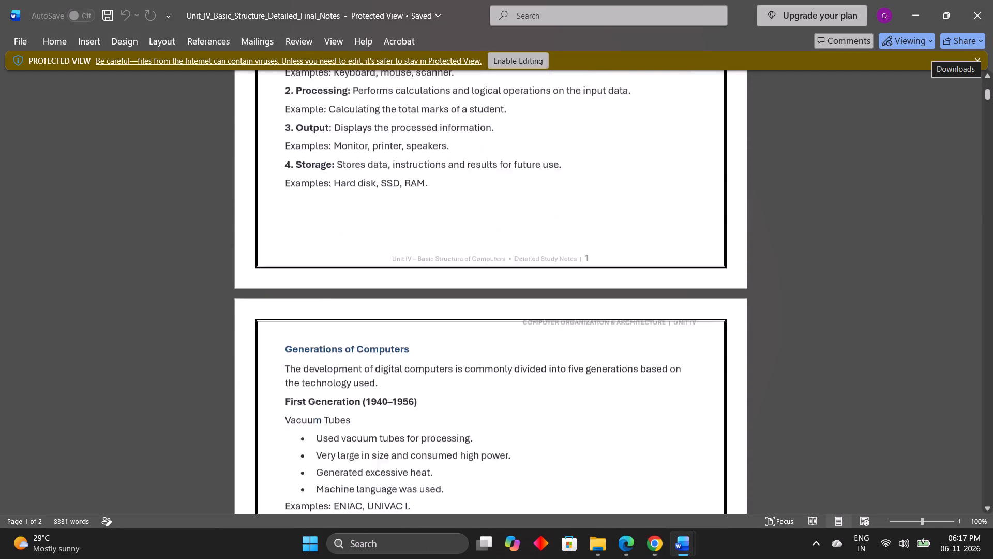
scroll(497, 354, down, 1)
click(532, 61)
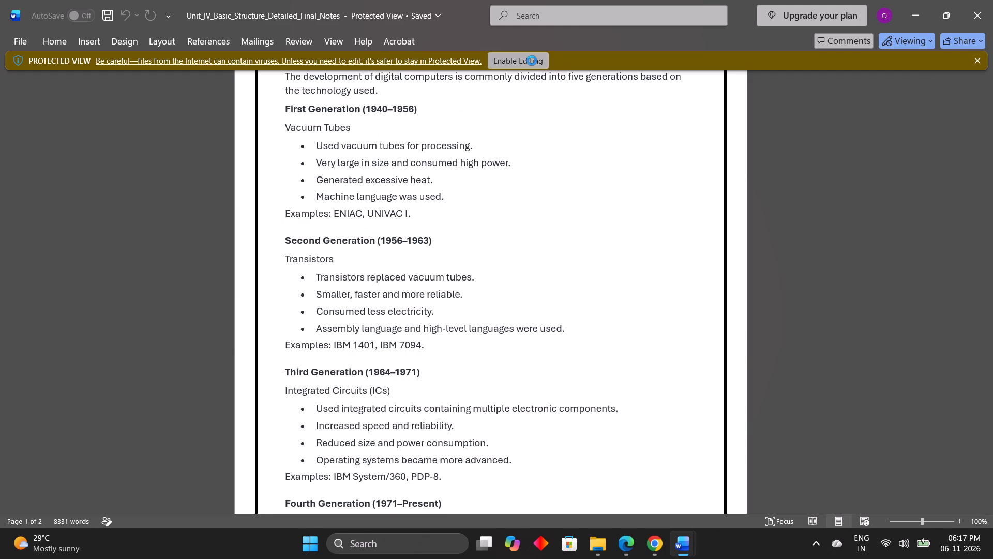
Left-align the italic syllabus topic lines under the UNIT-IV: BASIC STRUCTURE OF COMPUTERS title on page 1.
scroll(511, 246, up, 20)
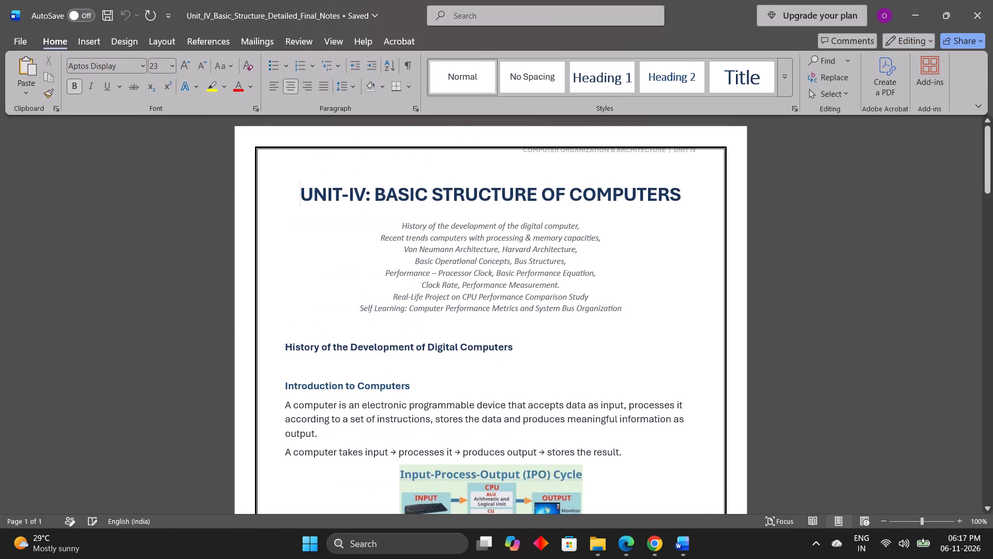
click(412, 233)
drag(391, 224, 605, 296)
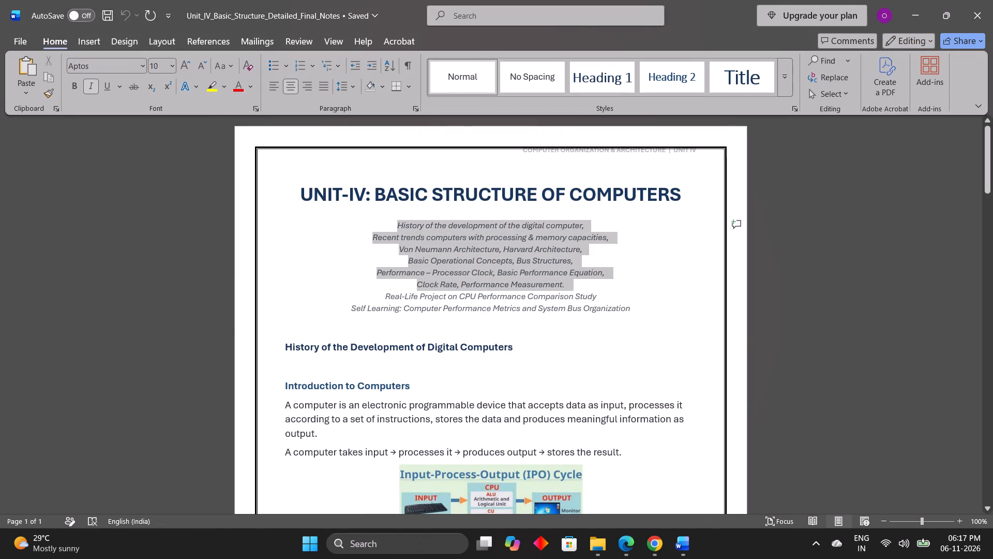
drag(605, 296, 636, 305)
click(322, 88)
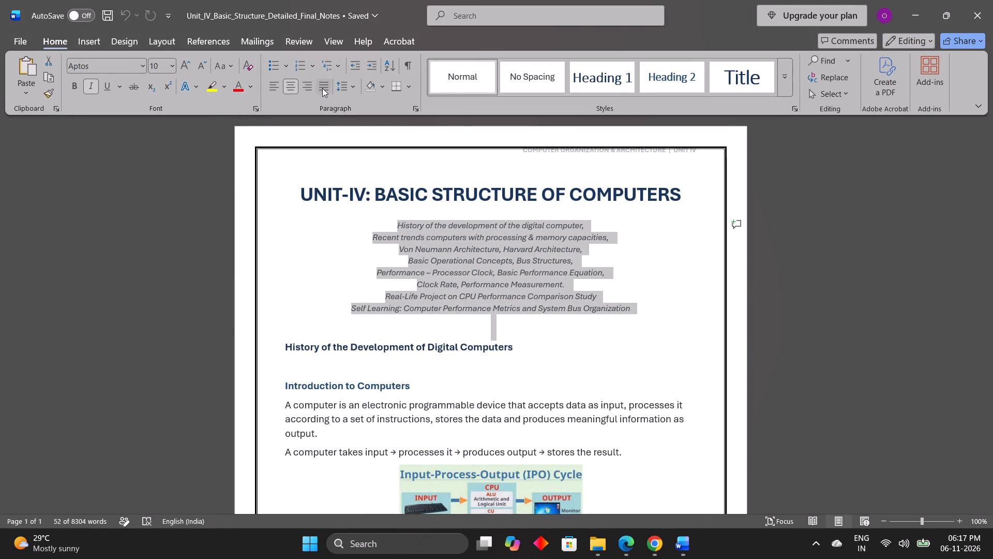
click(280, 87)
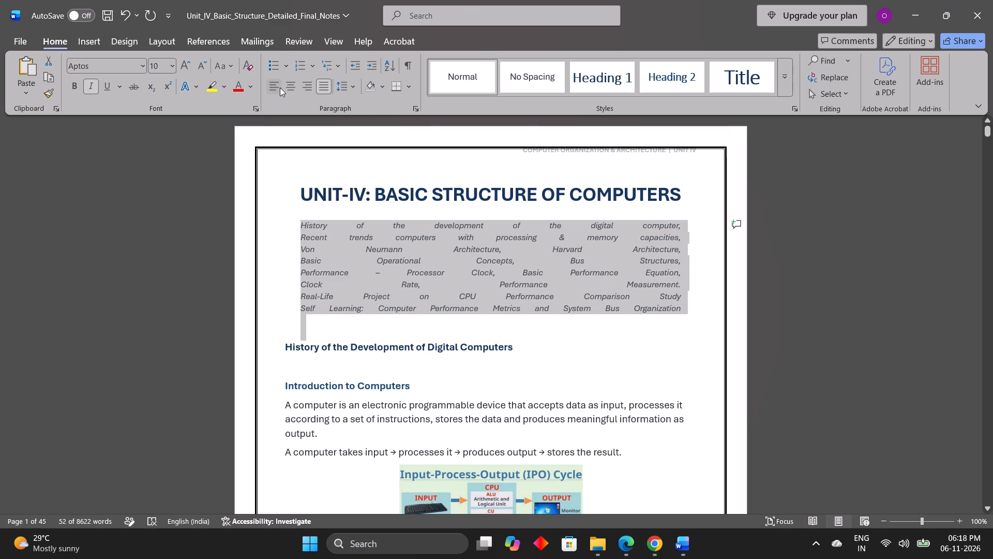
click(505, 284)
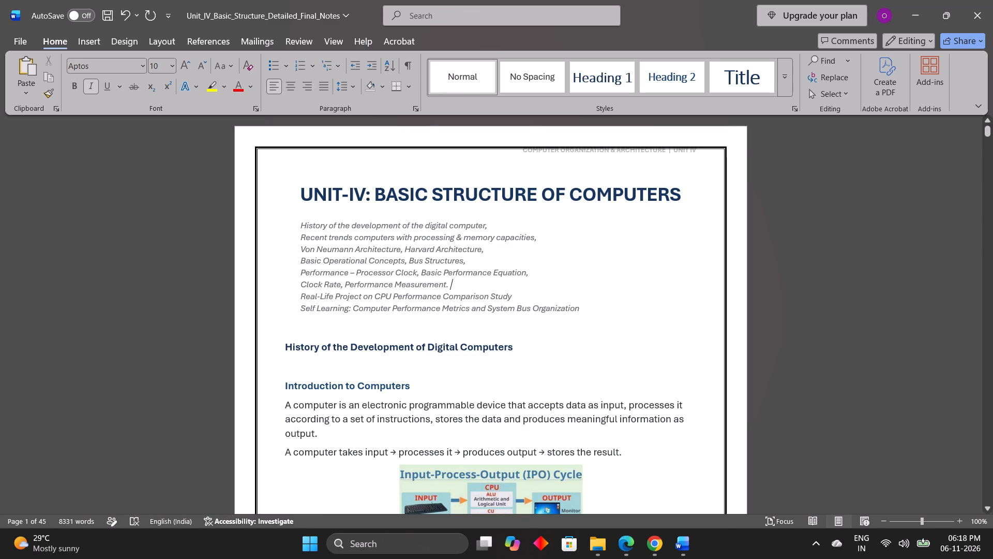
click(444, 317)
click(434, 334)
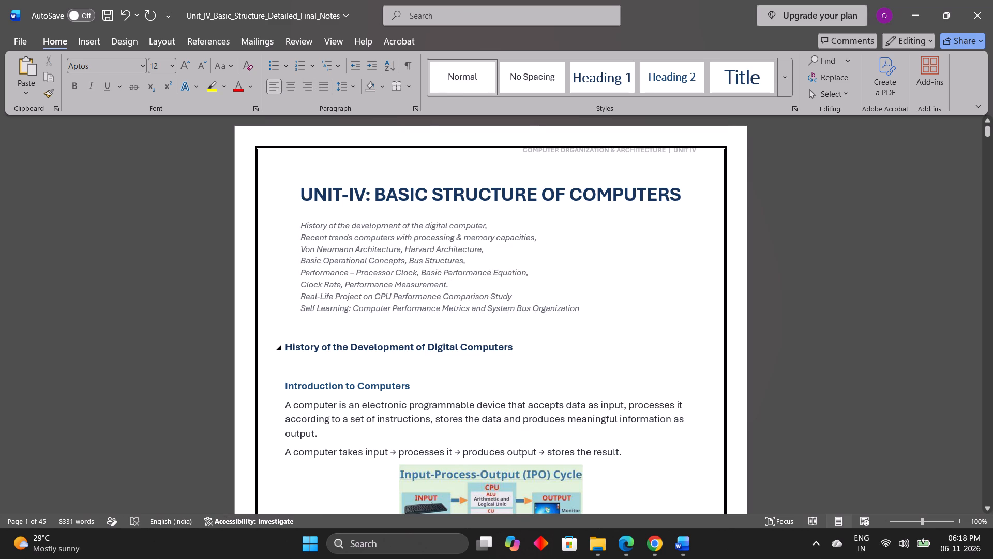
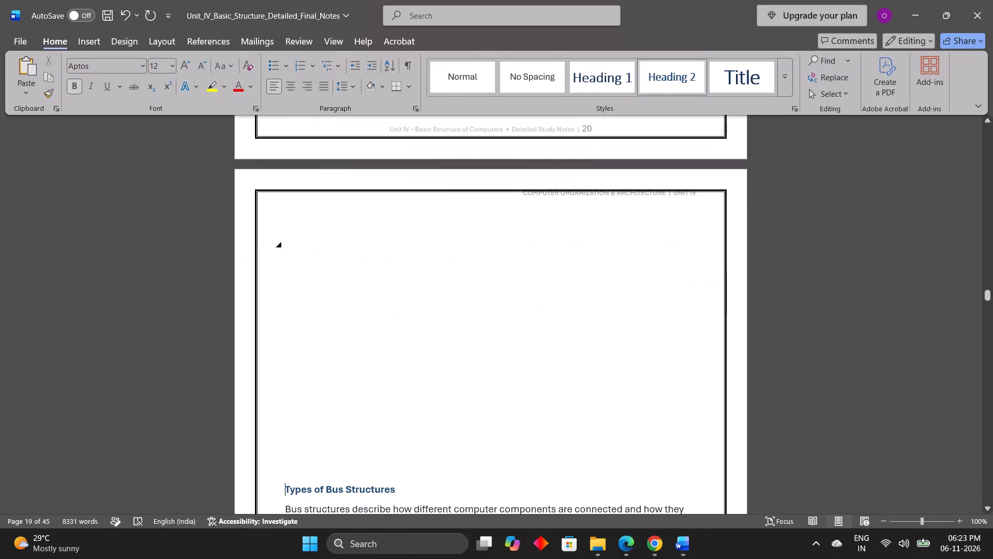
Replace the blank lines above the Types of Bus Structures heading with a page break so the section starts a new page.
key(BackSpace)
key(BackSpace)
key(BackSpace)
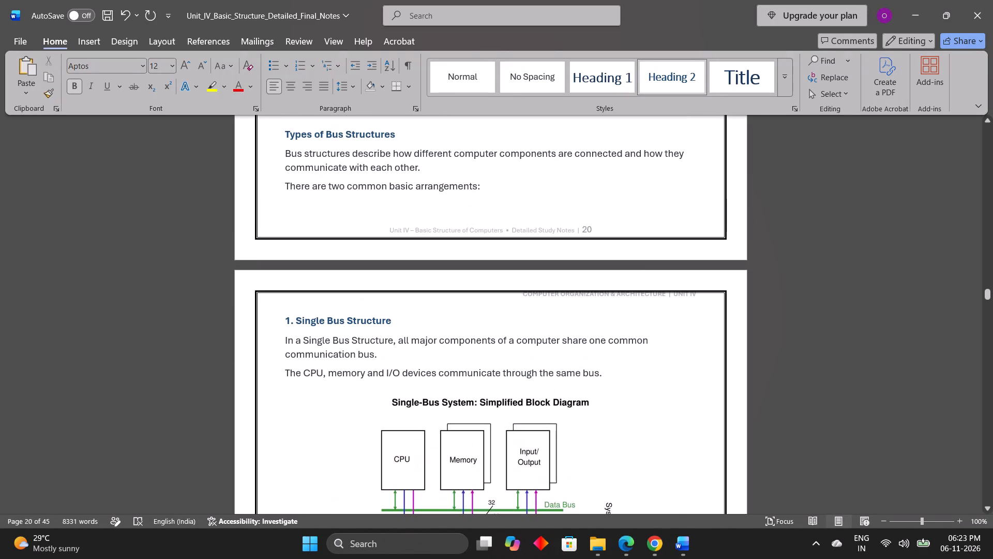
key(ctrl+Return)
Insert a page break before the 2. Multiple Bus Structure heading and delete the leftover blank line above it.
scroll(281, 236, down, 1)
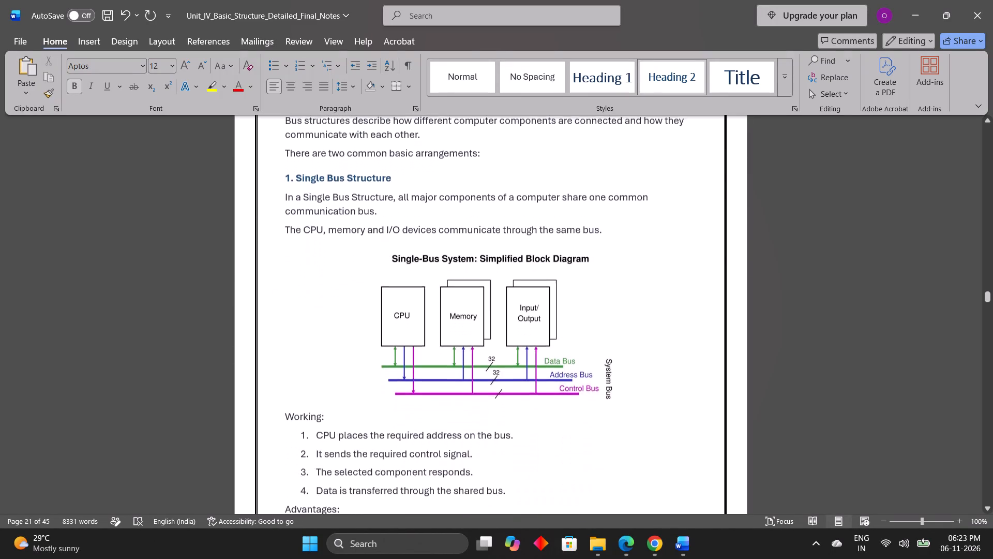
scroll(281, 236, down, 3)
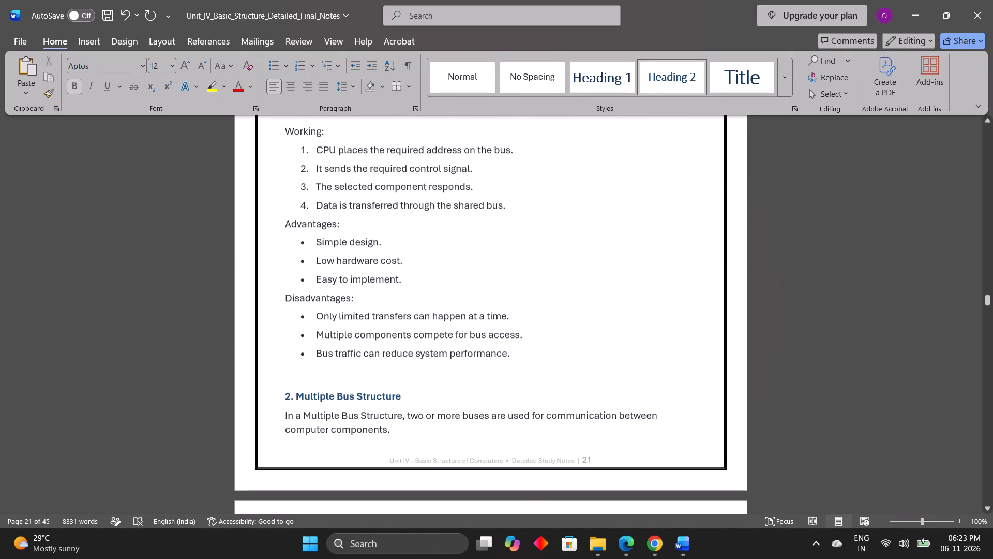
scroll(281, 236, down, 1)
click(297, 355)
key(ctrl+Return)
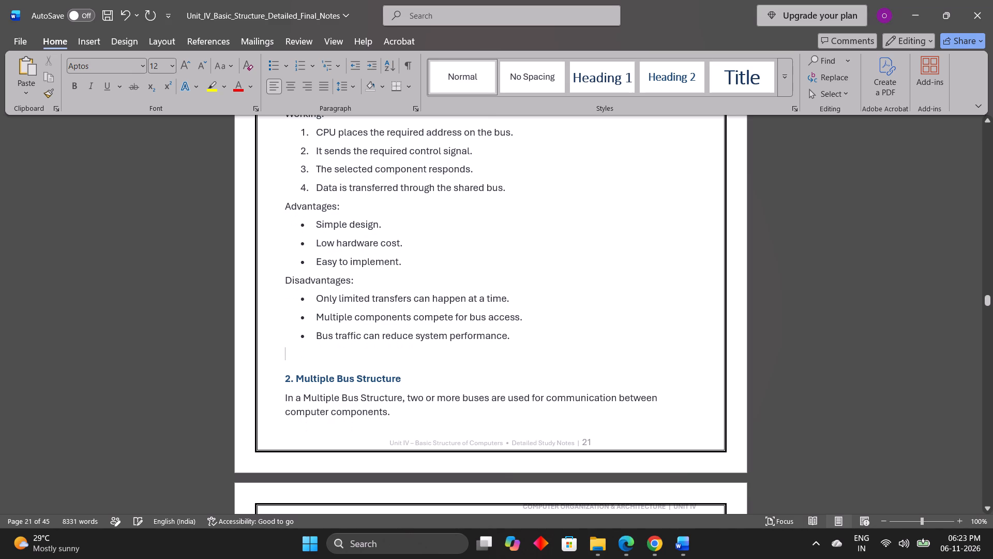
scroll(297, 355, down, 1)
key(Delete)
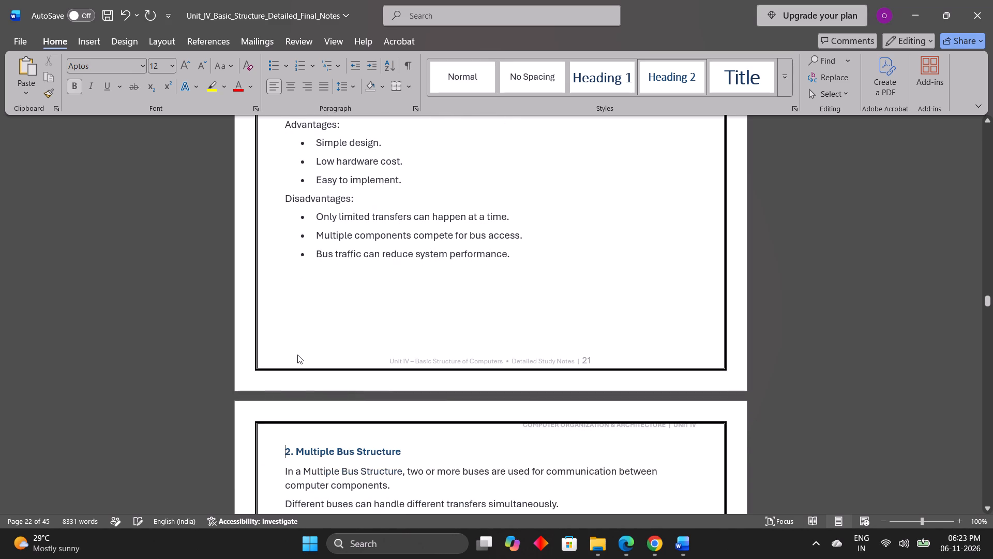
Start the 2. Asynchronous Bus section on a new page using a page break, without blank lines above the heading.
scroll(297, 355, down, 3)
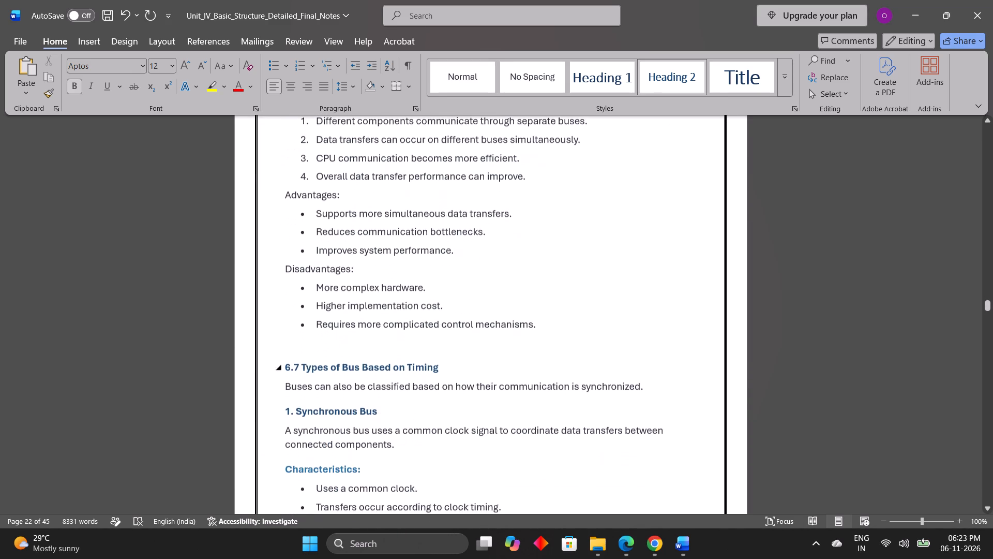
scroll(297, 355, down, 2)
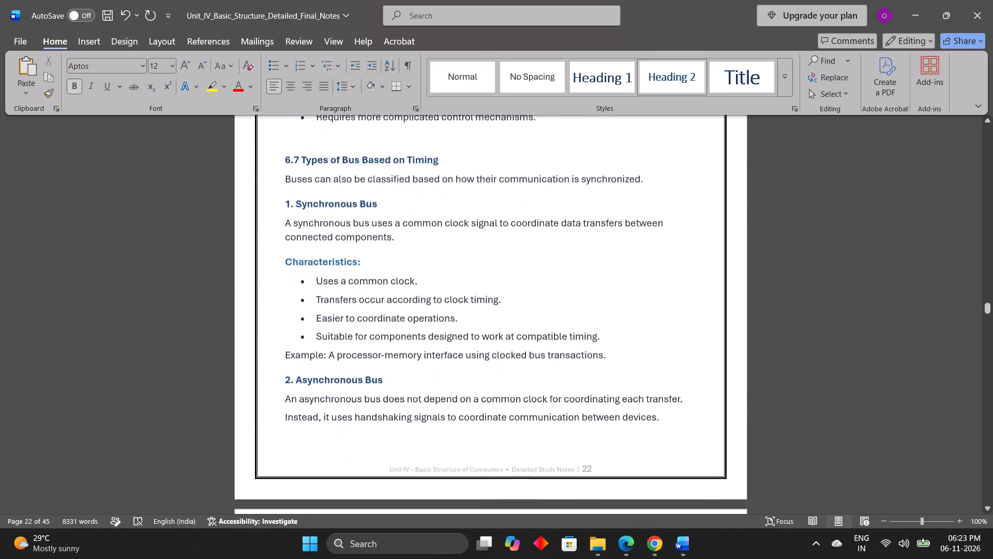
scroll(297, 355, down, 1)
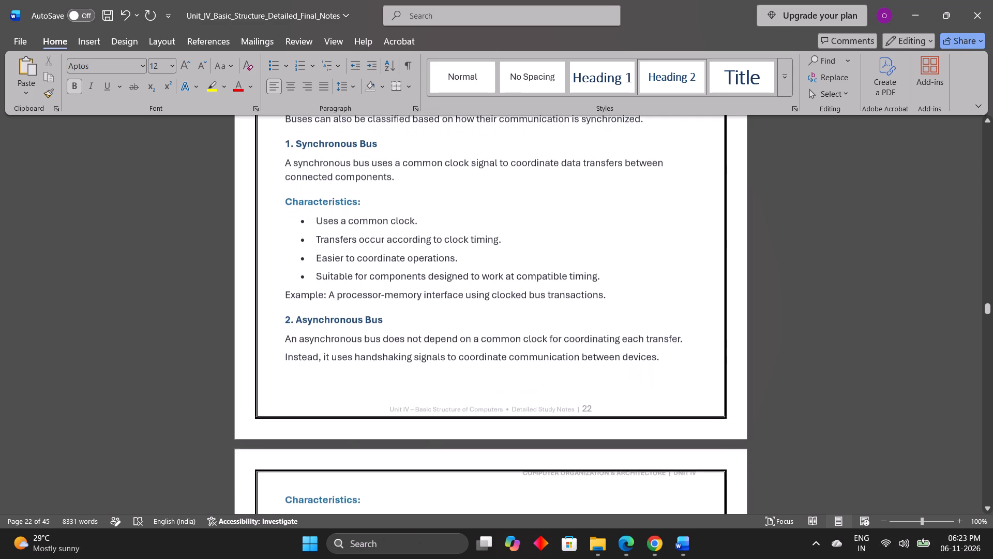
scroll(297, 355, up, 1)
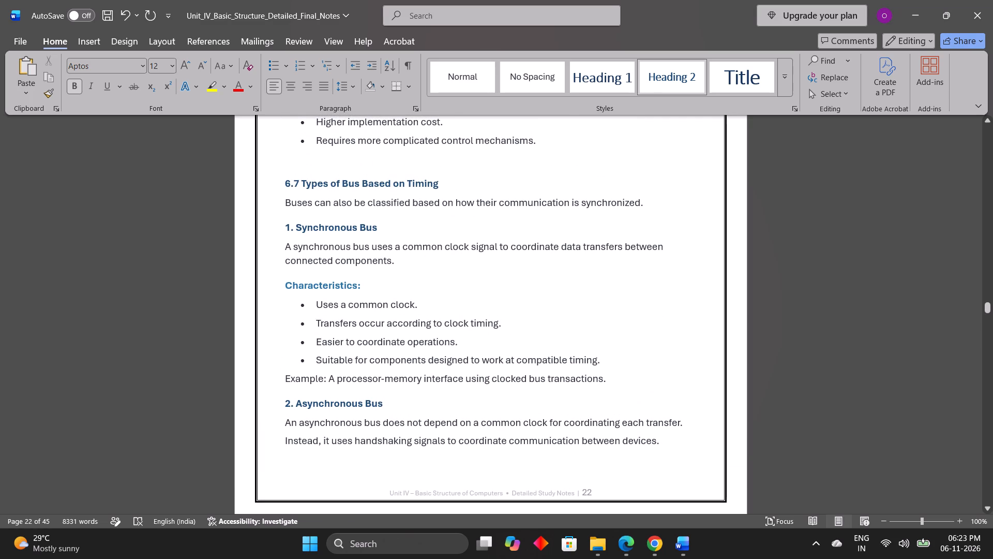
click(286, 411)
key(Return)
key(Return)
key(Return)
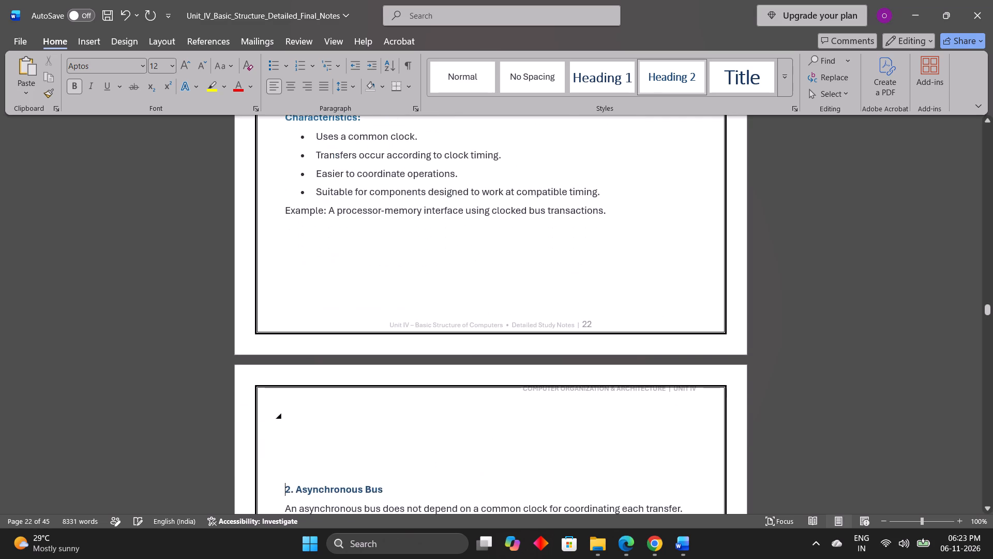
scroll(286, 411, up, 1)
scroll(286, 411, down, 2)
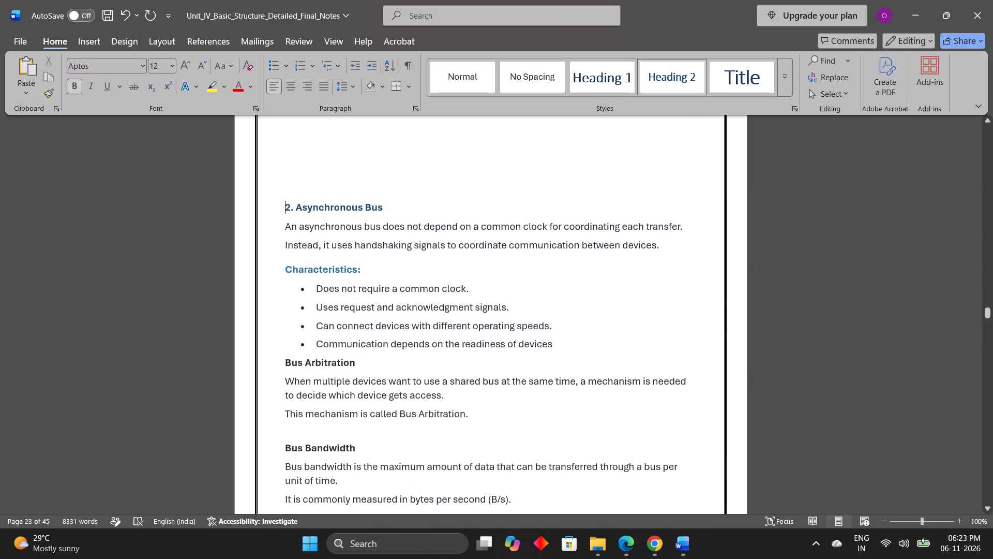
key(BackSpace)
key(ctrl+Return)
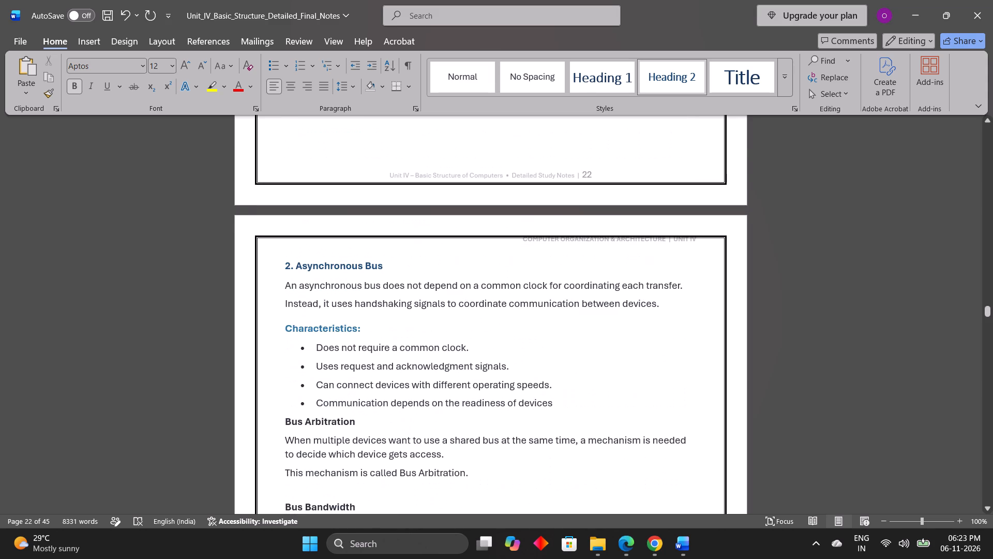
Insert a blank line above the Bus Arbitration heading, separating it from the Asynchronous Bus characteristics list.
scroll(286, 411, down, 2)
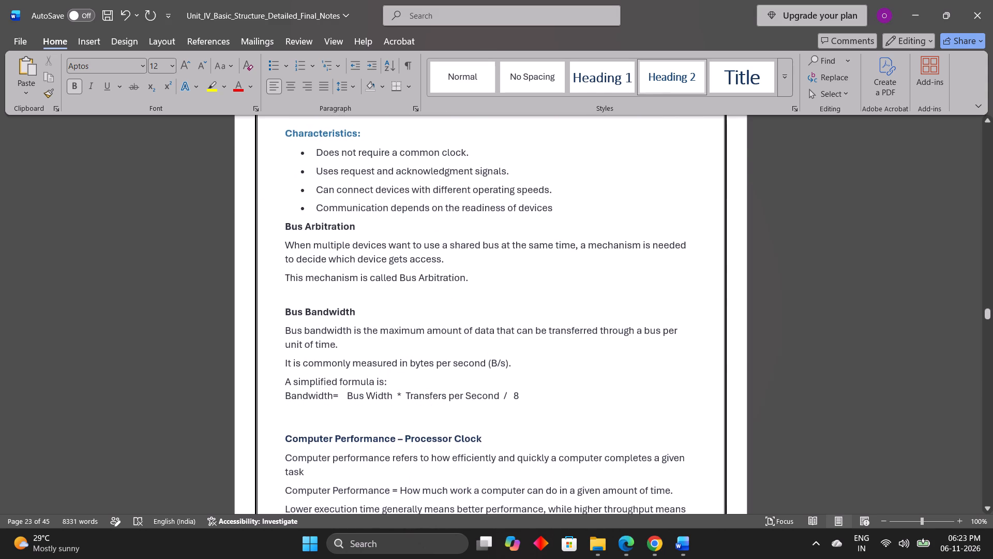
click(283, 224)
key(Return)
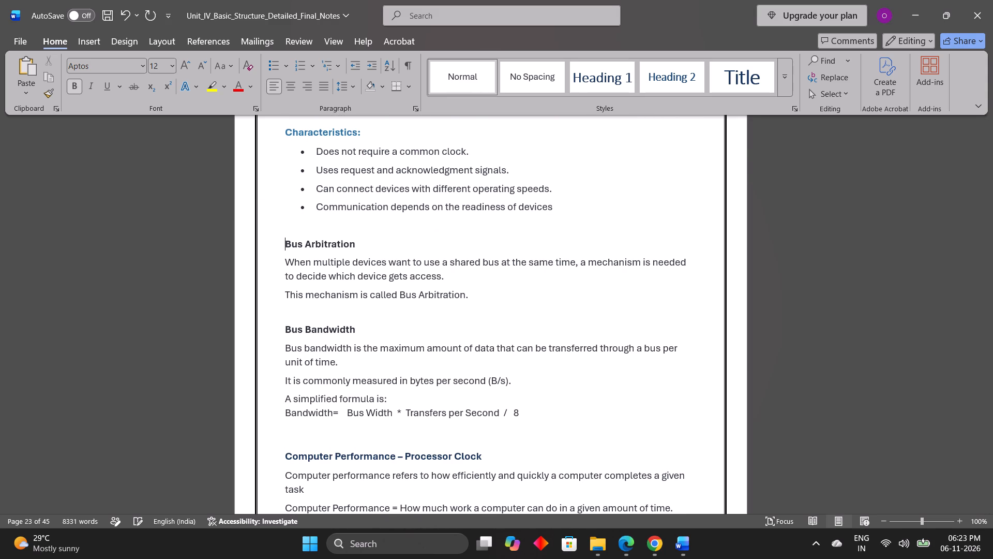
Review the layout of the remaining pages from Bus Bandwidth through to the end of the notes.
click(283, 327)
scroll(283, 327, down, 1)
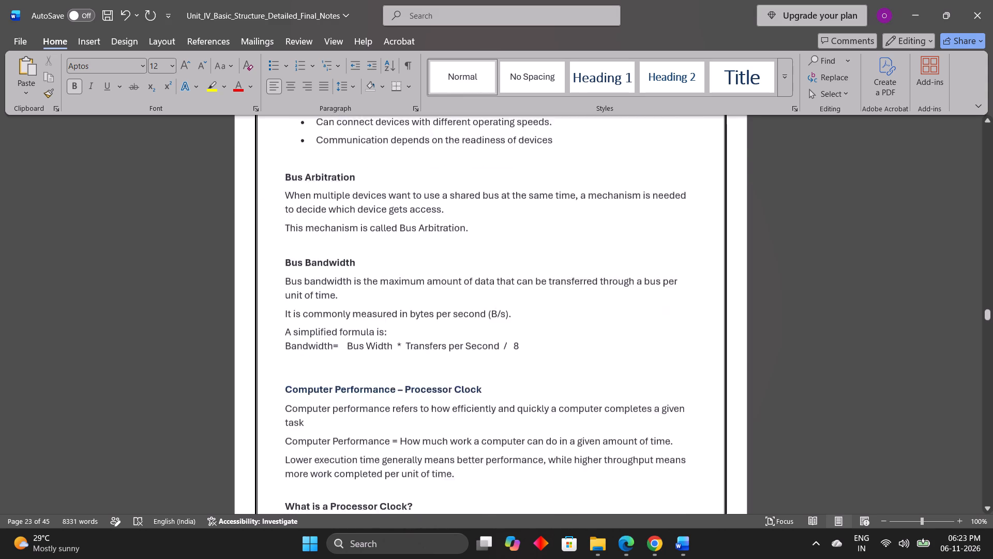
scroll(283, 327, down, 1)
click(283, 345)
click(298, 369)
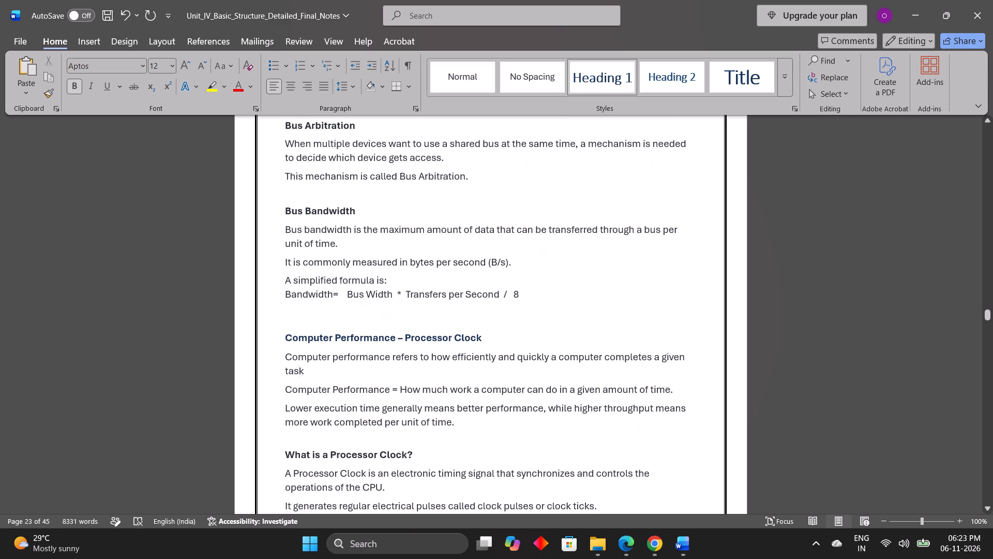
scroll(298, 369, down, 2)
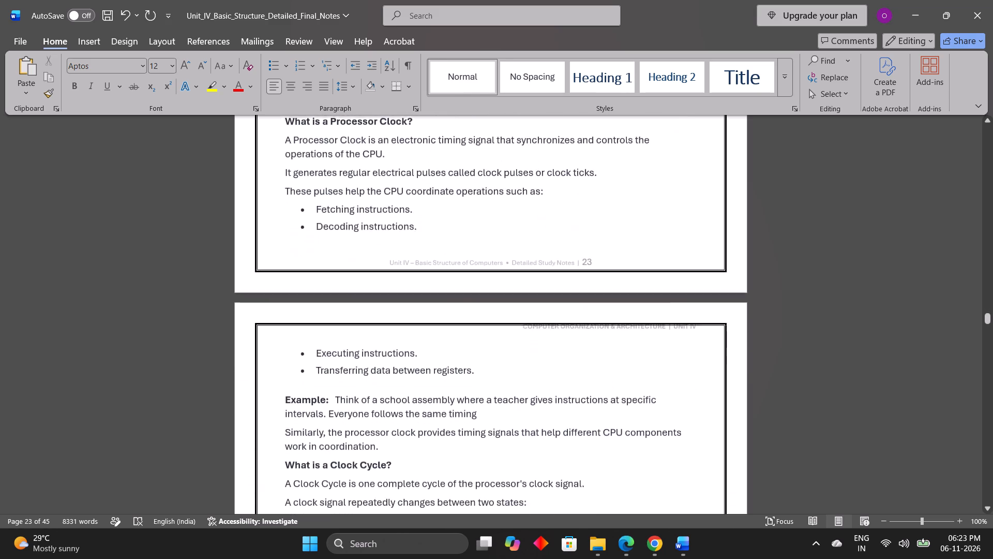
scroll(298, 369, down, 1)
scroll(298, 369, up, 1)
scroll(298, 369, down, 1)
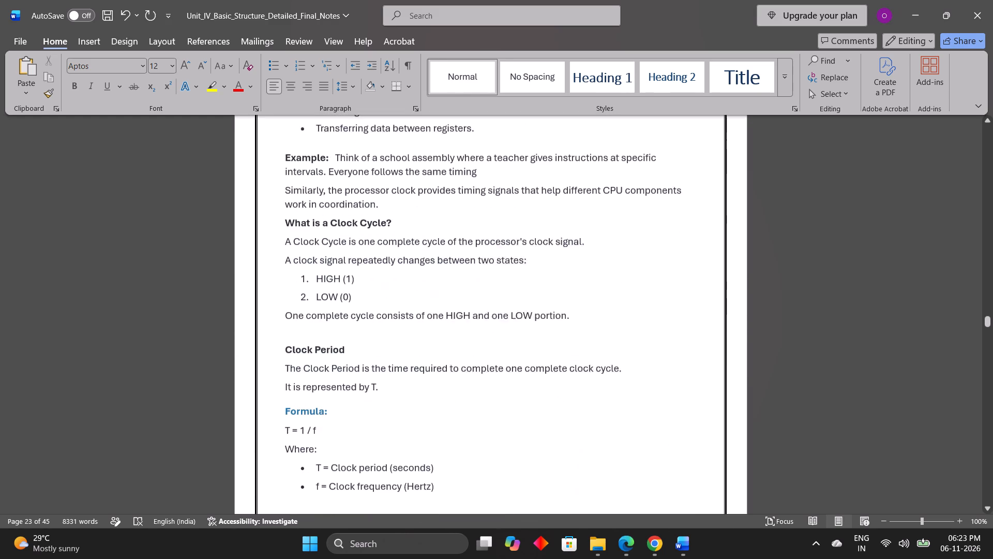
scroll(298, 369, down, 3)
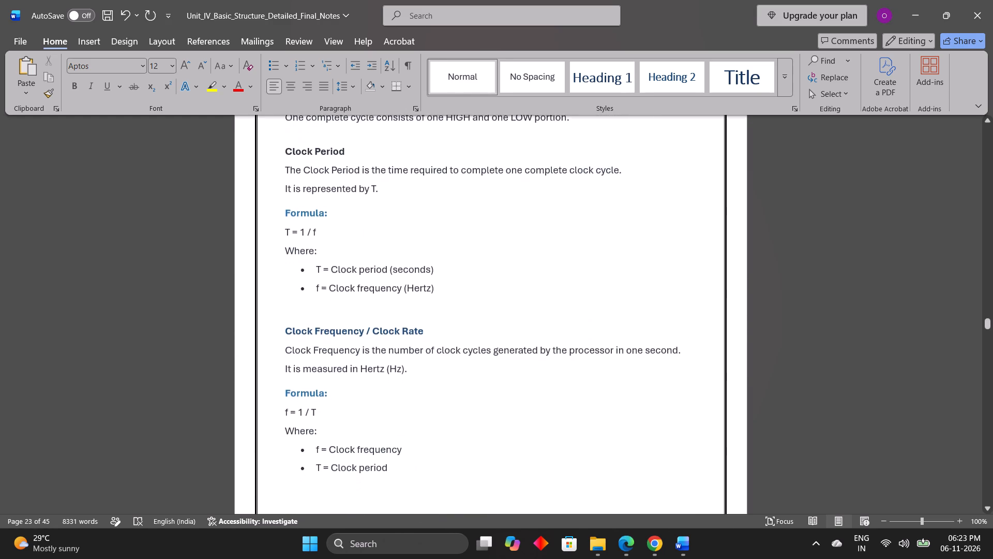
scroll(298, 369, down, 3)
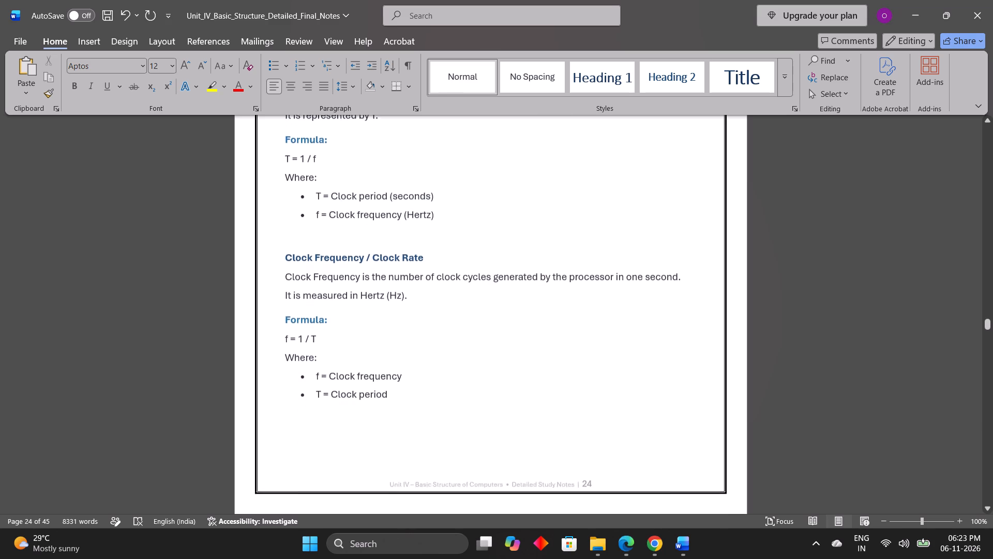
scroll(298, 369, down, 3)
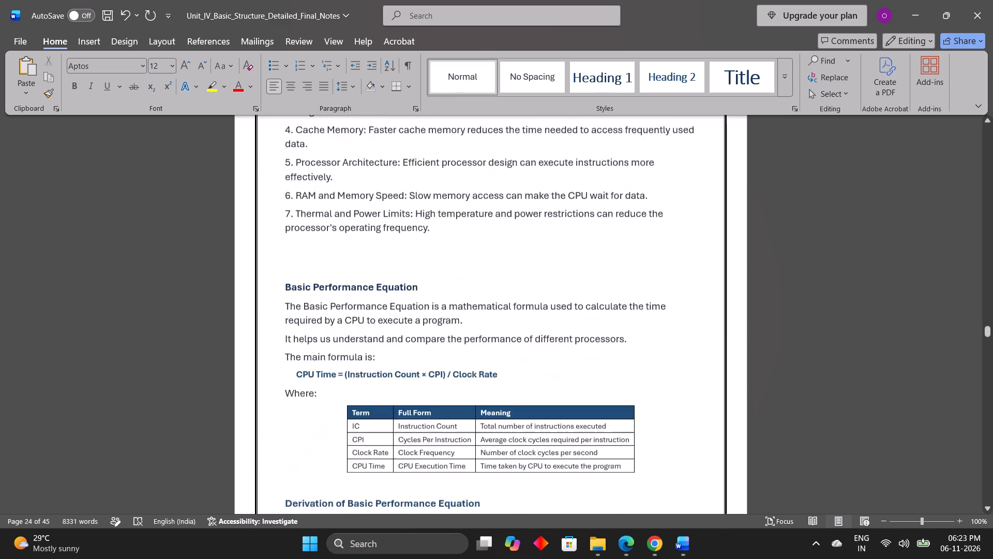
scroll(298, 369, down, 15)
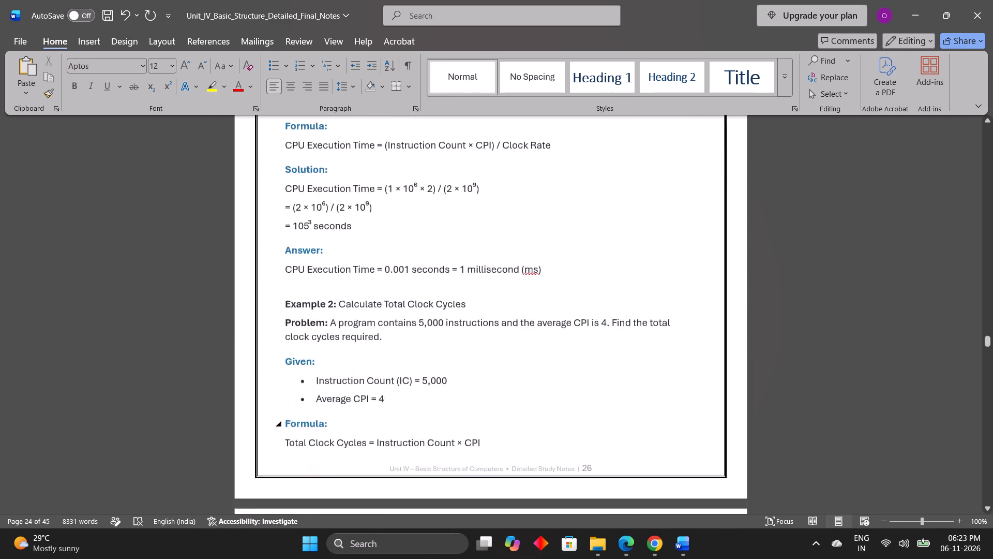
scroll(298, 369, down, 20)
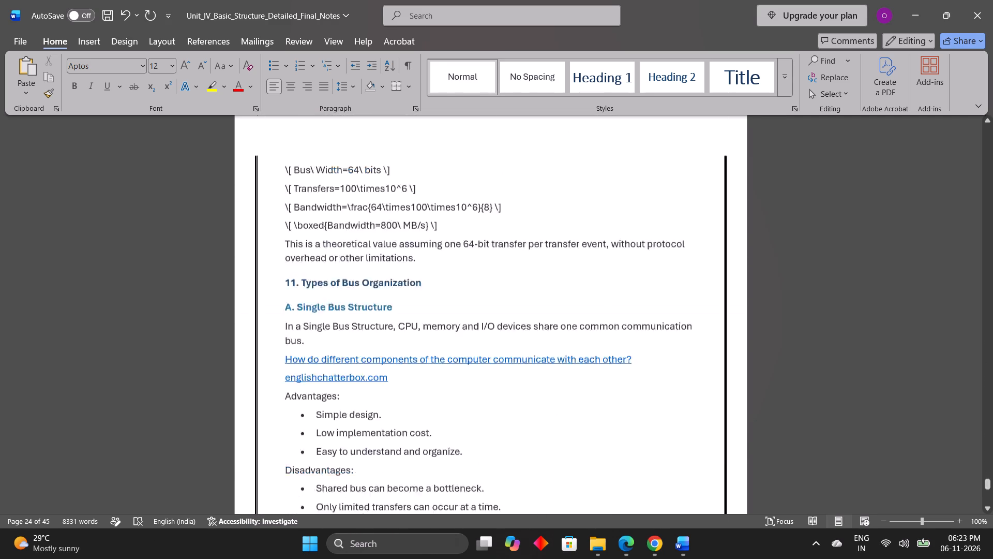
scroll(298, 369, down, 10)
Save the Unit_IV_Basic_Structure_Detailed_Final_Notes document.
key(ctrl+s)
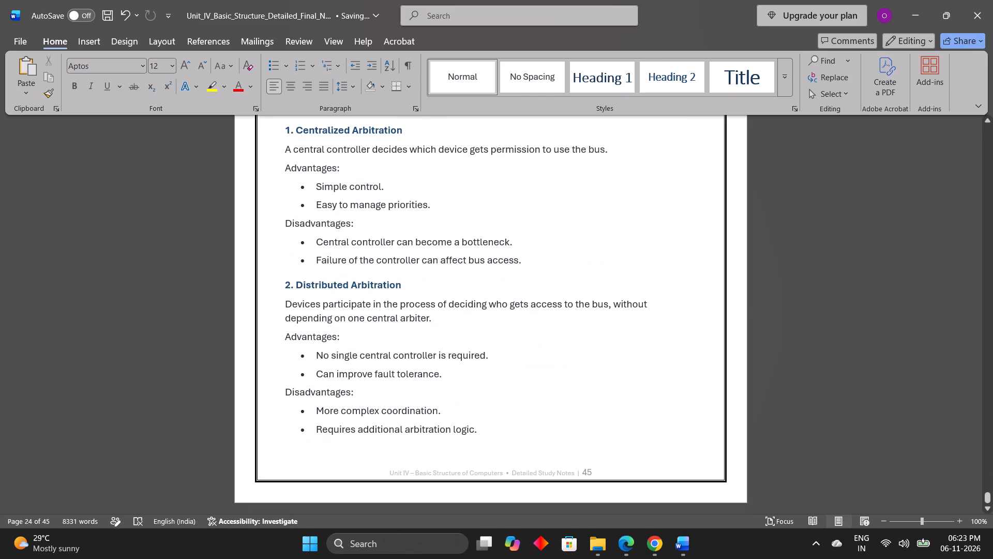
key(ctrl+s)
Skim back through the notes from the last page toward the early pages and return to the end.
scroll(298, 369, down, 3)
scroll(298, 369, up, 2)
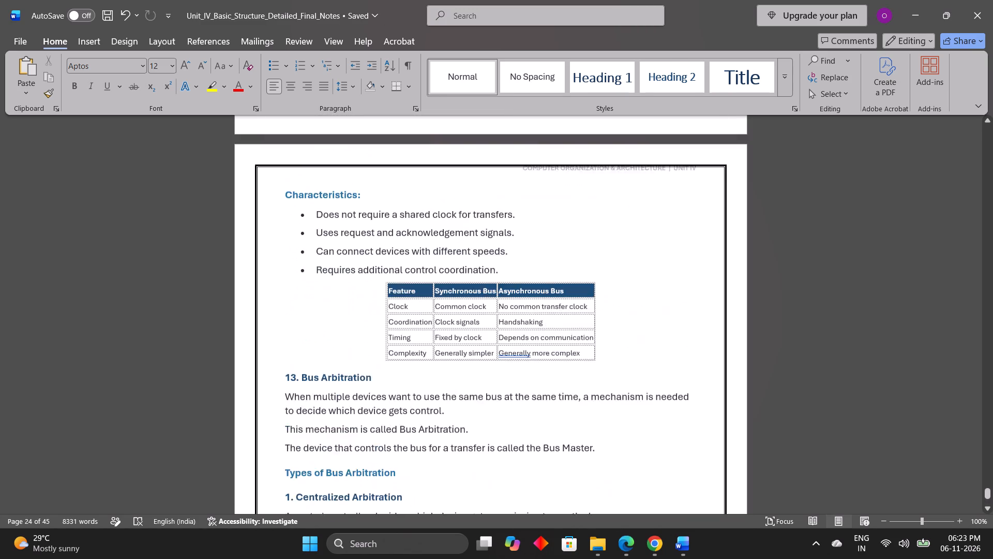
scroll(298, 369, up, 4)
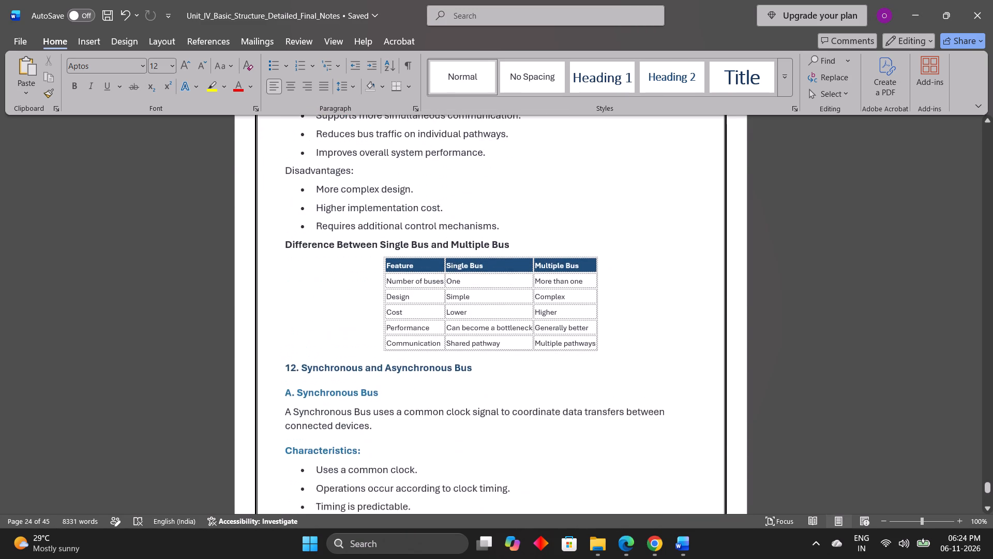
scroll(298, 369, up, 20)
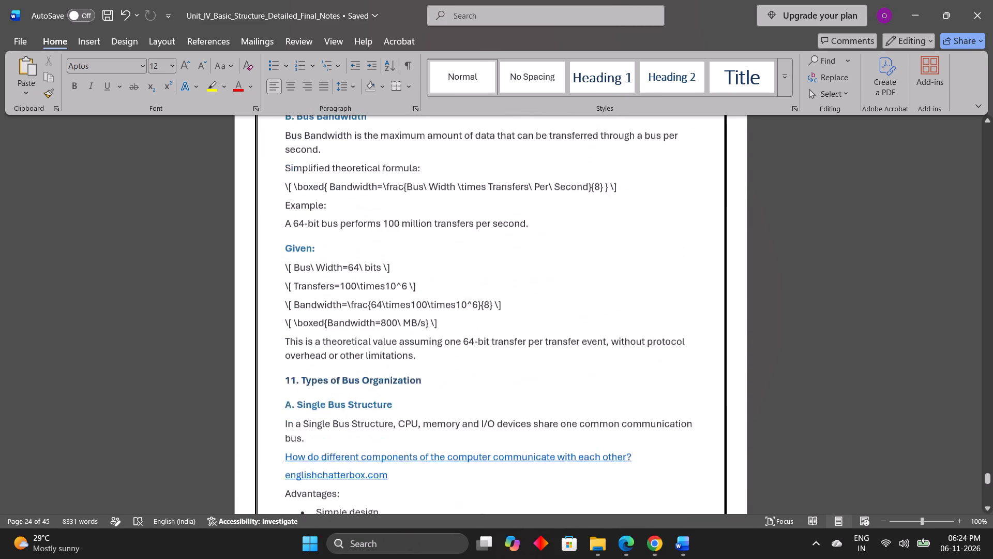
scroll(298, 369, up, 20)
scroll(298, 369, up, 6)
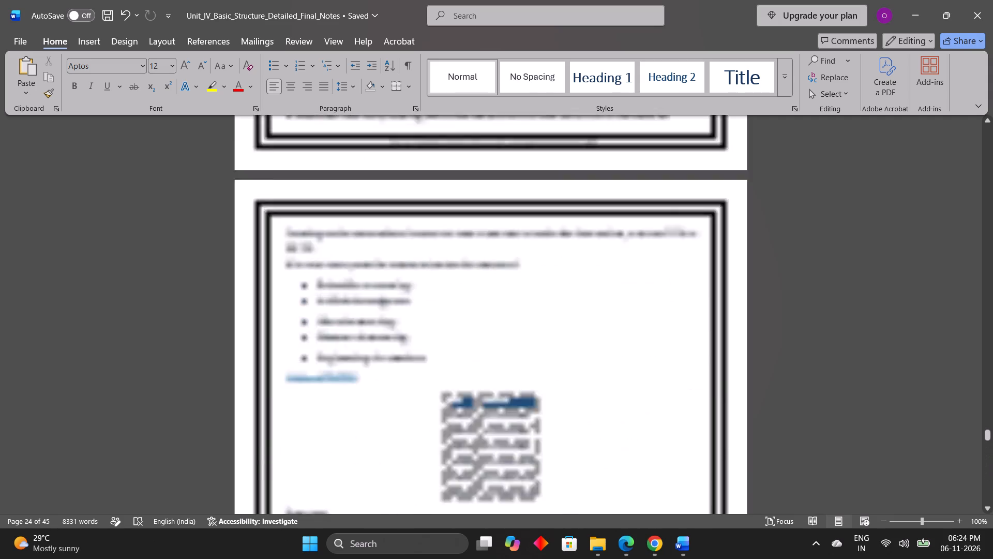
scroll(298, 369, up, 16)
scroll(298, 369, down, 10)
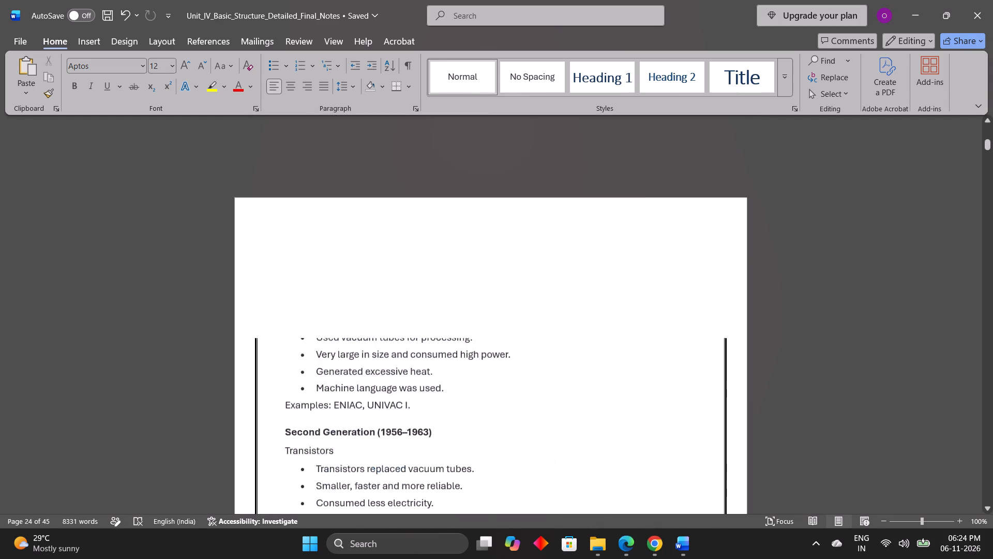
scroll(298, 369, down, 20)
scroll(298, 369, down, 10)
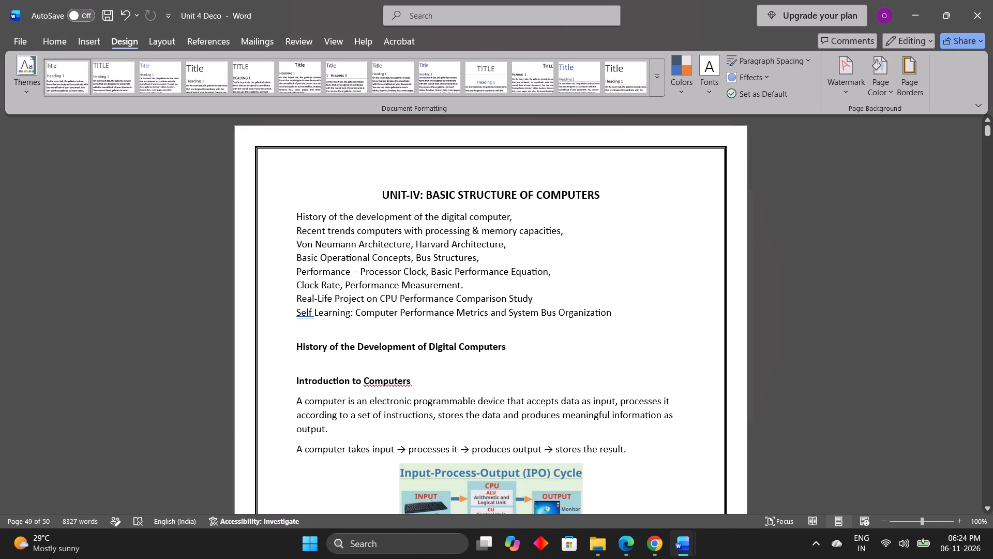
click(742, 484)
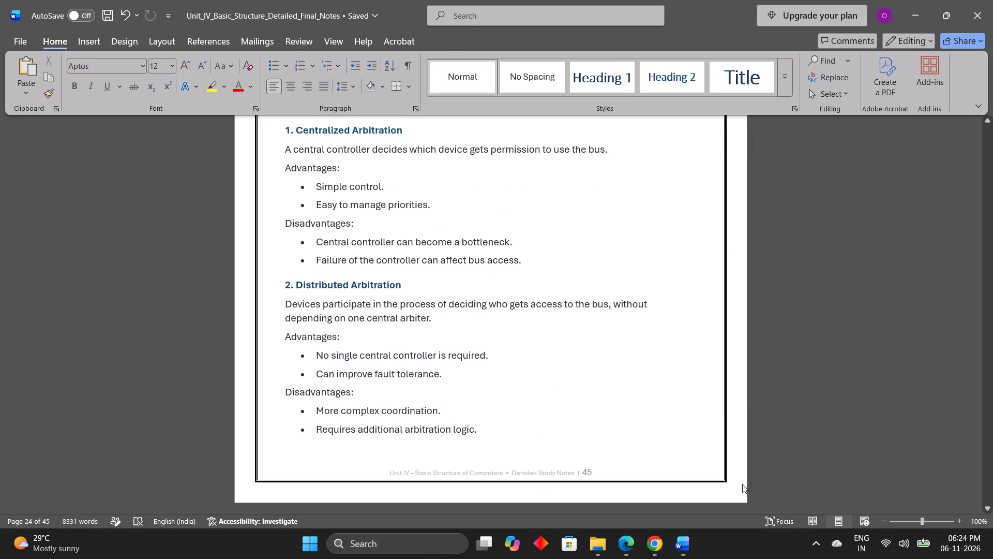
scroll(410, 339, up, 20)
scroll(410, 339, up, 20)
scroll(410, 339, up, 4)
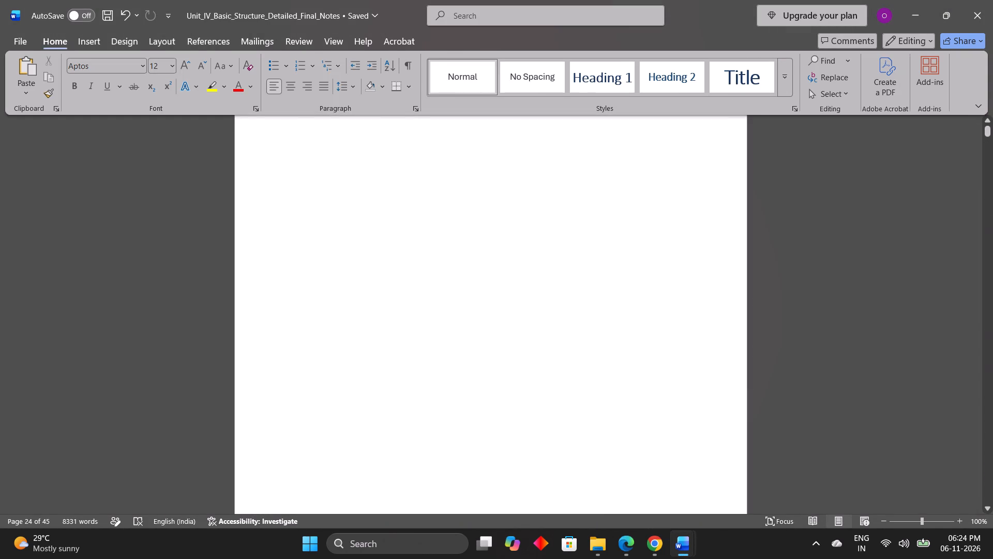
scroll(410, 339, up, 16)
scroll(410, 339, up, 5)
ctrl+scroll(410, 339, up, 3)
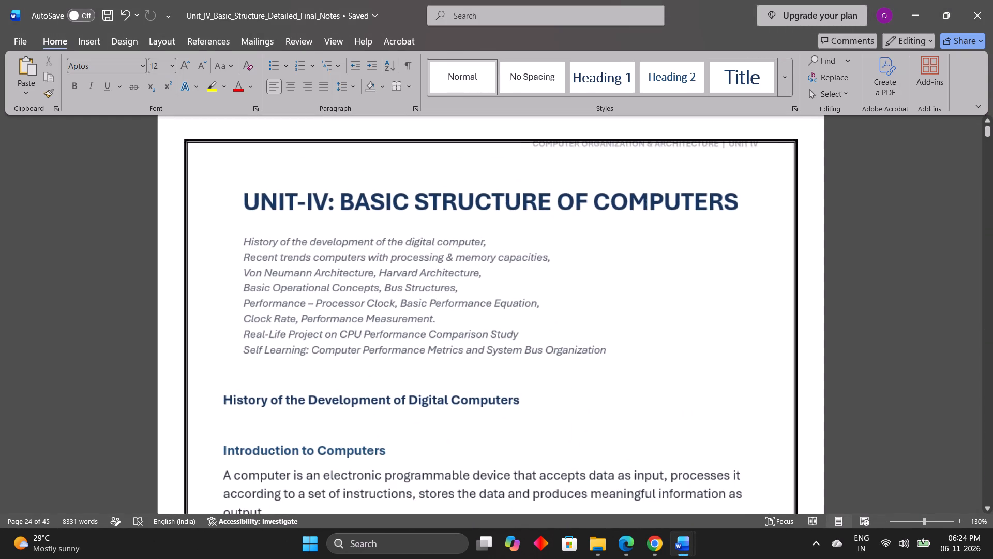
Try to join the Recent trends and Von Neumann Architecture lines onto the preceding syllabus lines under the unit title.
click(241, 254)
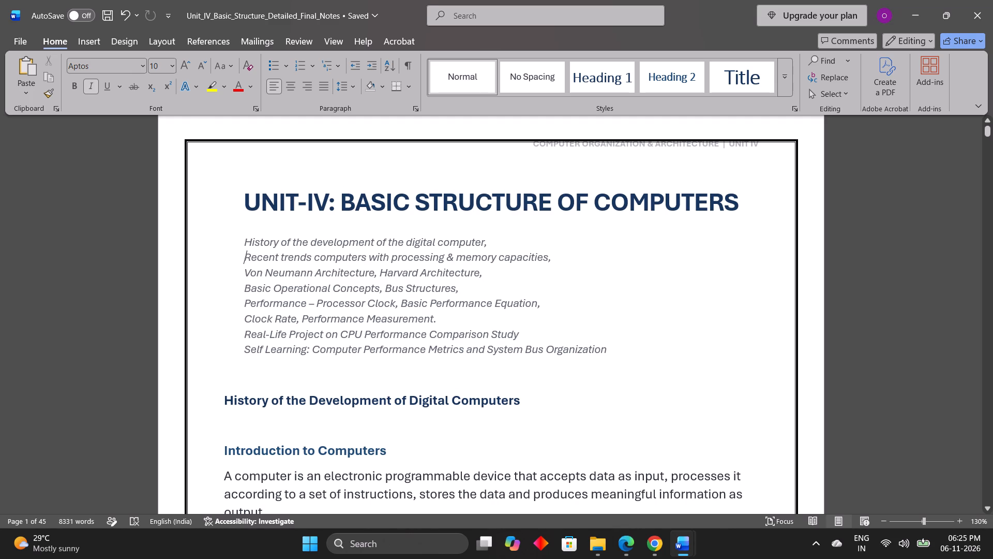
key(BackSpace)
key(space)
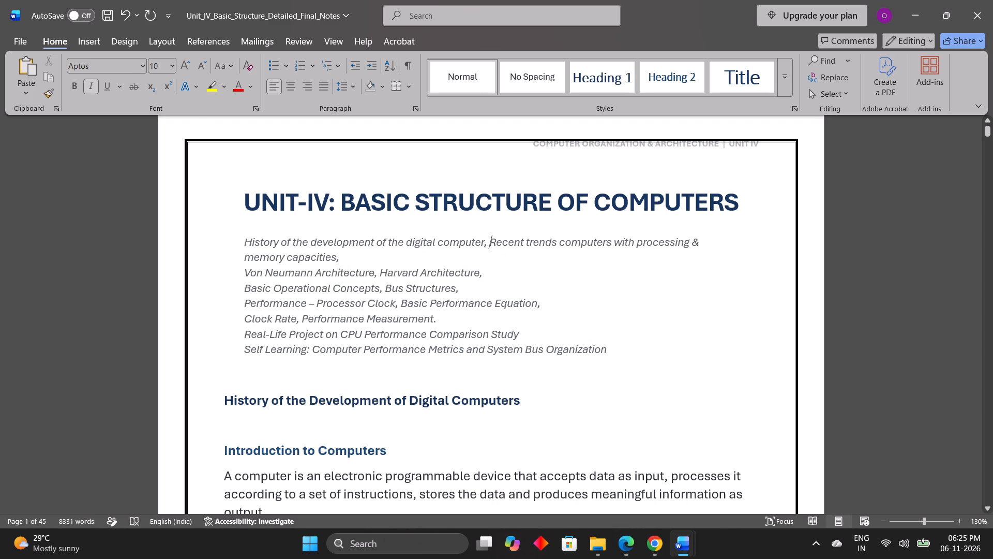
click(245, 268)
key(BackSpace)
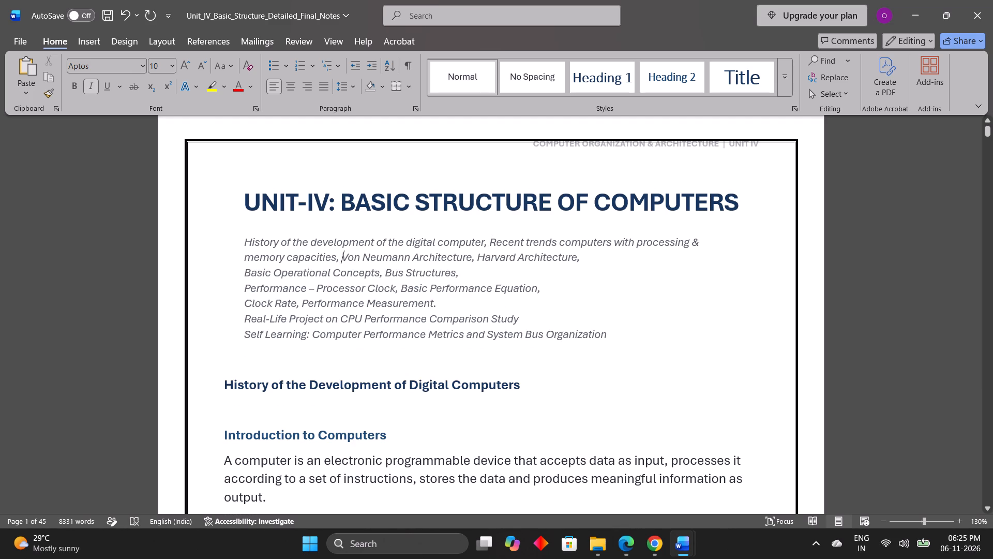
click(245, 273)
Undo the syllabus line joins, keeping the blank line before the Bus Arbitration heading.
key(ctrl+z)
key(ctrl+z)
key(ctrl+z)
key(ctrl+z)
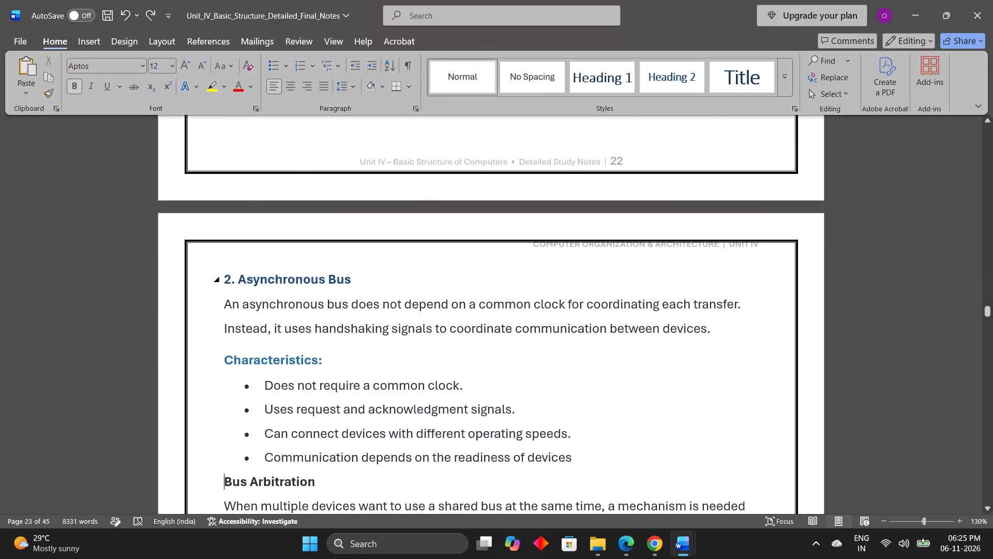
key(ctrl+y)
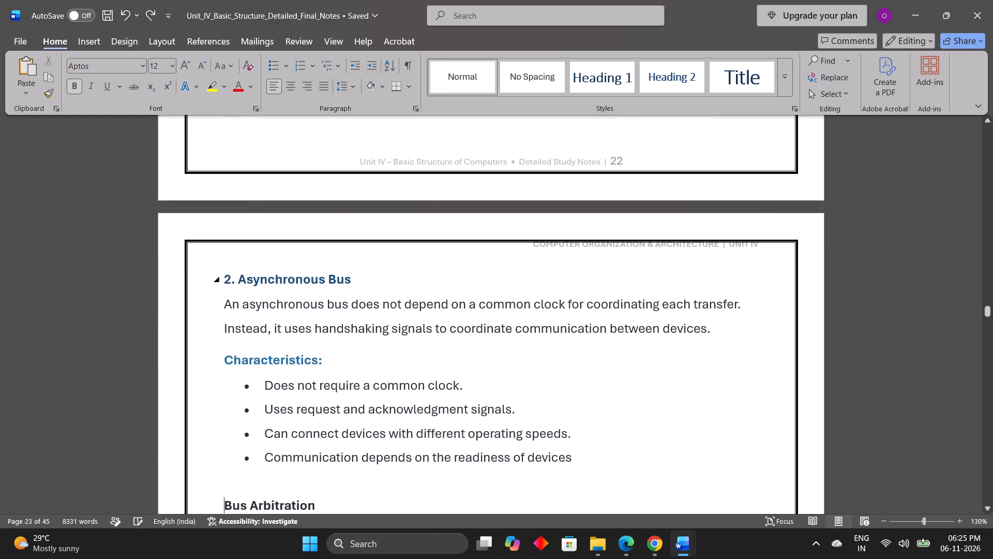
Apply uppercase Roman numeral numbering (I., II., III.) to the syllabus topic lines under the unit title.
scroll(245, 273, up, 20)
scroll(245, 273, up, 12)
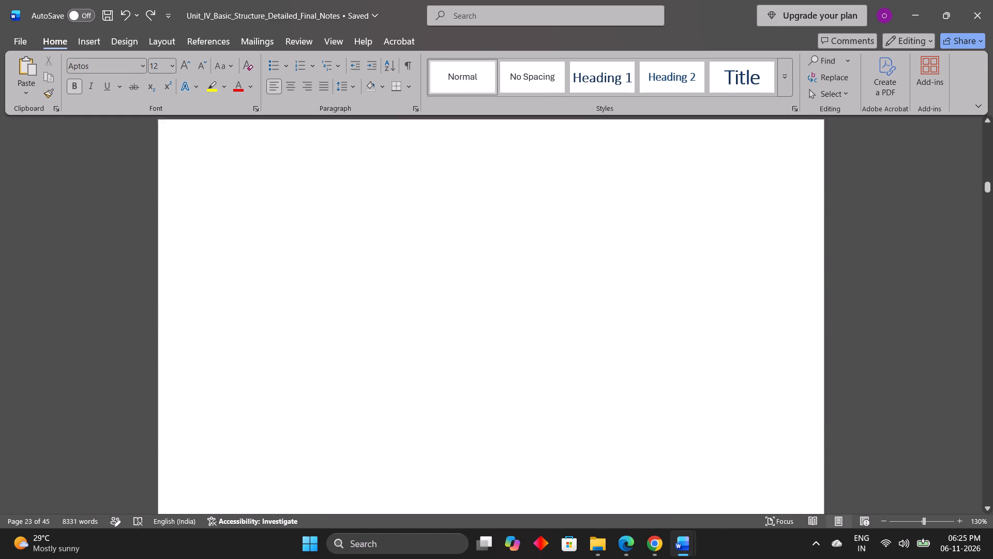
scroll(245, 273, up, 10)
drag(243, 263, 465, 370)
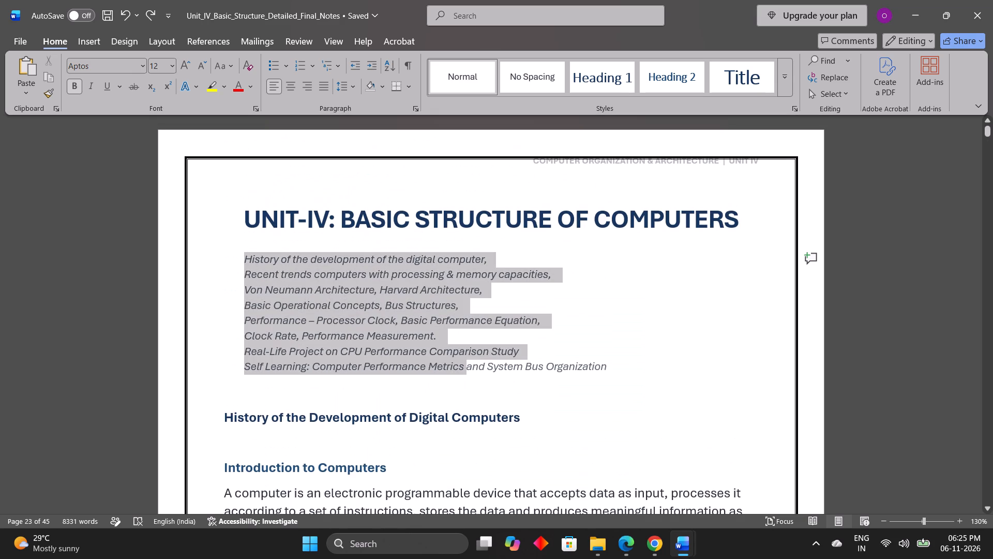
drag(465, 370, 476, 377)
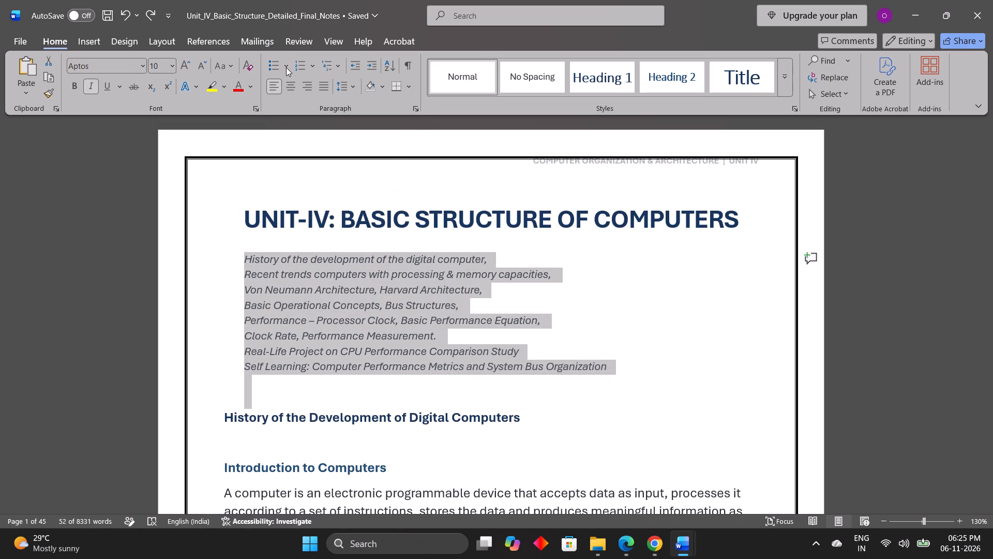
click(296, 66)
click(326, 66)
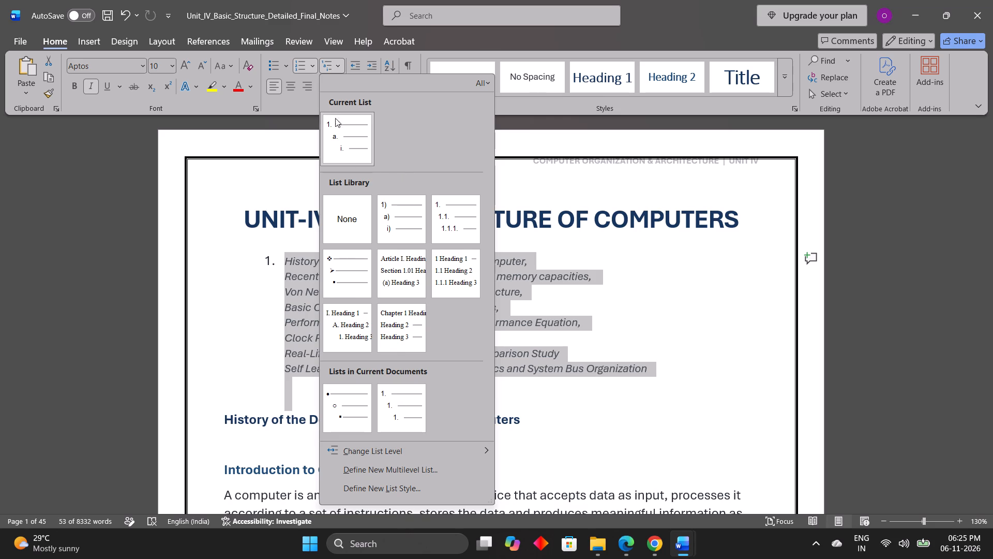
click(313, 68)
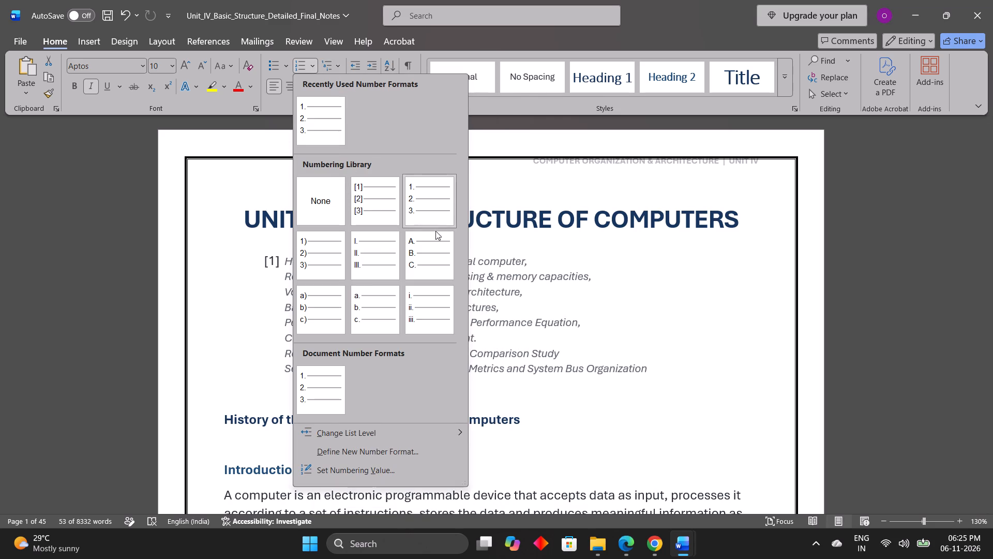
click(388, 251)
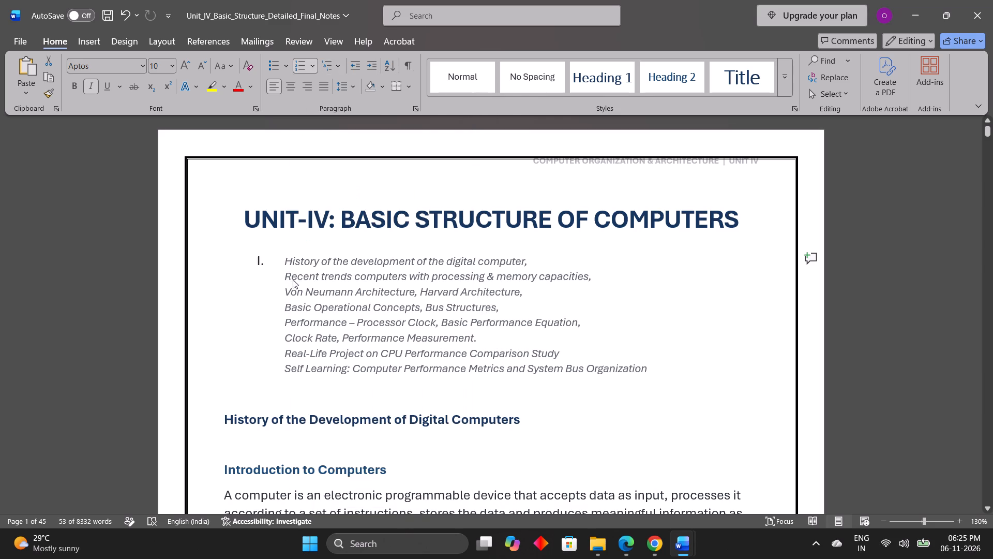
Make the syllabus lines from Recent trends through Performance – Processor Clock separate numbered items II to V.
click(288, 262)
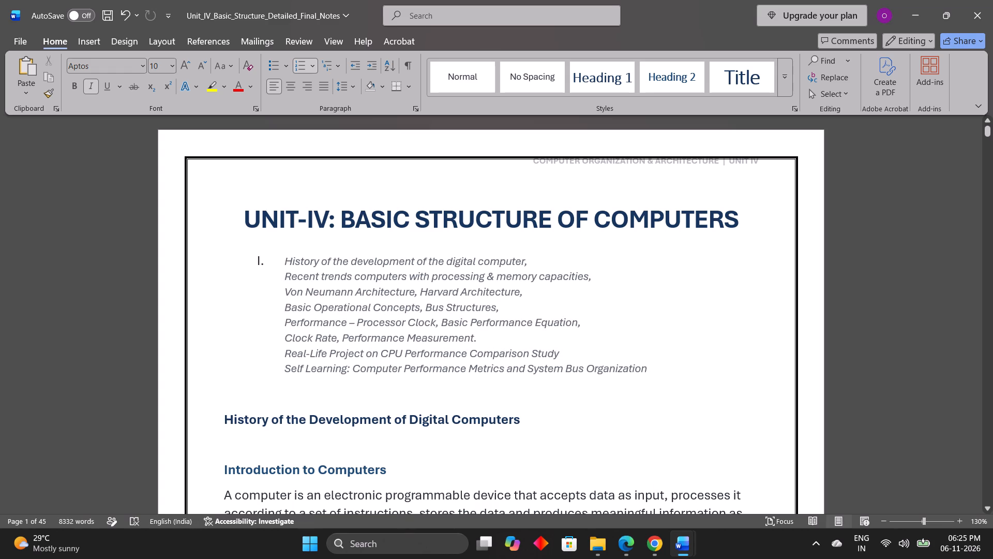
click(287, 278)
key(BackSpace)
key(Return)
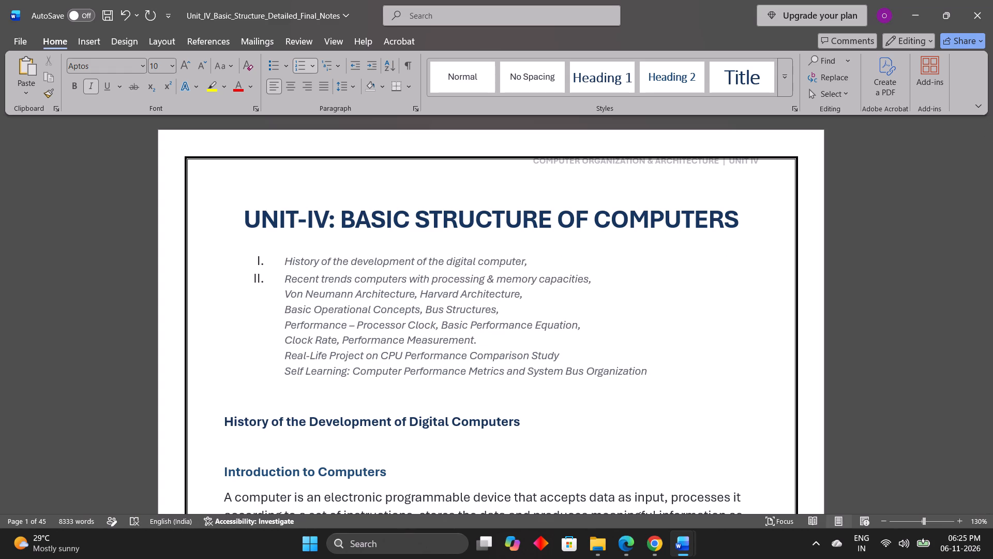
click(284, 290)
key(BackSpace)
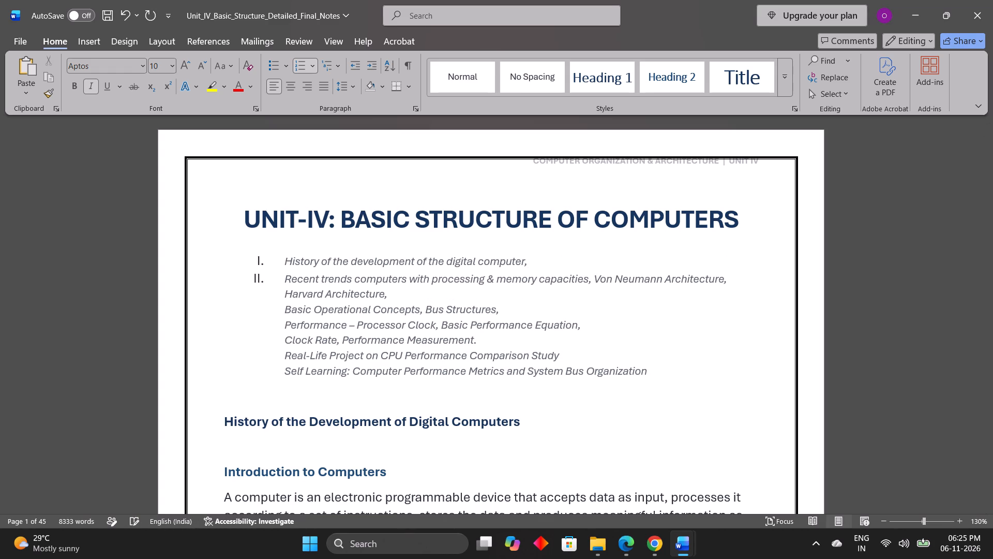
key(Return)
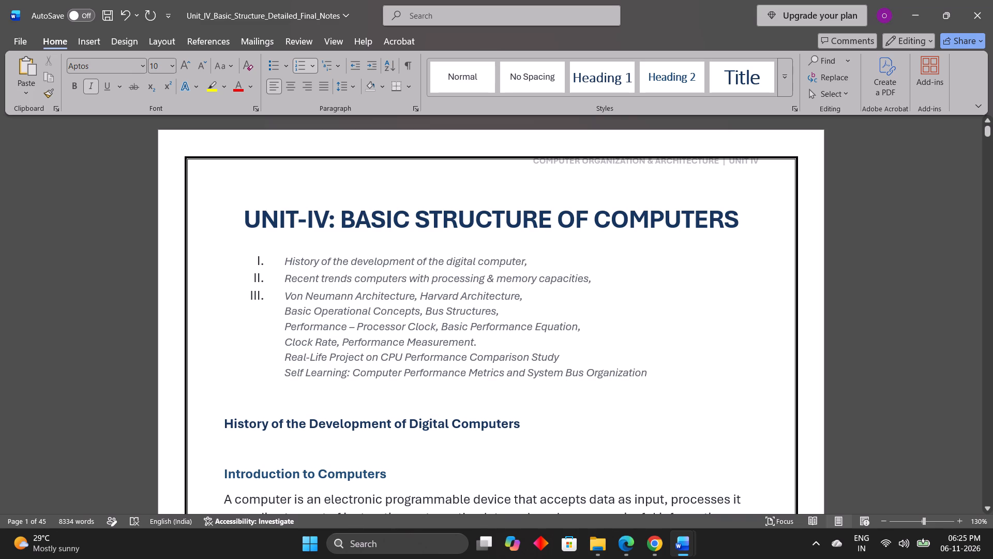
click(282, 313)
key(BackSpace)
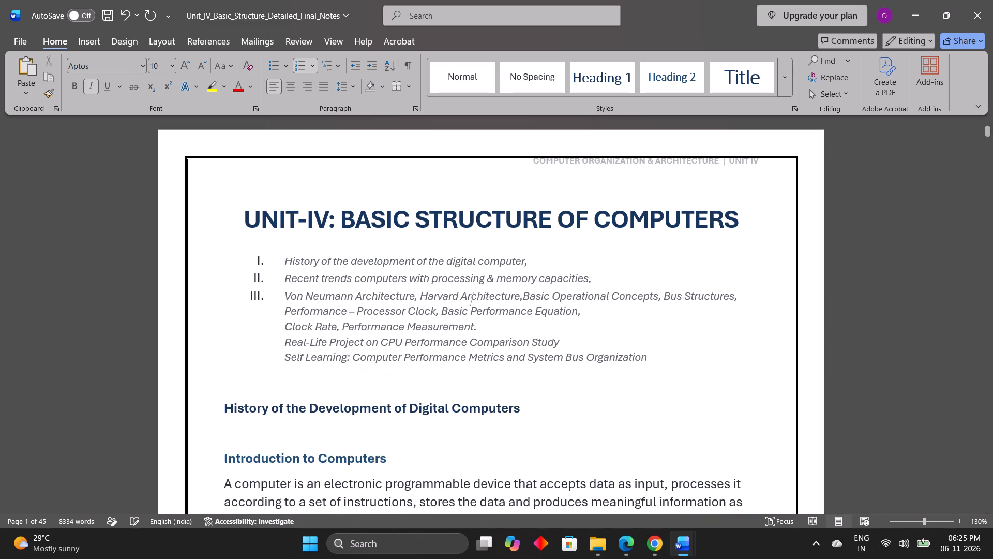
key(Return)
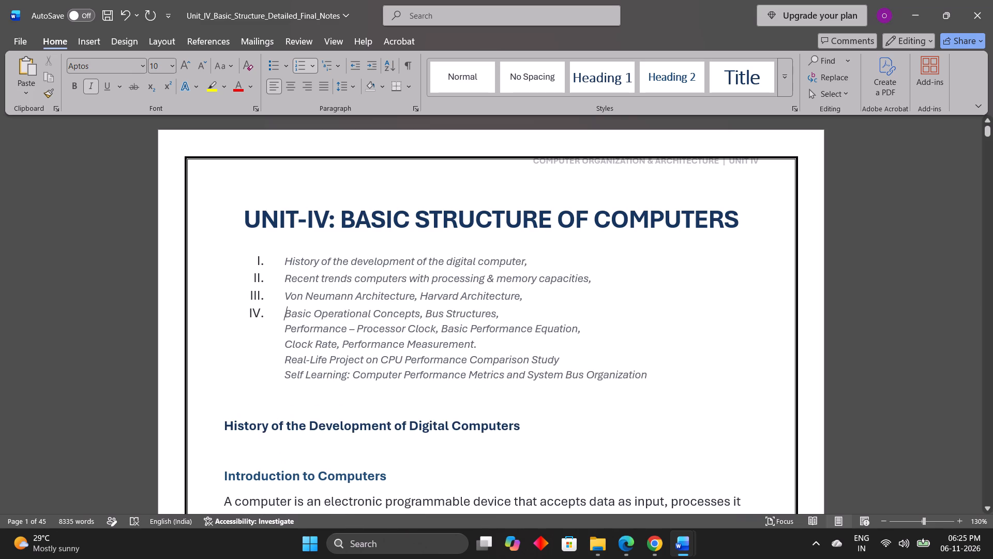
click(285, 327)
key(BackSpace)
key(Return)
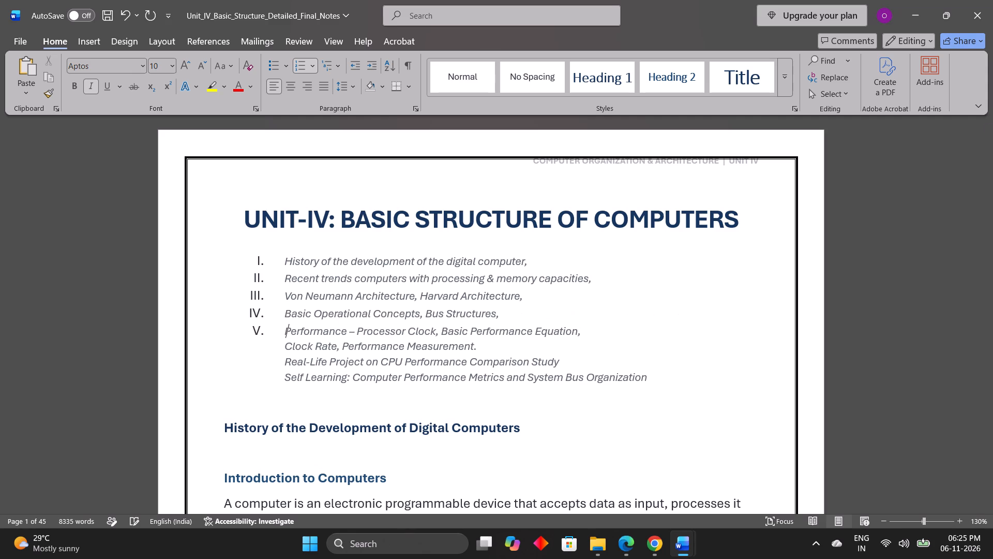
Make the Clock Rate, Real-Life Project and Self Learning lines separate numbered items VI to VIII.
click(290, 339)
key(Down)
key(Left)
key(BackSpace)
key(Return)
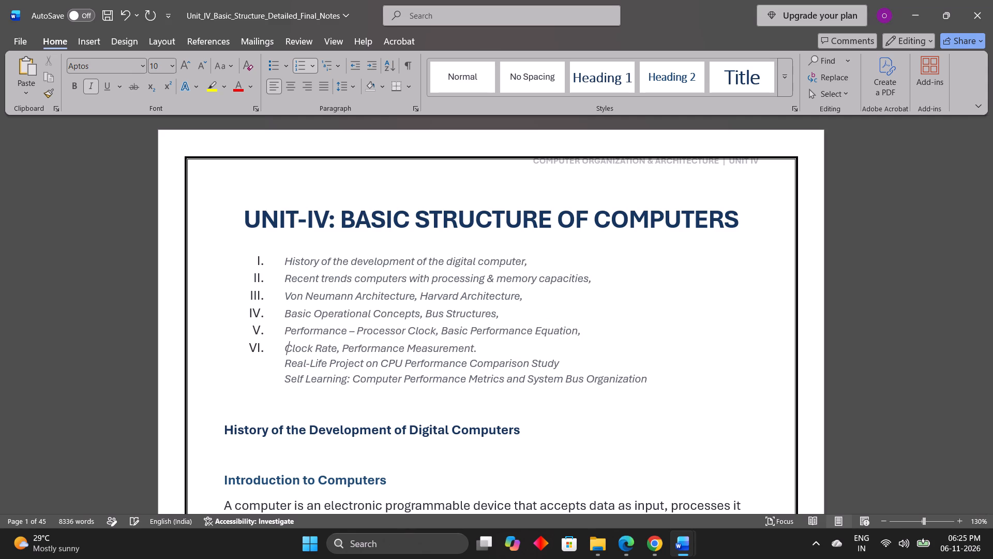
key(Down)
key(BackSpace)
key(Return)
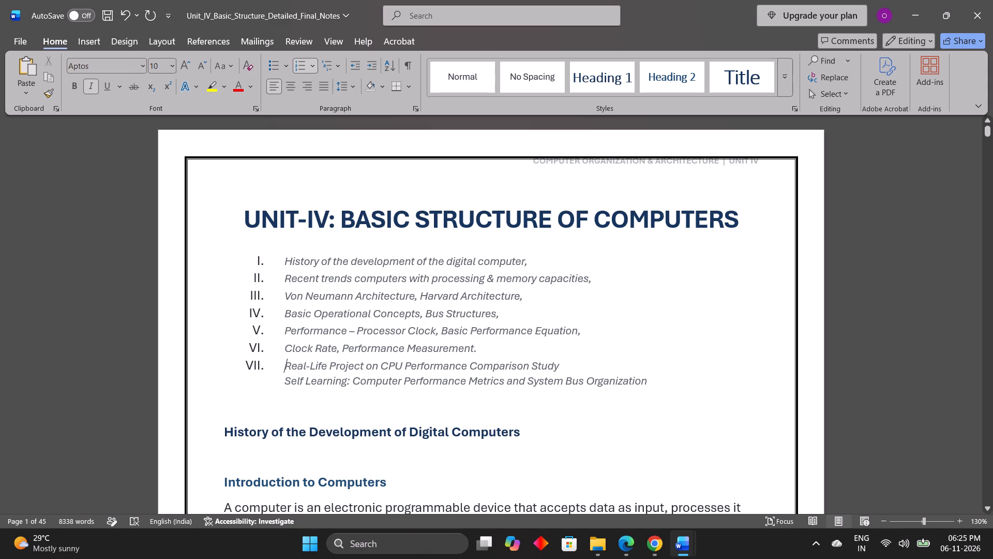
key(Down)
key(BackSpace)
key(Return)
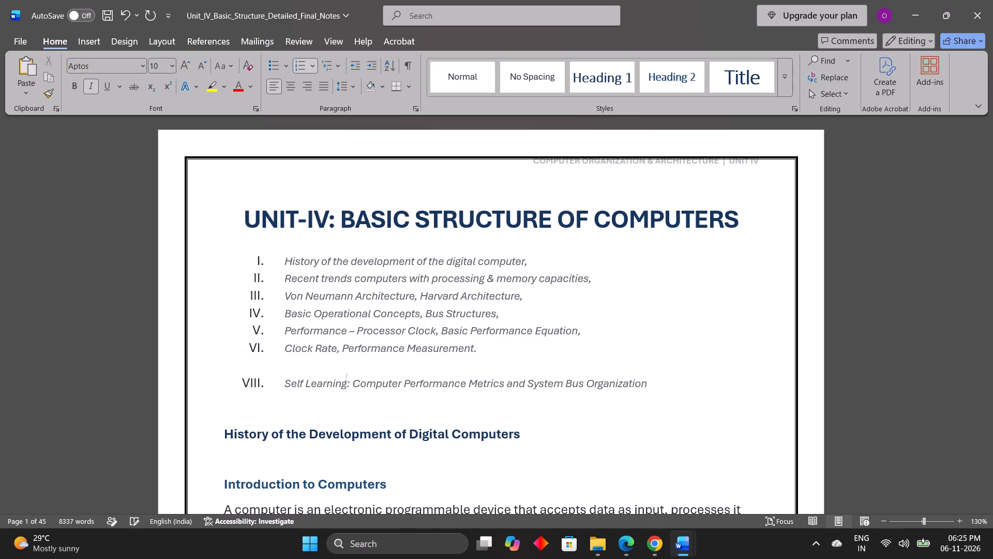
Reduce the font size of the syllabus list's Roman numerals to 11.
double_click(262, 262)
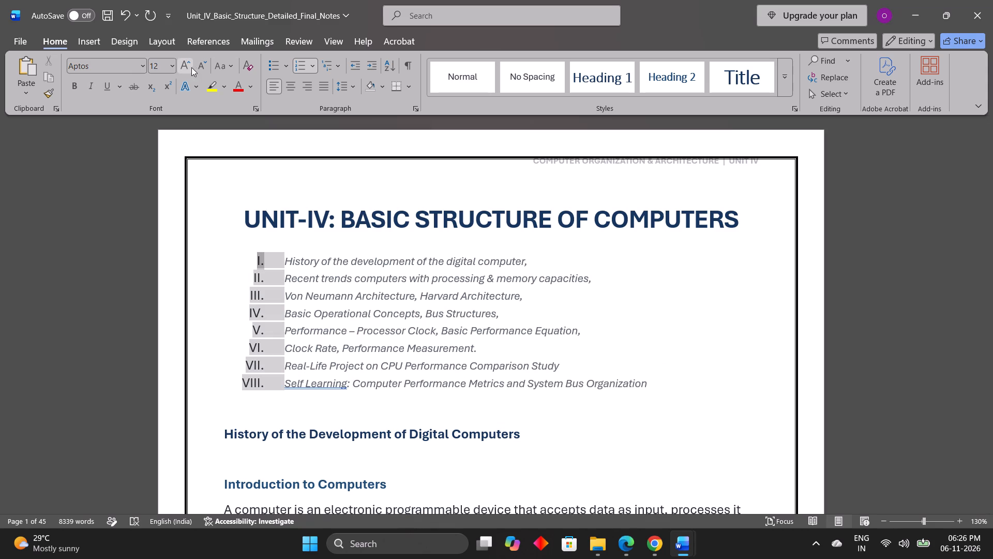
click(200, 65)
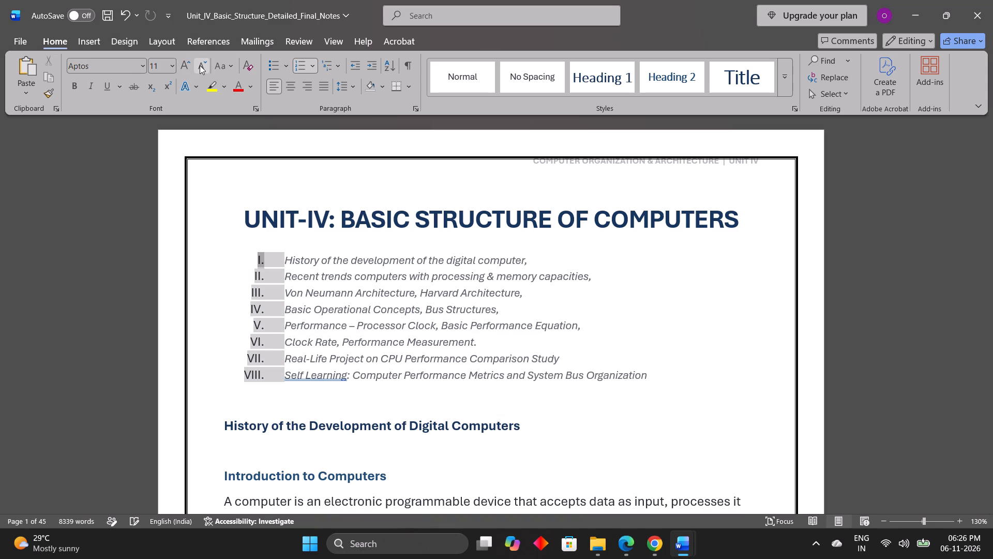
Reduce the font size of the syllabus list's Roman numerals to 9.
click(200, 67)
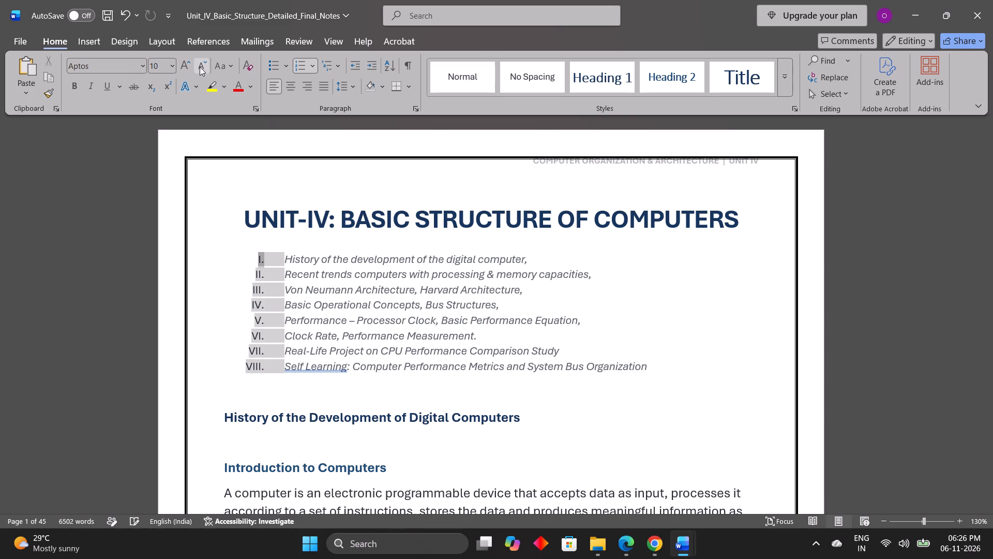
click(200, 67)
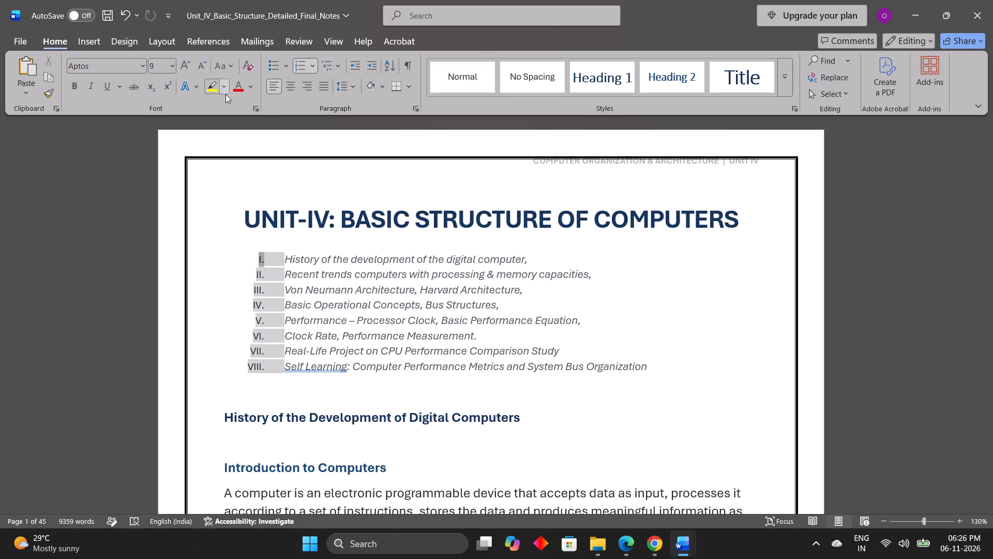
double_click(77, 84)
click(327, 261)
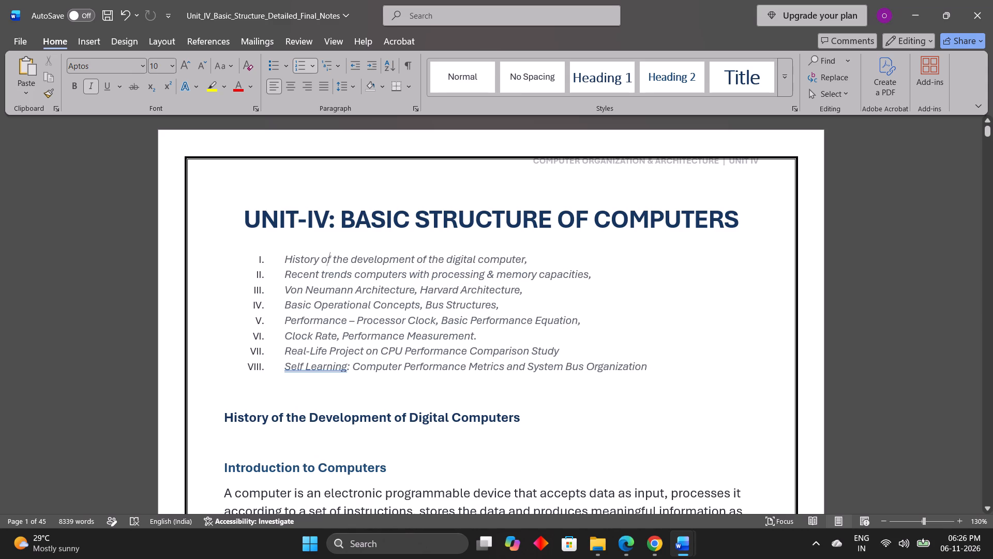
Apply the Aptos font to the syllabus list's Roman numerals.
double_click(257, 262)
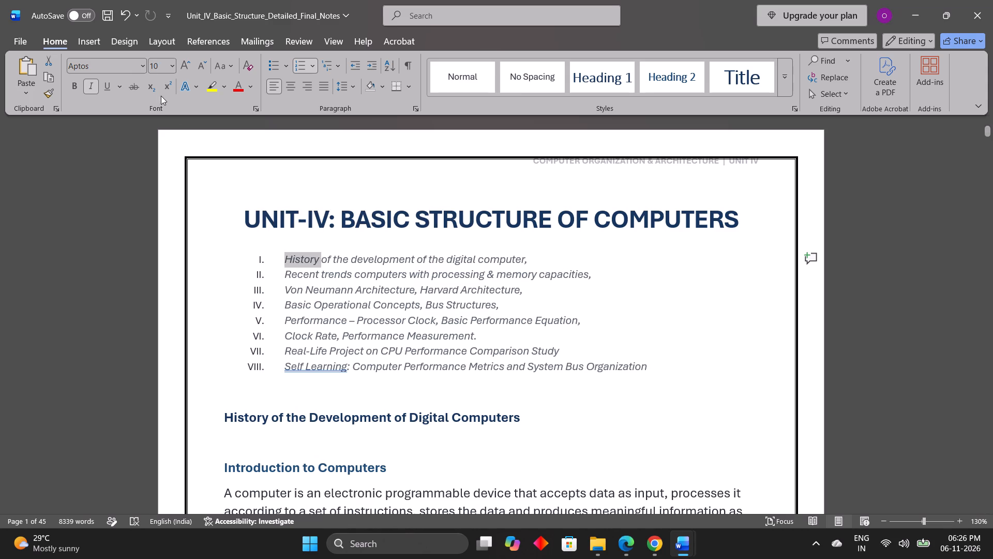
double_click(259, 262)
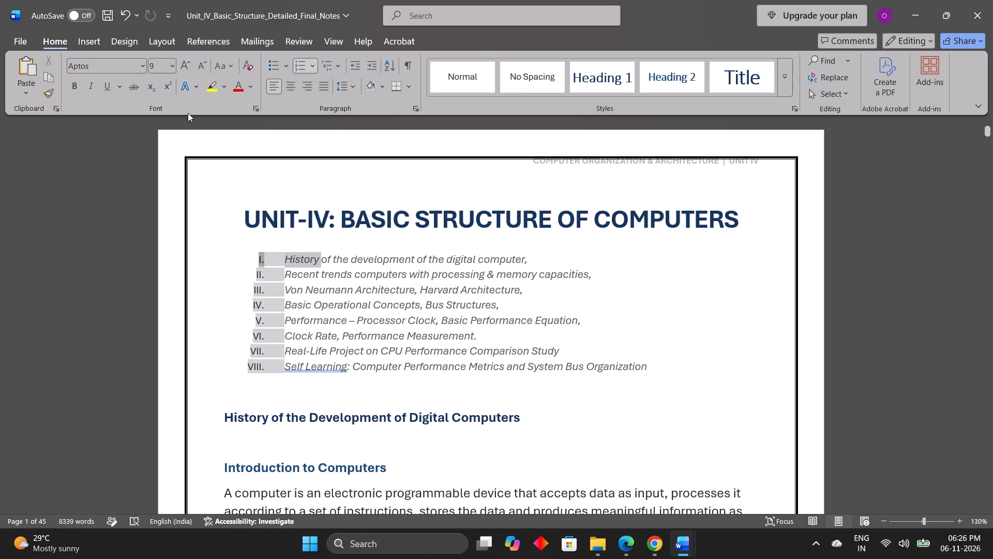
click(144, 70)
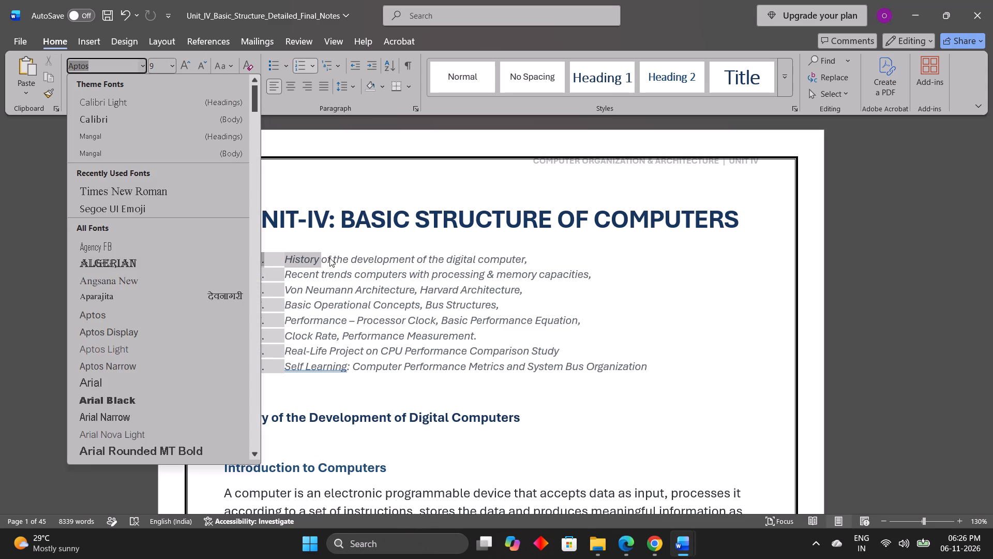
click(218, 311)
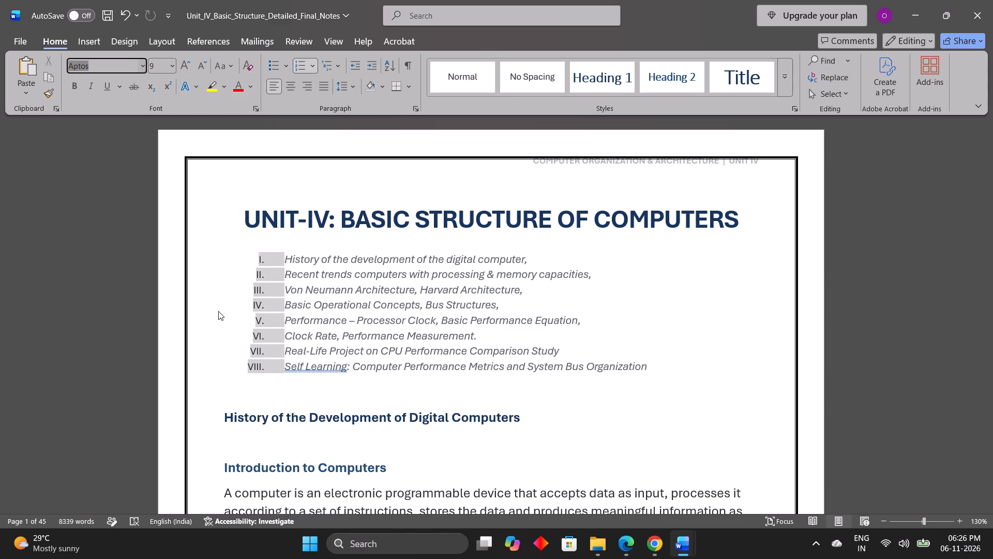
click(409, 345)
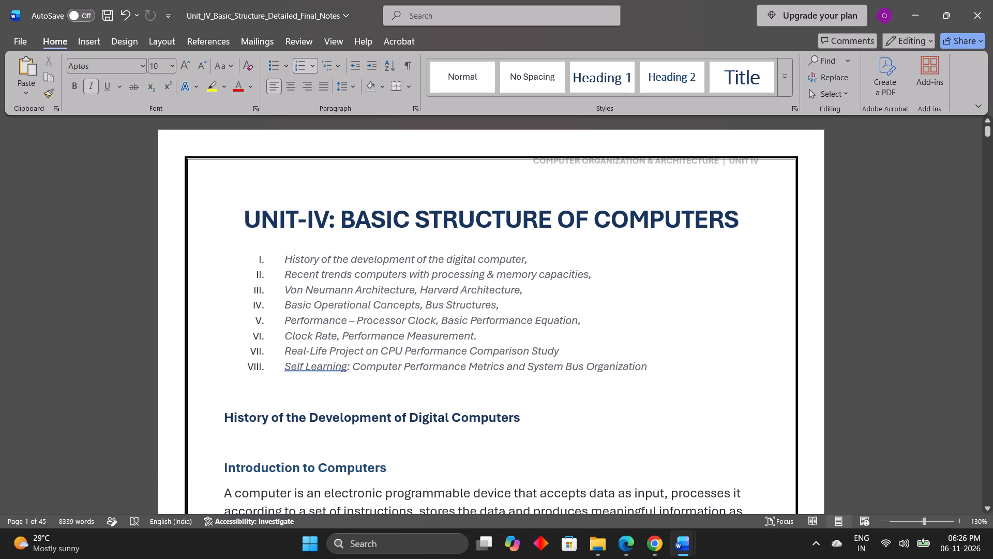
click(409, 345)
Italicise the Roman numerals I to VIII of the syllabus list.
double_click(260, 260)
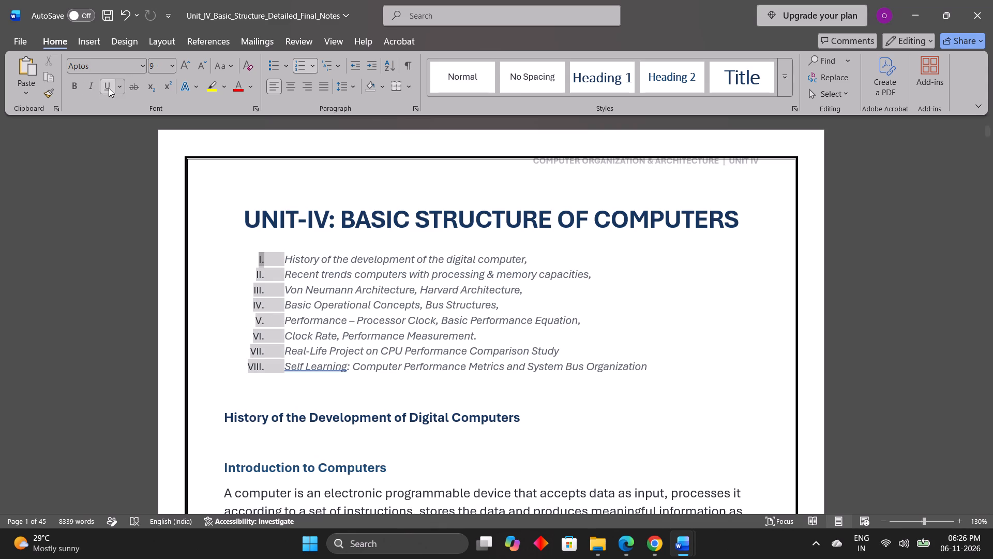
click(93, 86)
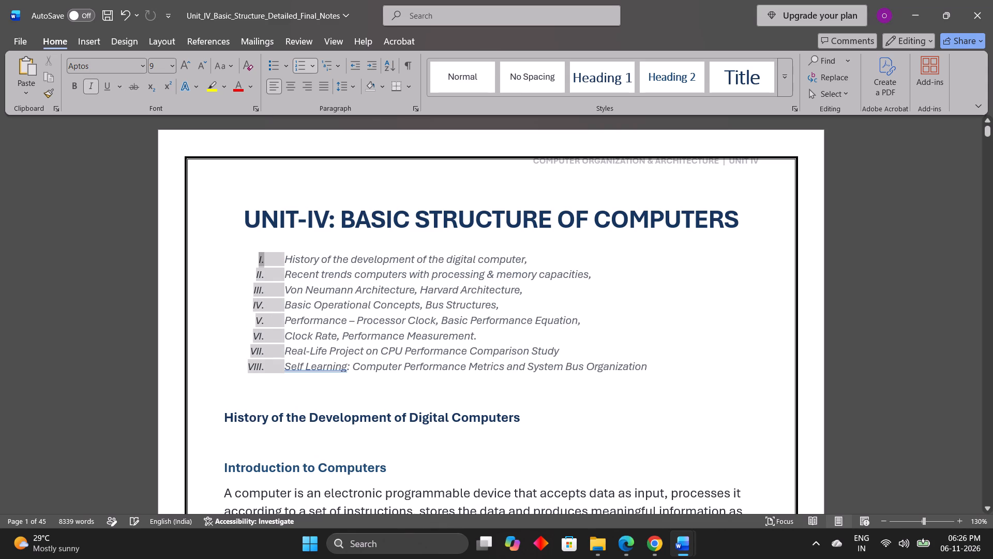
click(365, 323)
click(374, 406)
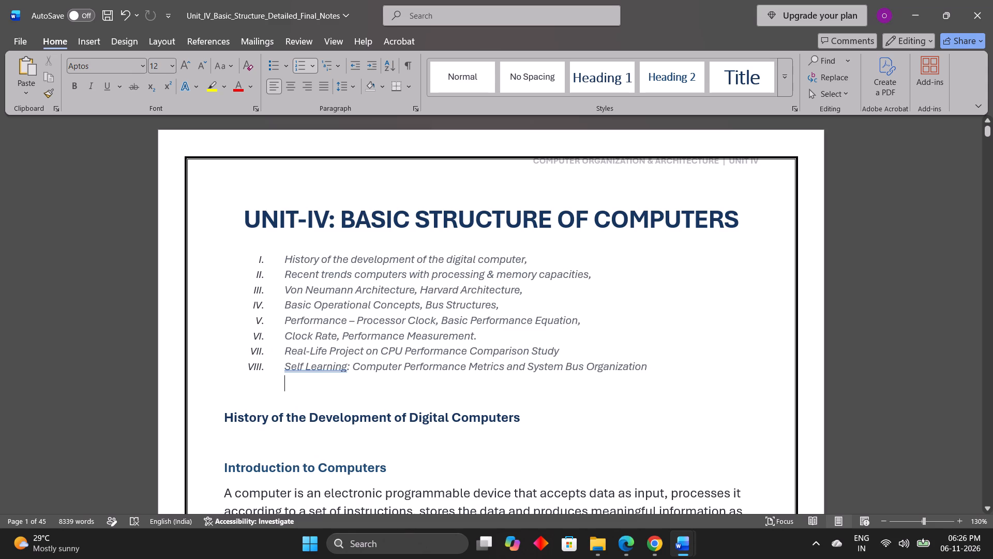
click(496, 390)
Examine the first page's spacing from the syllabus list through the History and Introduction headings to the Input-Process-Output diagram.
click(459, 428)
scroll(526, 464, down, 1)
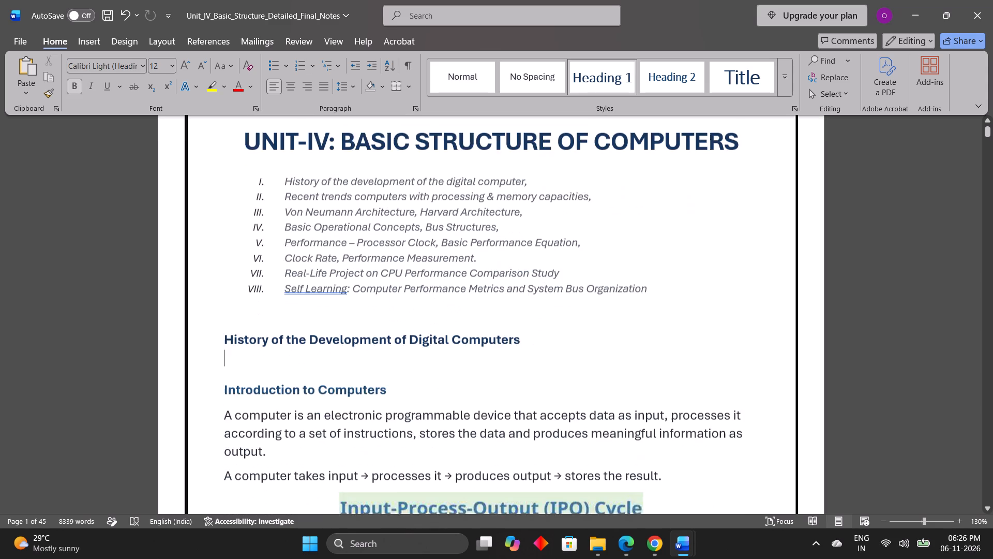
scroll(526, 464, down, 1)
scroll(526, 464, up, 1)
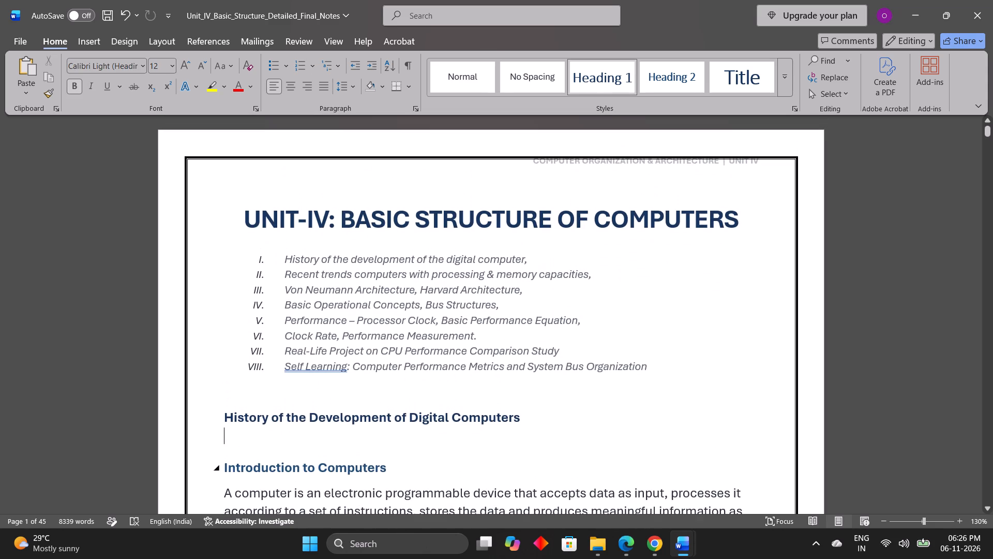
scroll(526, 464, down, 1)
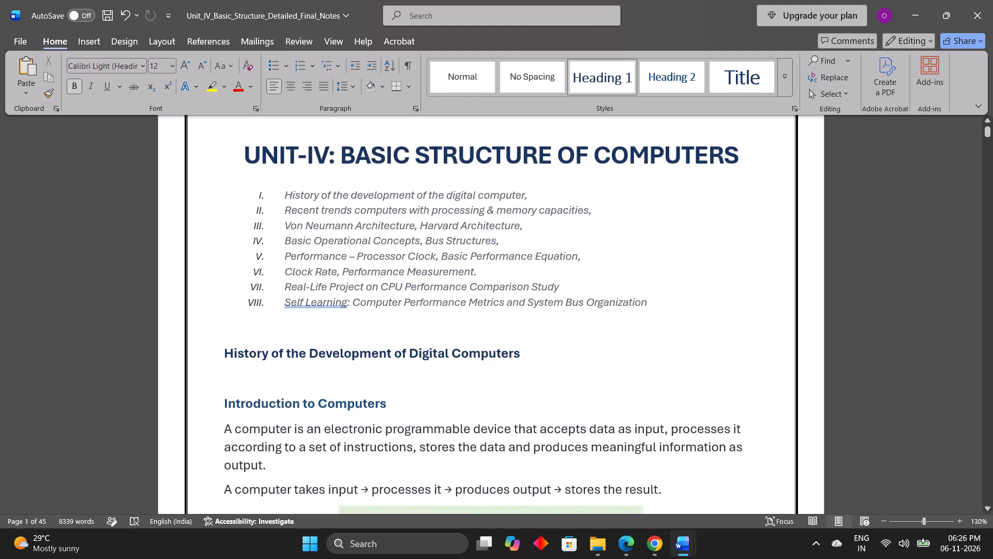
scroll(526, 464, down, 1)
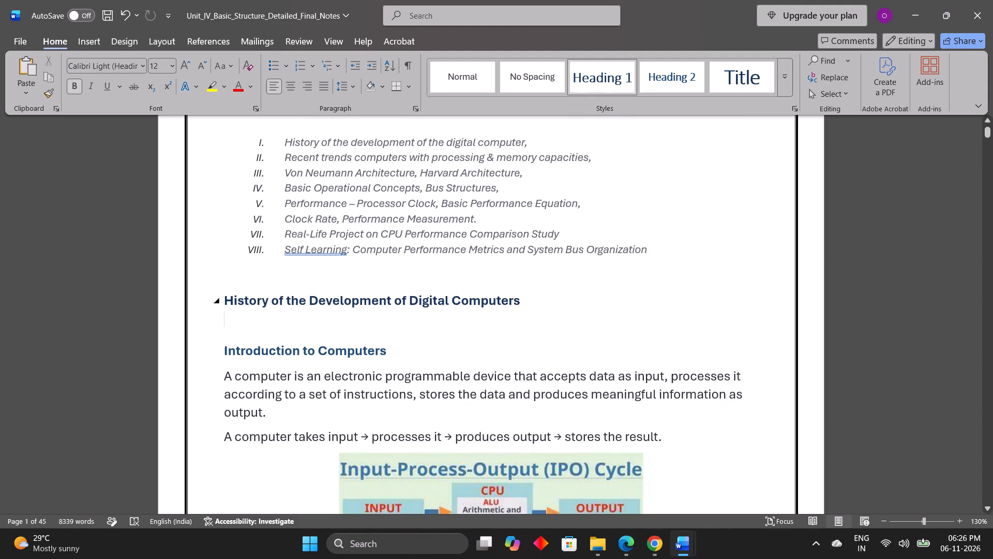
click(220, 306)
click(266, 391)
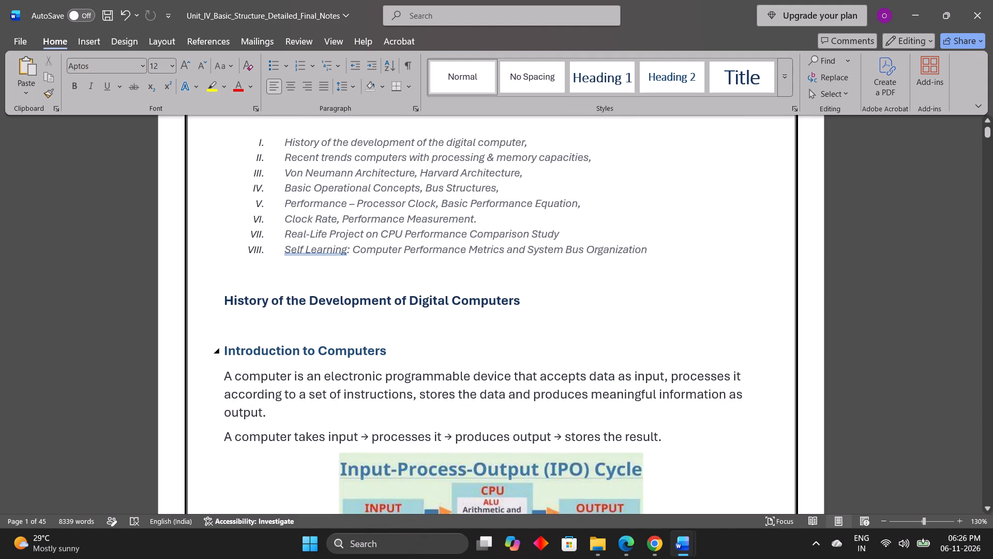
click(268, 350)
click(282, 327)
scroll(282, 327, down, 1)
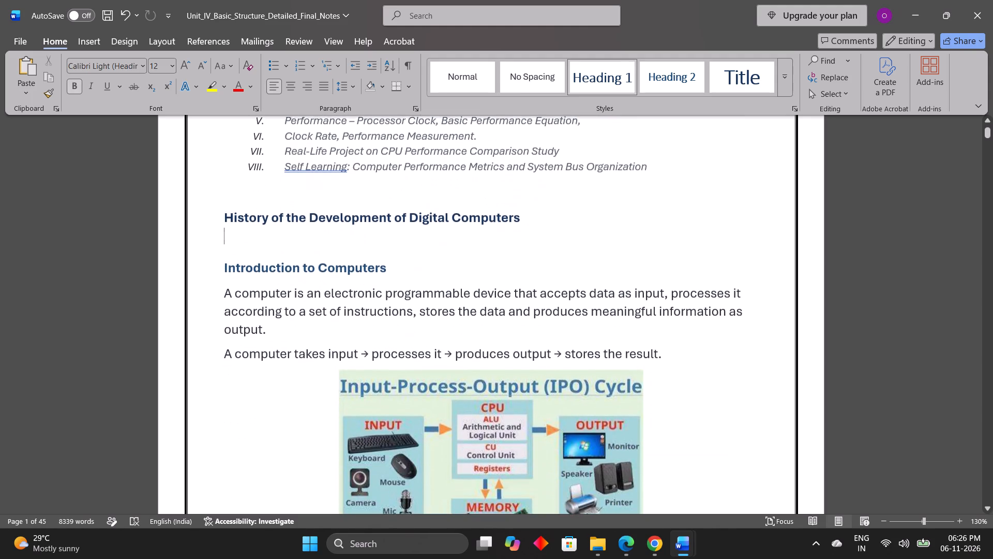
scroll(282, 327, down, 2)
scroll(282, 327, up, 1)
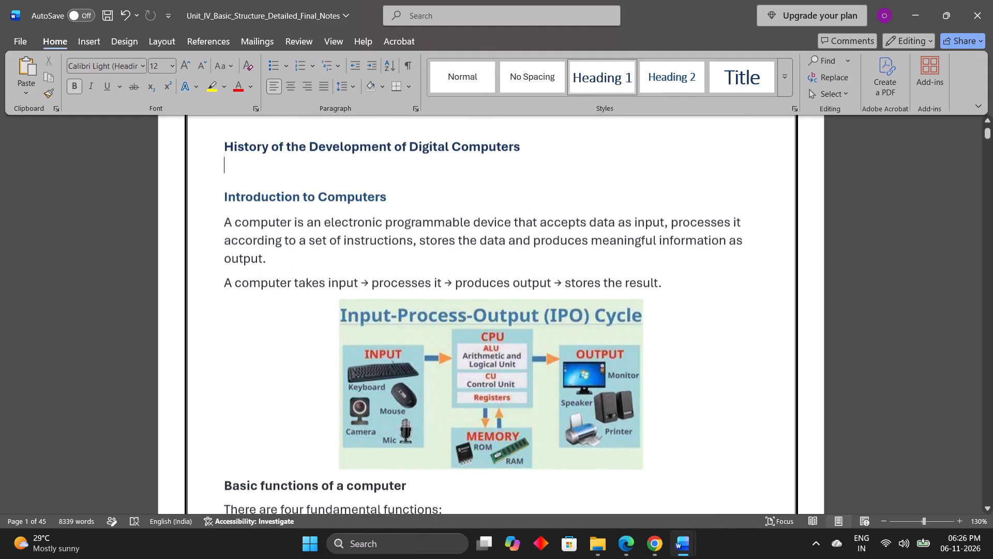
Insert a blank paragraph between the "A computer takes input" line and the Input-Process-Output Cycle diagram.
click(665, 290)
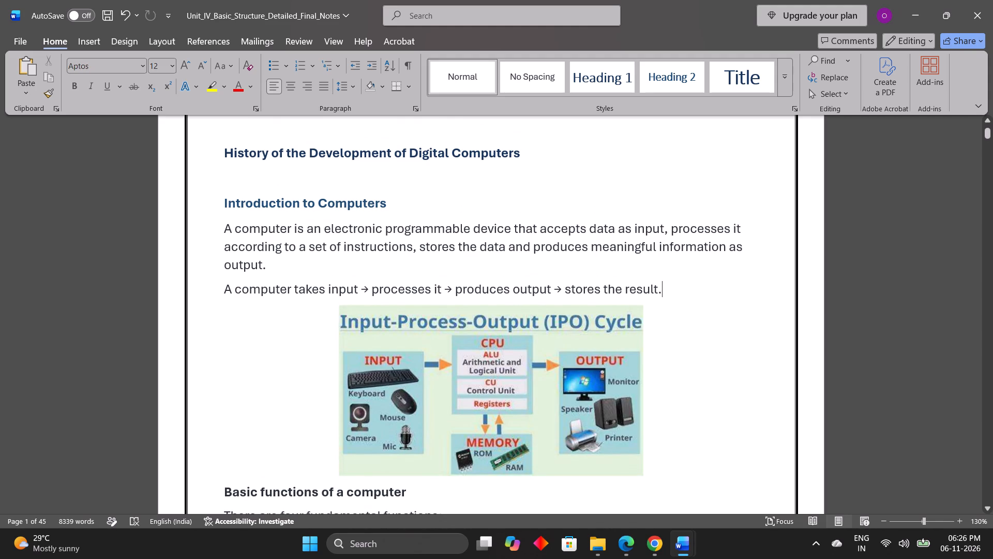
key(Return)
scroll(665, 290, down, 1)
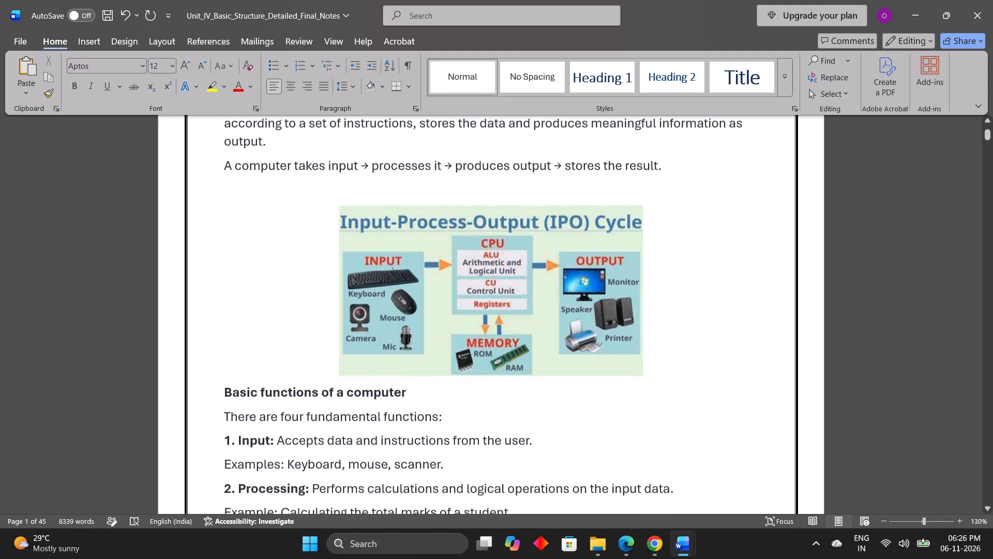
click(661, 374)
scroll(661, 374, down, 1)
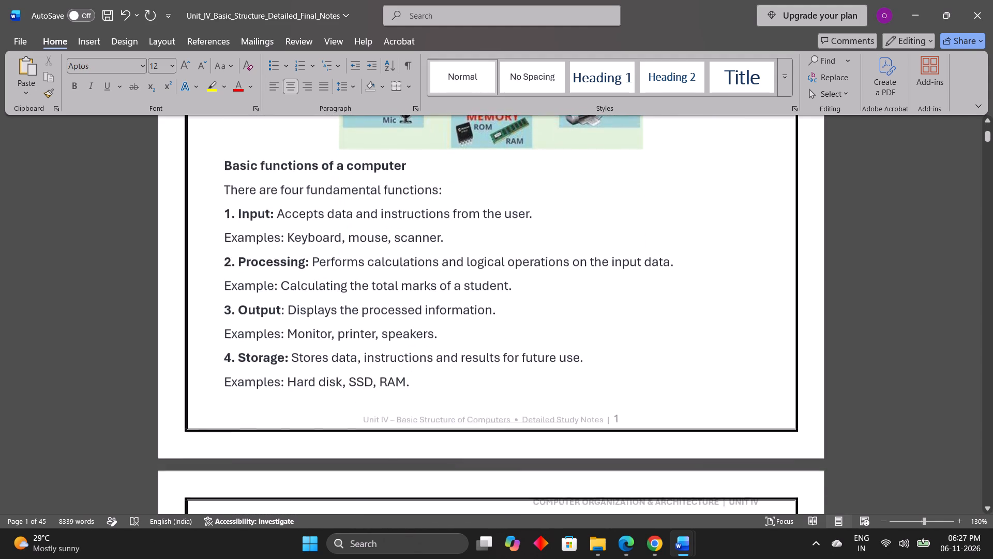
scroll(661, 374, down, 1)
scroll(661, 374, up, 3)
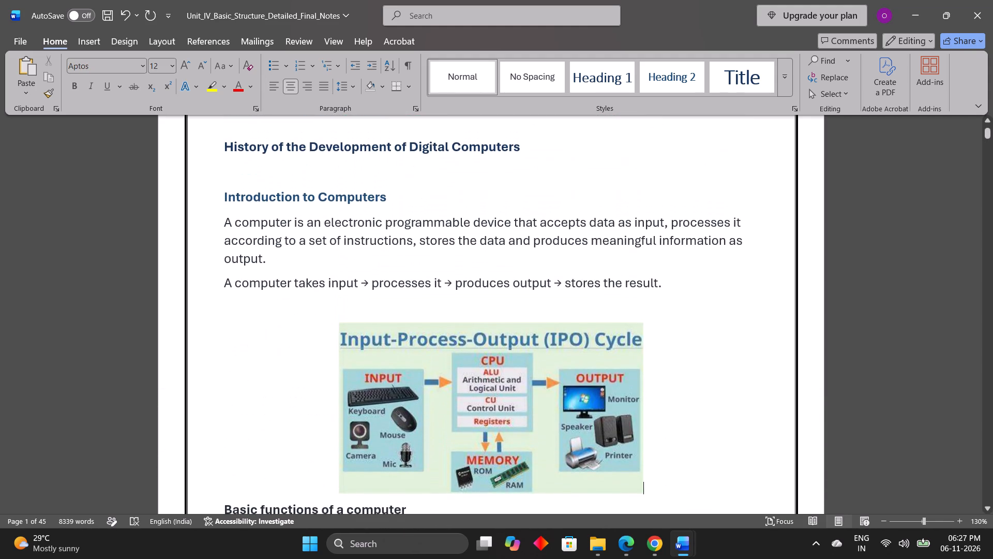
Shrink the blank paragraph above the Input-Process-Output Cycle diagram to font size 2.
click(516, 295)
click(514, 298)
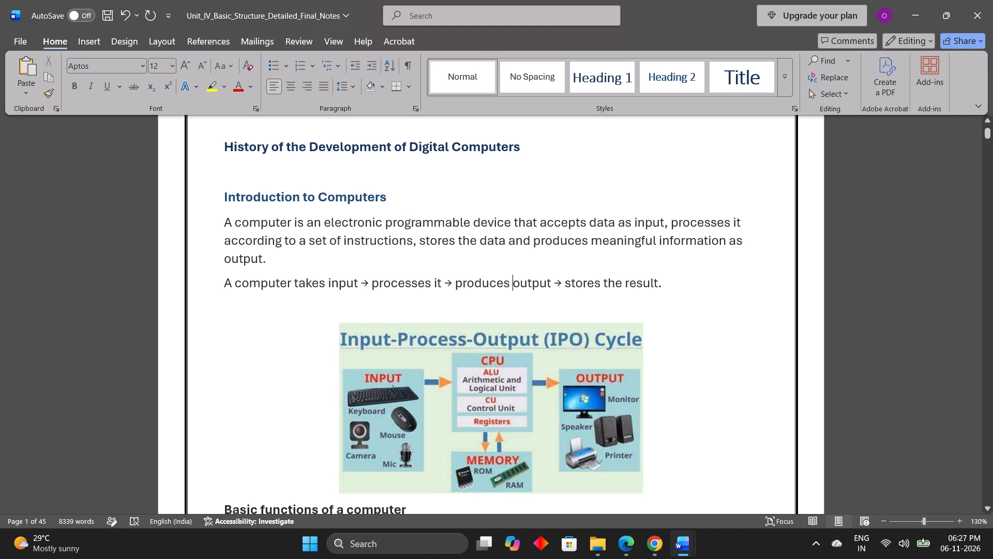
click(510, 311)
triple_click(203, 63)
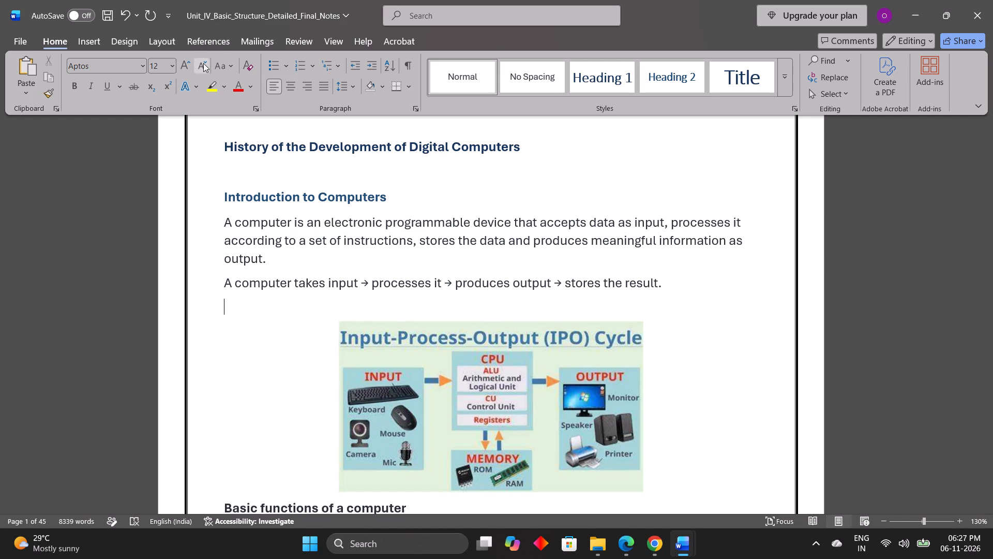
triple_click(203, 63)
triple_click(203, 63)
click(203, 63)
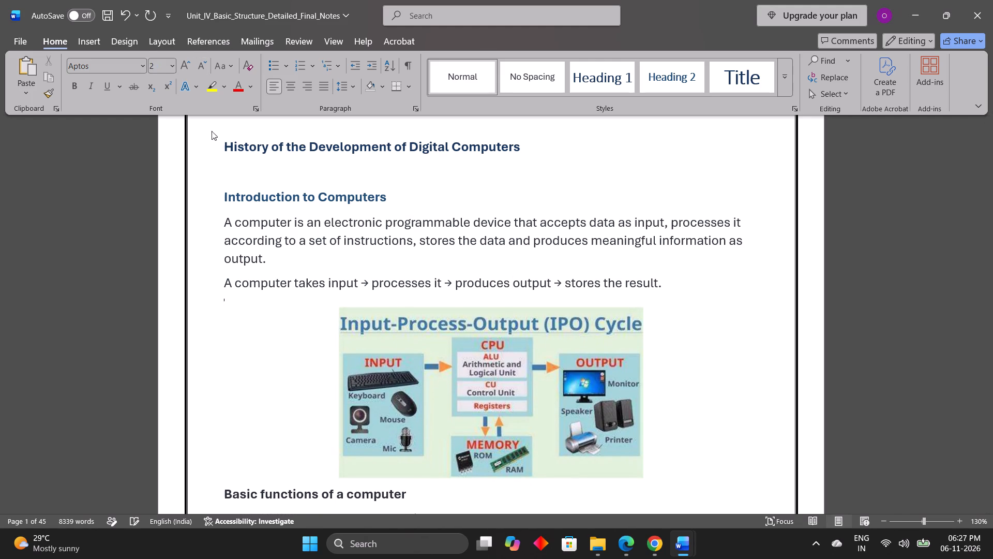
Add a line break after the Input-Process-Output Cycle diagram to leave a gap above the Basic functions of a computer heading.
click(222, 483)
key(Down)
key(Left)
key(Left)
key(Left)
key(Left)
key(Left)
key(Left)
key(Left)
key(Left)
key(Left)
key(Left)
key(Left)
key(Left)
key(Left)
key(Left)
key(Left)
key(Left)
key(Left)
key(Left)
key(Left)
key(Left)
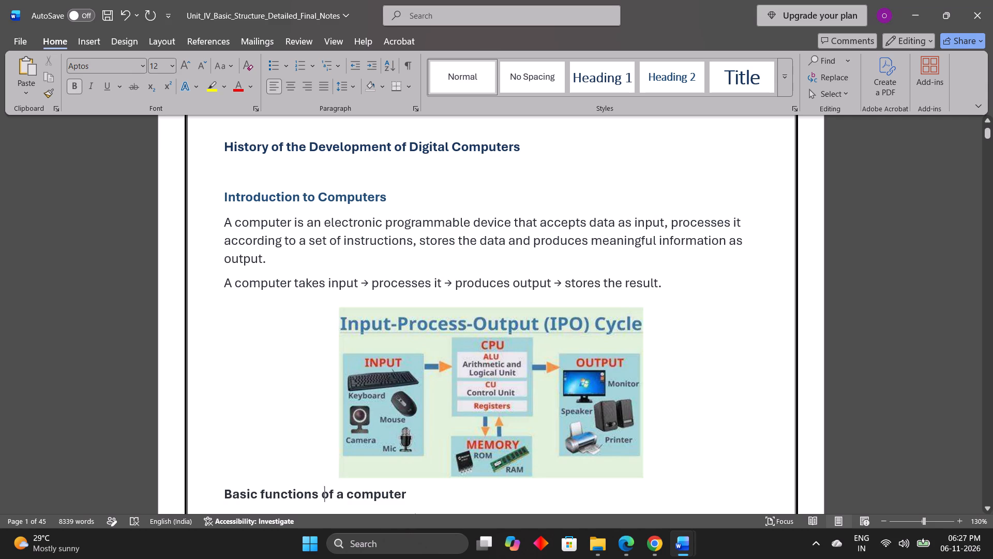
key(Left)
key(Right)
key(shift+Return)
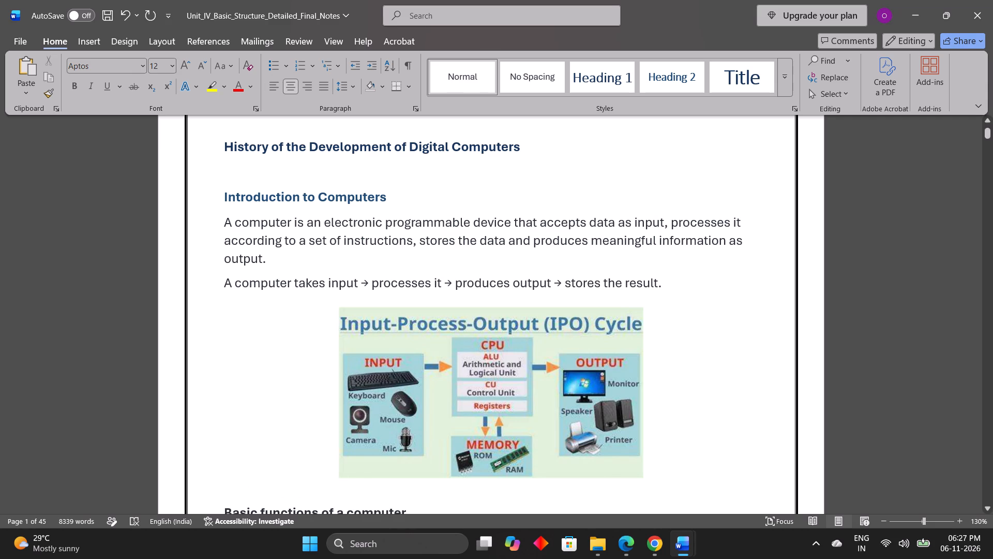
Check the first page's layout and its page break before the Generations of Computers section.
scroll(268, 437, down, 2)
scroll(268, 437, up, 1)
scroll(268, 437, down, 1)
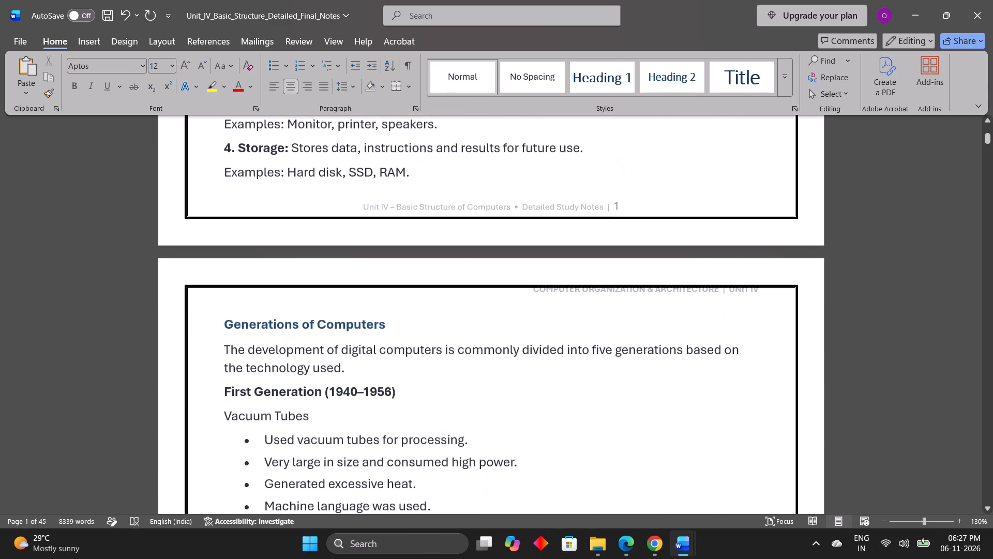
scroll(268, 437, down, 1)
scroll(268, 437, up, 3)
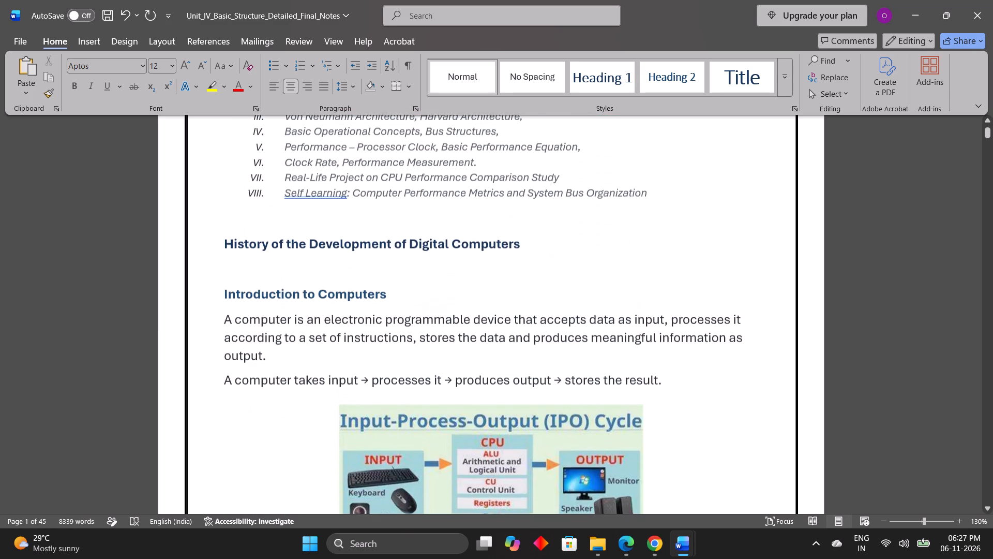
scroll(268, 437, up, 1)
scroll(268, 437, down, 1)
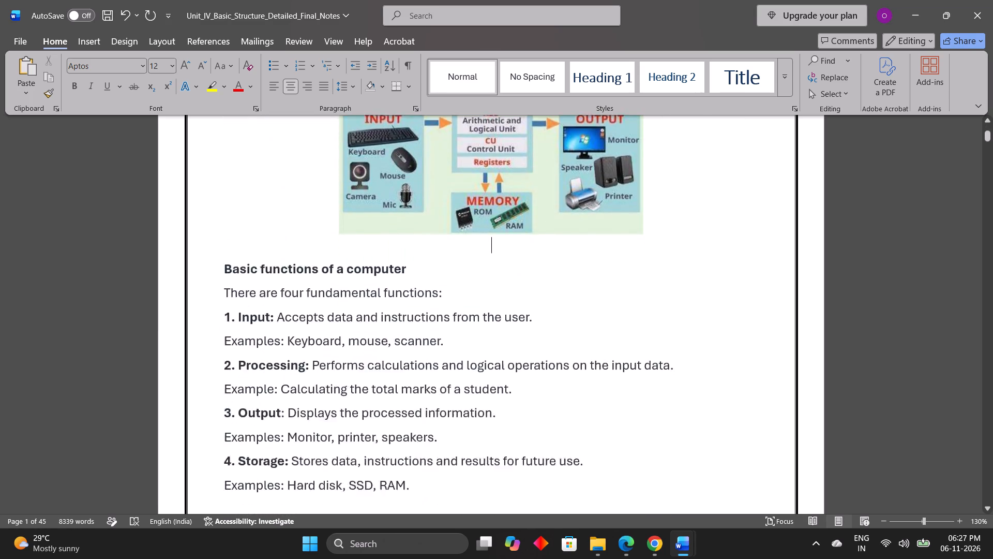
Check how the first page's content runs up to the Generations of Computers section on the second page.
scroll(268, 437, down, 3)
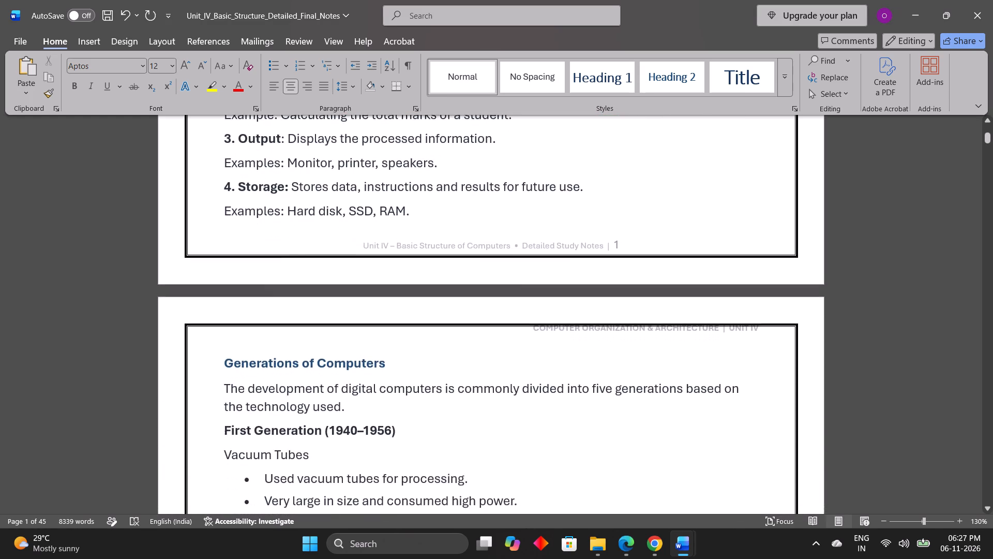
scroll(268, 437, down, 2)
scroll(268, 437, up, 1)
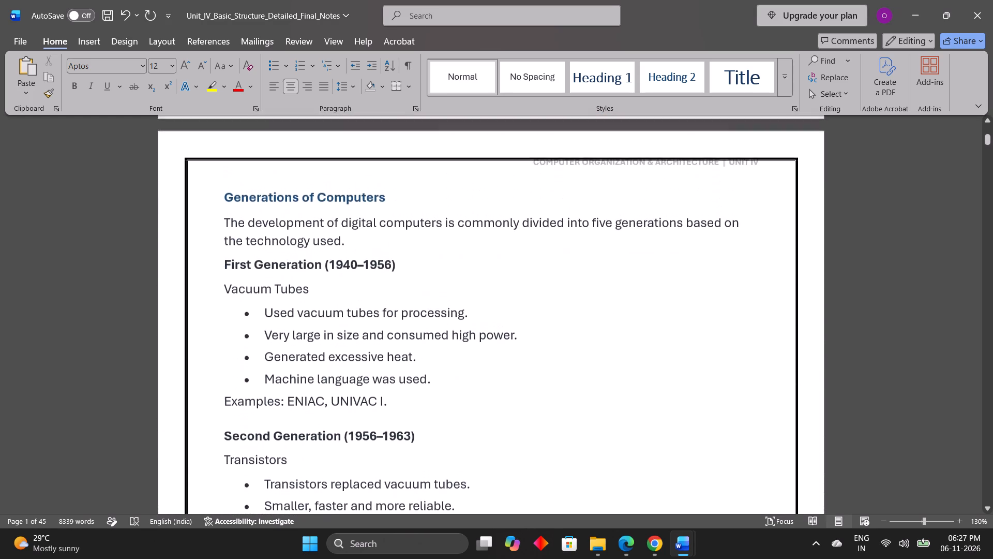
scroll(268, 437, up, 5)
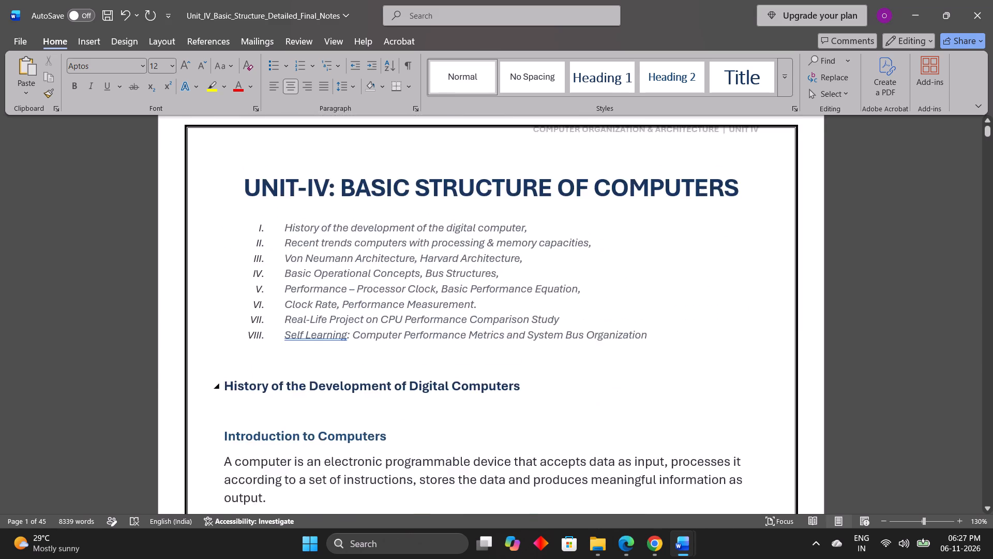
scroll(268, 437, down, 4)
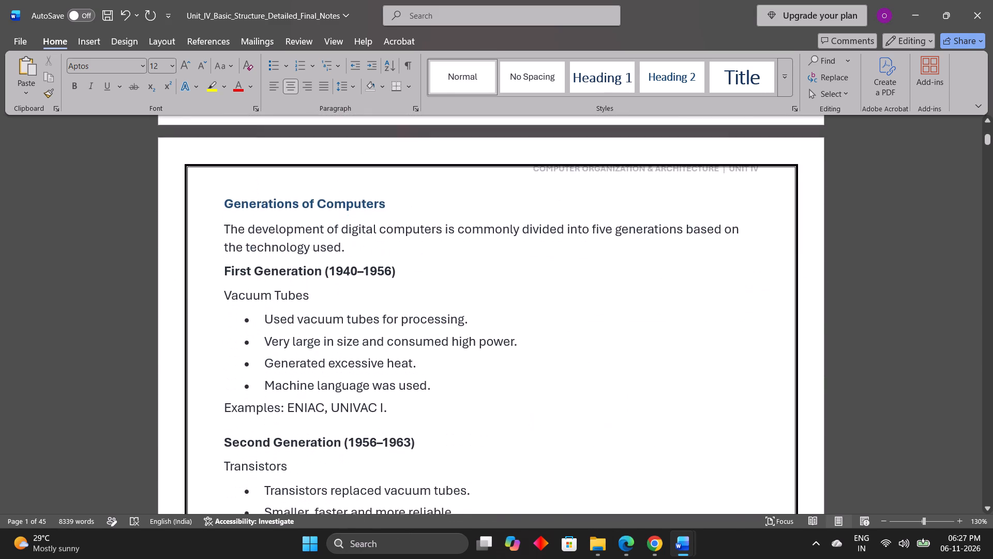
click(408, 274)
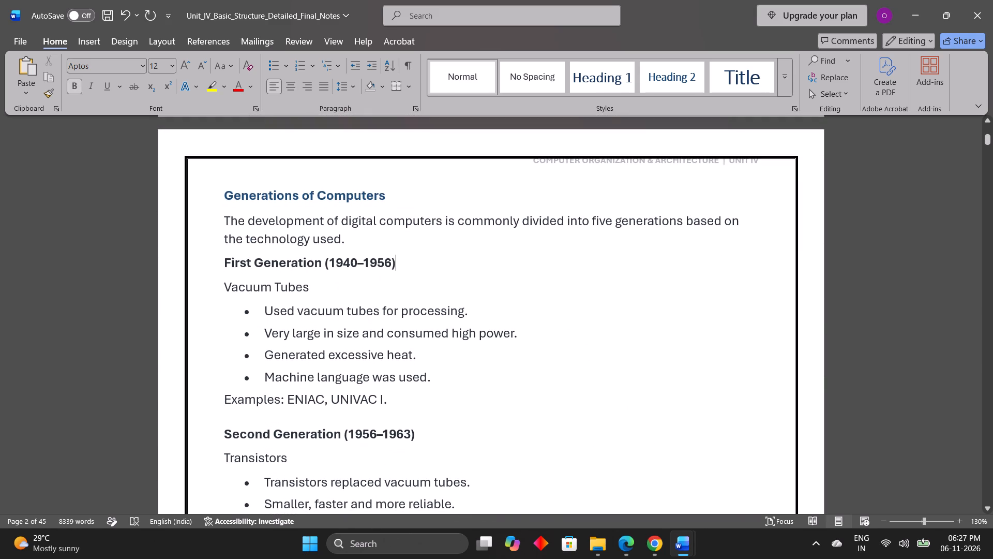
scroll(368, 277, up, 4)
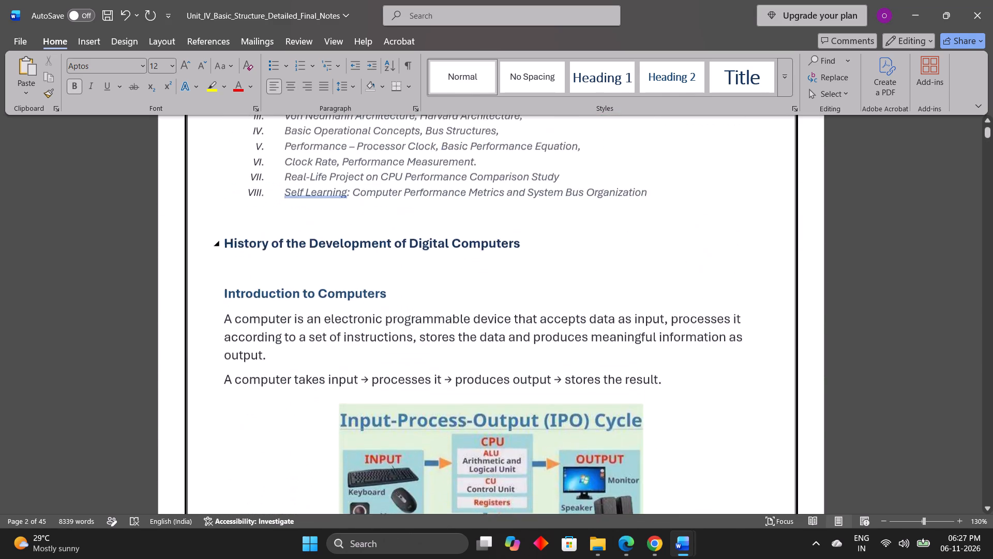
scroll(368, 277, up, 1)
scroll(368, 277, down, 4)
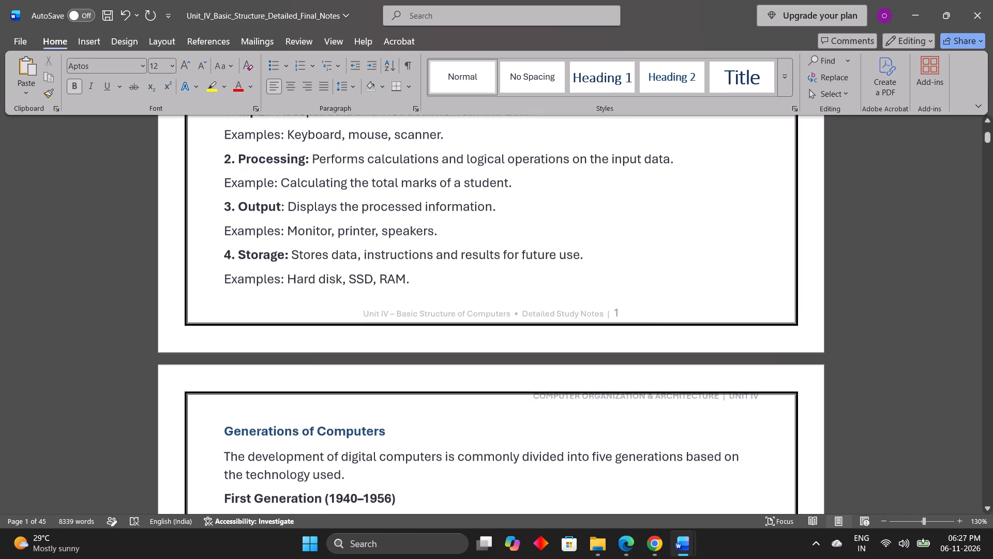
scroll(368, 277, down, 2)
scroll(368, 277, up, 1)
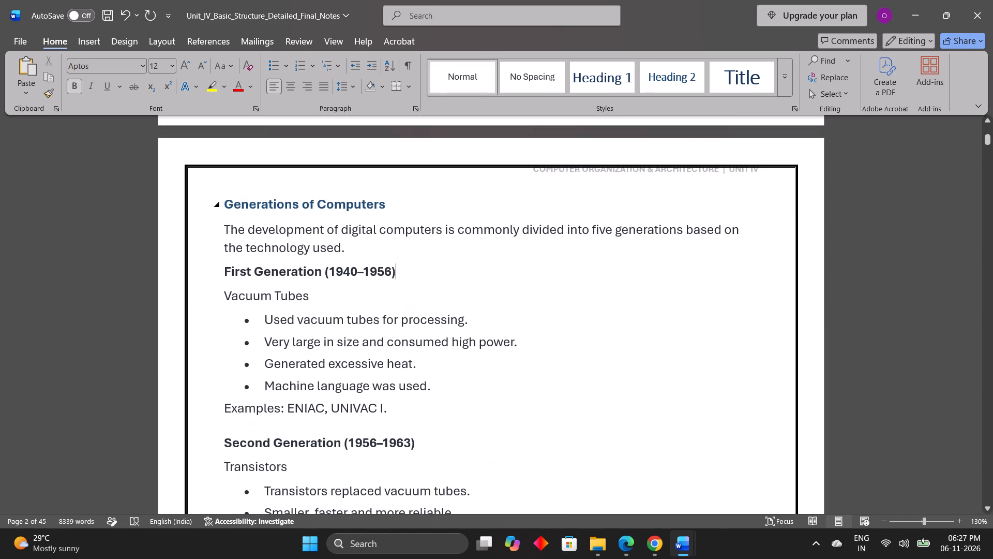
Review the Generations of Computers section for layout and spacing, from the First Generation through the Fifth Generation.
click(353, 243)
scroll(353, 243, down, 1)
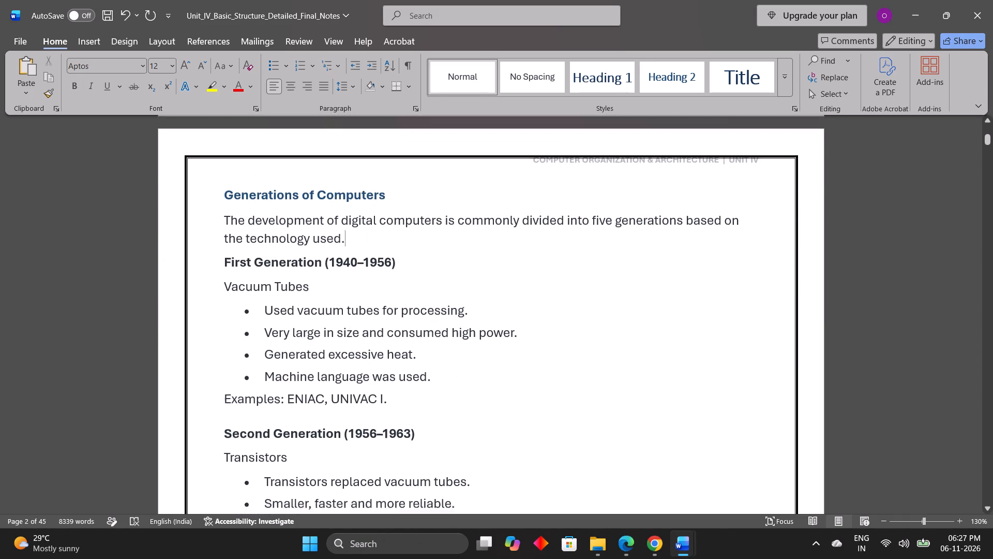
scroll(353, 243, down, 3)
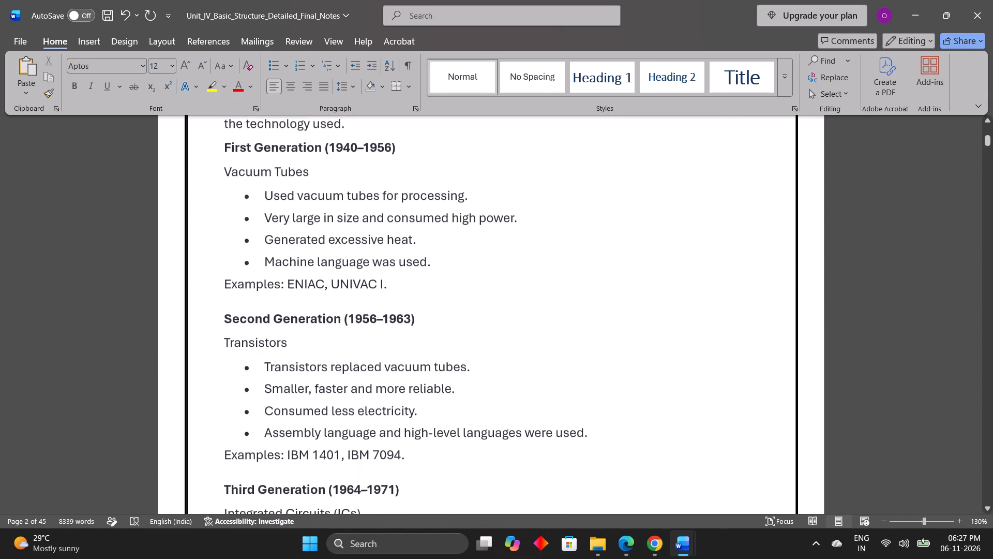
scroll(353, 243, down, 2)
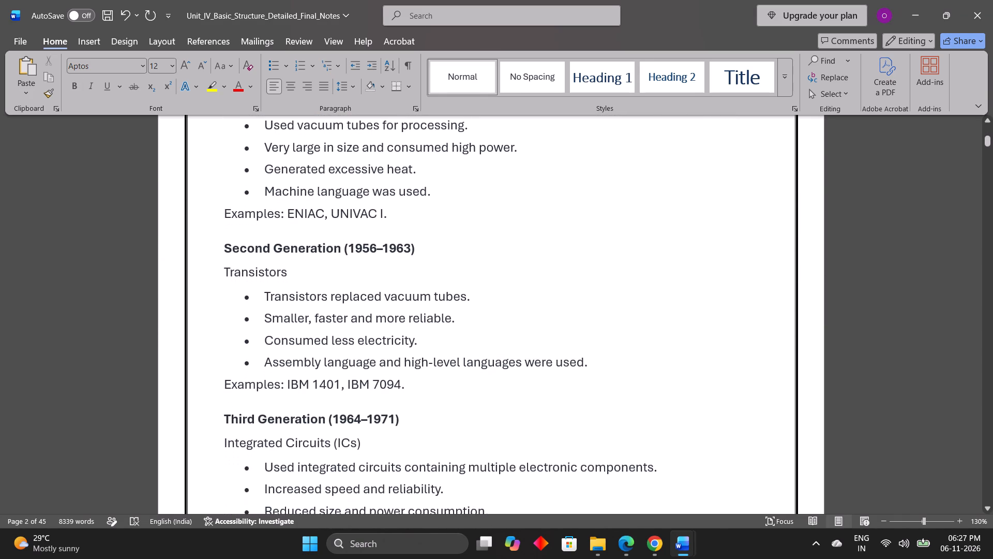
scroll(353, 243, down, 3)
scroll(353, 243, up, 1)
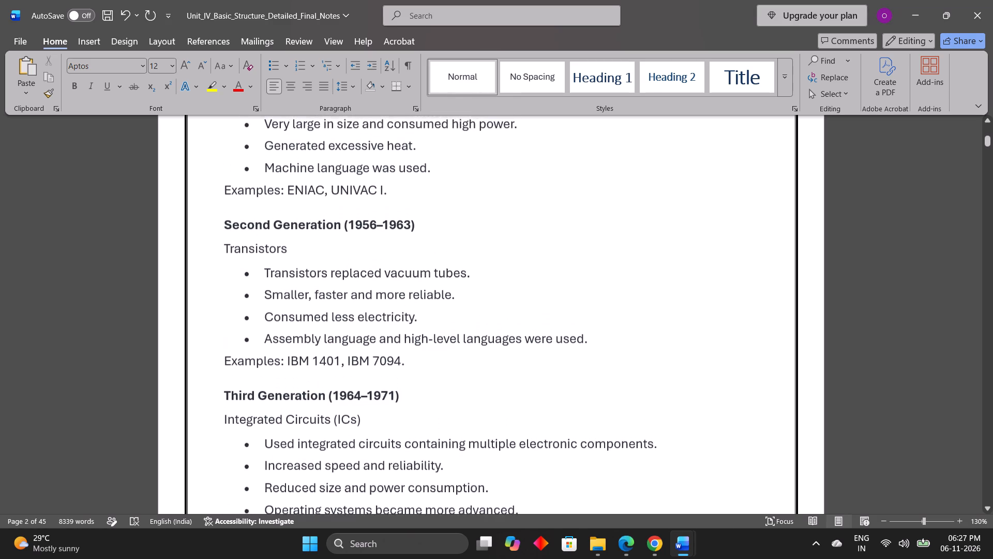
scroll(353, 243, up, 1)
scroll(353, 243, down, 3)
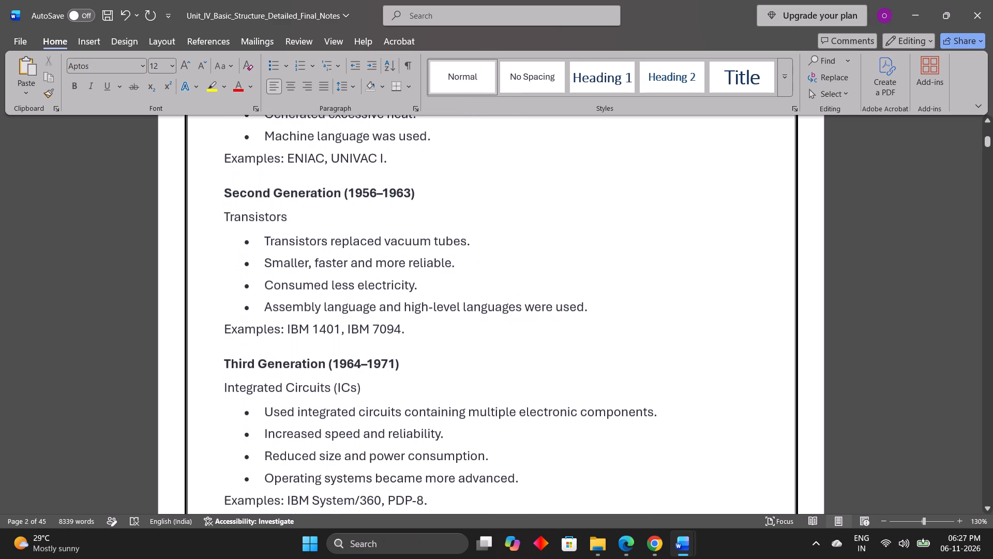
scroll(353, 243, down, 1)
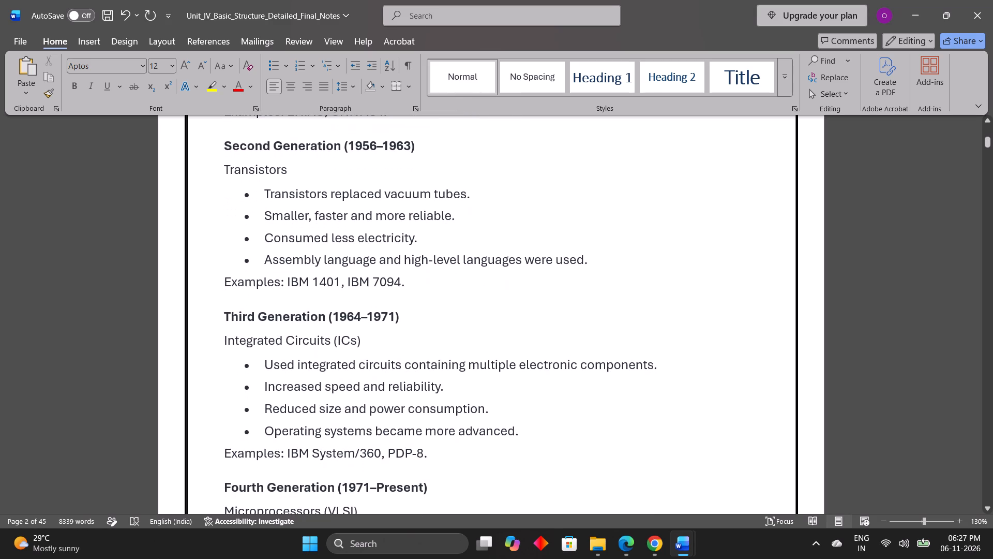
scroll(353, 243, down, 2)
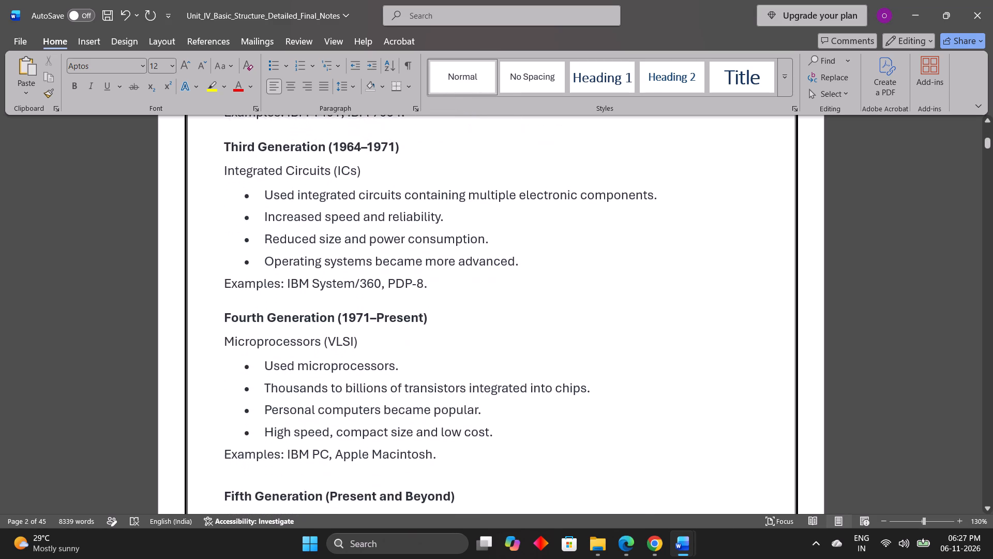
scroll(353, 243, down, 1)
scroll(353, 243, up, 1)
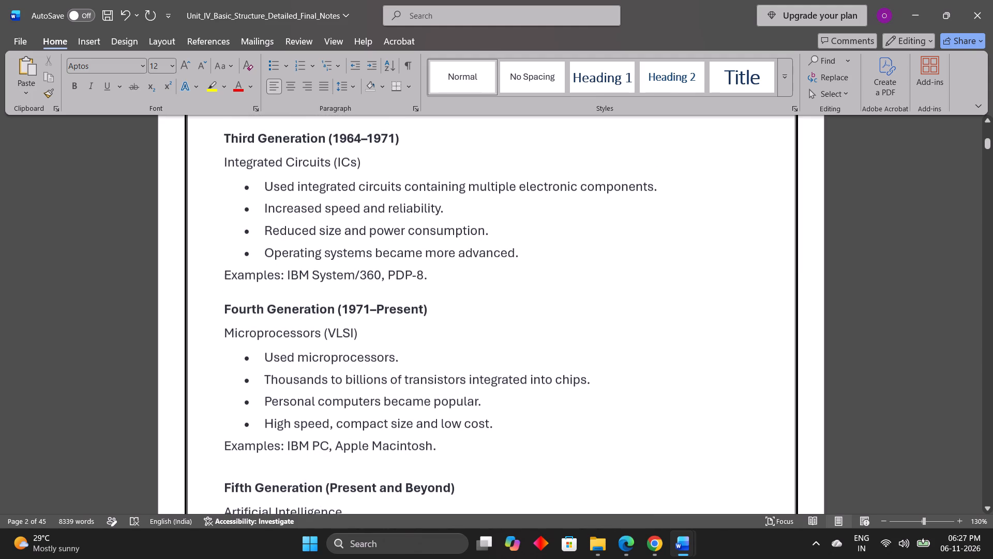
scroll(353, 243, down, 1)
scroll(353, 243, up, 2)
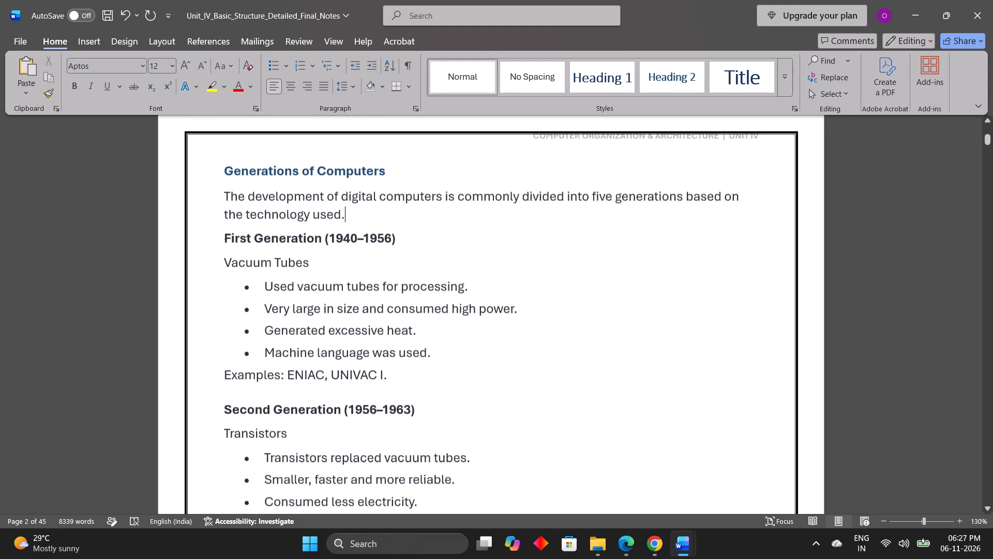
scroll(353, 243, down, 1)
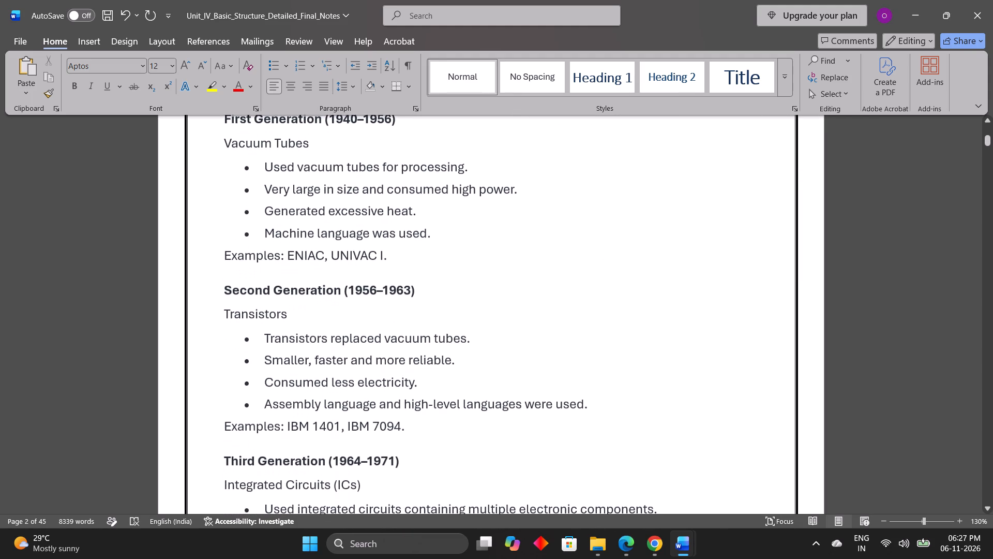
scroll(353, 243, down, 1)
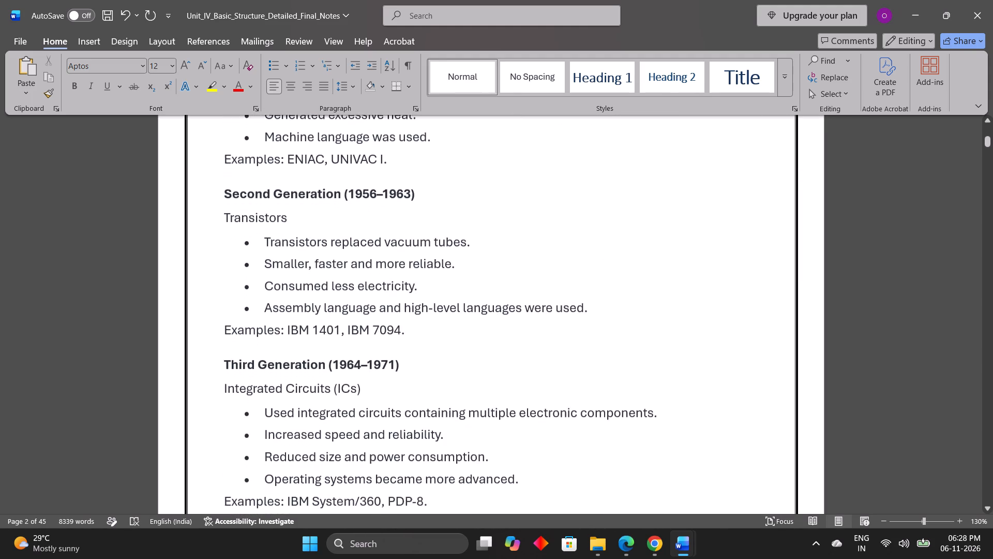
scroll(353, 243, down, 2)
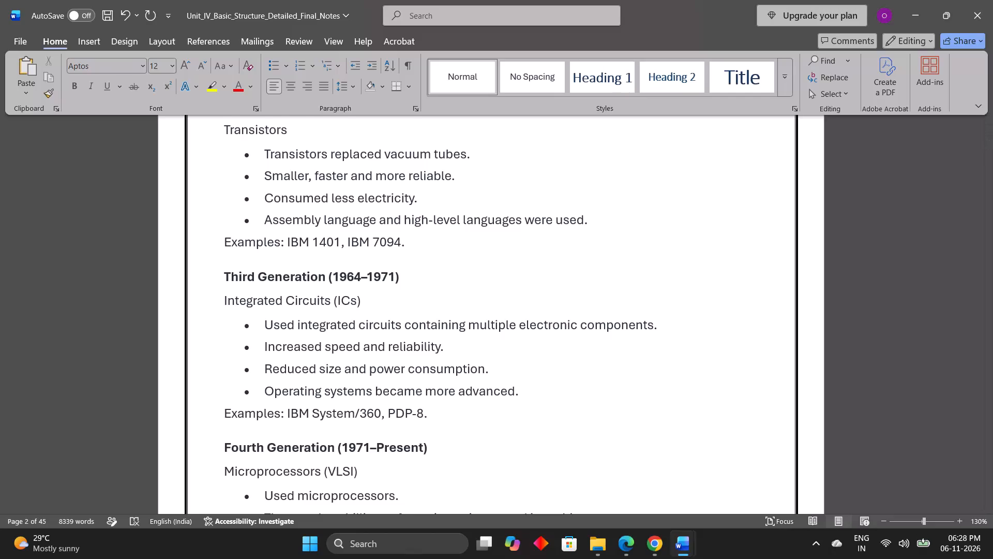
scroll(353, 243, up, 2)
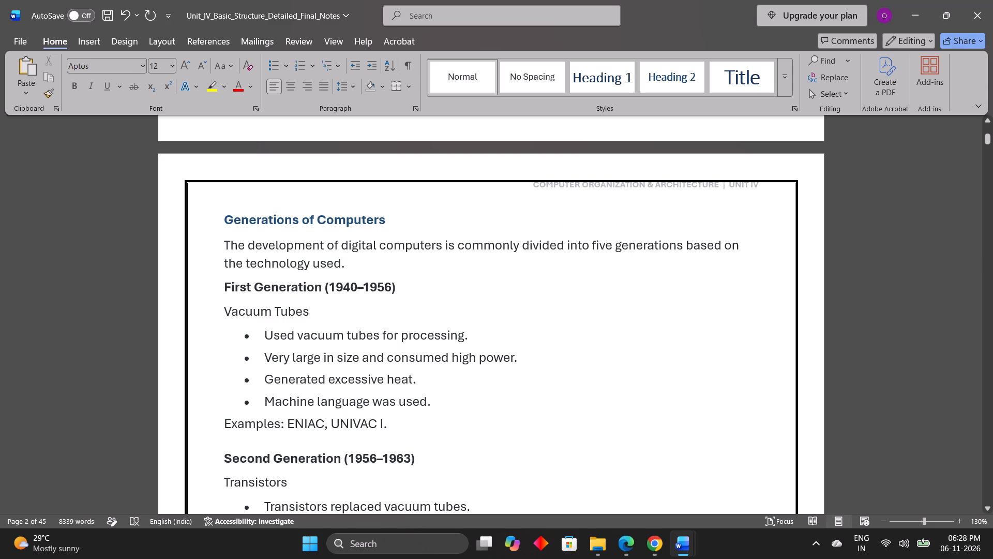
scroll(401, 389, down, 2)
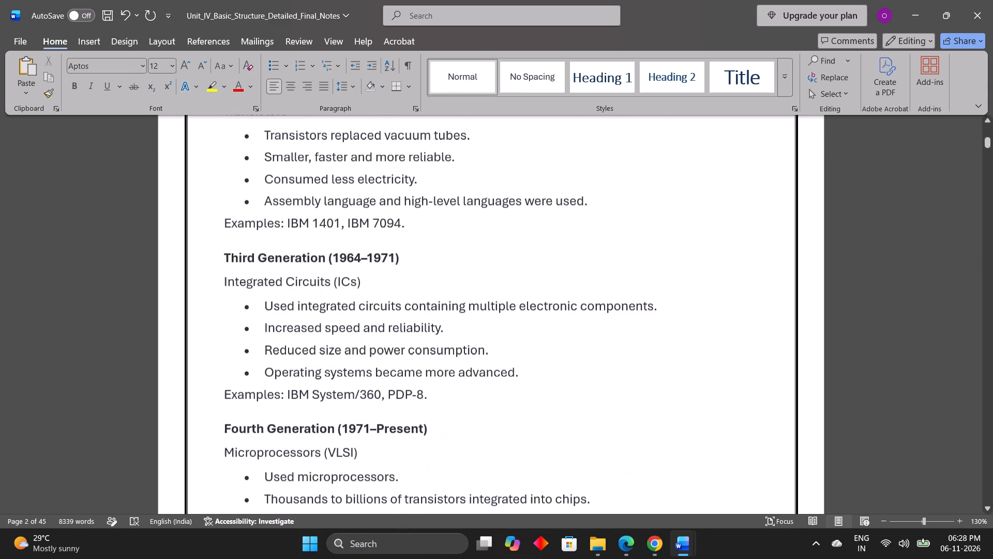
scroll(401, 389, down, 4)
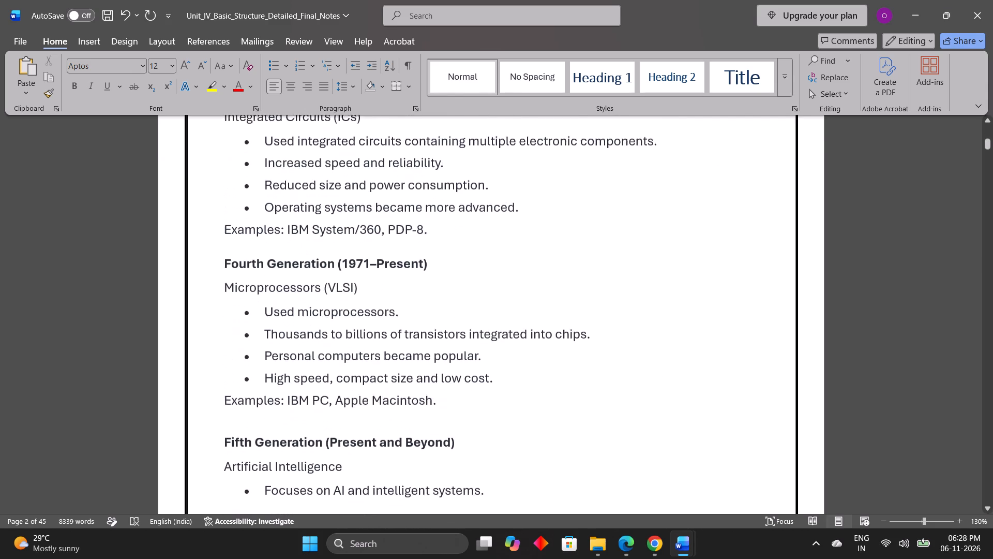
scroll(401, 389, down, 2)
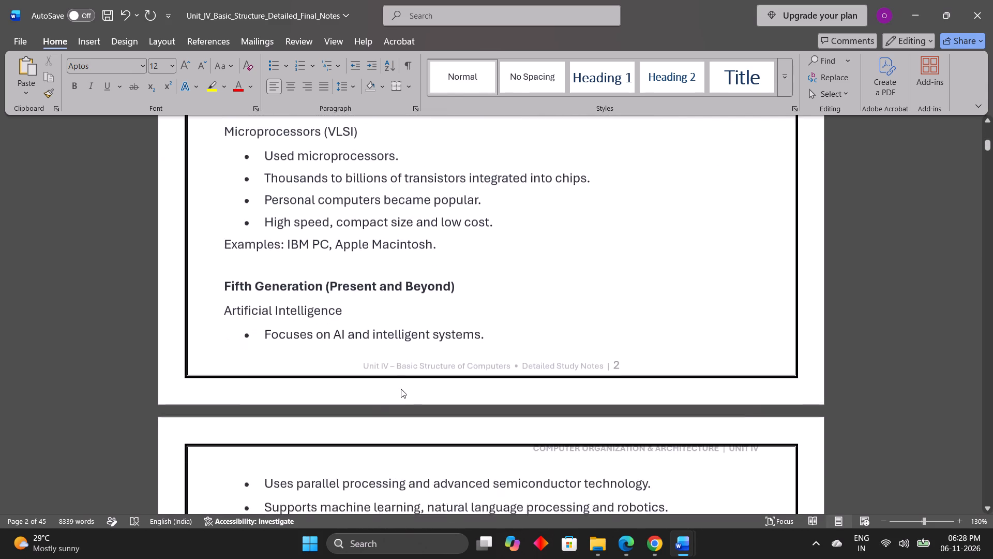
Review pages 3 and 4, from Recent Trends in Computers through the Multi-Threading and High-Speed Processors sections.
scroll(401, 389, down, 2)
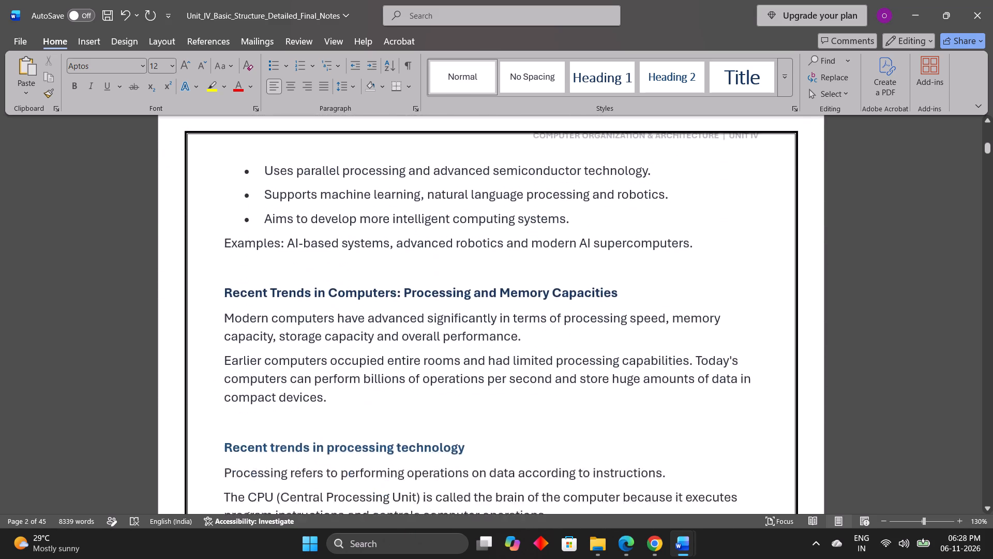
scroll(401, 389, down, 2)
scroll(401, 389, up, 1)
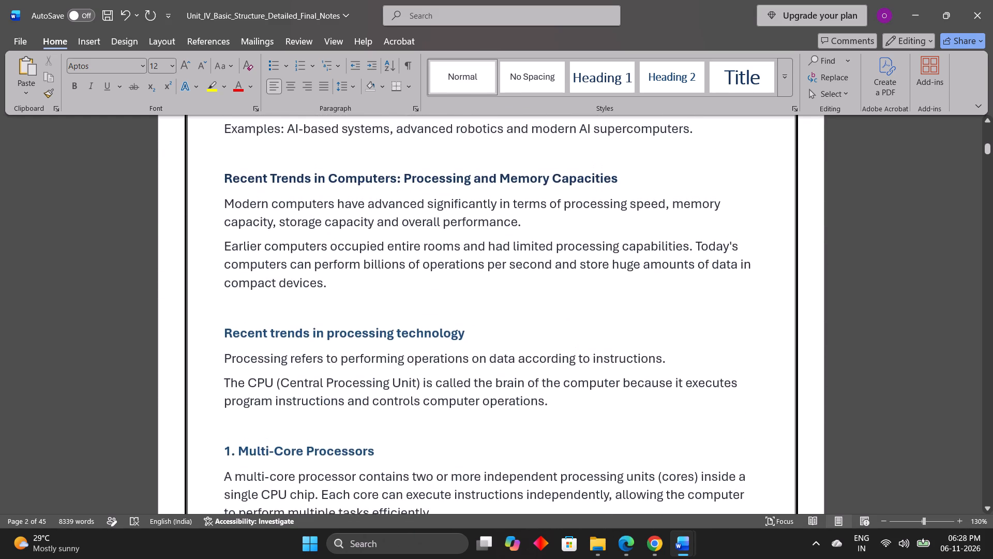
scroll(401, 389, down, 1)
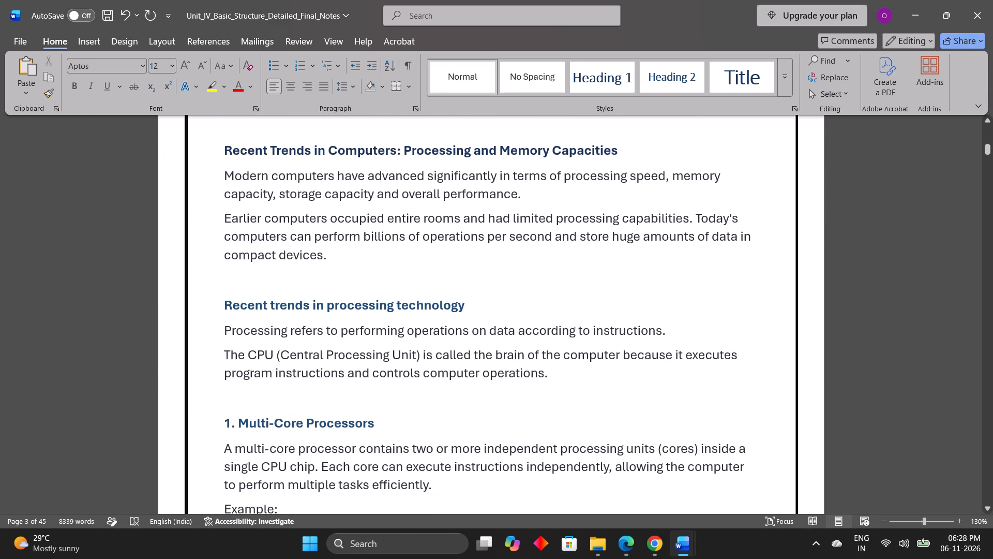
scroll(401, 389, down, 2)
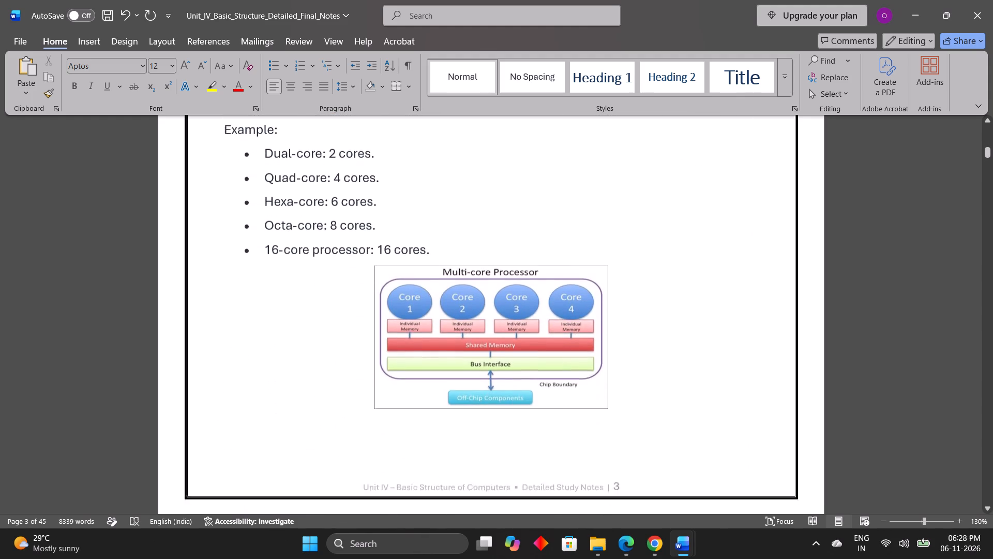
scroll(401, 389, down, 3)
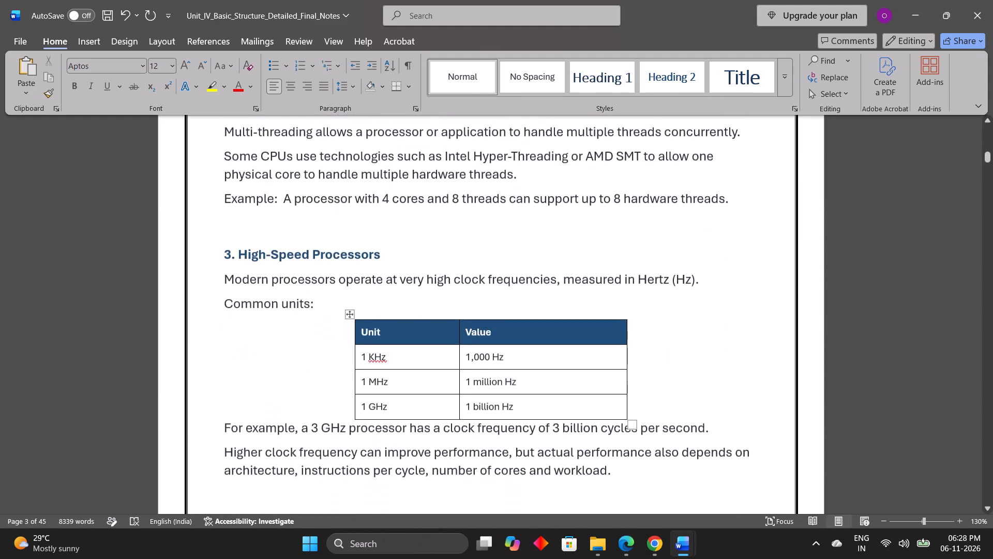
scroll(401, 389, down, 1)
scroll(401, 389, up, 2)
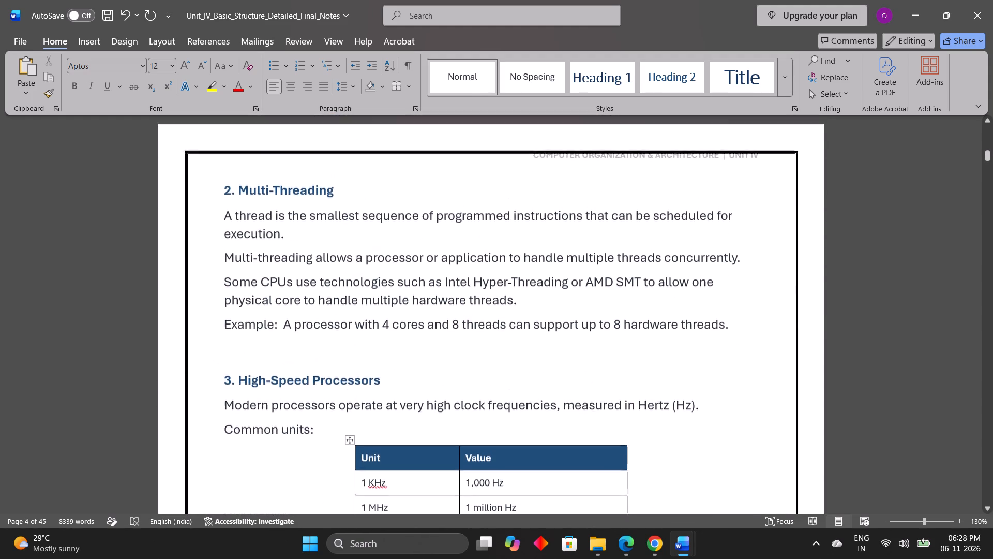
scroll(401, 389, up, 1)
scroll(401, 389, down, 1)
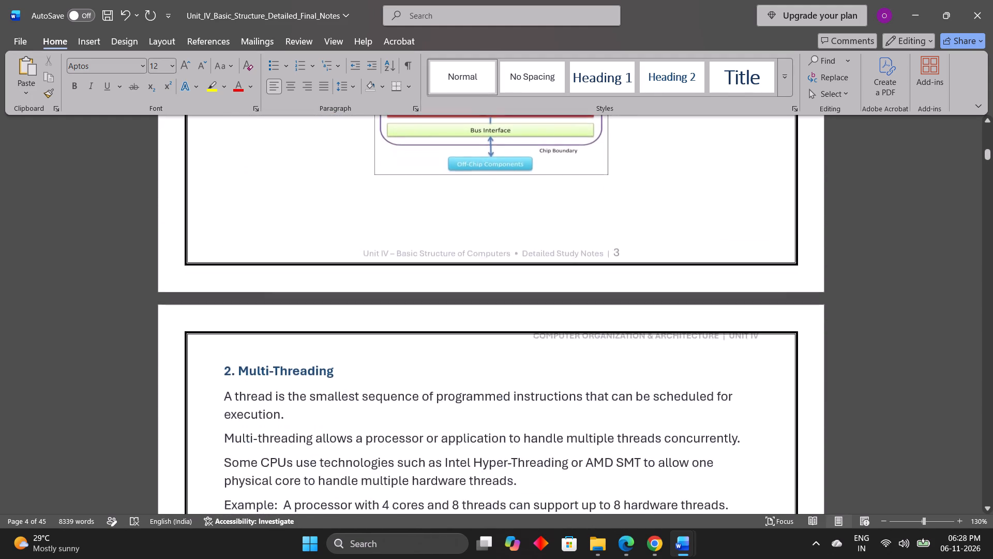
scroll(401, 389, down, 1)
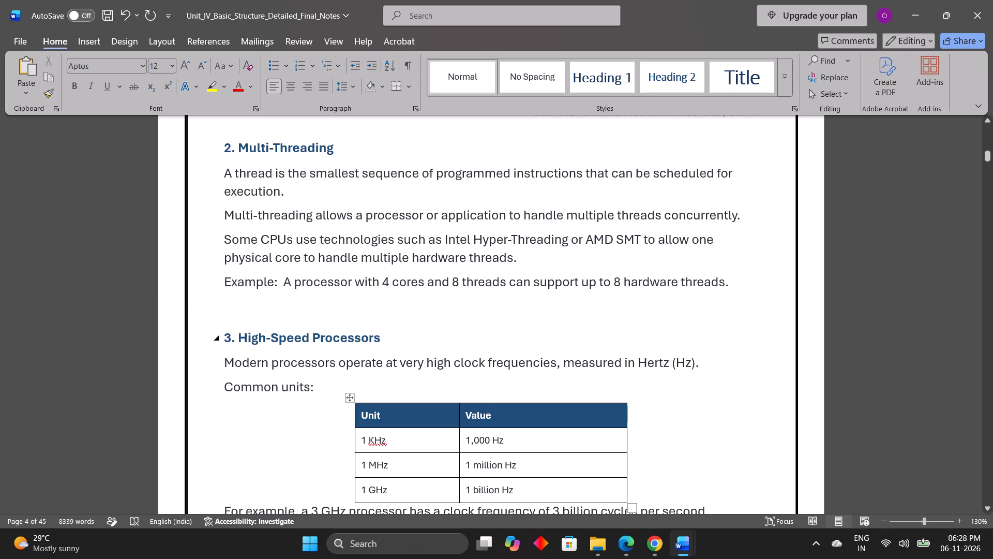
Copy the Multi-Threading heading text from the notes and search Google Images for it in a new Chrome tab.
click(344, 195)
drag(334, 148, 249, 149)
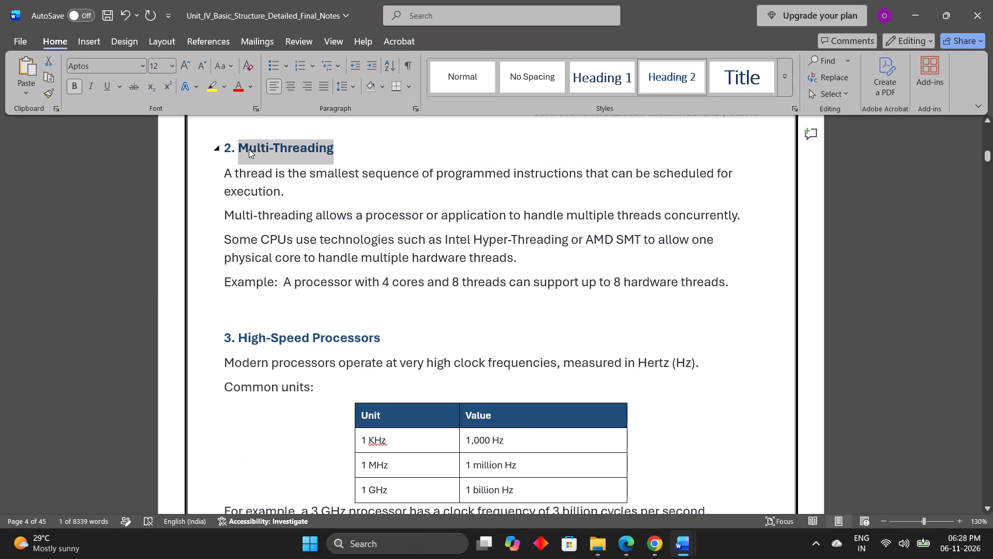
key(ctrl+c)
click(658, 555)
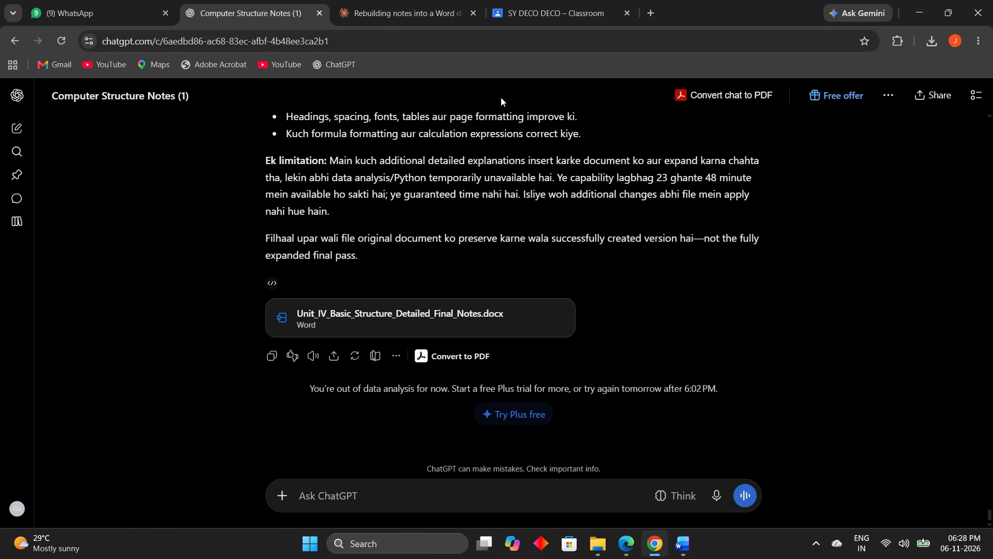
click(643, 19)
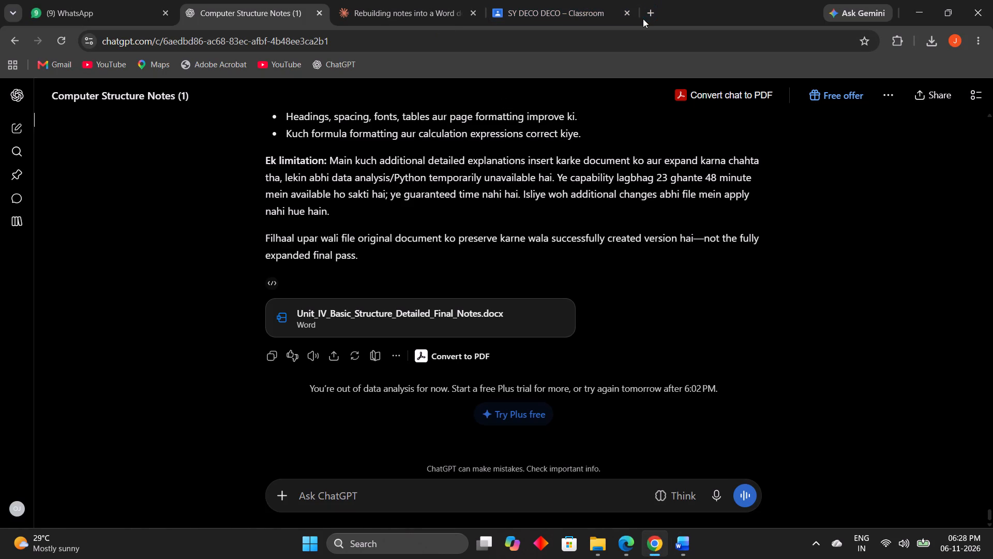
click(649, 10)
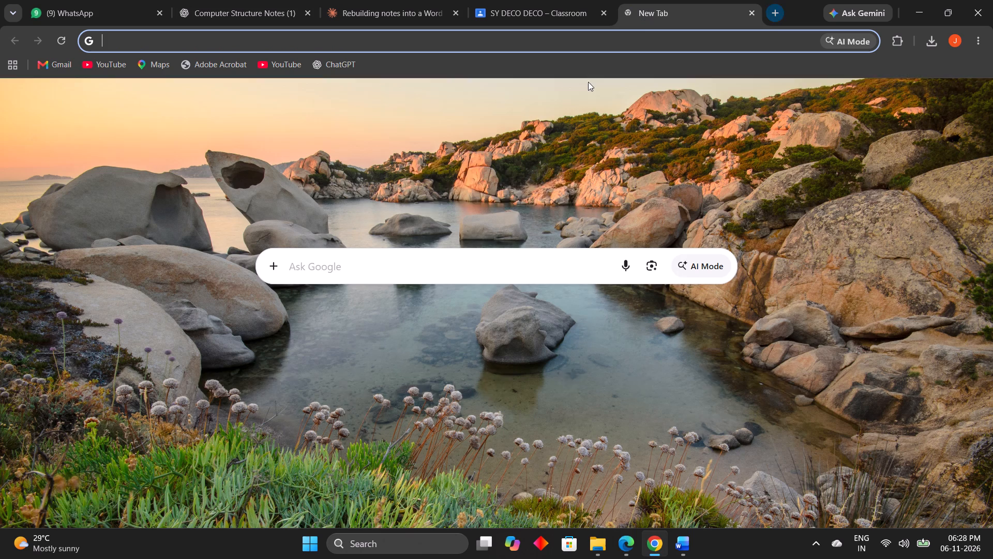
click(367, 270)
key(ctrl+v)
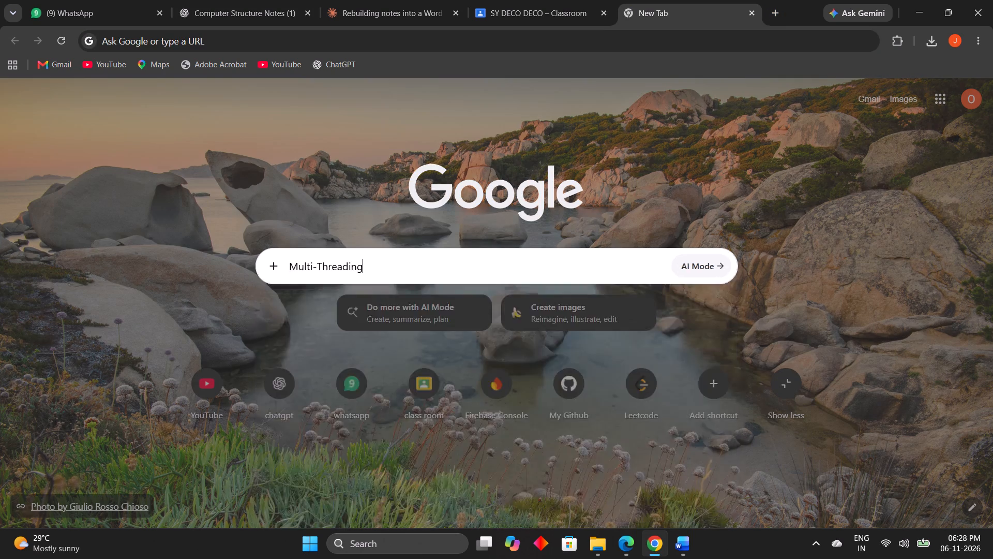
key(Return)
click(230, 155)
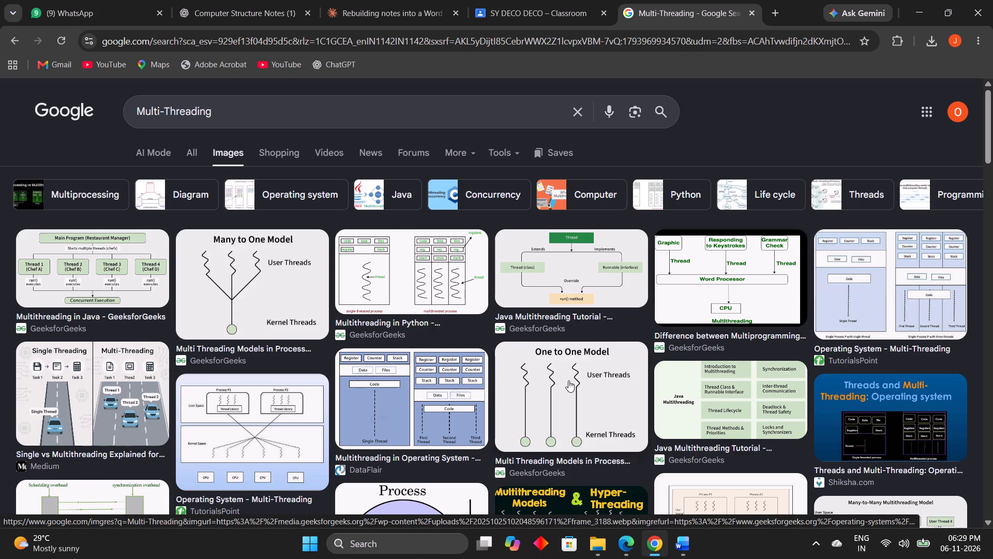
Browse the Multi-Threading image results for a diagram that suits the notes.
scroll(566, 389, down, 1)
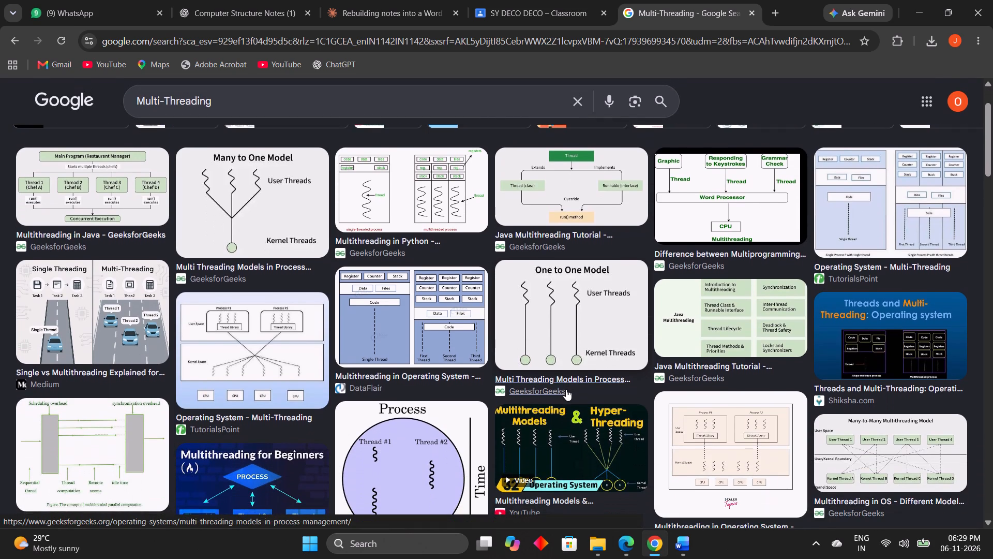
scroll(566, 389, down, 3)
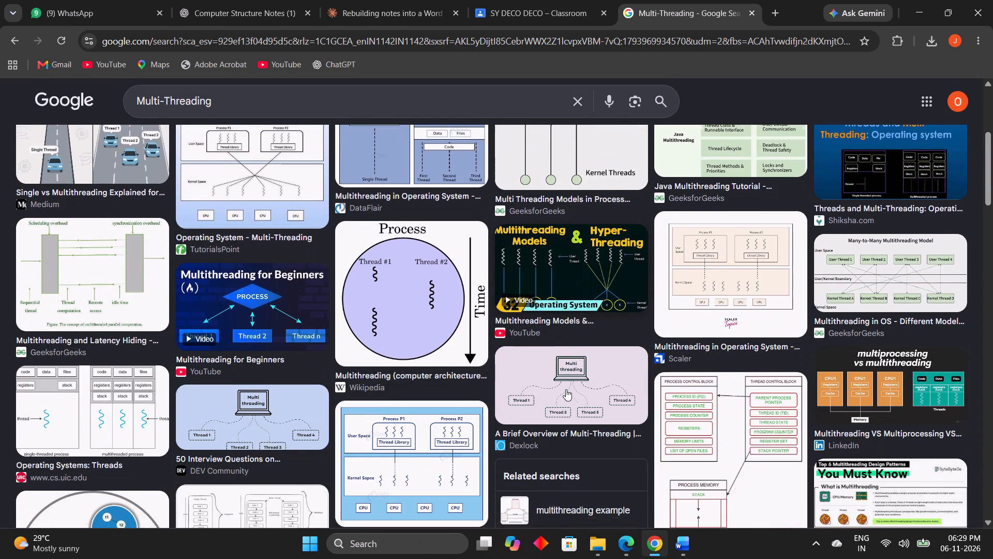
scroll(566, 389, down, 6)
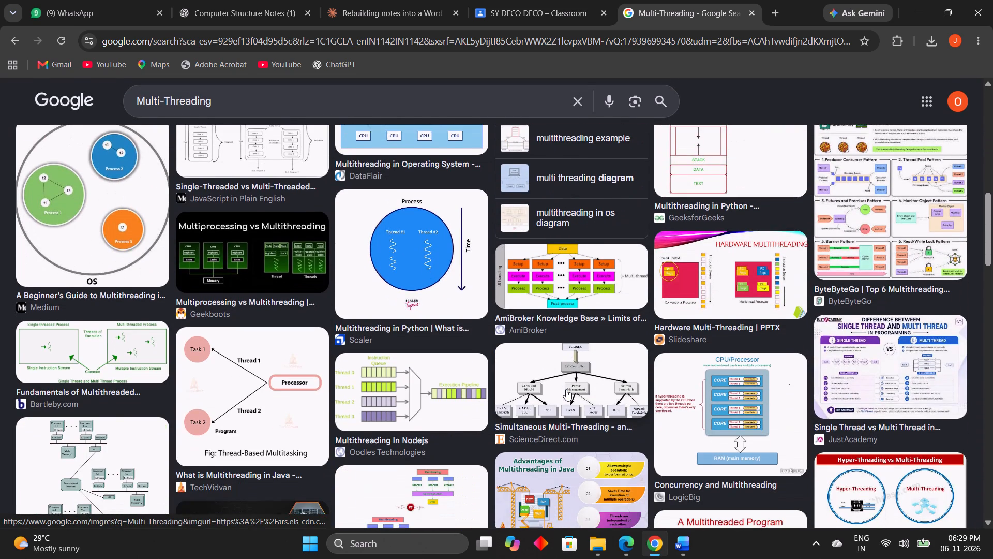
scroll(566, 389, down, 2)
scroll(566, 389, up, 1)
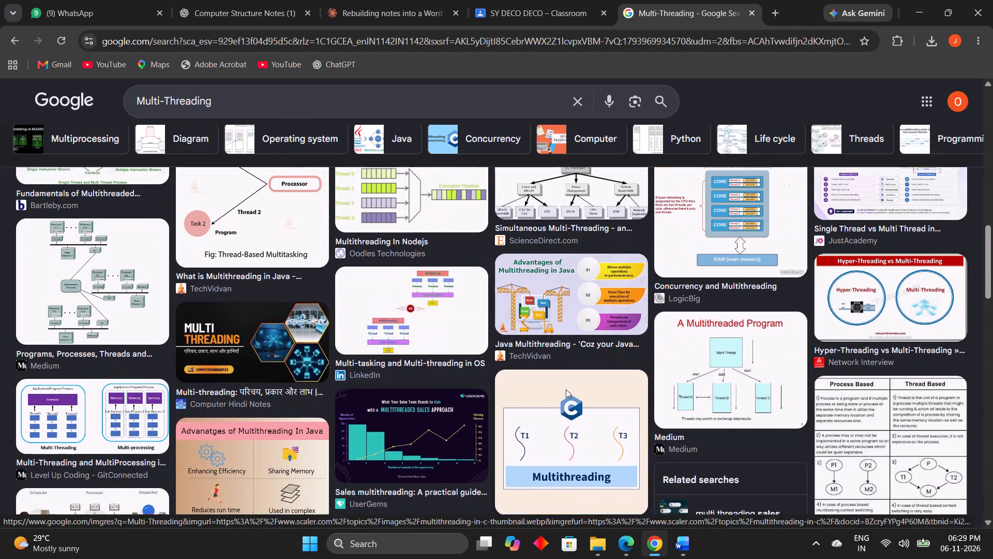
scroll(566, 389, up, 1)
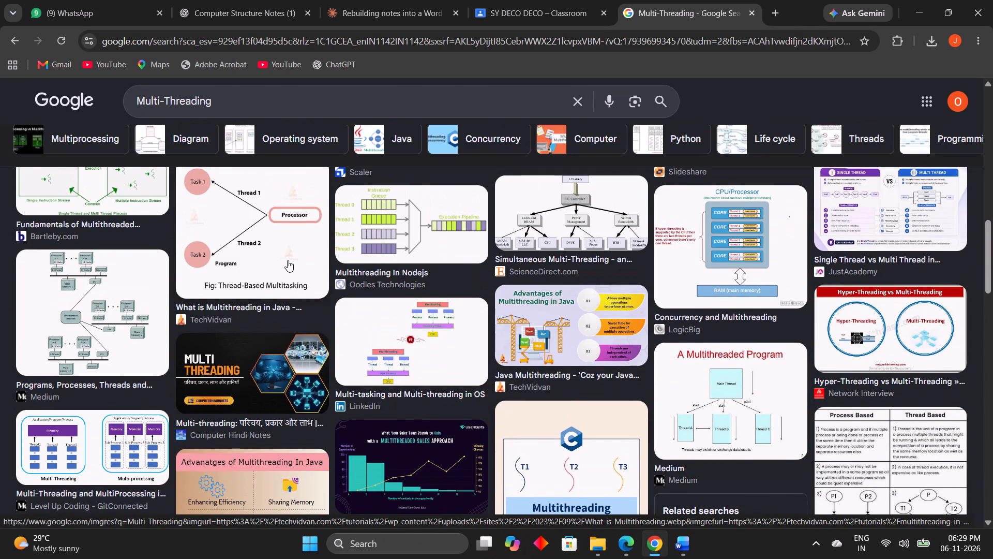
scroll(803, 416, down, 5)
scroll(803, 416, up, 1)
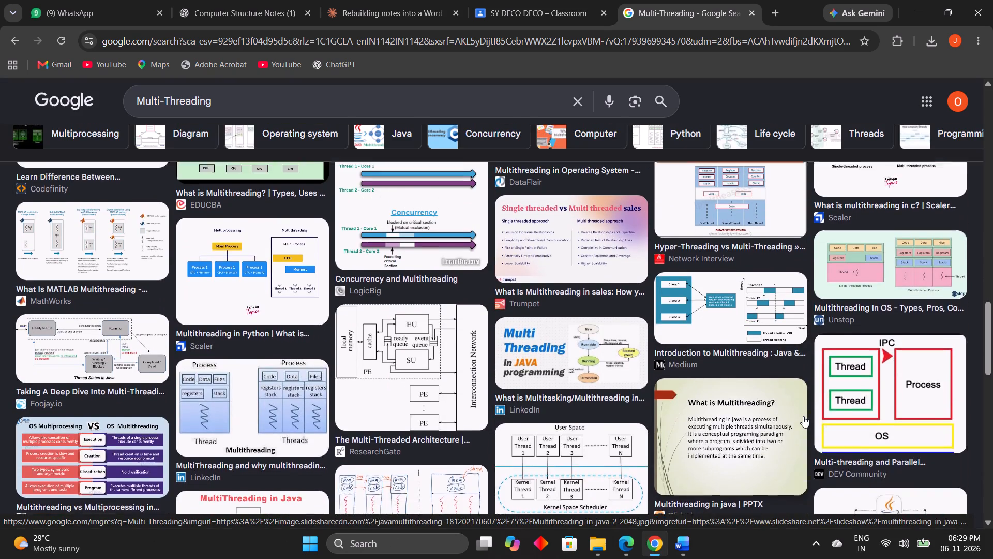
scroll(803, 416, up, 1)
scroll(803, 416, down, 2)
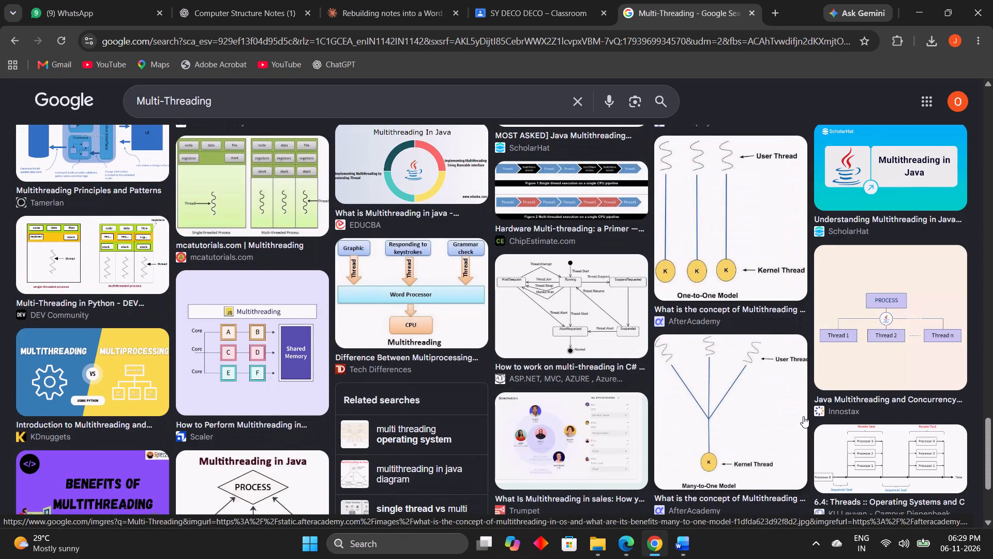
scroll(803, 416, up, 5)
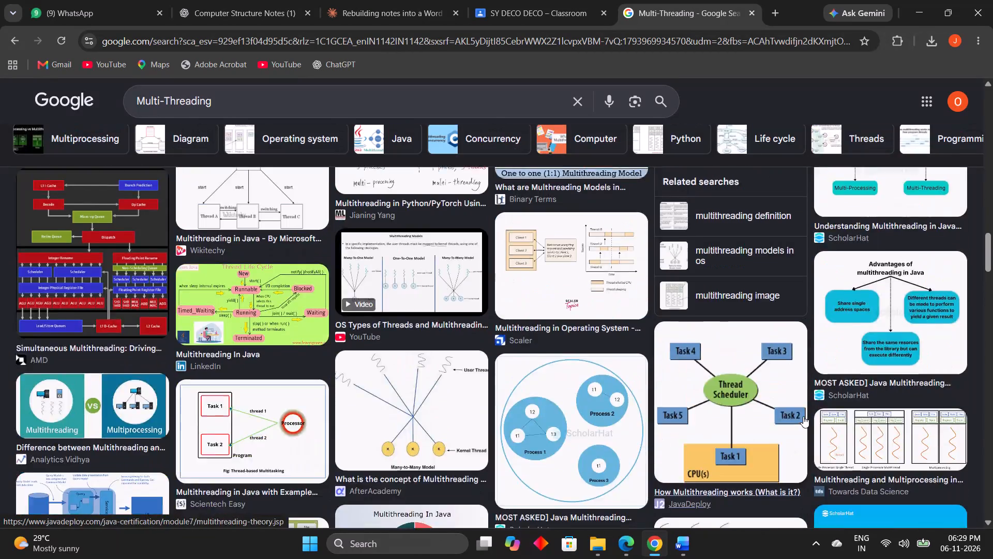
scroll(803, 416, up, 11)
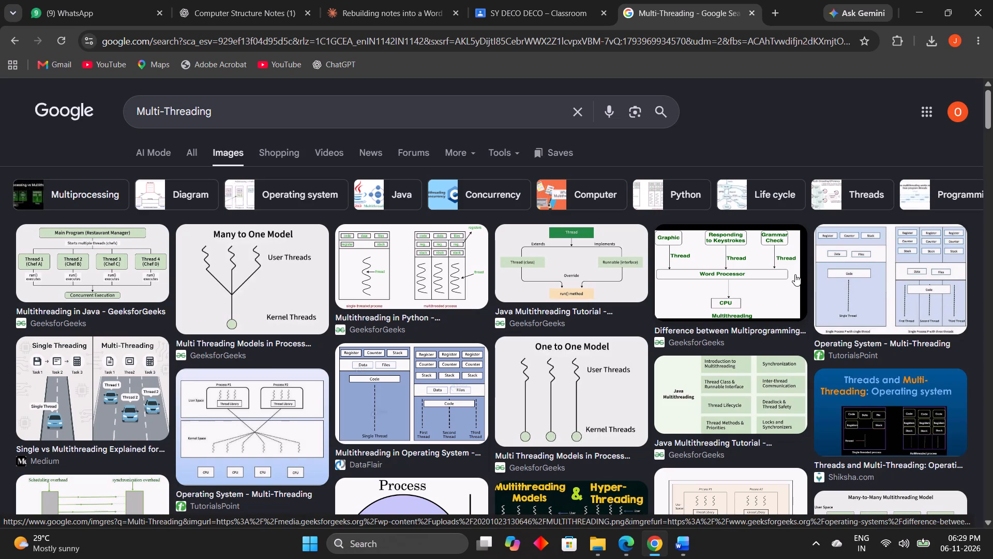
Preview the TutorialsPoint diagram comparing a single thread with three threads, and look through its related images and more results.
click(870, 266)
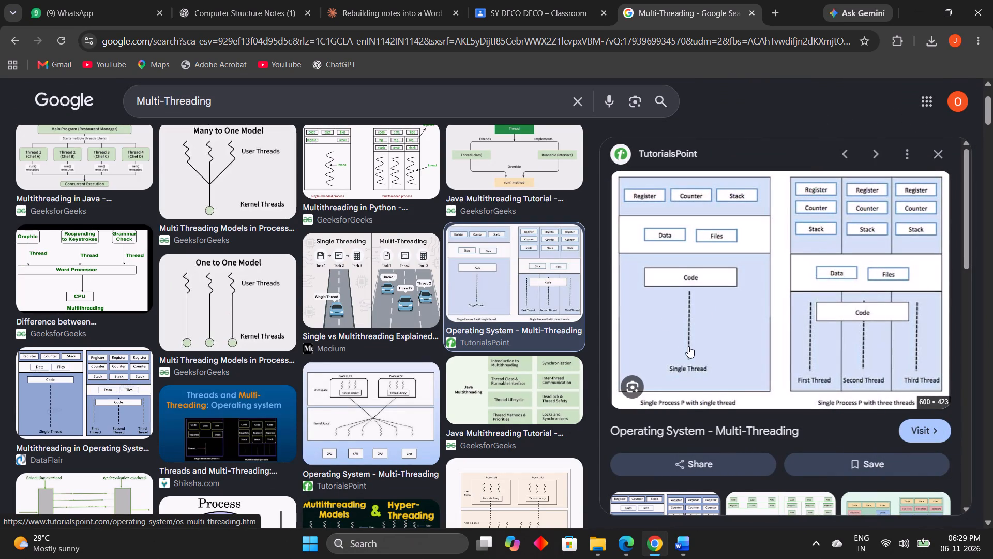
scroll(688, 346, down, 5)
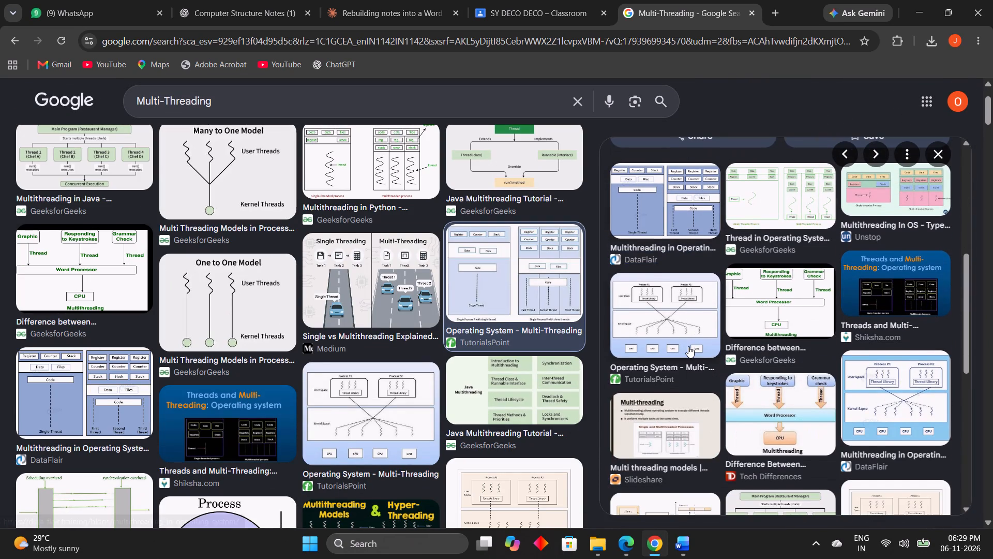
scroll(431, 387, down, 1)
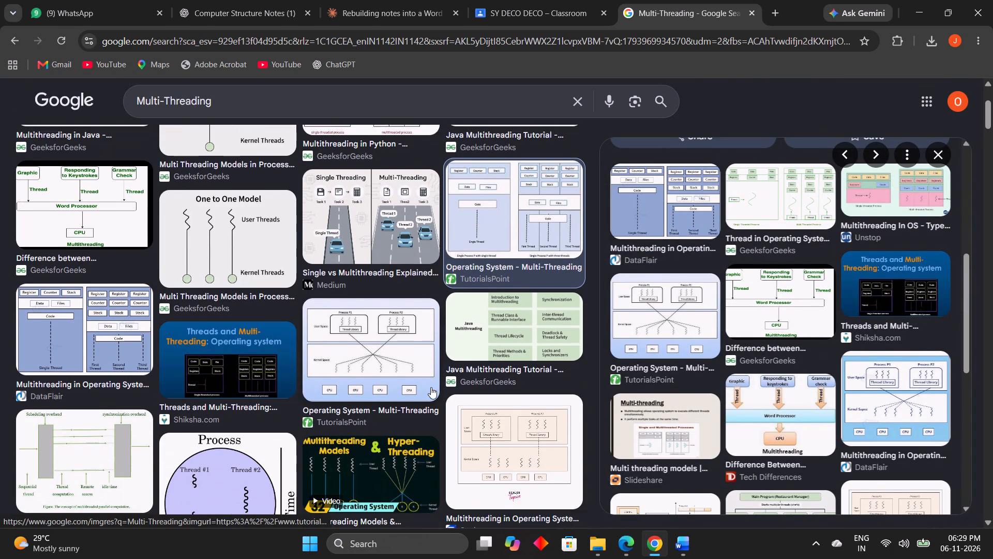
scroll(431, 387, down, 7)
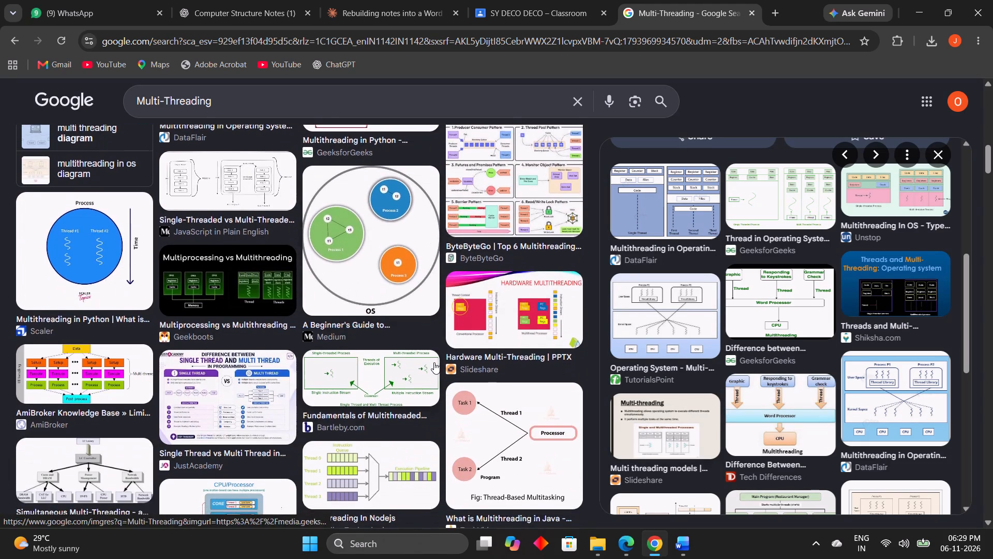
scroll(434, 362, down, 3)
scroll(434, 362, up, 1)
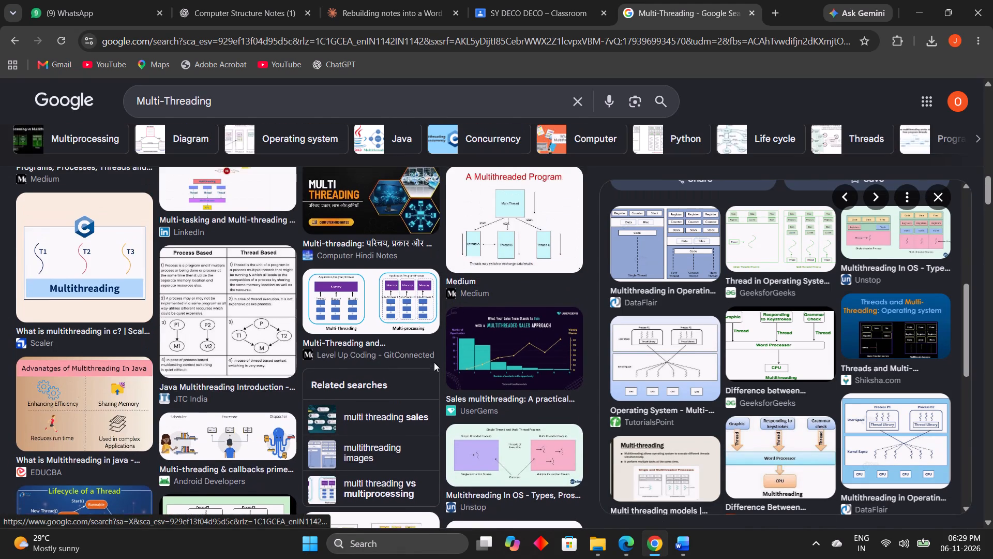
scroll(434, 362, up, 1)
Preview Medium's "A Multithreaded Program" diagram and examine its related images for alternatives.
click(510, 233)
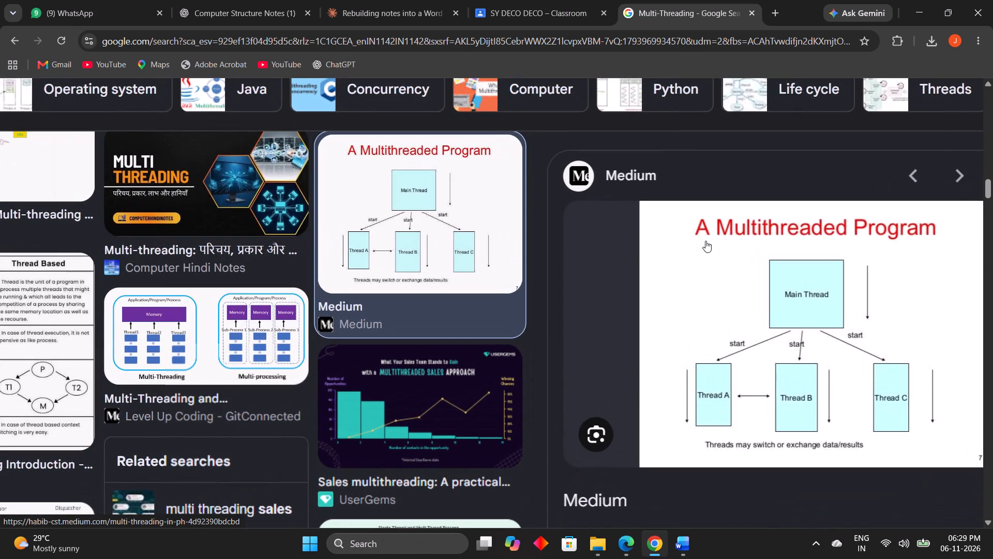
scroll(705, 241, down, 4)
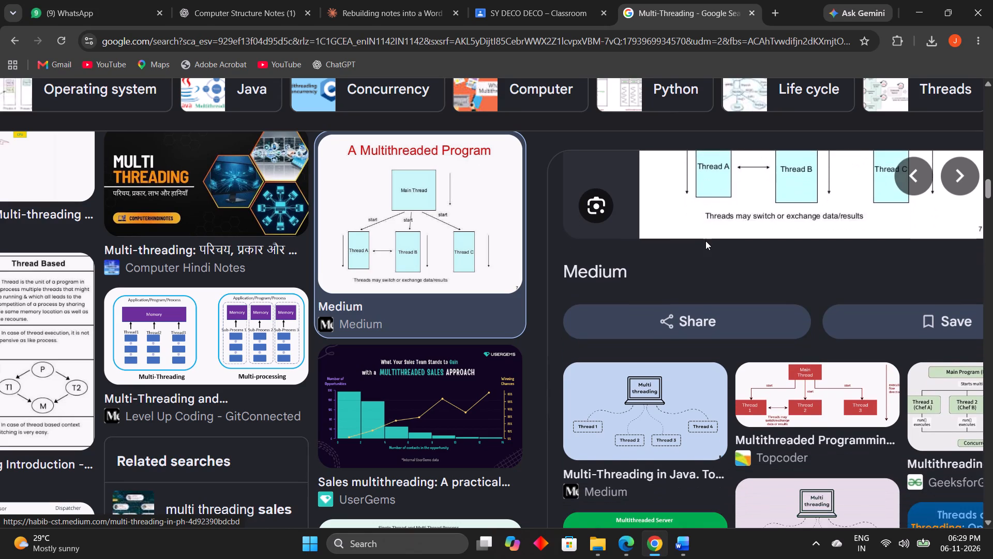
scroll(705, 241, down, 1)
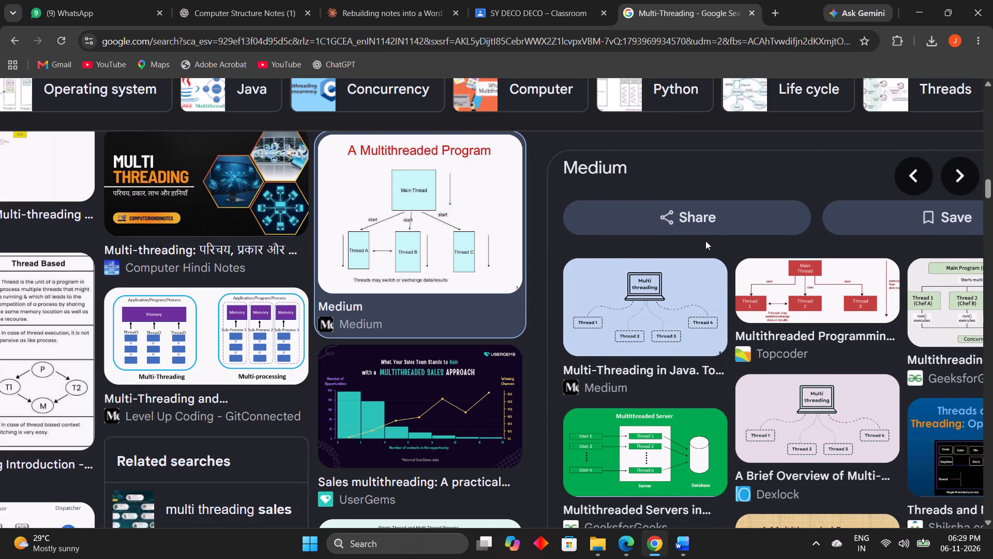
scroll(705, 241, down, 1)
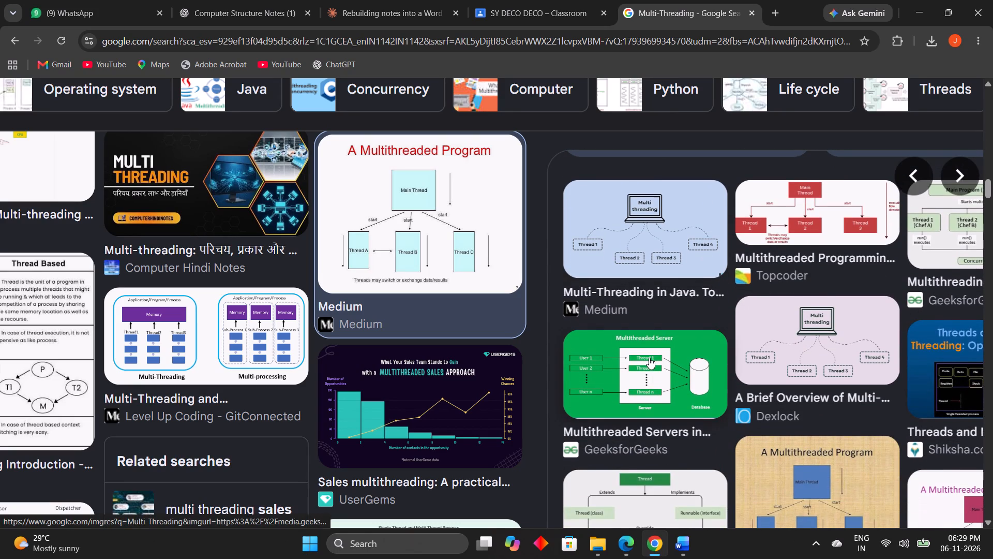
scroll(649, 358, down, 4)
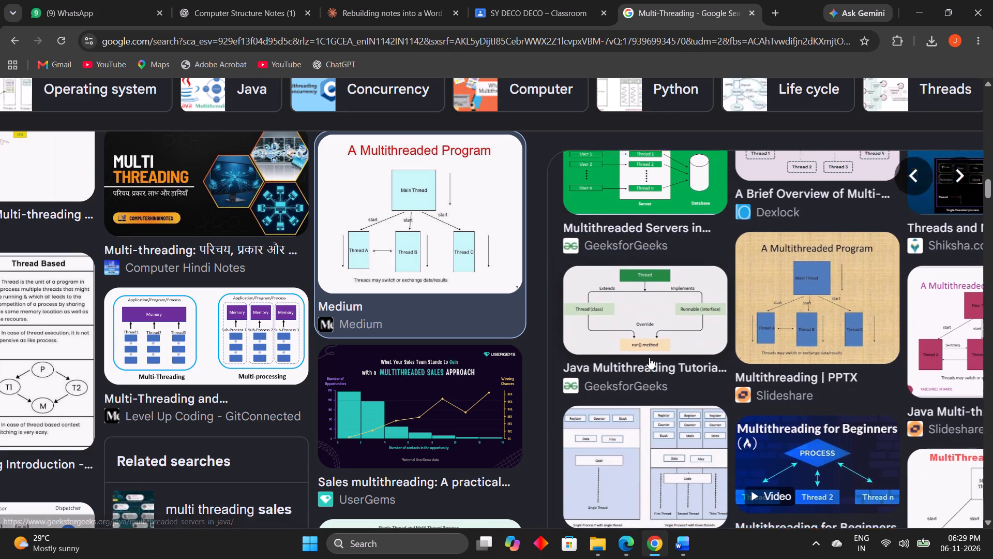
scroll(649, 358, down, 1)
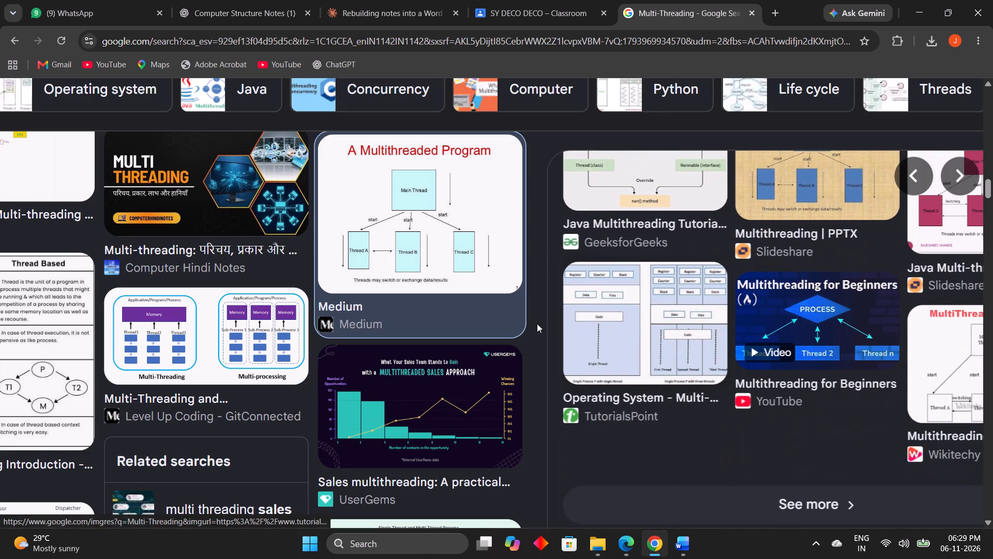
scroll(790, 287, up, 1)
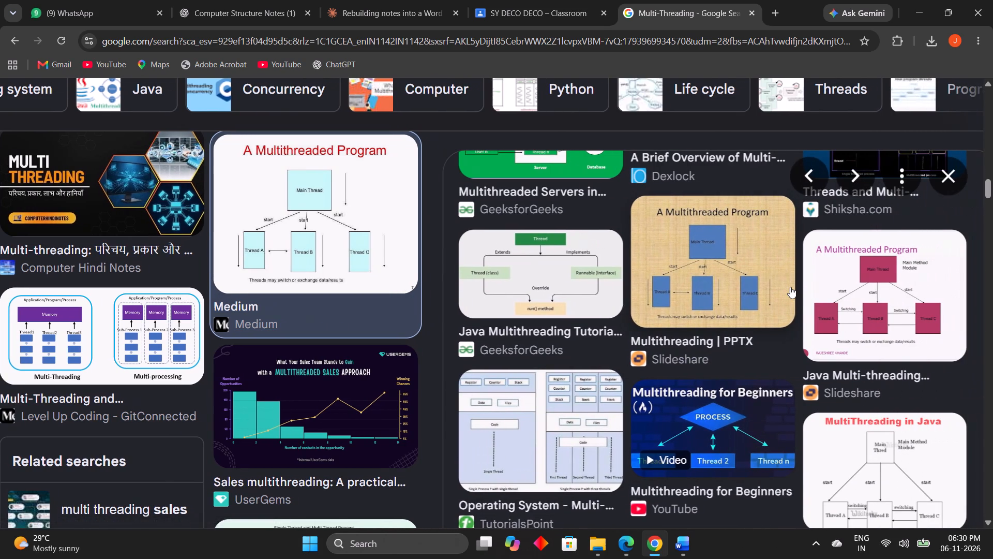
scroll(790, 287, down, 2)
Preview Wikitechy's "MultiThreading in Java" diagram and look through its related images.
click(926, 254)
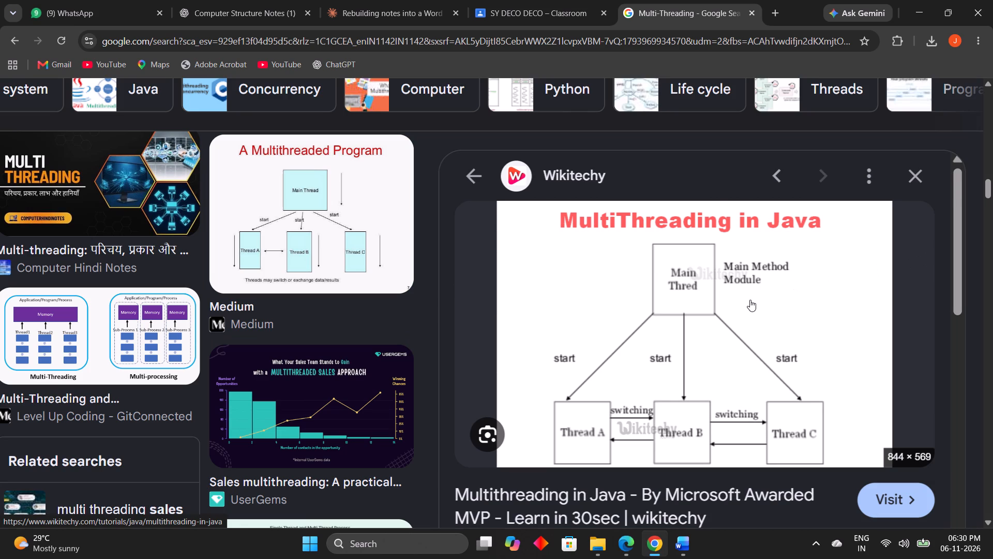
scroll(750, 300, down, 6)
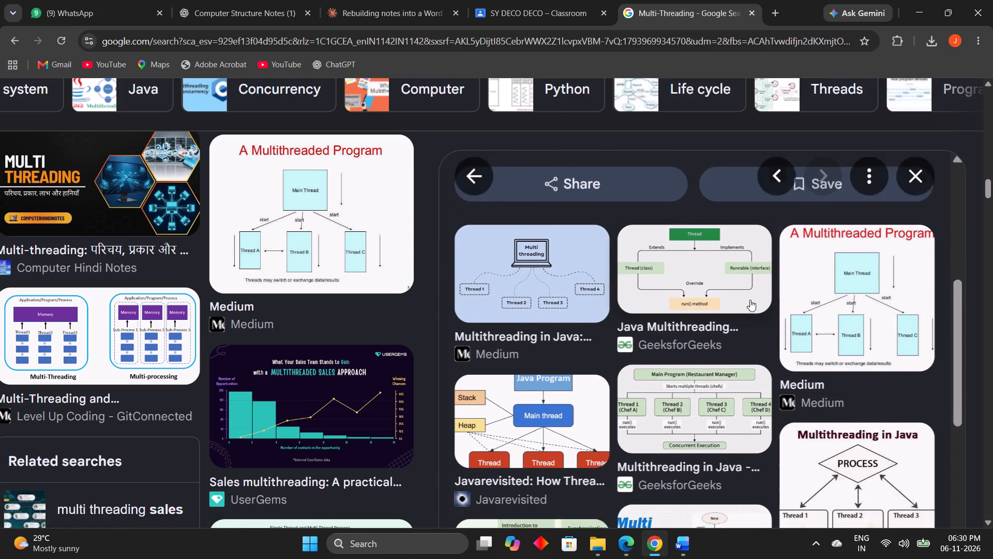
scroll(750, 300, down, 3)
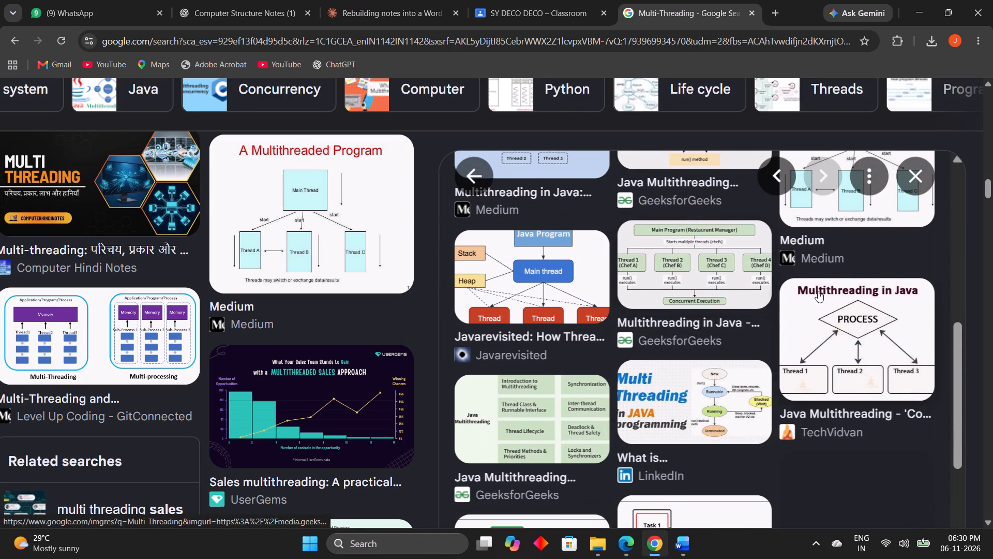
Preview TechVidvan's "Multithreading in Java" diagram and look through its related images for a simpler alternative.
click(853, 295)
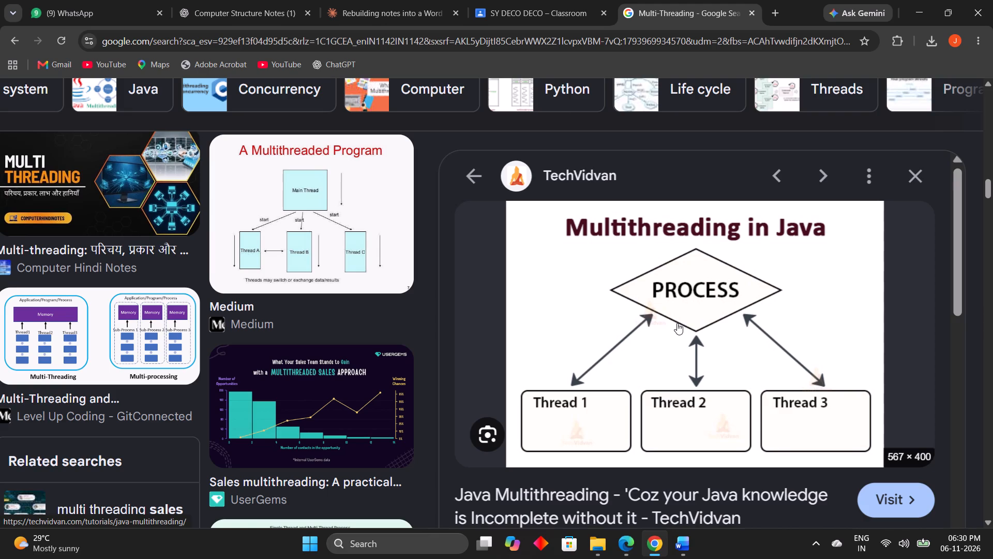
scroll(677, 323, down, 3)
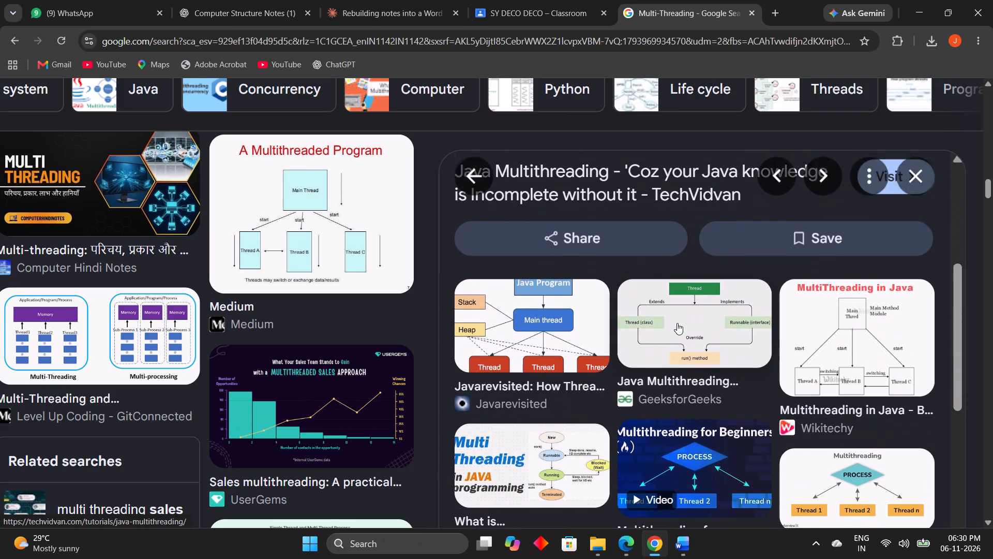
scroll(677, 323, down, 1)
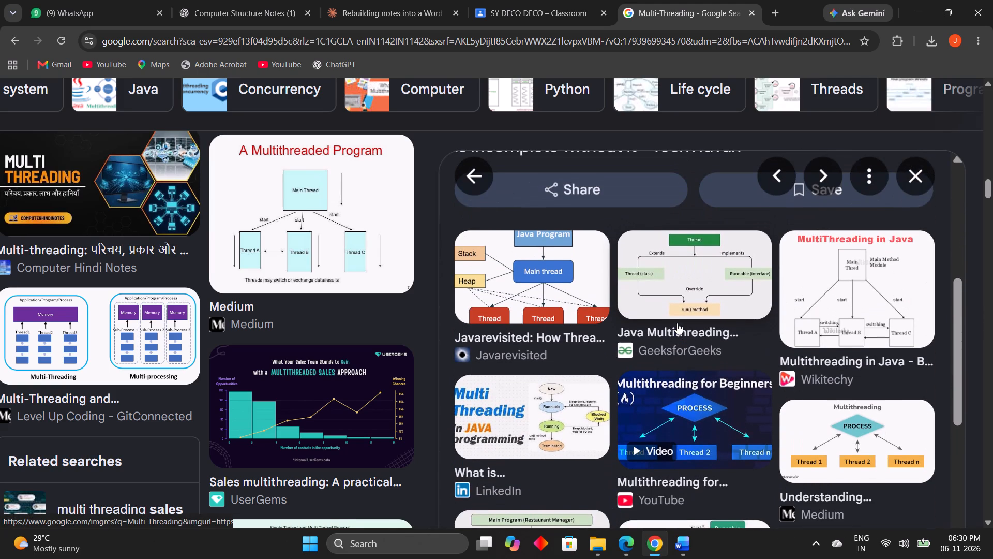
scroll(677, 323, down, 3)
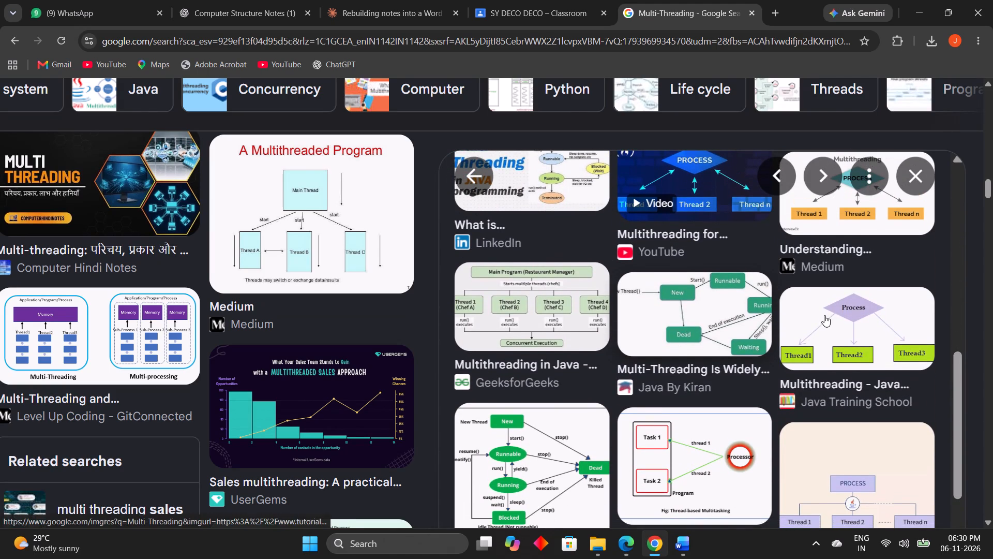
Copy the Java Training School image showing a Process diamond branching to Thread1, Thread2 and Thread3.
click(826, 316)
right_click(642, 317)
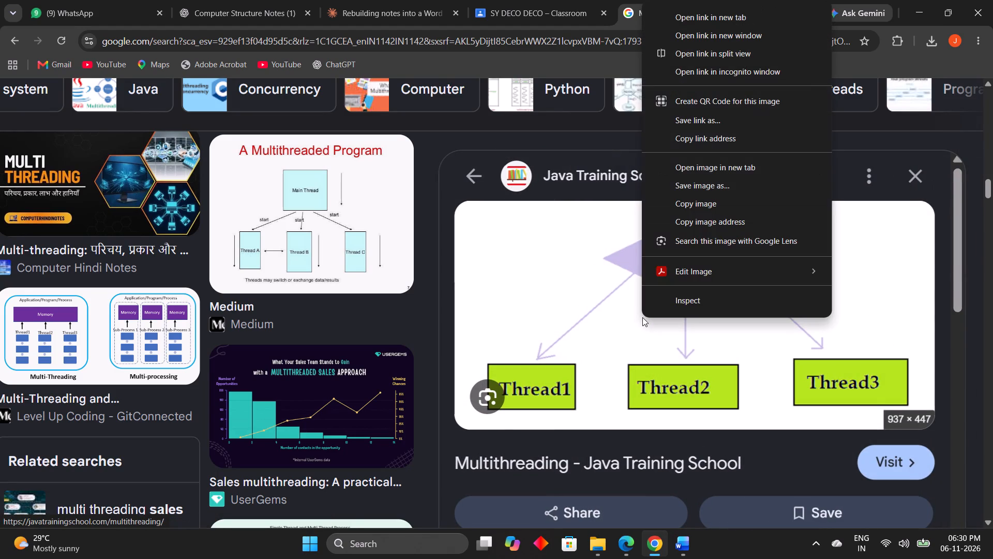
click(696, 196)
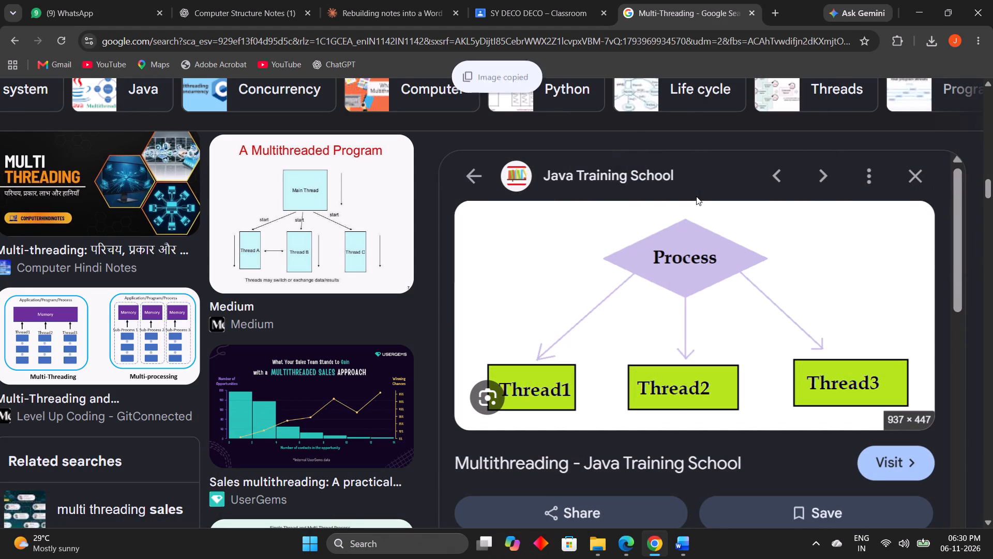
scroll(681, 328, down, 4)
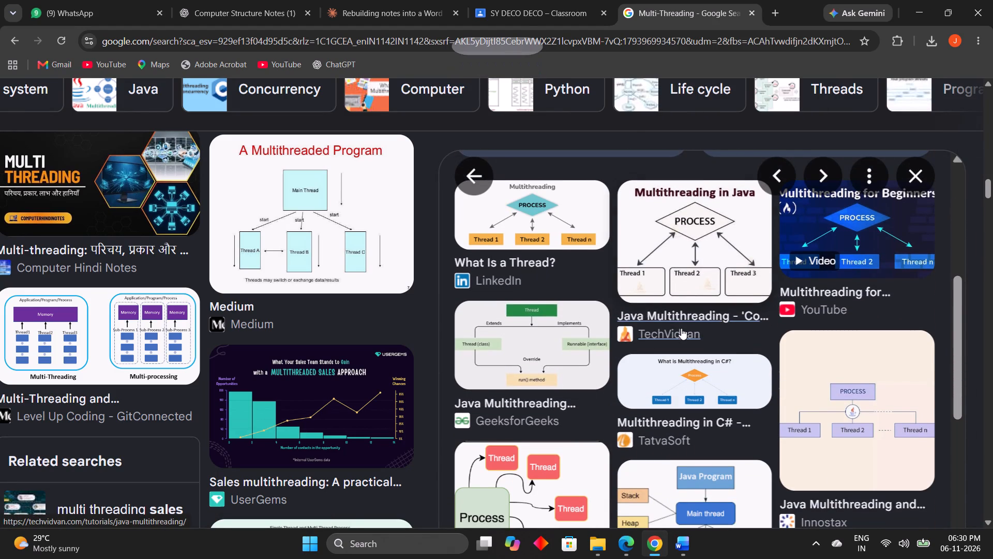
scroll(681, 328, down, 2)
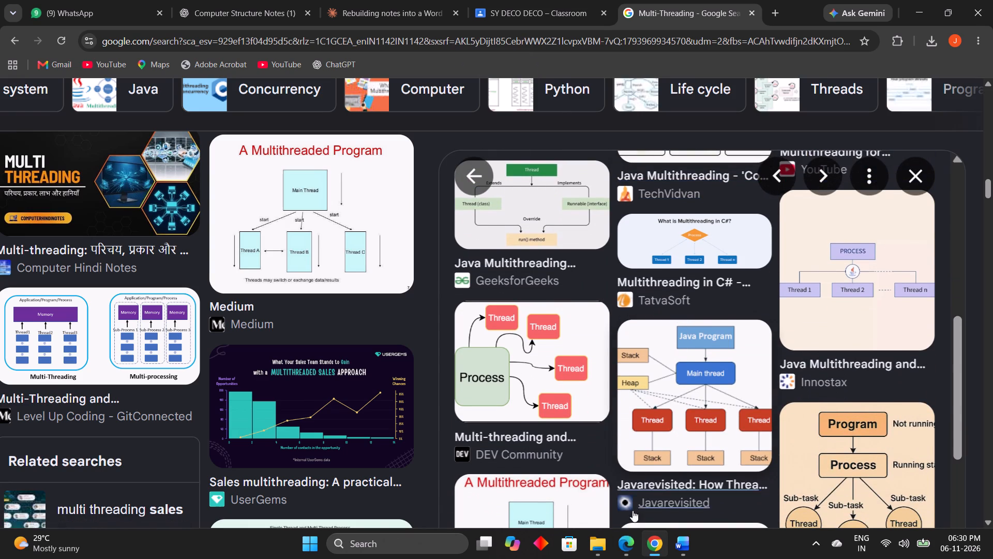
Switch to the Unit_IV_Basic_Structure_Detailed_Final_Notes document in Word and paste the diagram on a new line beneath the "2. Multi-Threading" heading.
click(682, 558)
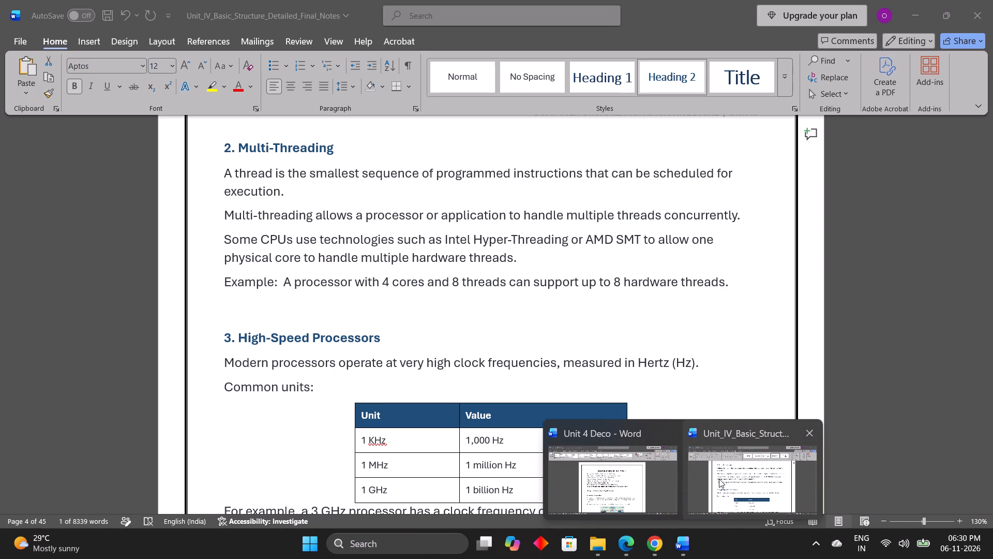
click(719, 479)
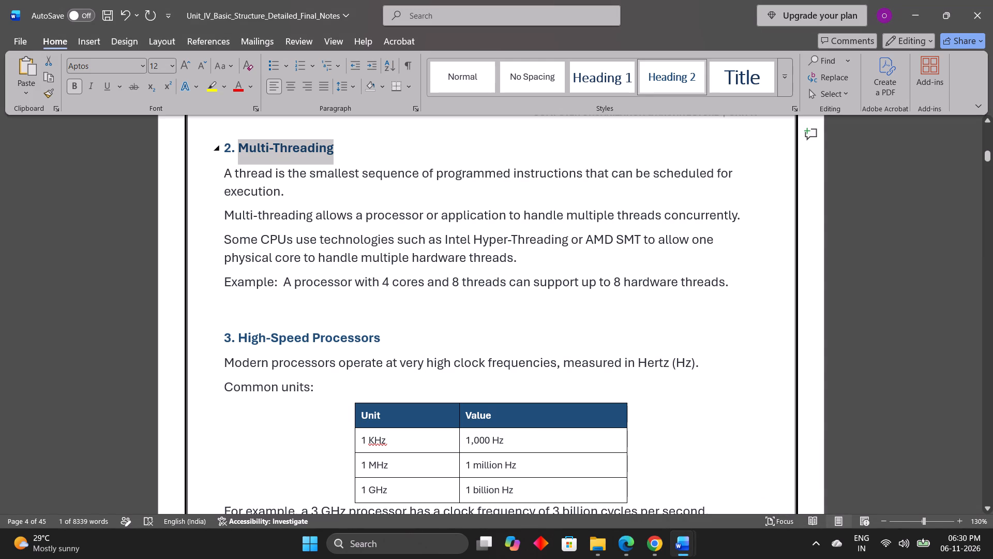
click(366, 158)
key(Return)
key(ctrl+v)
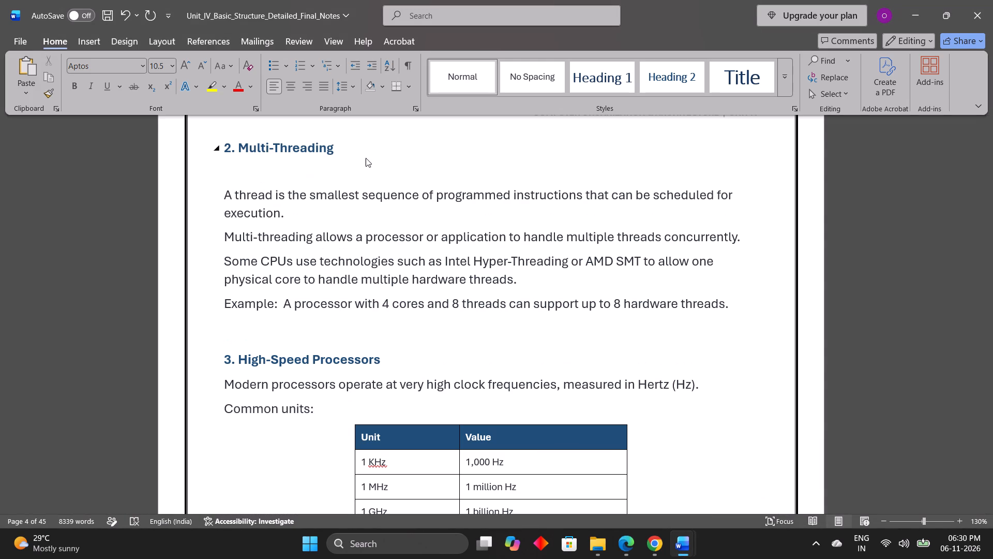
Shrink the pasted process-and-threads diagram proportionally to about a third of the text width, keeping it below its heading.
scroll(366, 158, up, 4)
scroll(366, 158, down, 2)
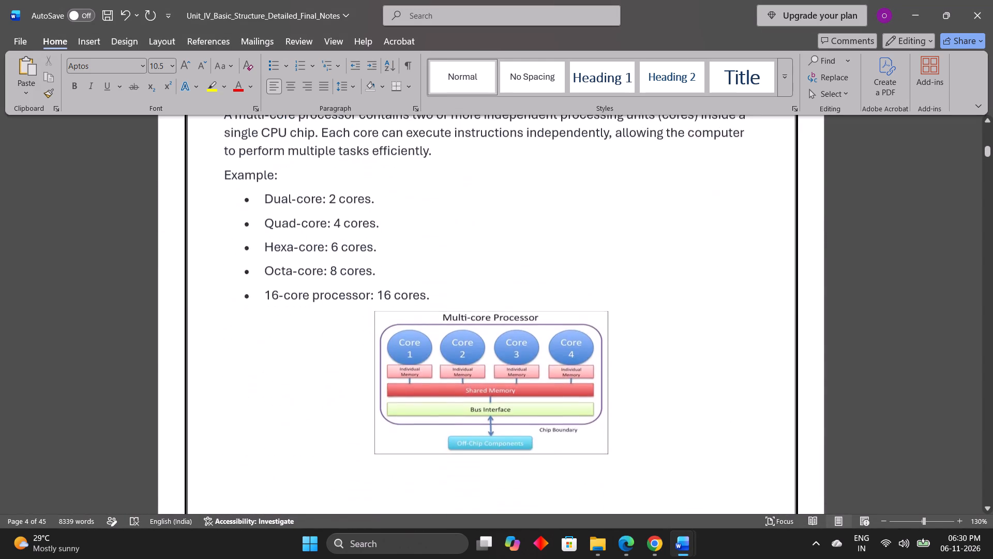
scroll(366, 158, down, 3)
scroll(366, 158, up, 1)
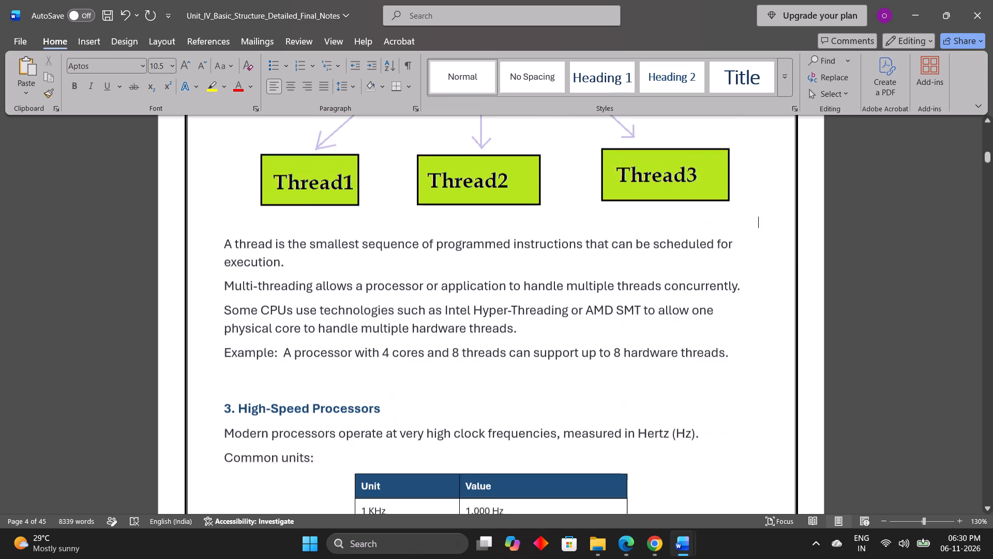
click(365, 210)
drag(223, 248, 427, 110)
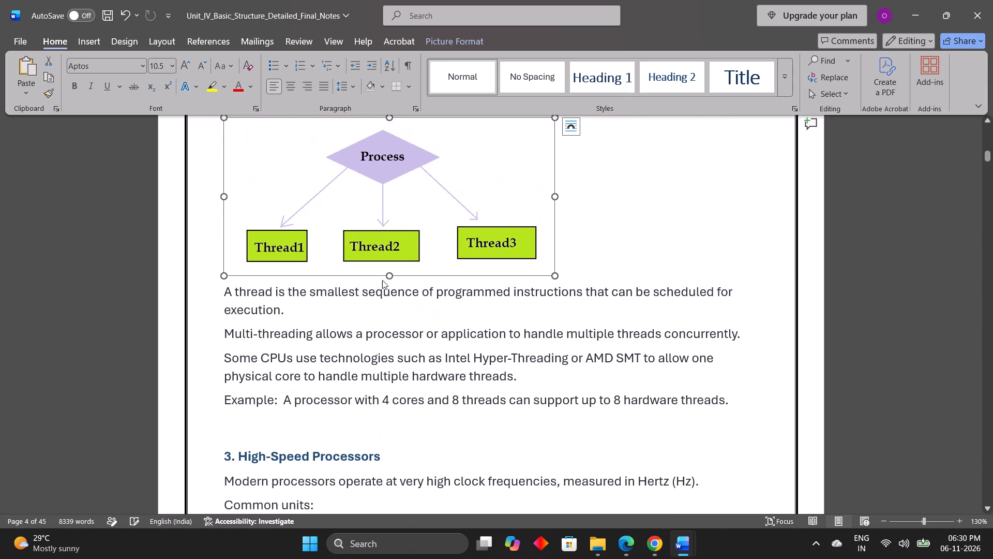
drag(554, 275, 436, 190)
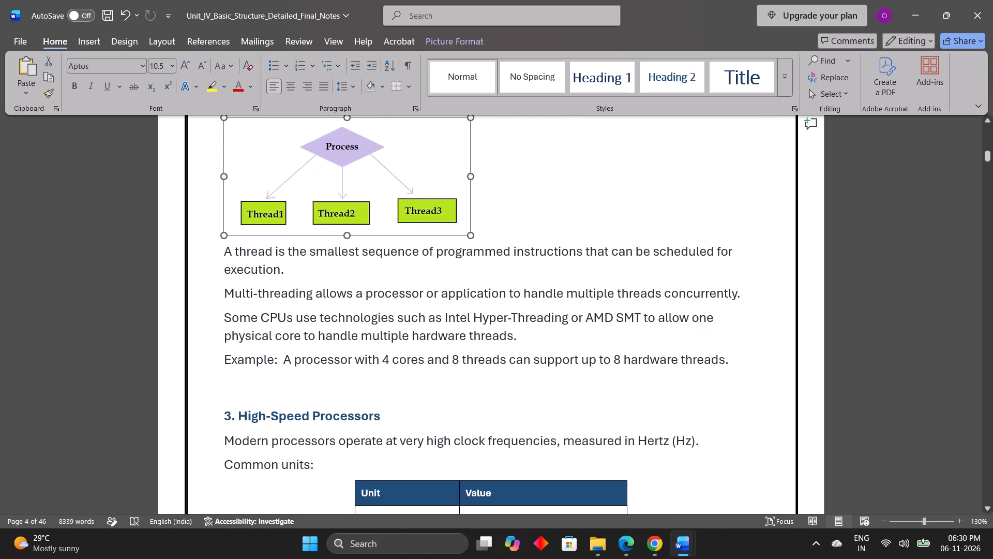
drag(436, 190, 407, 175)
scroll(424, 282, up, 1)
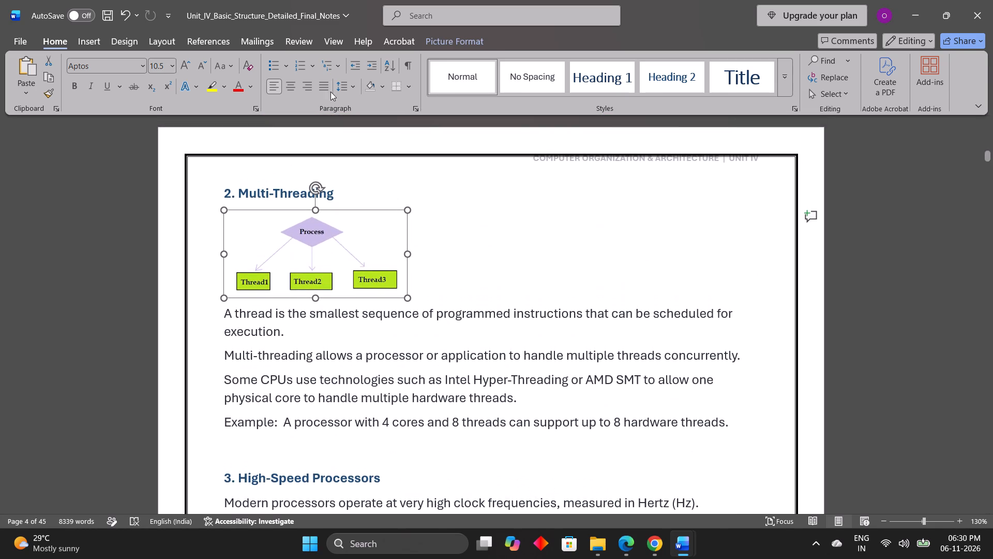
click(475, 315)
Read through the "3. High-Speed Processors" section, checking its text, the Common units table and the spacing around them.
scroll(475, 315, down, 1)
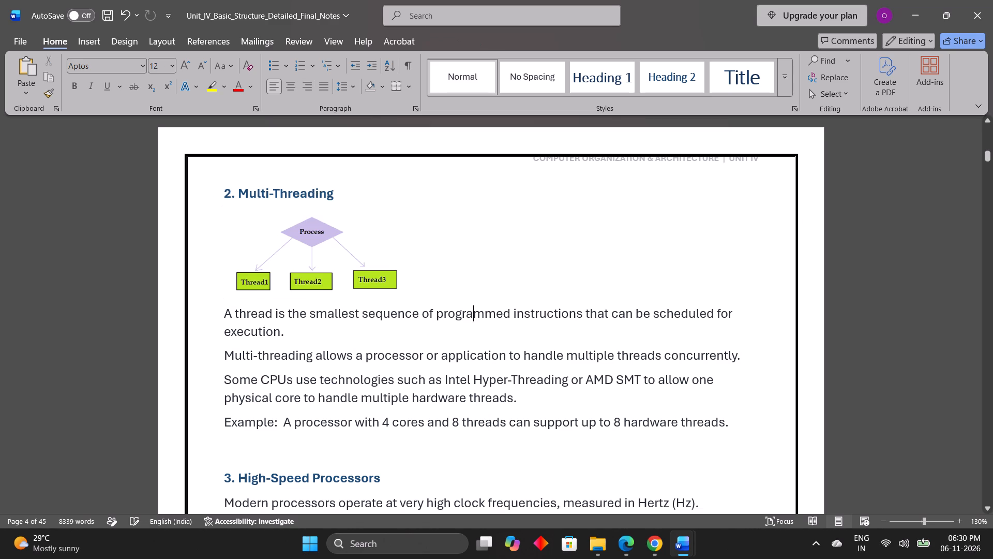
scroll(475, 315, down, 1)
scroll(475, 315, up, 1)
scroll(475, 315, down, 1)
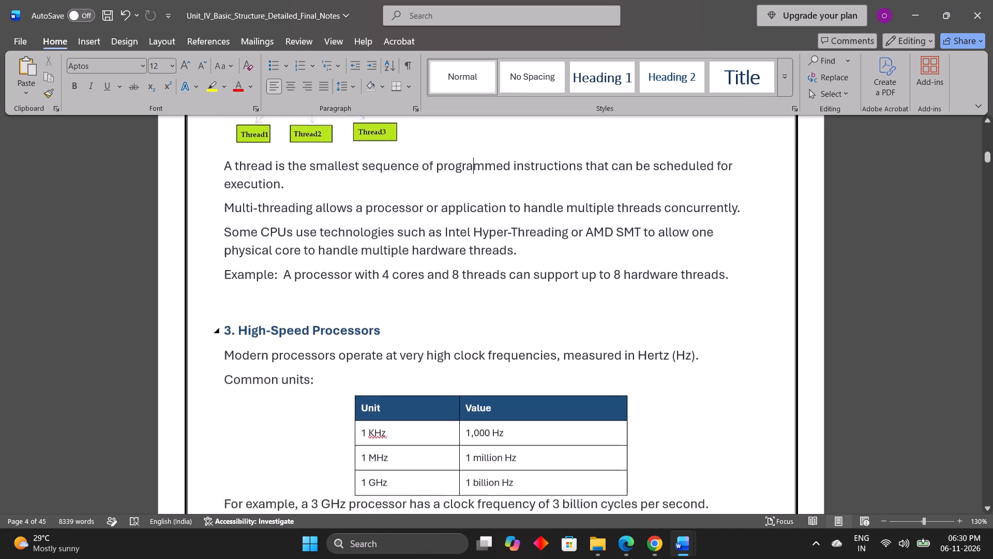
scroll(475, 315, down, 1)
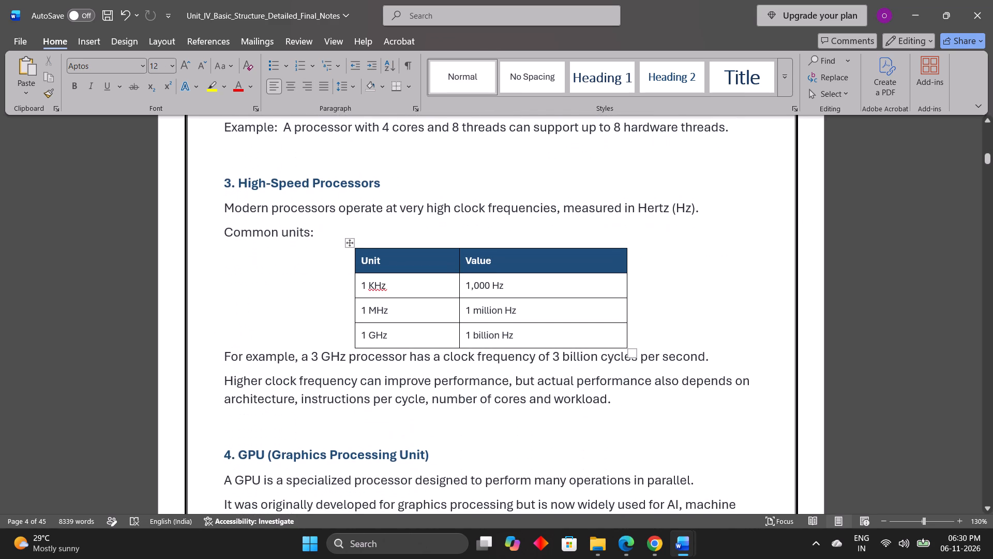
click(417, 195)
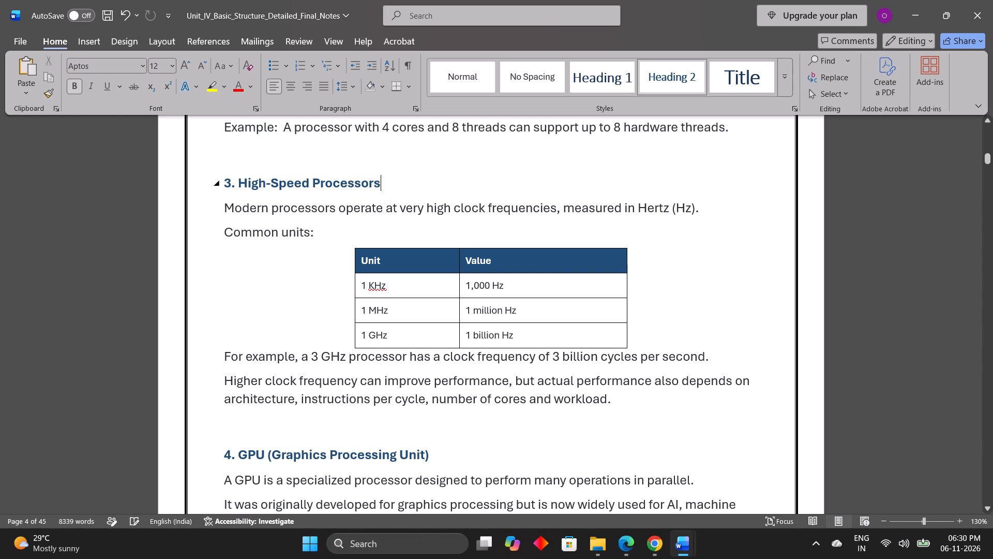
drag(271, 207, 424, 213)
click(424, 213)
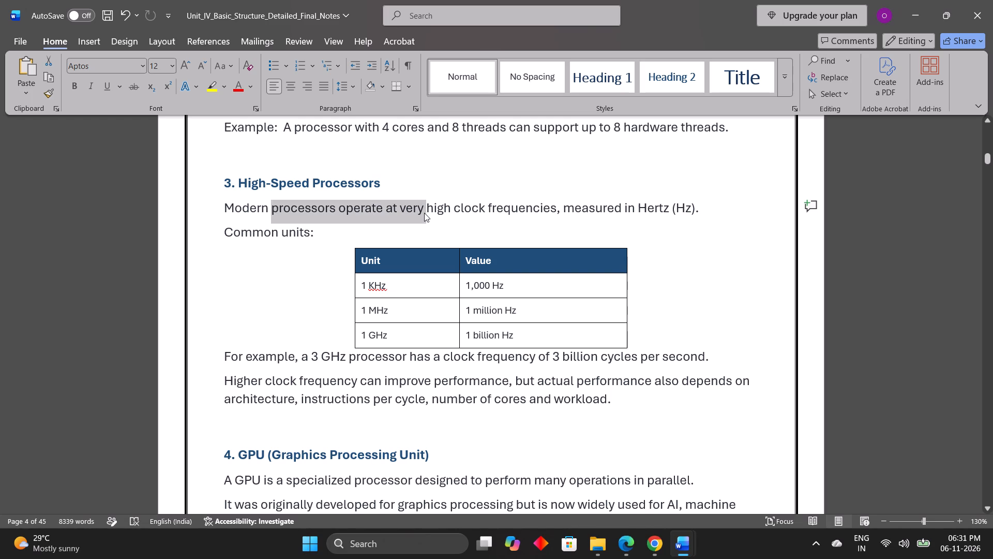
drag(446, 215, 513, 213)
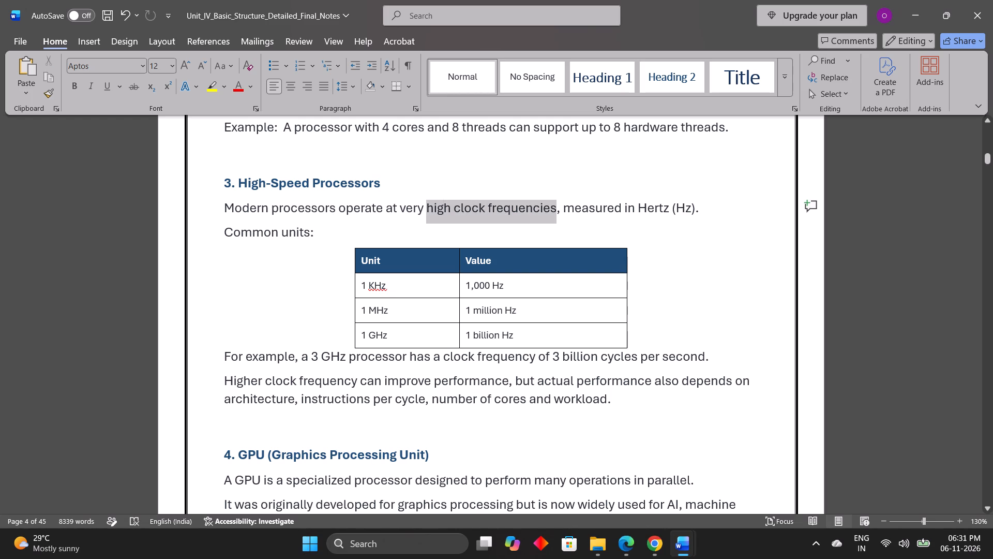
click(513, 213)
drag(539, 213, 616, 217)
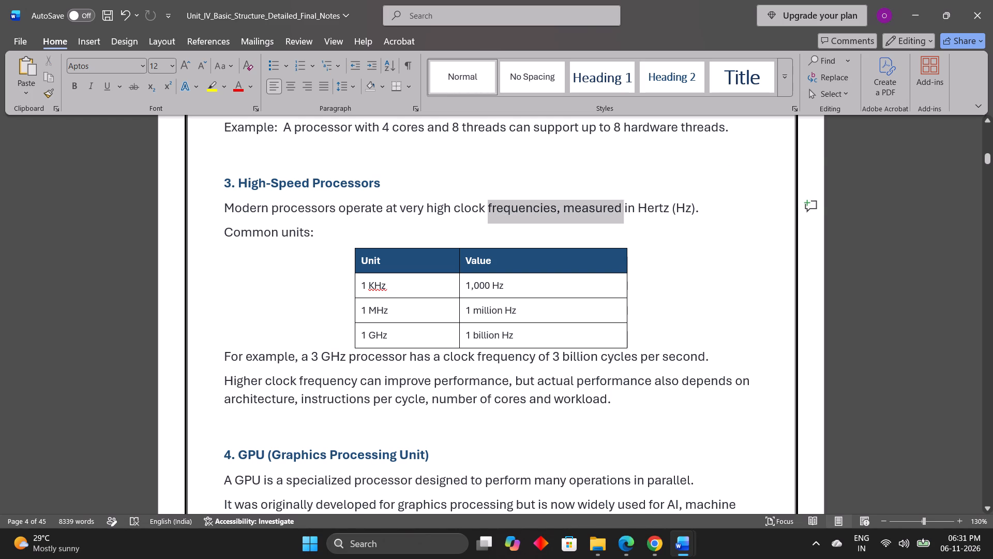
drag(616, 217, 618, 217)
click(618, 217)
drag(631, 217, 694, 222)
click(694, 222)
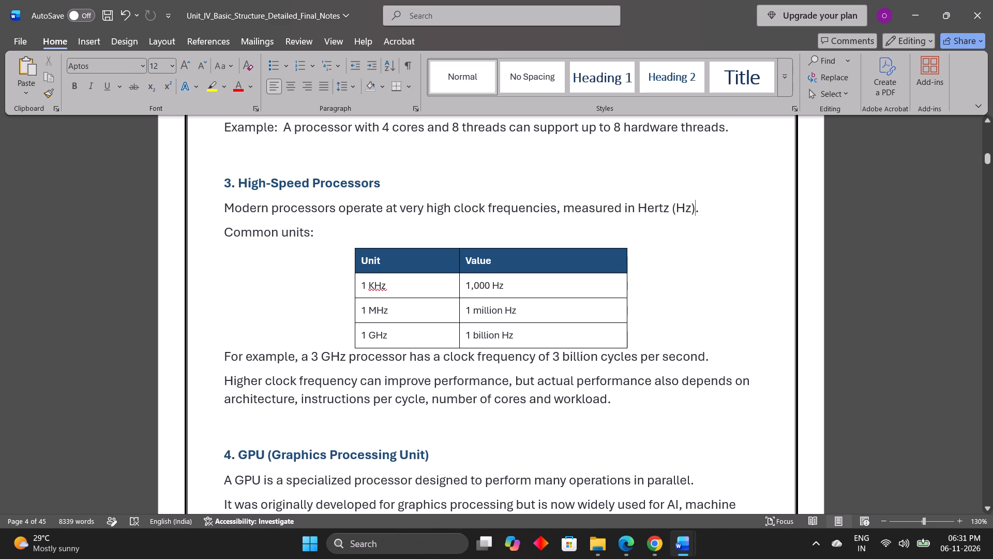
drag(268, 227, 394, 236)
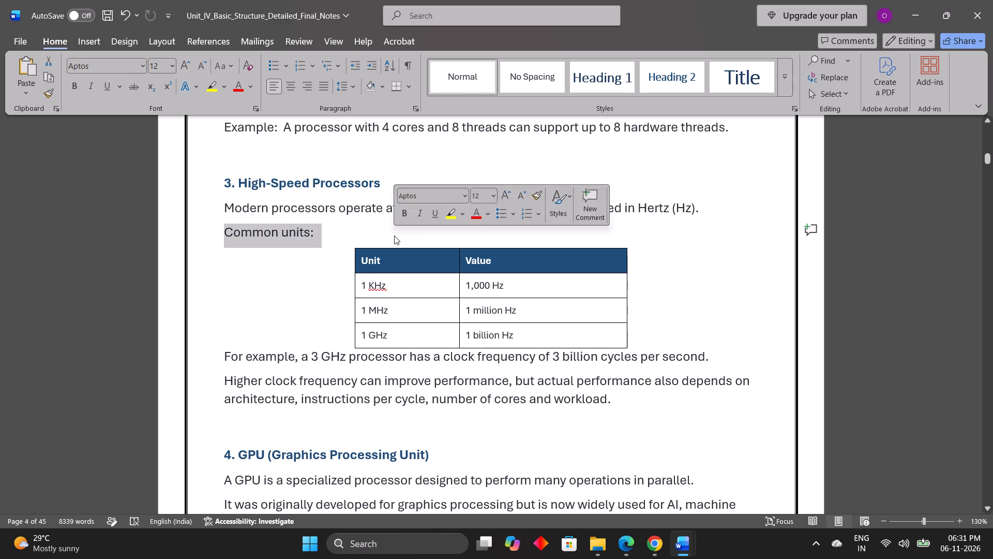
click(394, 236)
click(455, 204)
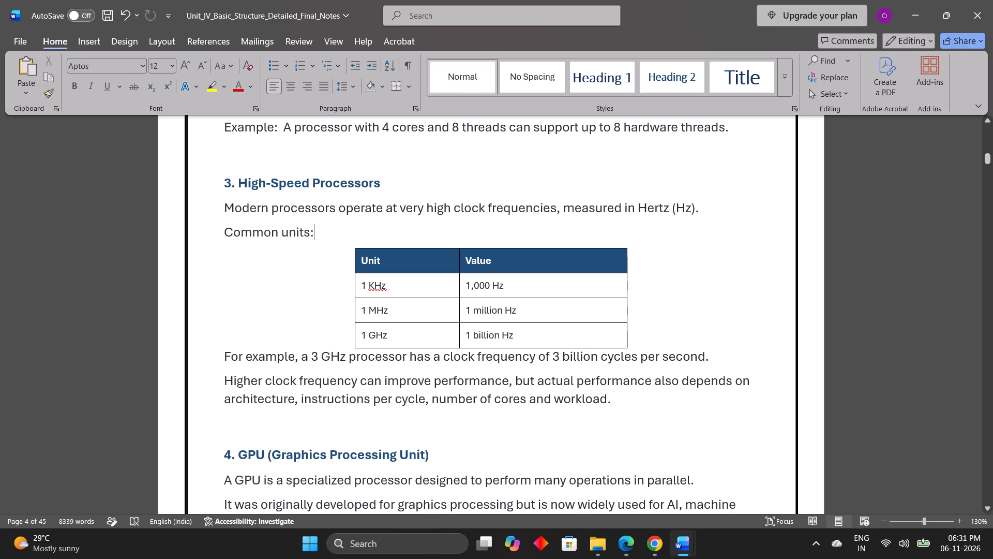
scroll(455, 204, down, 1)
scroll(455, 204, up, 1)
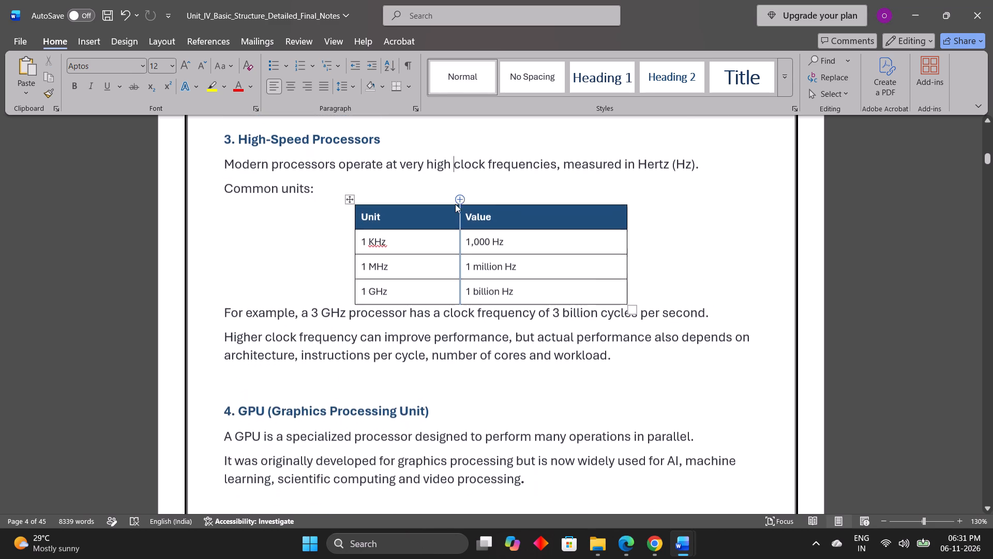
scroll(455, 204, up, 2)
click(455, 204)
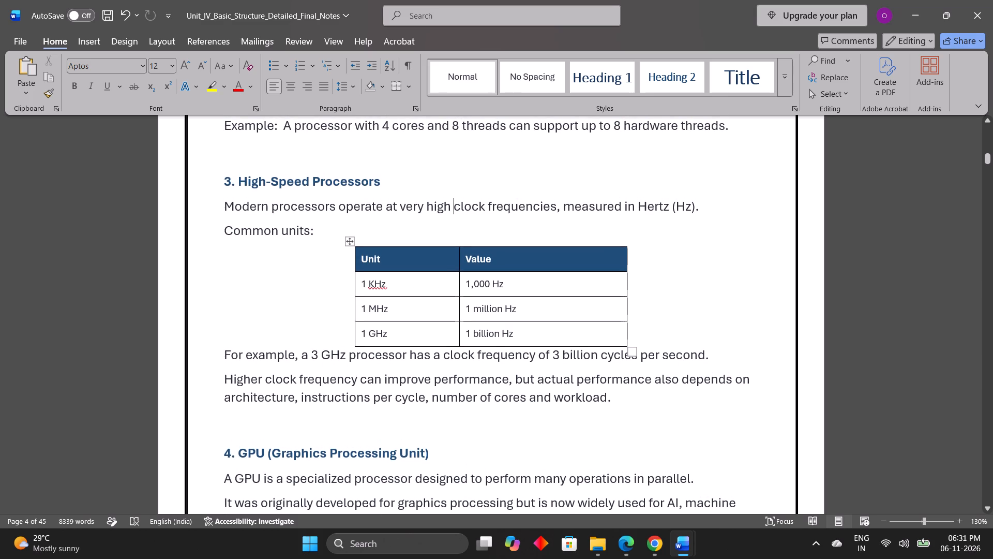
click(344, 344)
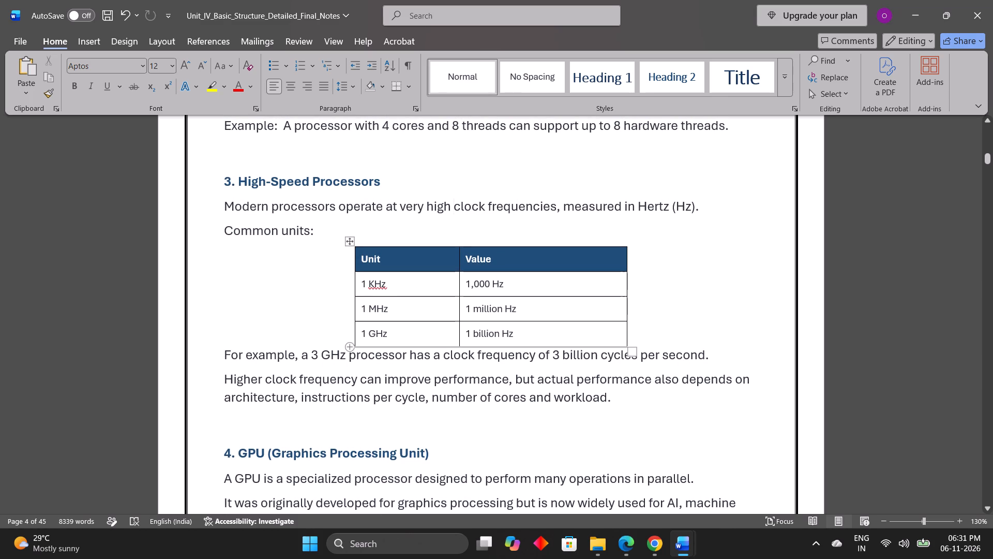
click(309, 349)
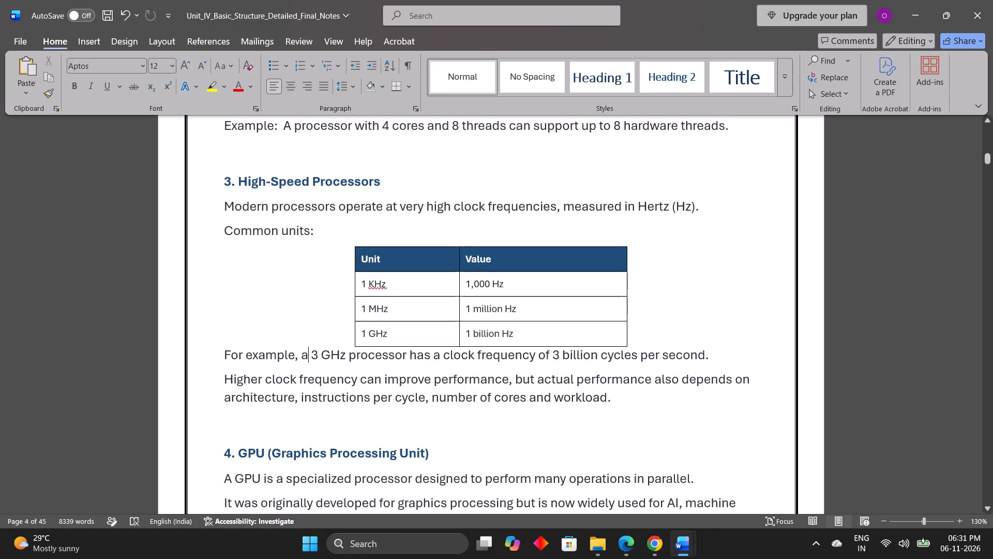
click(355, 407)
Insert a line break before "For example, a 3 GHz processor" to separate the paragraph from the Unit and Value table above.
scroll(355, 407, down, 1)
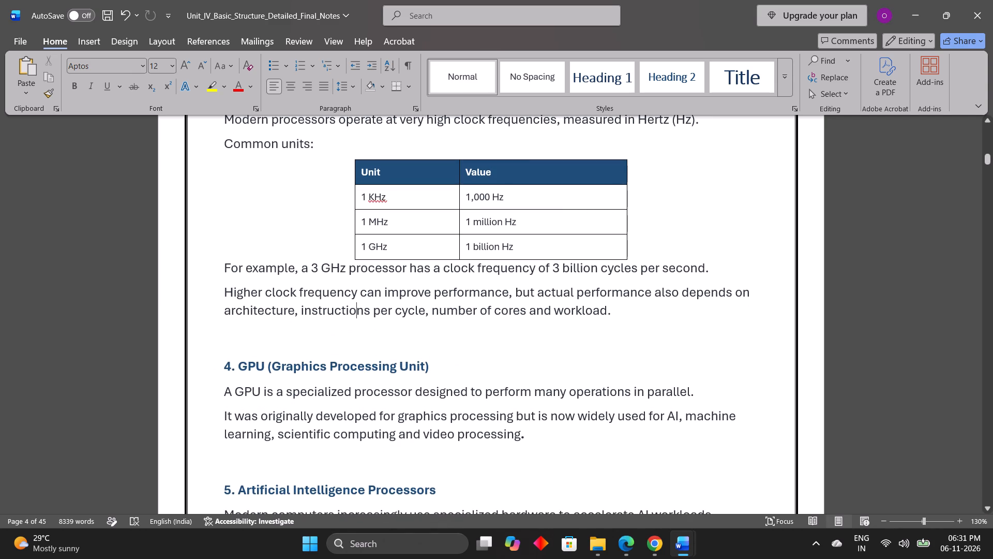
click(226, 271)
key(shift+Return)
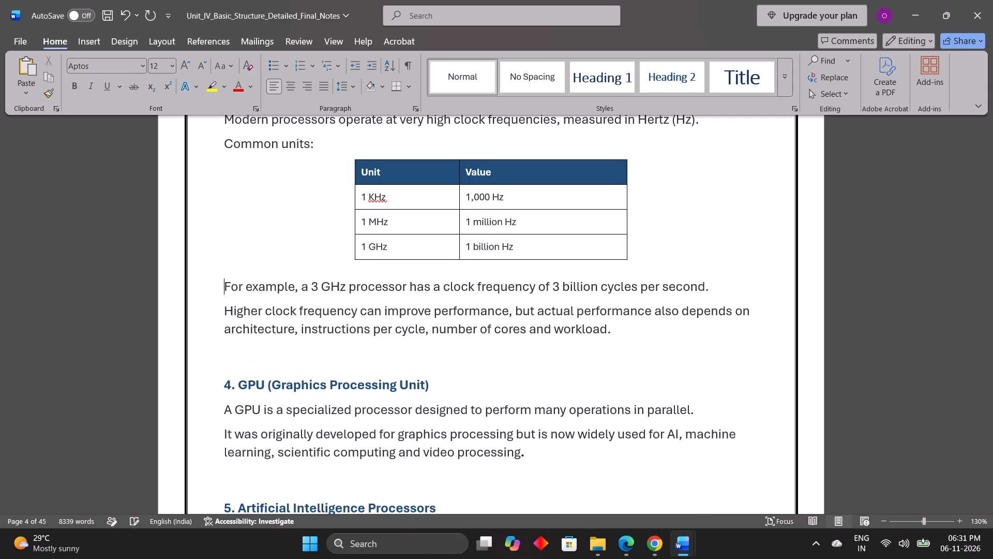
scroll(226, 271, up, 1)
scroll(226, 271, down, 1)
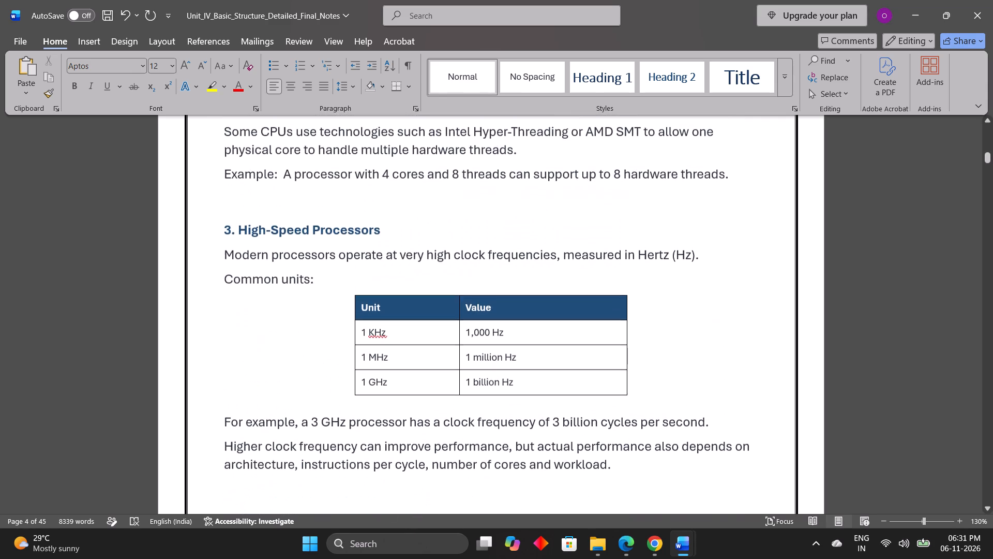
Read through the "For example, a 3 GHz processor" sentence below the Unit and Value table, checking its wording phrase by phrase.
scroll(226, 271, down, 1)
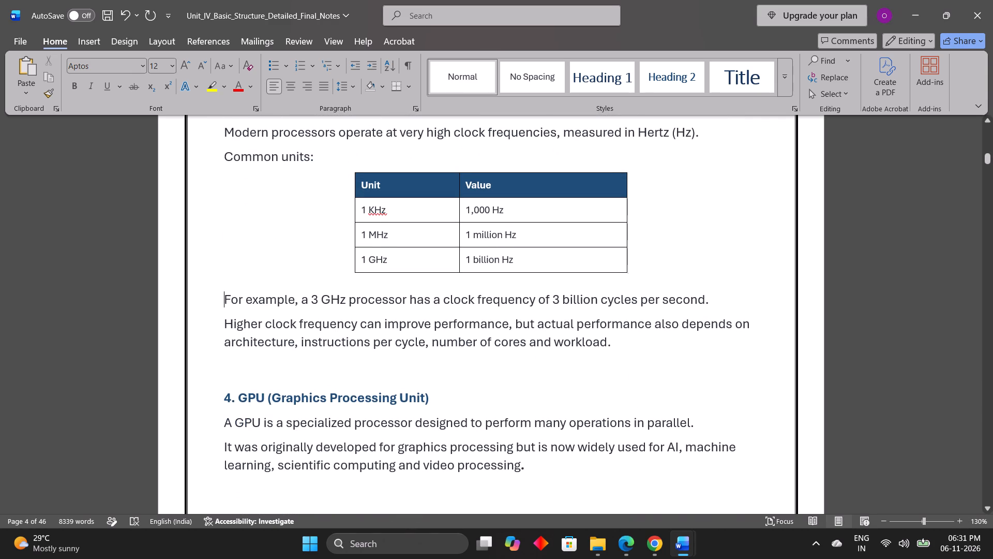
drag(567, 307, 623, 311)
click(623, 311)
drag(670, 309, 713, 309)
click(515, 325)
scroll(329, 340, down, 1)
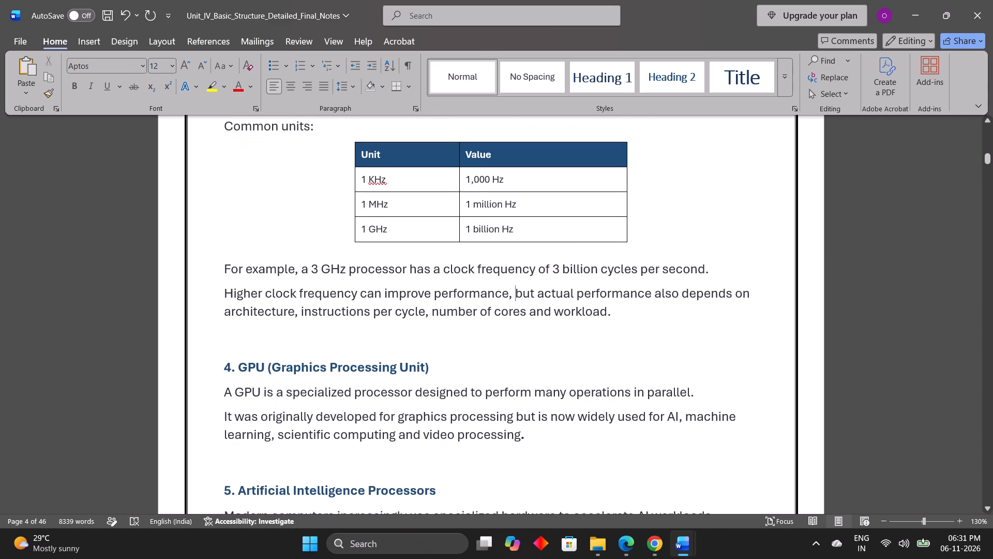
drag(344, 275, 375, 272)
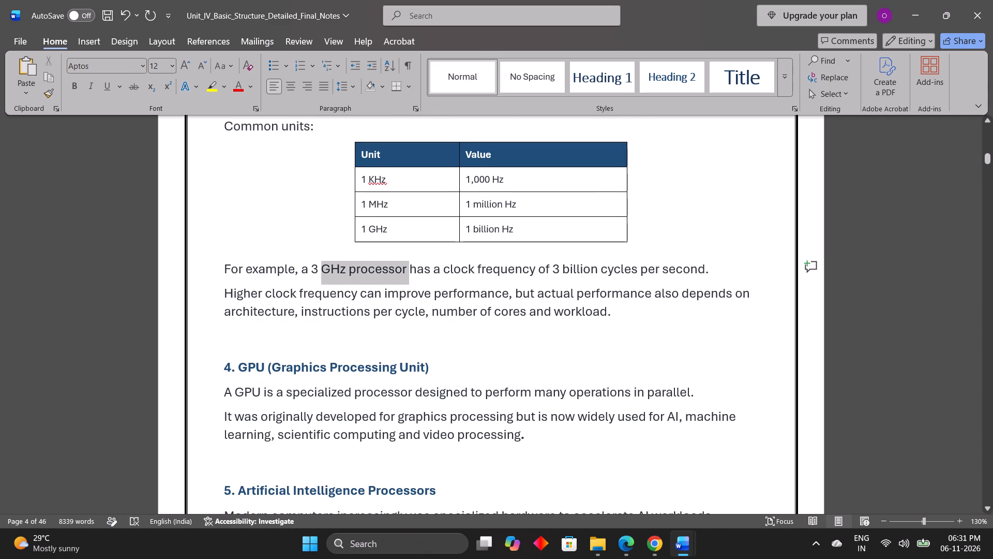
drag(375, 272, 378, 272)
click(378, 272)
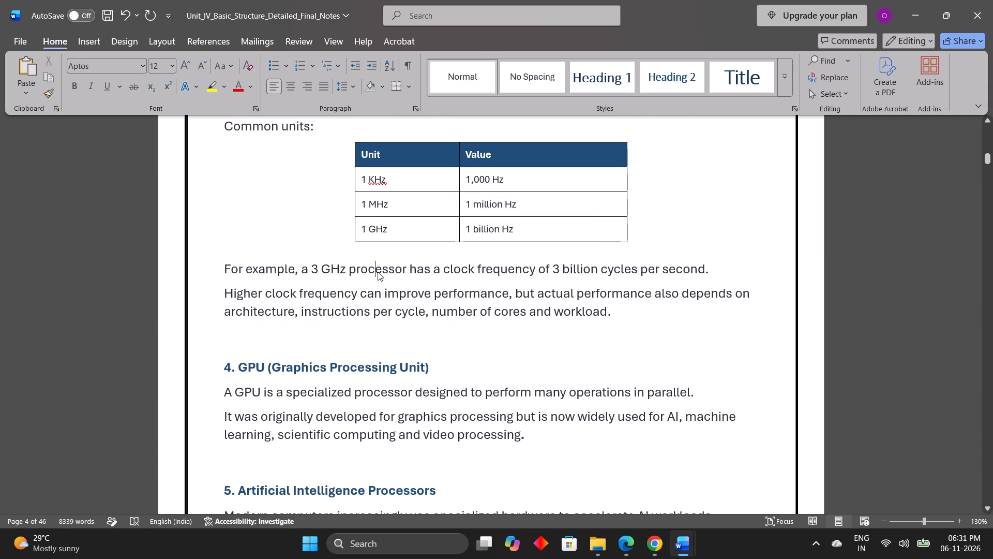
drag(347, 267, 390, 273)
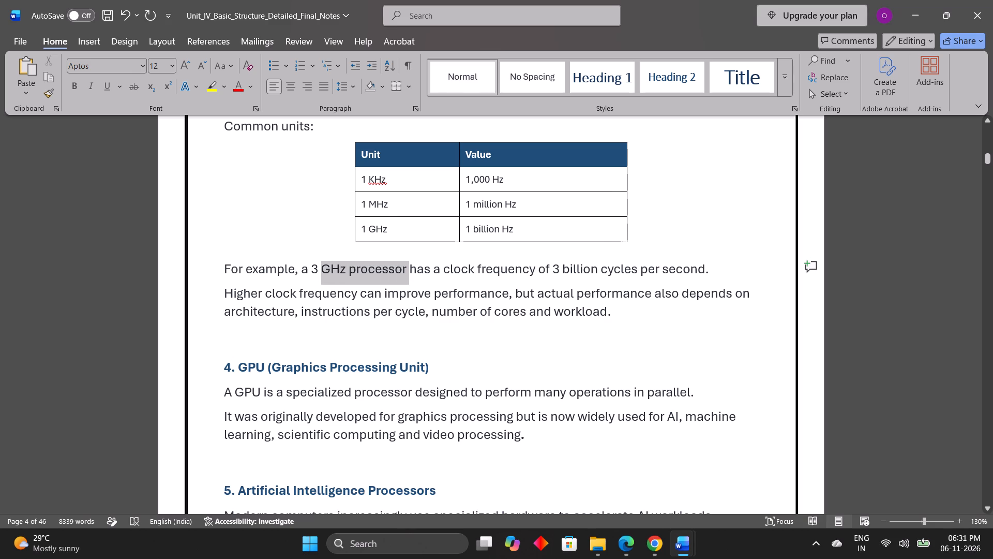
drag(390, 273, 388, 272)
click(410, 285)
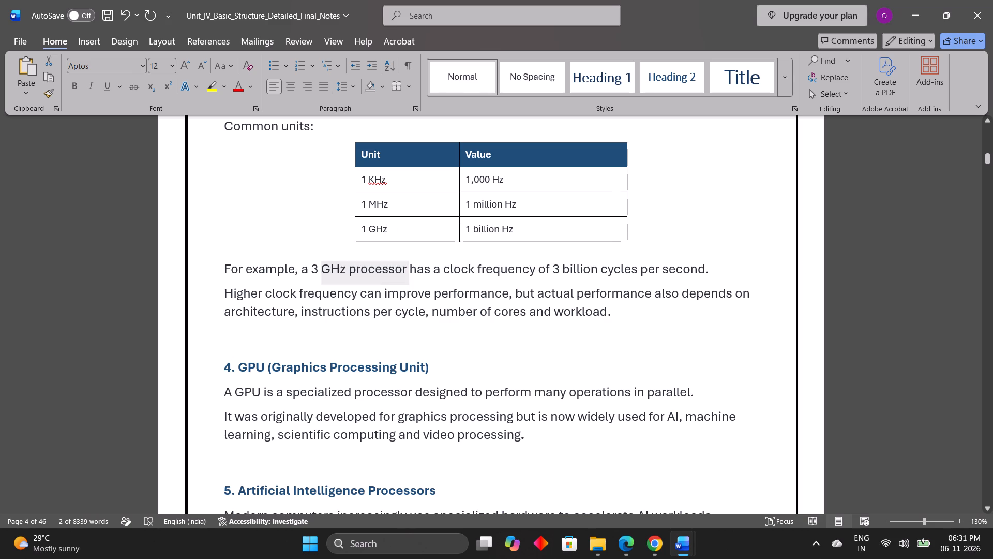
drag(560, 279, 611, 276)
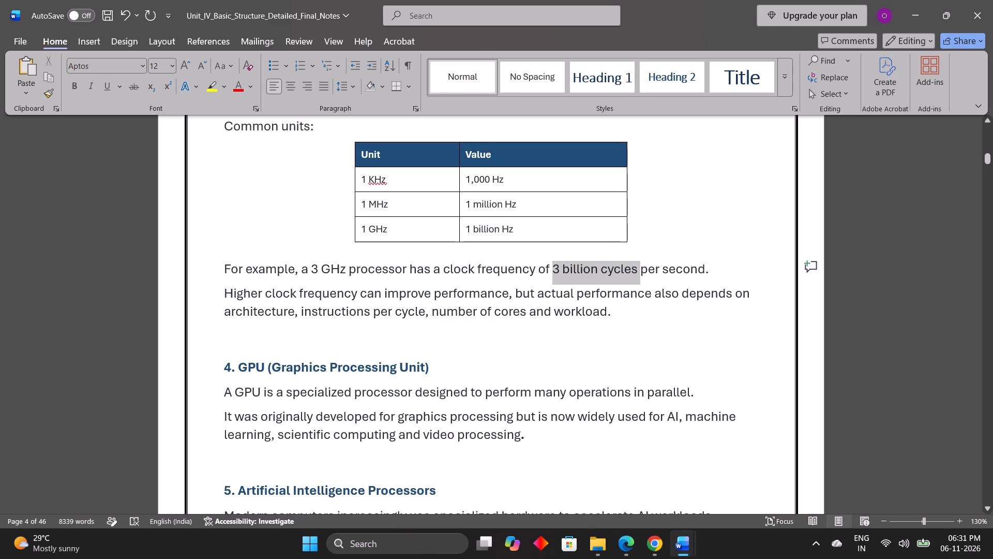
drag(611, 276, 624, 279)
click(624, 279)
drag(639, 275, 681, 275)
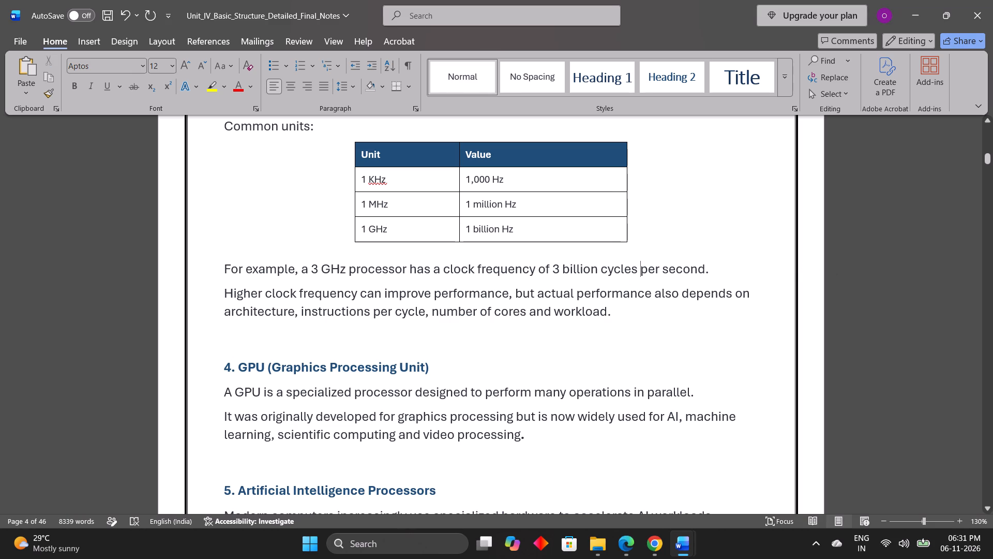
drag(681, 275, 703, 276)
click(703, 276)
Read closely through the "Higher clock frequency can improve performance" paragraph, checking the statement and the listed performance factors.
drag(233, 291, 294, 295)
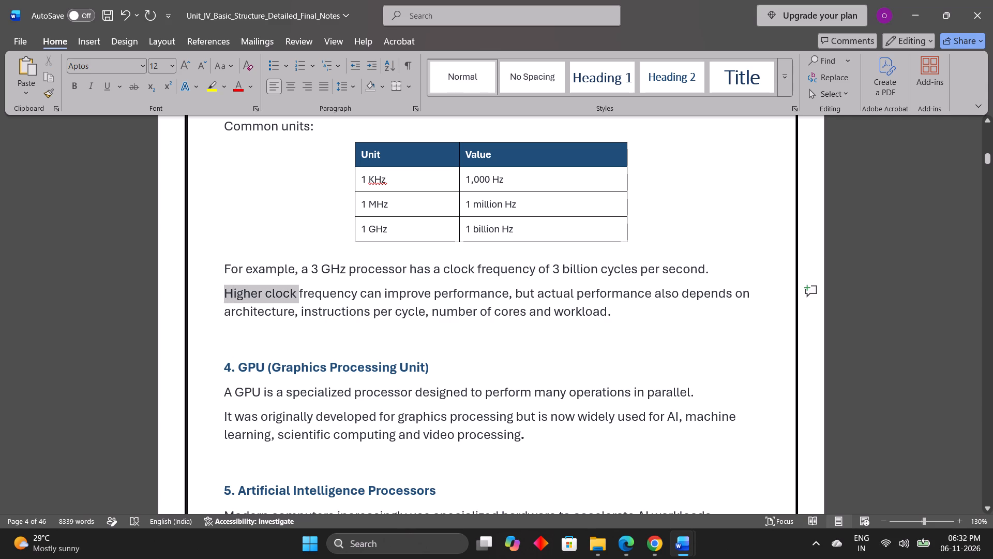
drag(294, 295, 470, 300)
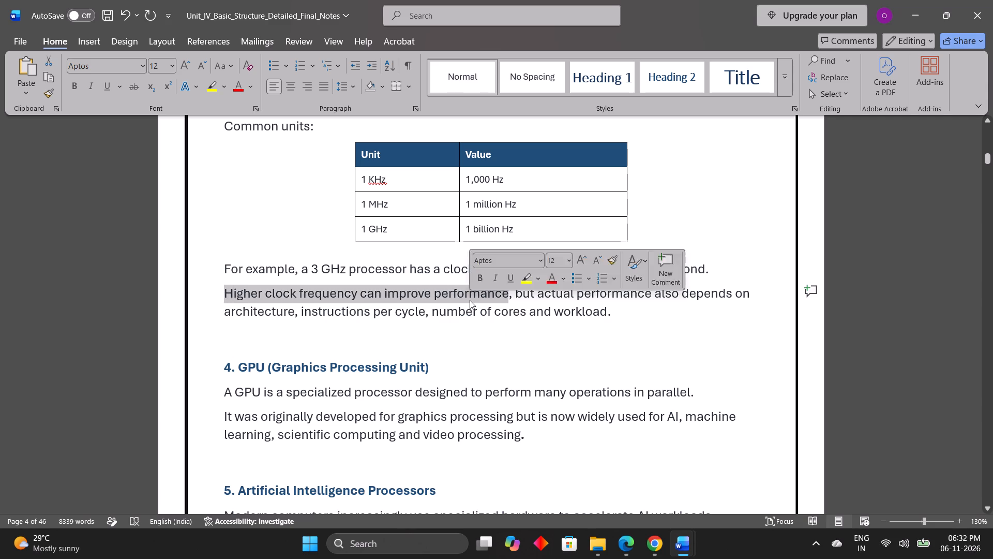
click(470, 300)
drag(514, 292, 404, 300)
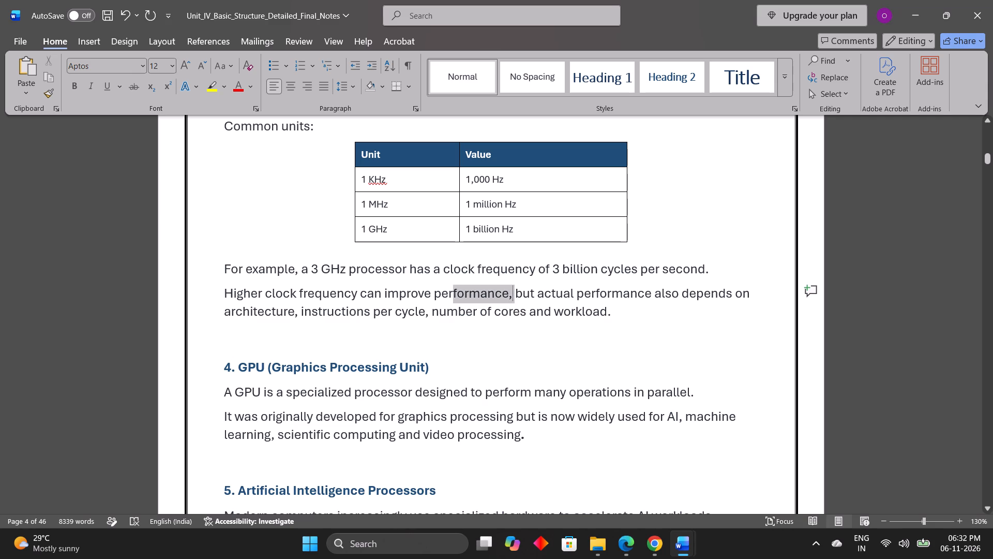
drag(404, 300, 217, 296)
click(217, 296)
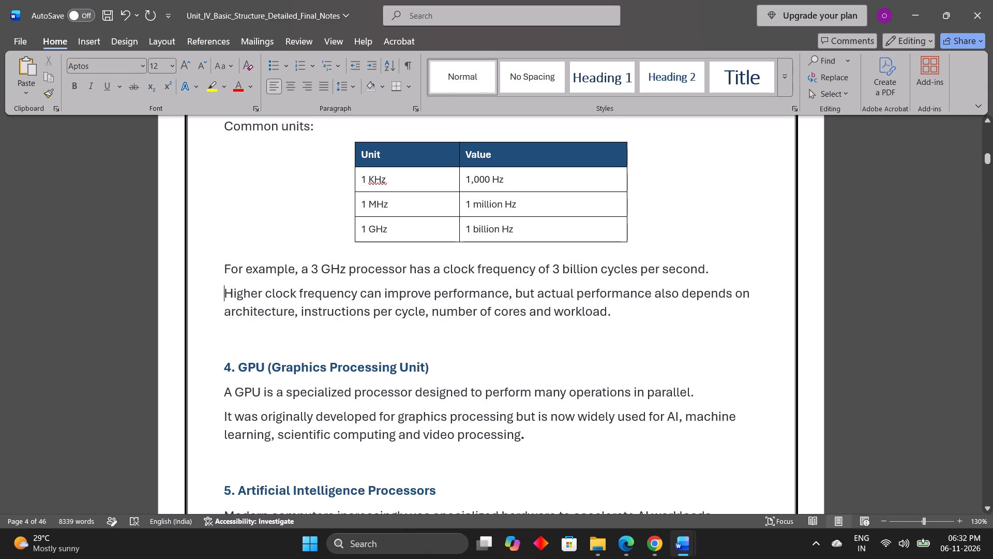
drag(520, 297, 688, 302)
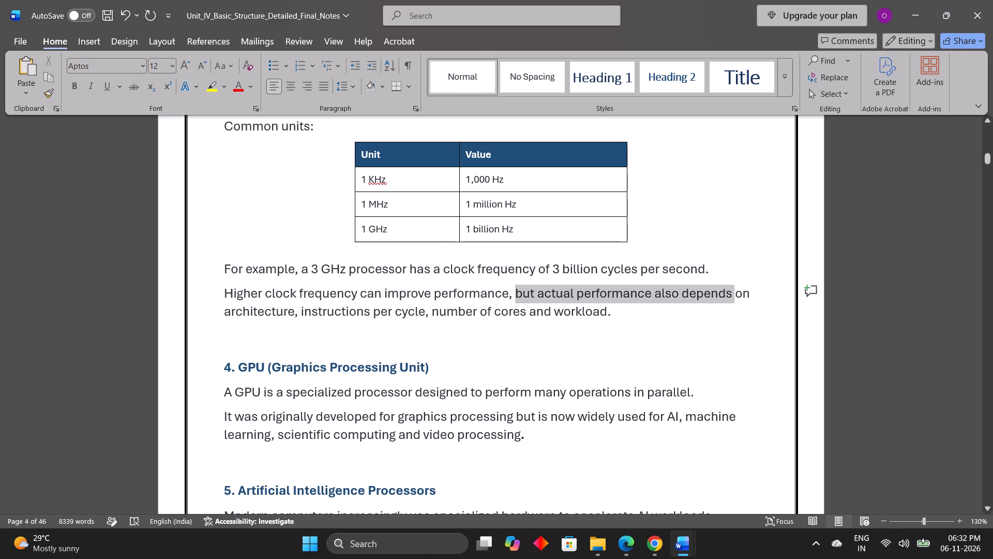
drag(688, 302, 316, 328)
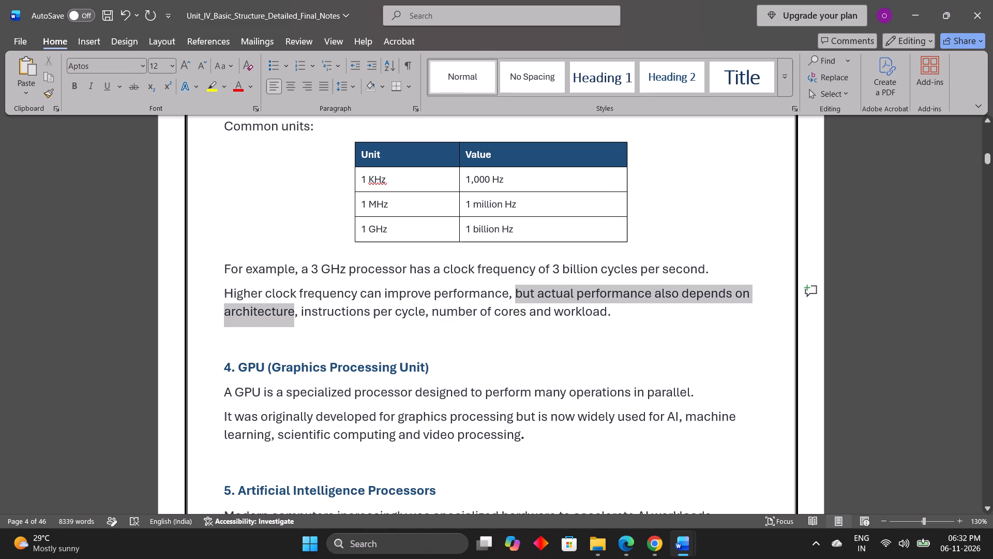
drag(316, 328, 365, 315)
click(365, 315)
drag(377, 315, 422, 315)
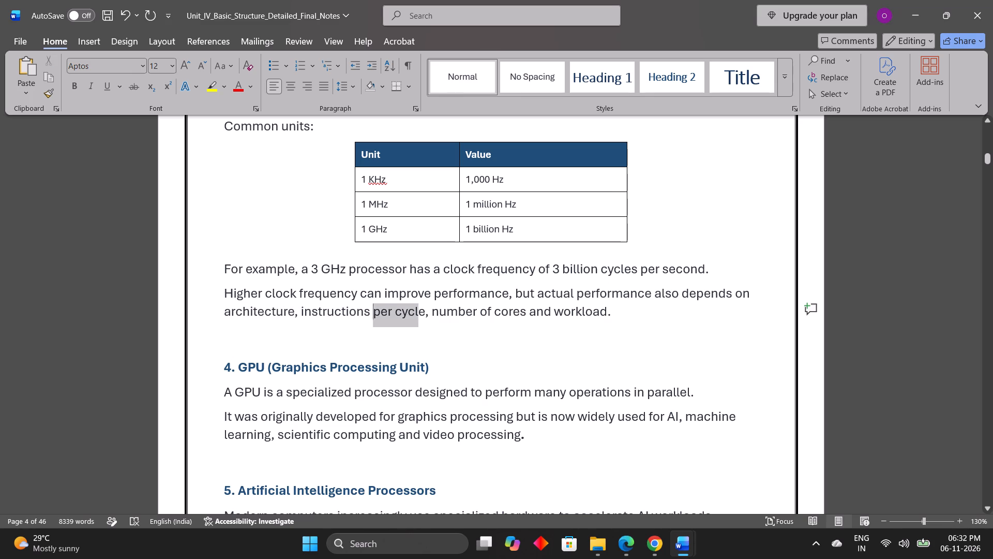
drag(422, 315, 426, 315)
click(426, 315)
drag(431, 314, 569, 322)
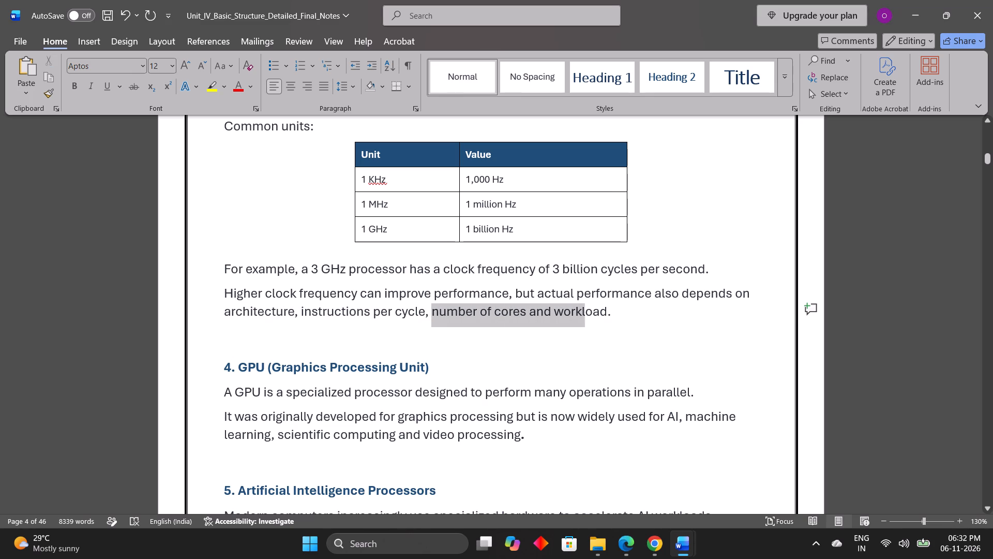
drag(569, 322, 615, 326)
click(615, 326)
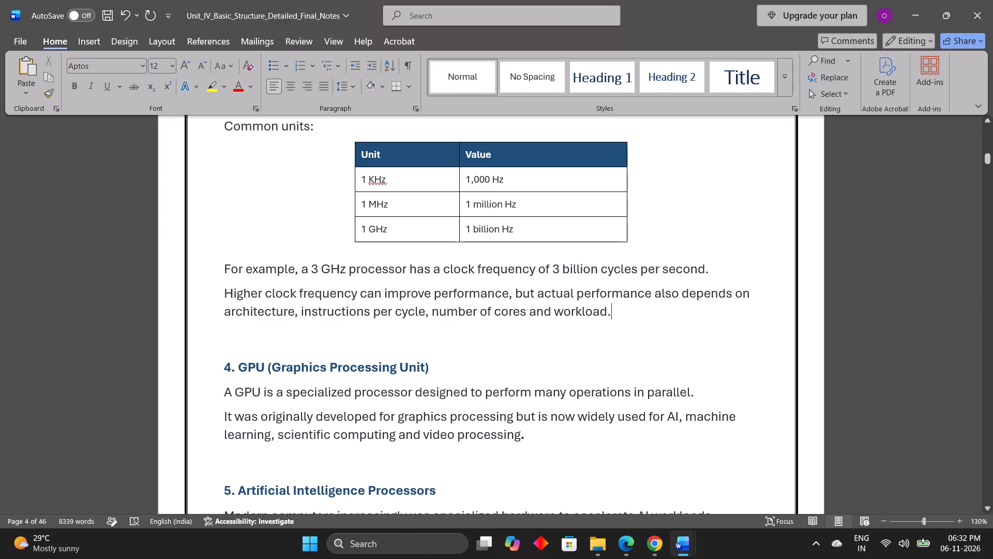
drag(274, 295, 471, 290)
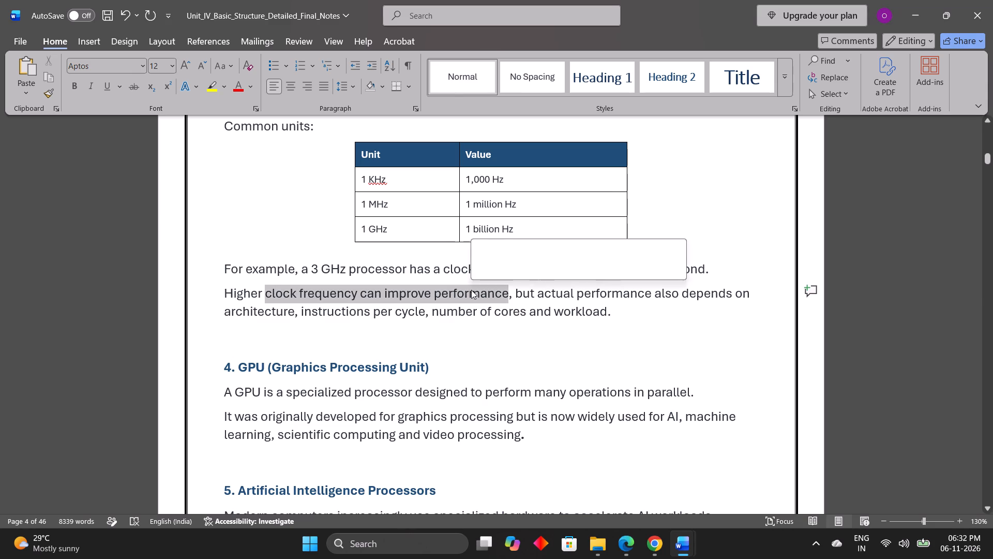
click(471, 290)
drag(236, 296, 363, 297)
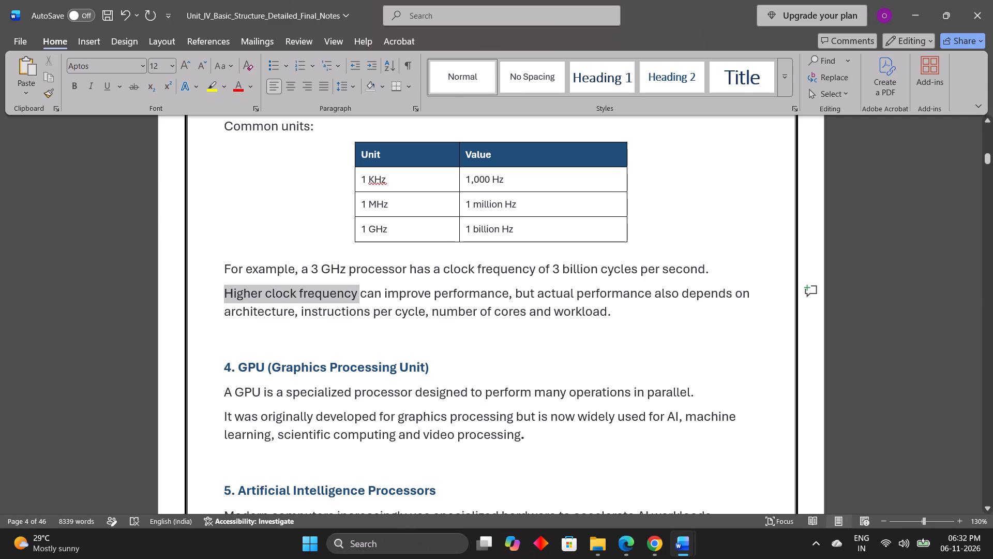
drag(363, 297, 428, 302)
click(460, 302)
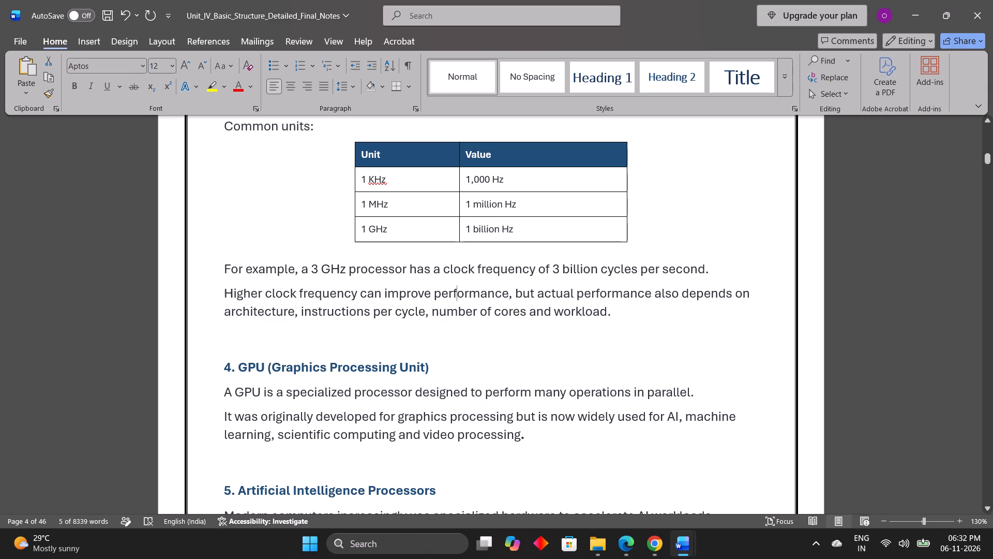
drag(522, 302, 586, 301)
click(610, 301)
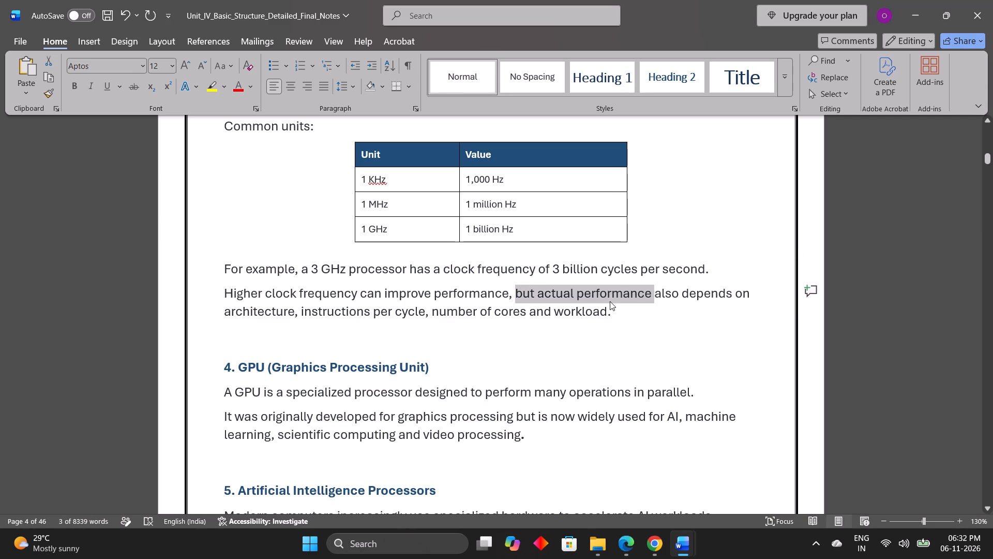
drag(660, 311, 700, 313)
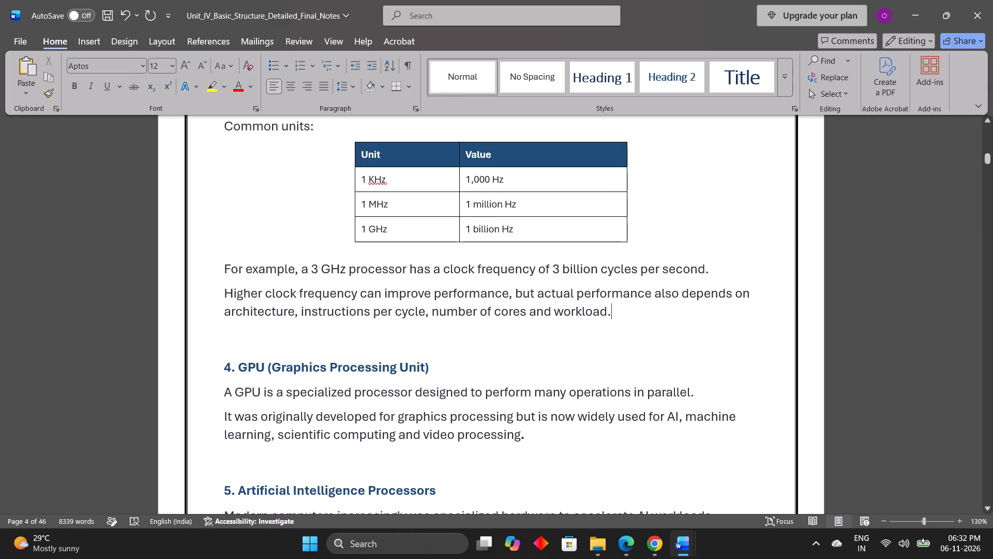
drag(300, 319, 363, 316)
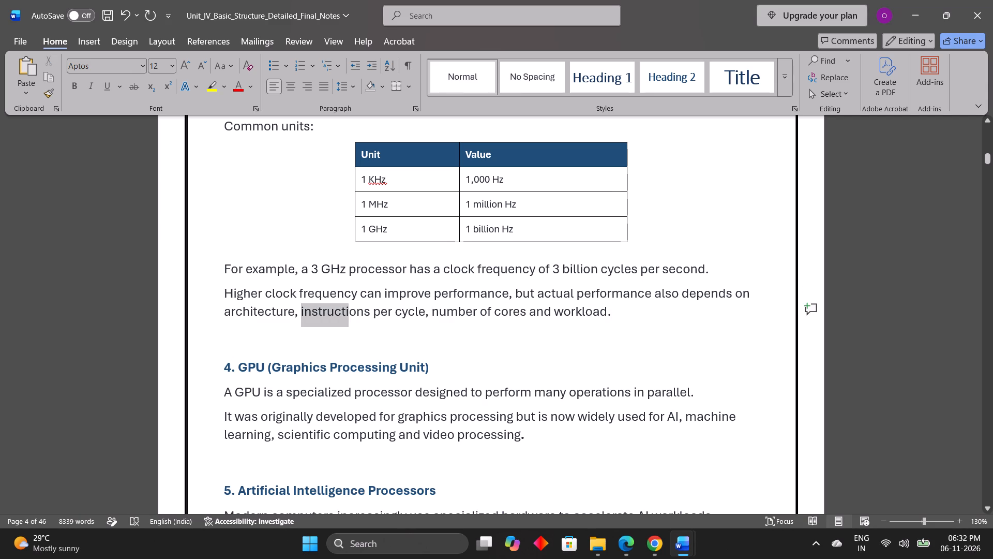
drag(363, 316, 397, 313)
click(414, 314)
drag(470, 316, 560, 309)
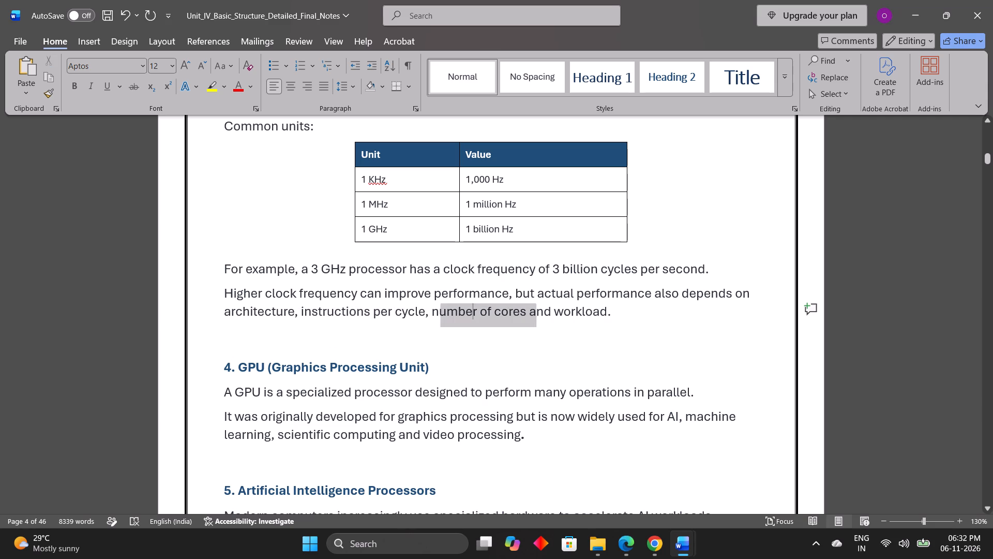
drag(560, 309, 573, 308)
click(573, 308)
drag(237, 301, 326, 301)
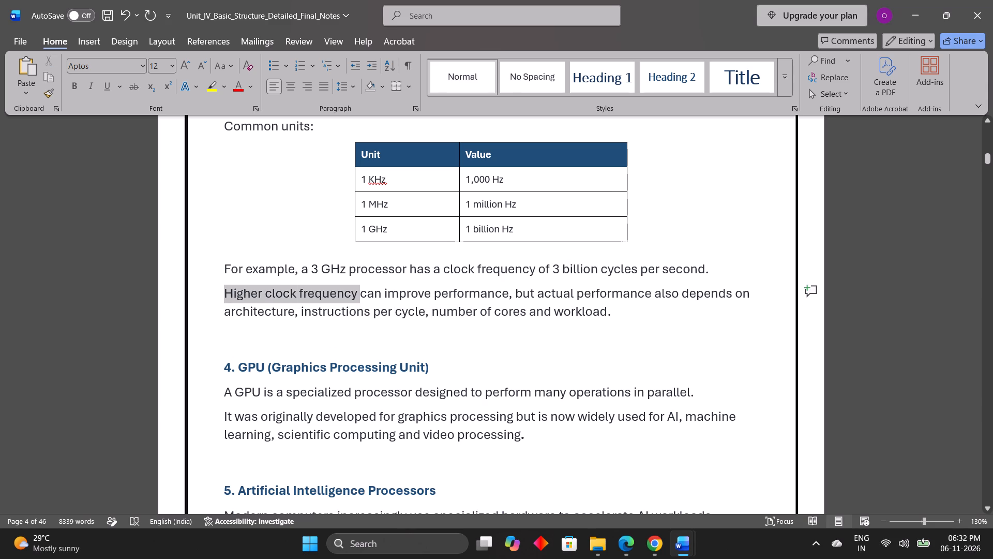
drag(326, 301, 428, 295)
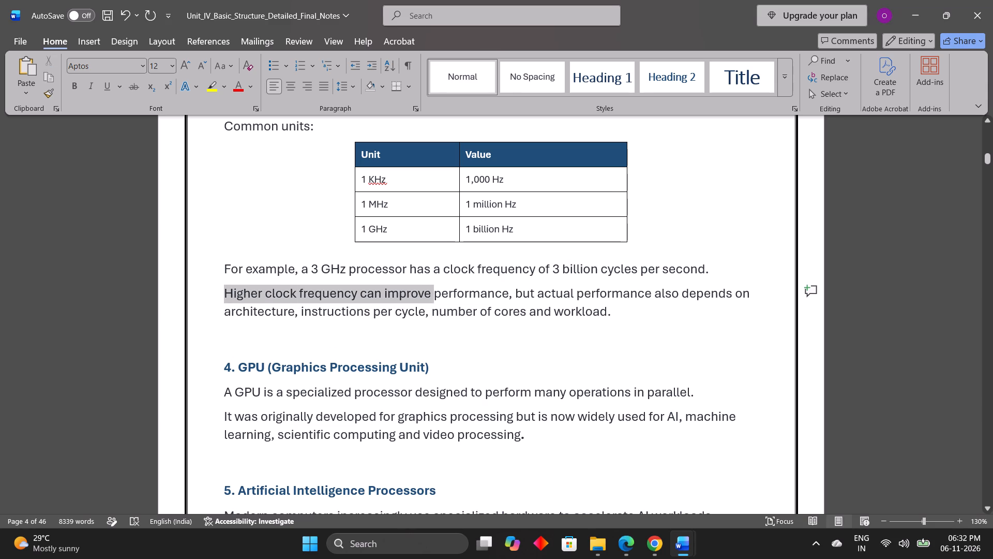
drag(428, 295, 473, 295)
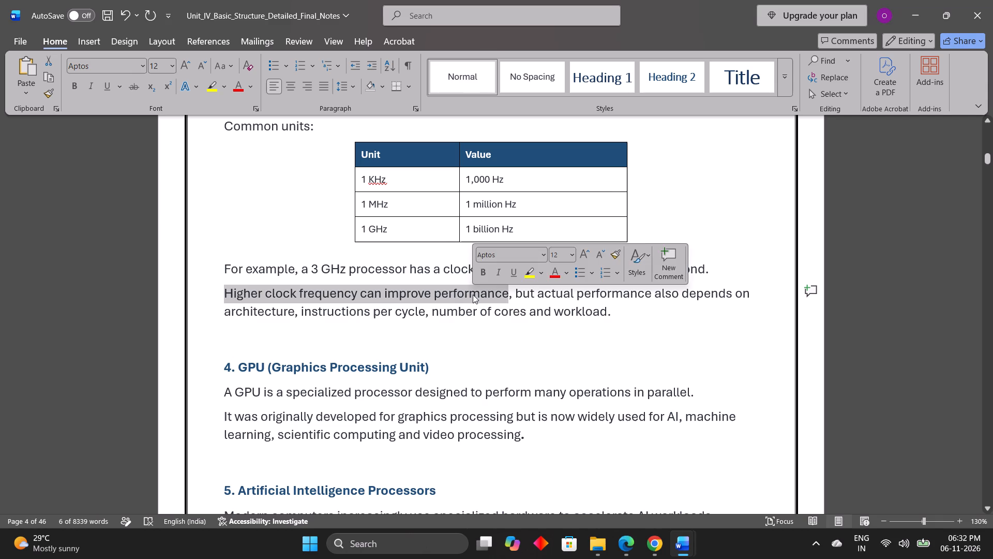
click(524, 289)
drag(523, 289, 583, 302)
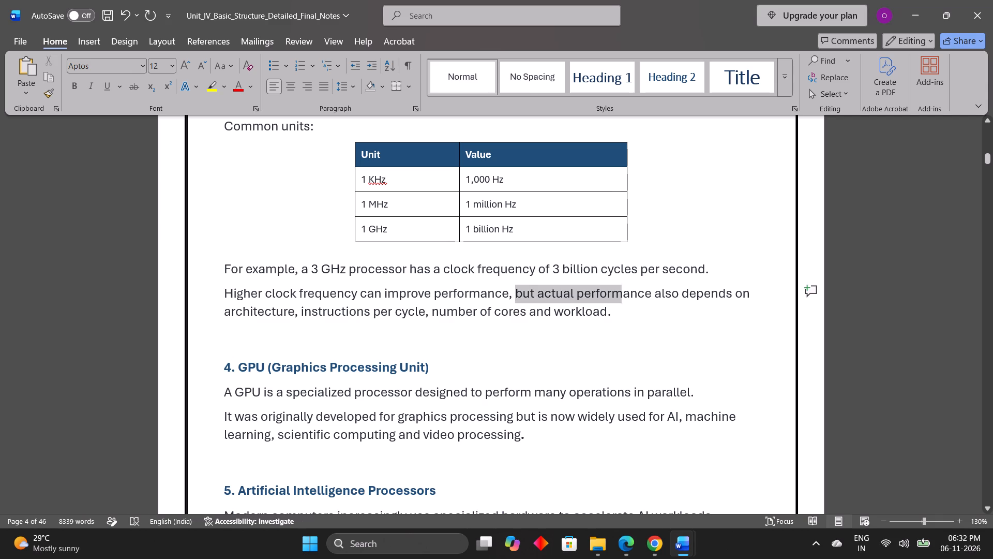
drag(583, 302, 276, 317)
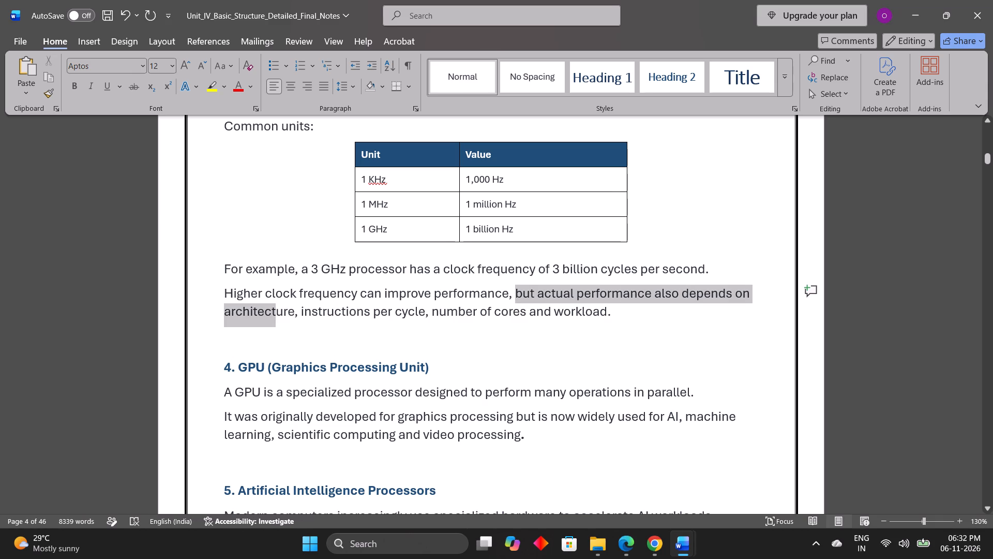
drag(276, 317, 429, 315)
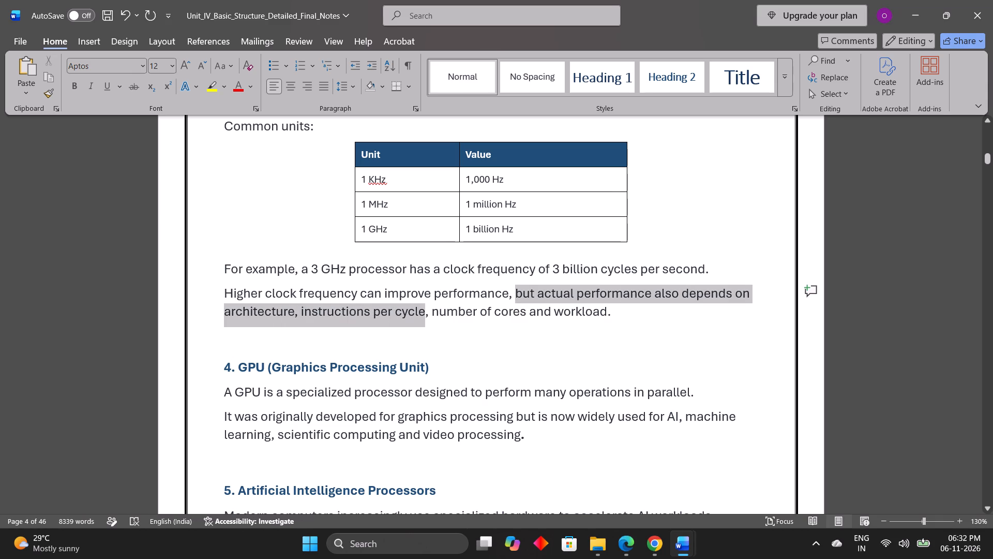
drag(429, 315, 507, 321)
Delete the blank paragraph between the clock frequency paragraph and the "4. GPU (Graphics Processing Unit)" heading.
click(510, 336)
scroll(510, 336, down, 1)
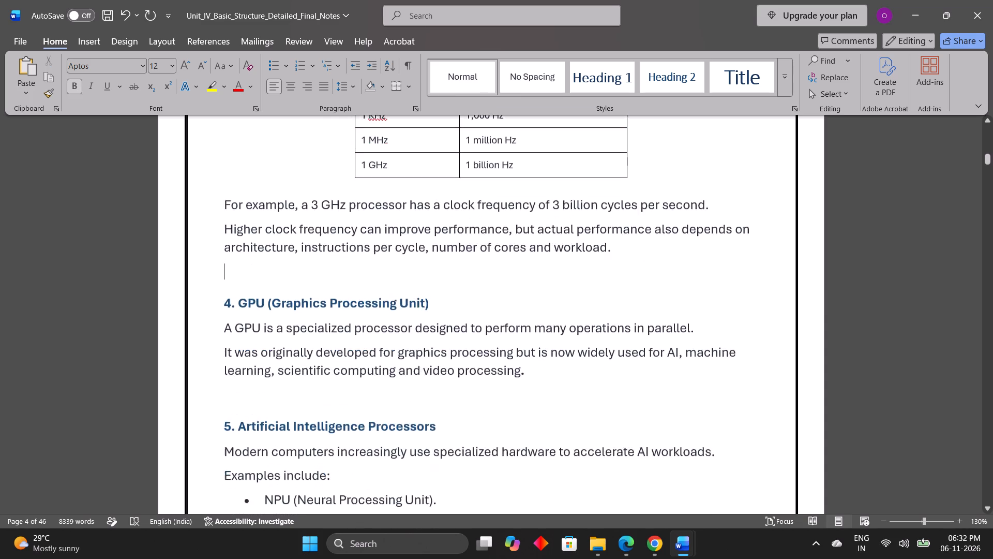
scroll(510, 336, down, 1)
key(backslash)
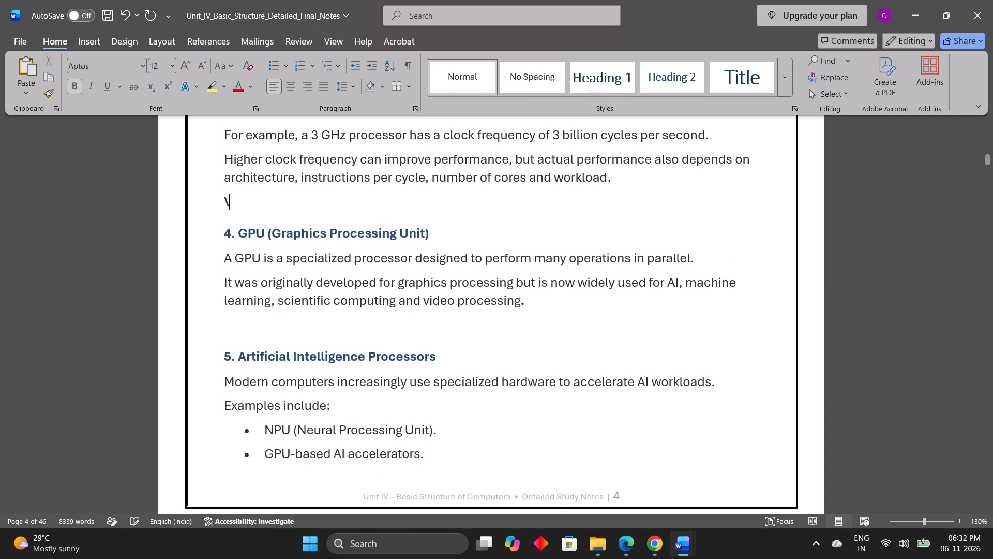
key(BackSpace)
key(BackSpace)
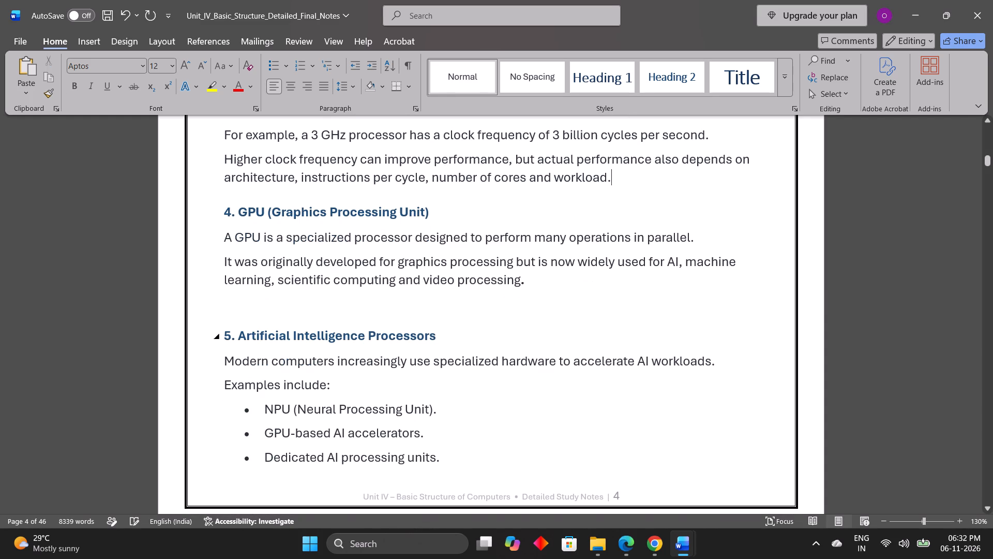
Delete the blank paragraph above the "3. High-Speed Processors" heading.
scroll(510, 336, up, 2)
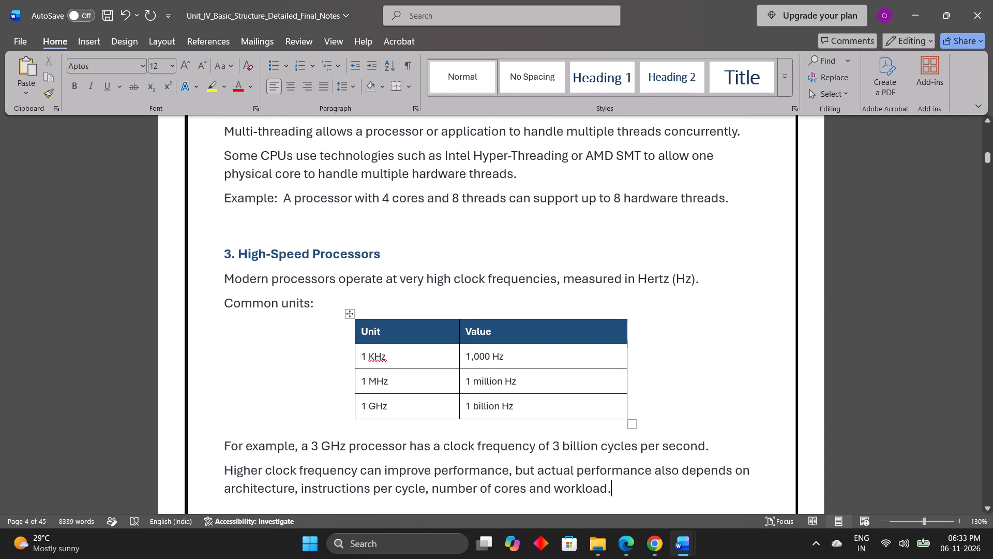
click(340, 225)
key(BackSpace)
scroll(340, 225, right, 1)
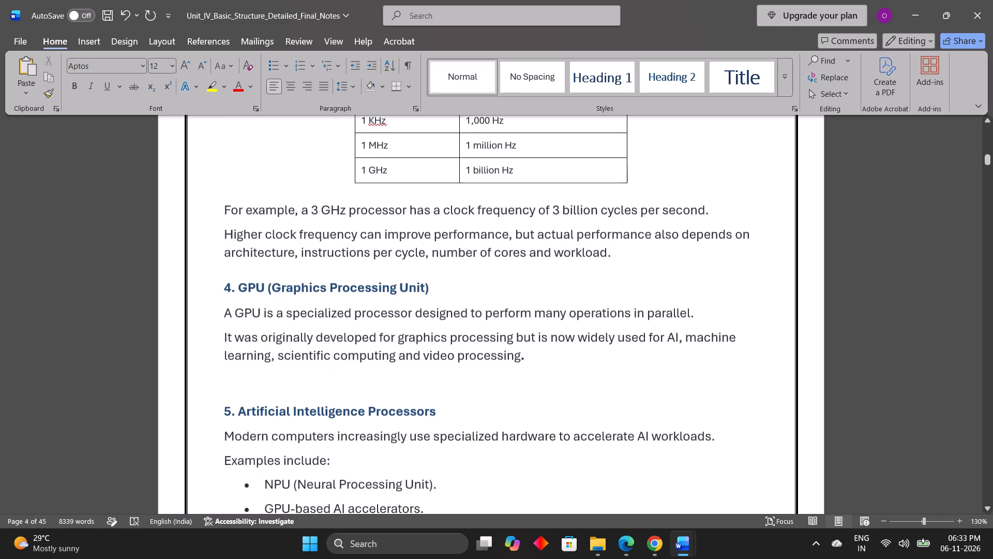
scroll(340, 225, right, 1)
scroll(340, 225, up, 2)
scroll(340, 225, down, 1)
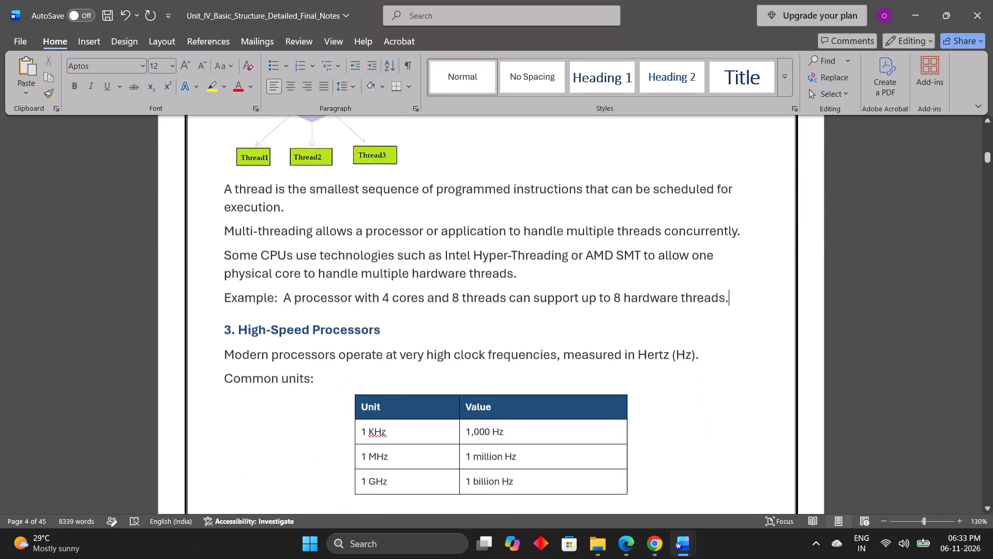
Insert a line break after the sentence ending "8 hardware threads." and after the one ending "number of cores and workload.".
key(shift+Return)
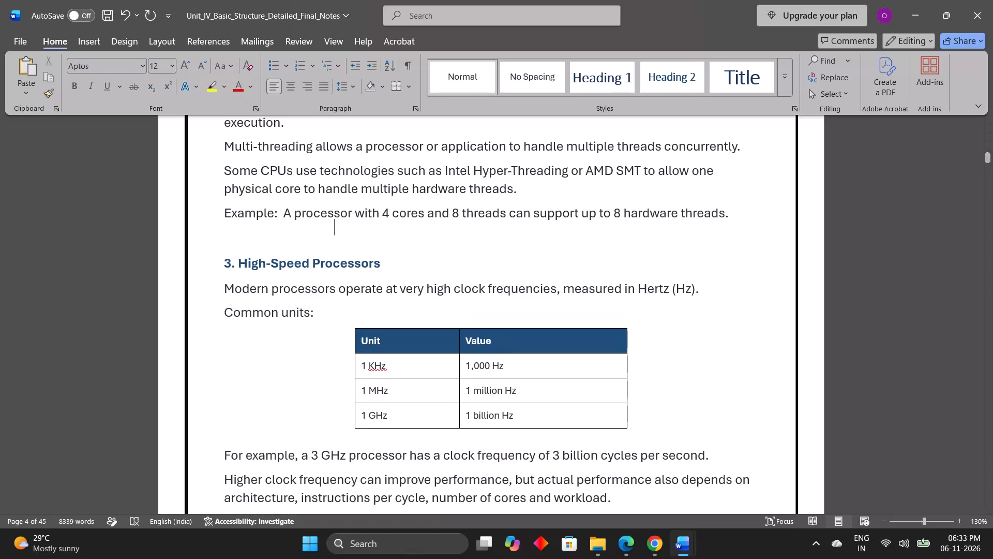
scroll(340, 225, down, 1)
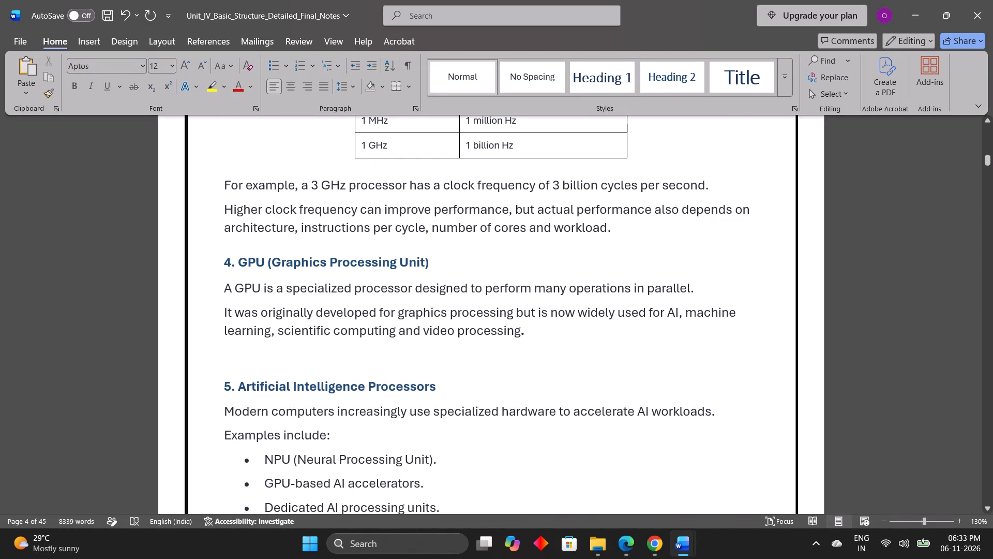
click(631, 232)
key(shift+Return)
Read through both paragraphs of the "4. GPU (Graphics Processing Unit)" section, checking the wording.
scroll(631, 232, down, 1)
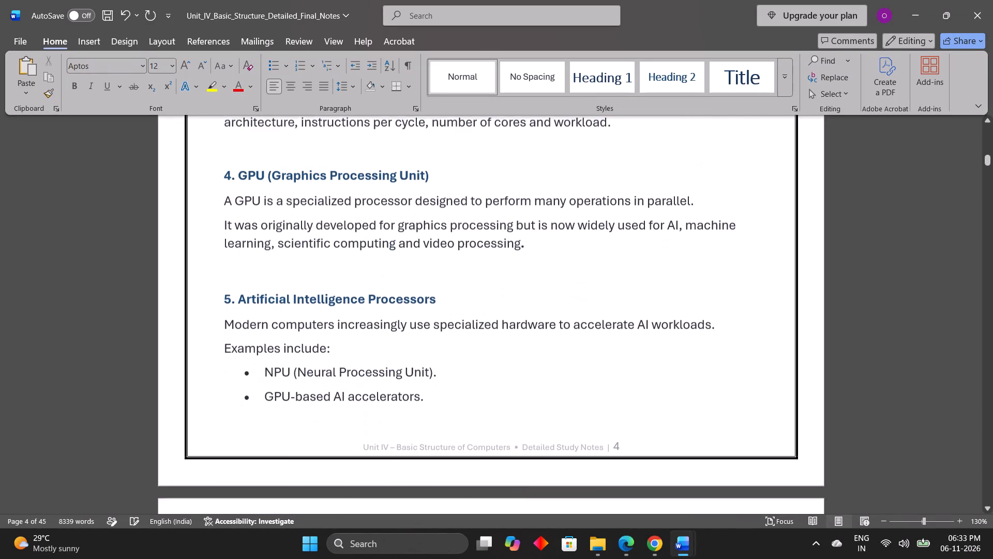
drag(290, 203, 372, 202)
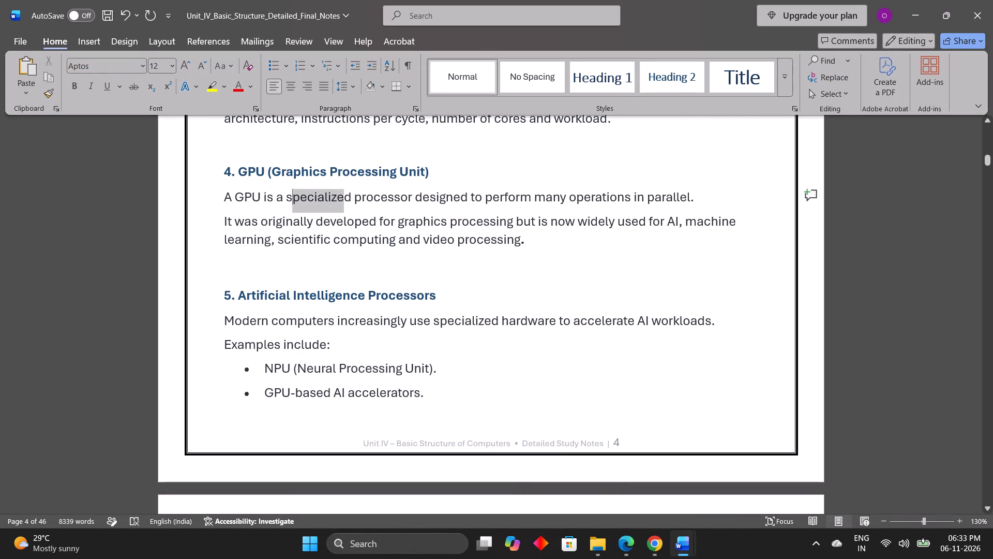
drag(372, 202, 419, 215)
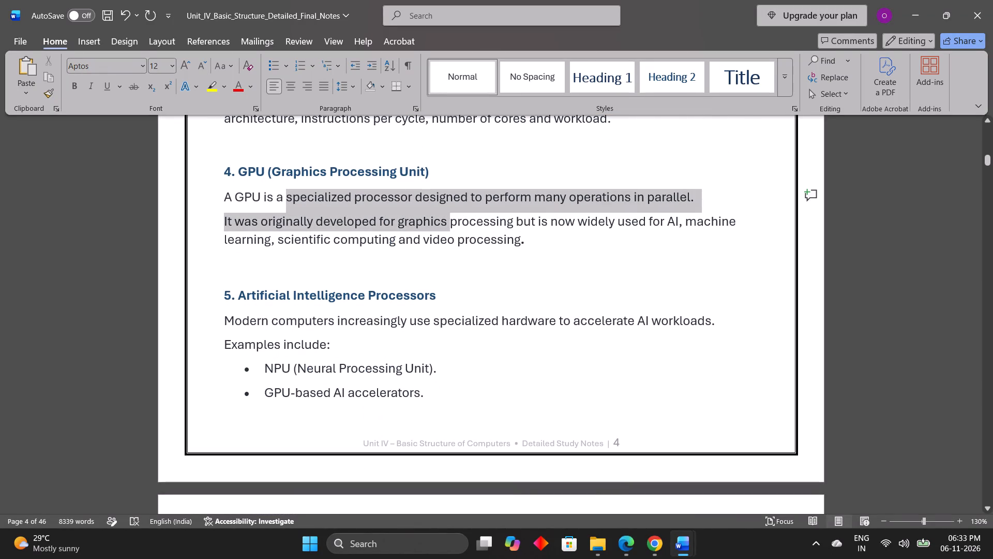
drag(419, 215, 416, 213)
click(416, 213)
drag(225, 212, 570, 224)
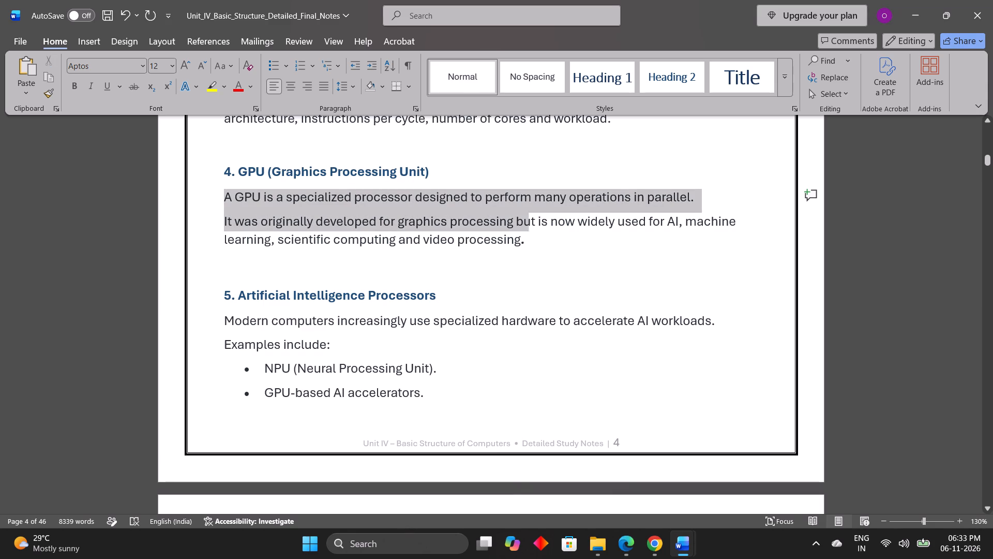
drag(570, 224, 715, 246)
click(715, 246)
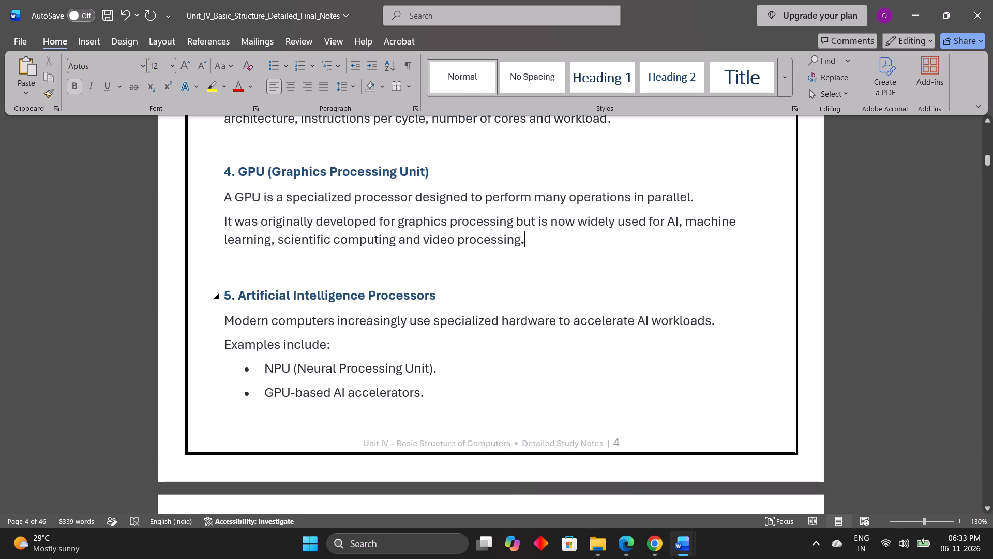
Delete the blank paragraph above the "5. Artificial Intelligence Processors" heading.
click(442, 277)
click(393, 269)
key(BackSpace)
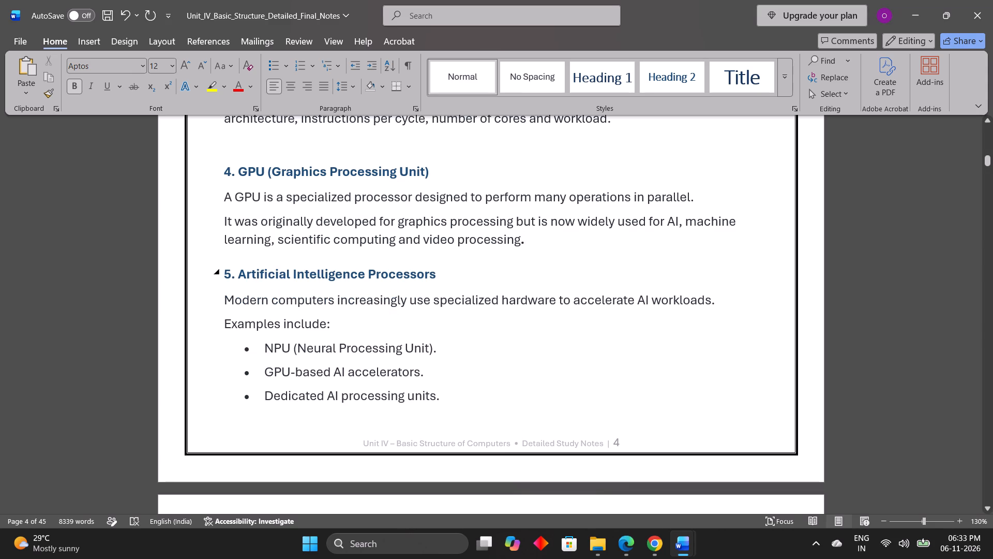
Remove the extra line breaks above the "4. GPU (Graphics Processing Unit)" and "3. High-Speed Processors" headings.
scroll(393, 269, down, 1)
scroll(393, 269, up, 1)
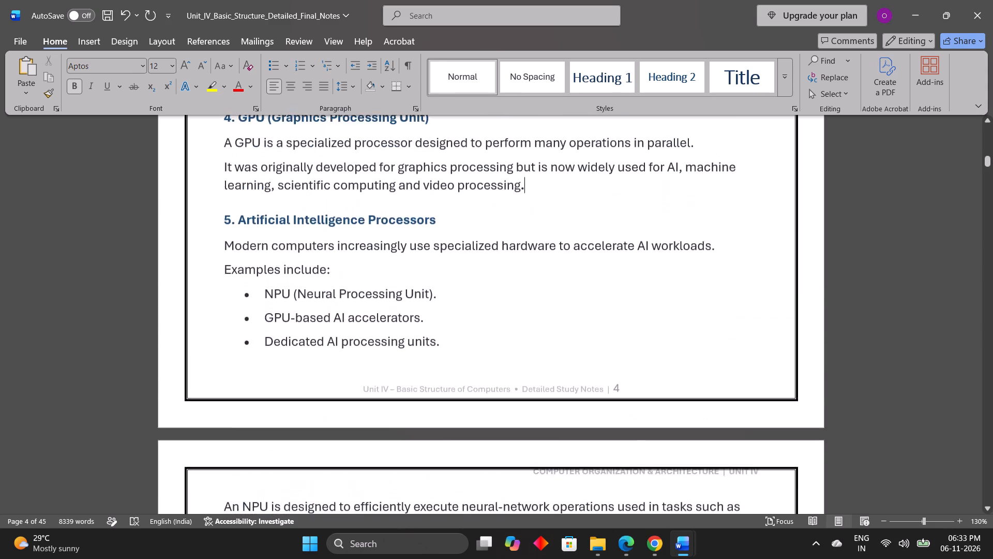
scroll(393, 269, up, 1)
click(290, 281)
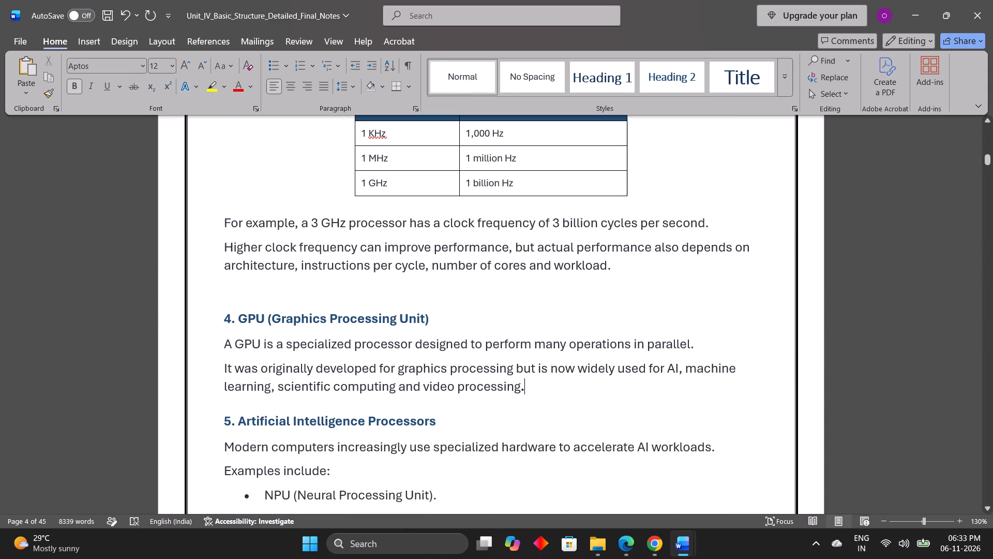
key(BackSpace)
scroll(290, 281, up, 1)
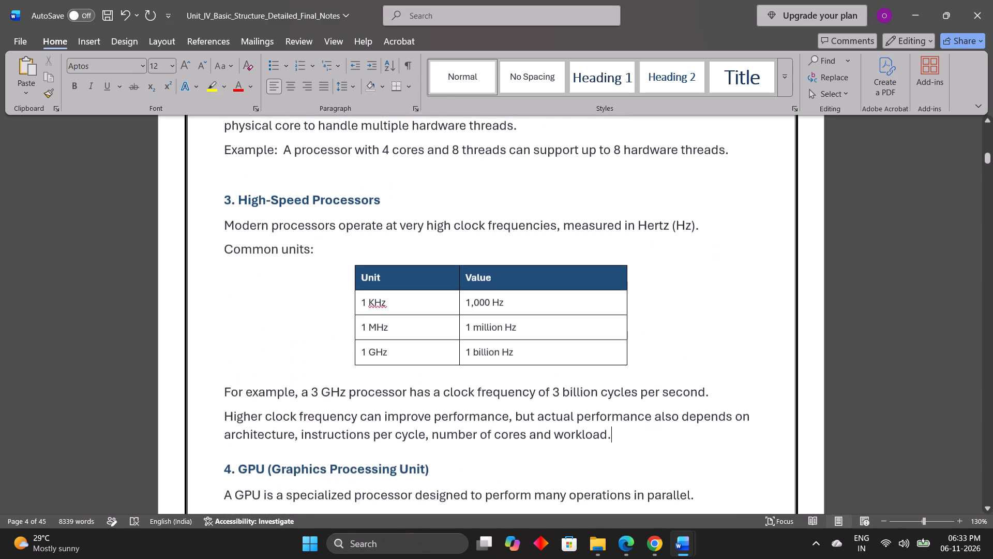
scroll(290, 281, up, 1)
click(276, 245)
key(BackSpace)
Check the spacing between sections 3 to 5 and read the opening sentence under "5. Artificial Intelligence Processors".
scroll(276, 245, down, 2)
scroll(276, 245, up, 1)
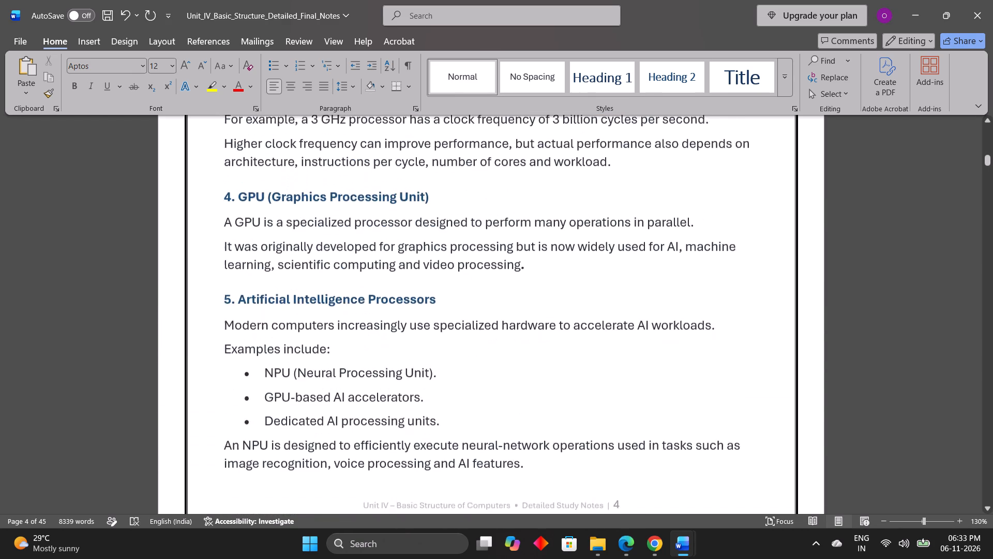
scroll(276, 245, up, 1)
scroll(276, 245, down, 1)
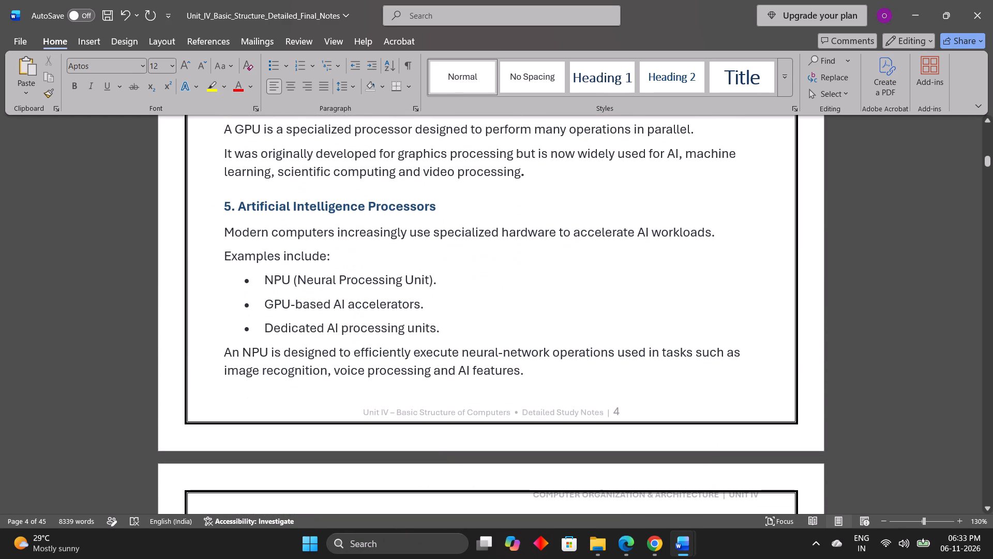
drag(239, 235, 398, 237)
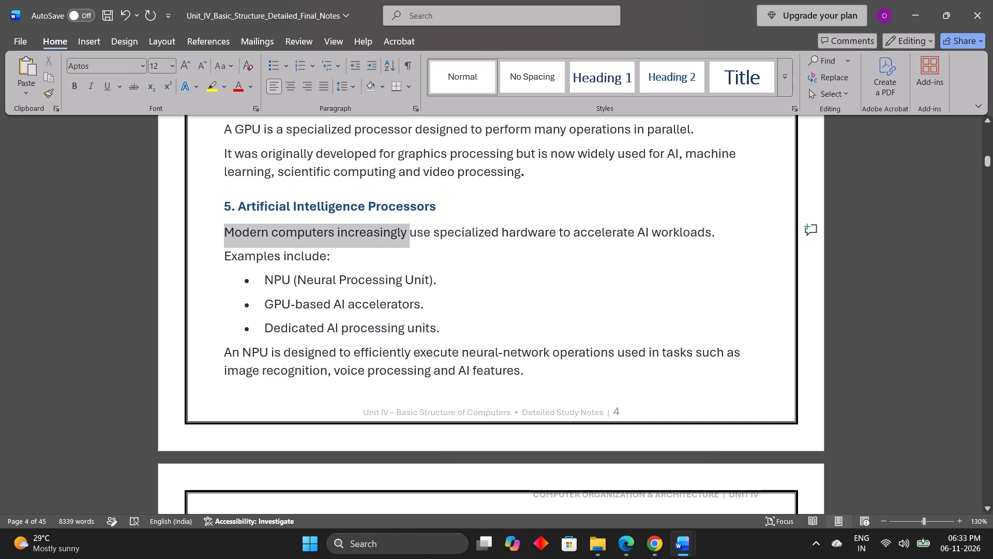
drag(398, 237, 399, 236)
click(399, 236)
drag(411, 237, 476, 239)
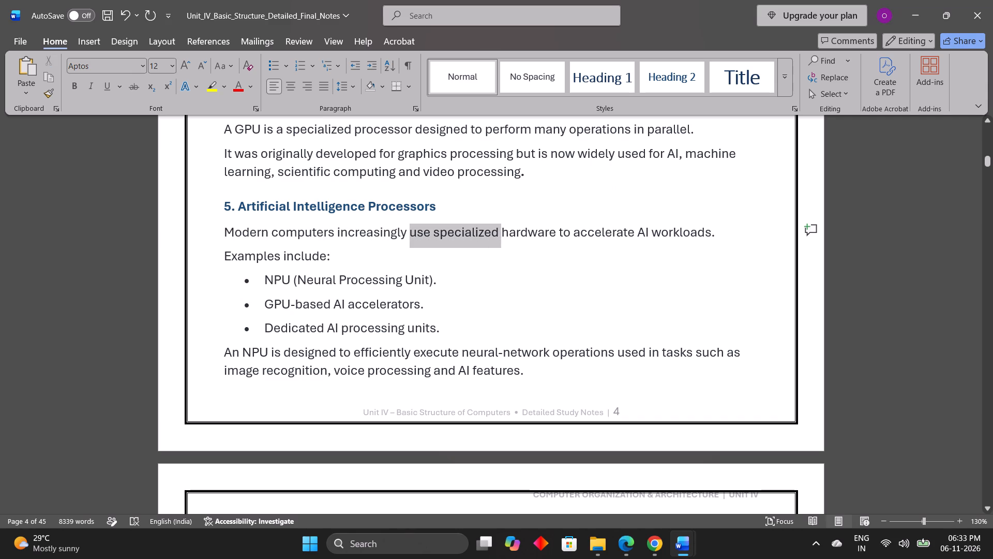
drag(476, 239, 663, 223)
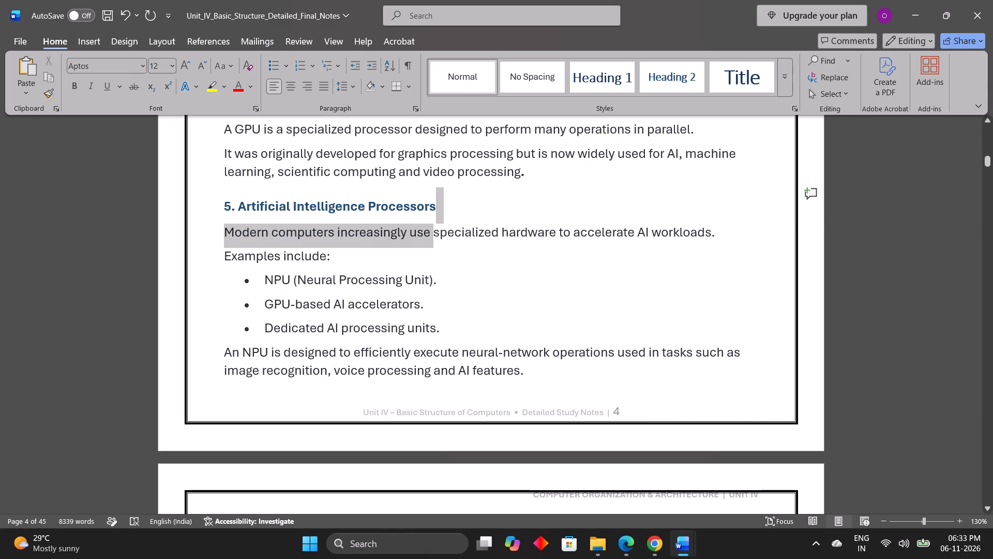
drag(663, 223, 660, 233)
click(660, 233)
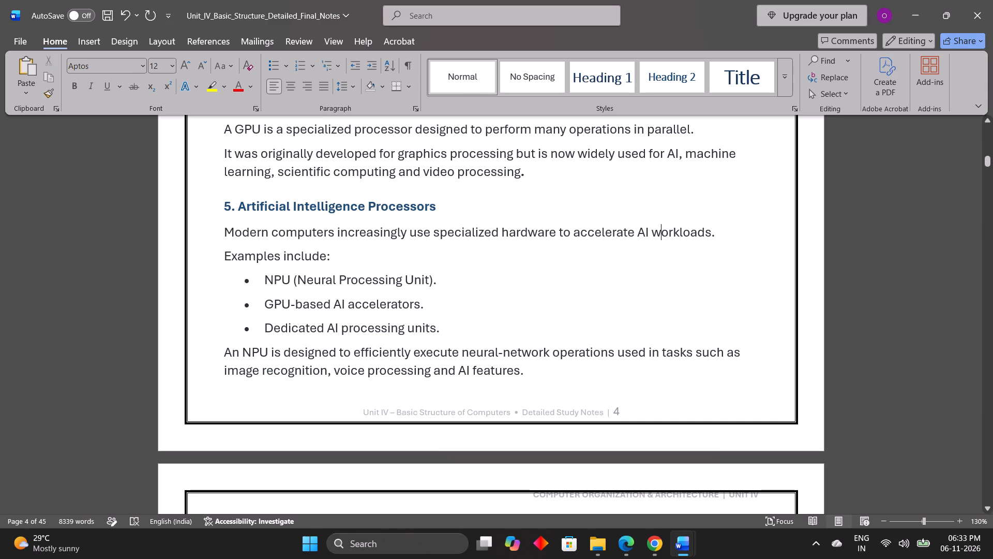
Read through the "Examples include" bullet list and the NPU paragraph in the Artificial Intelligence Processors section.
click(320, 252)
drag(269, 272, 447, 343)
click(447, 343)
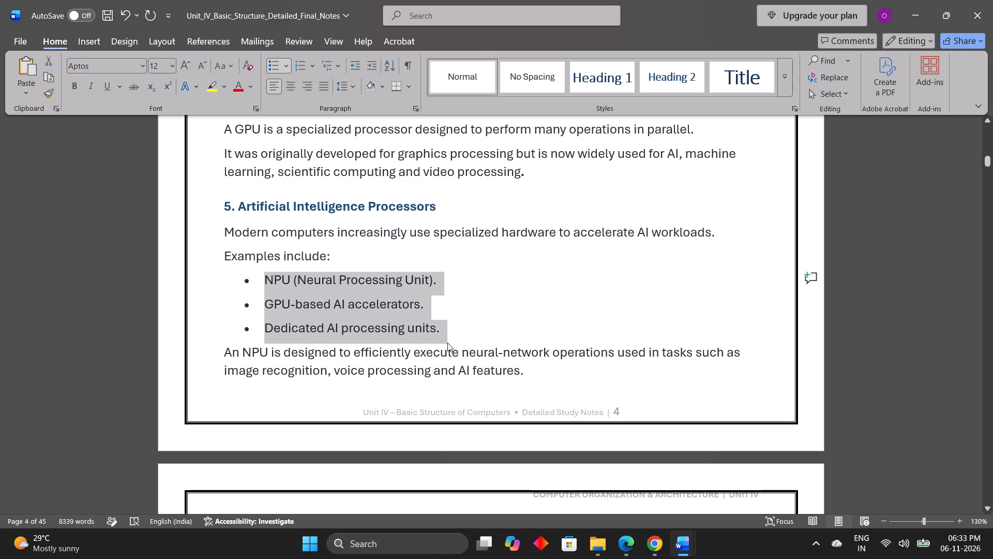
drag(228, 348, 324, 351)
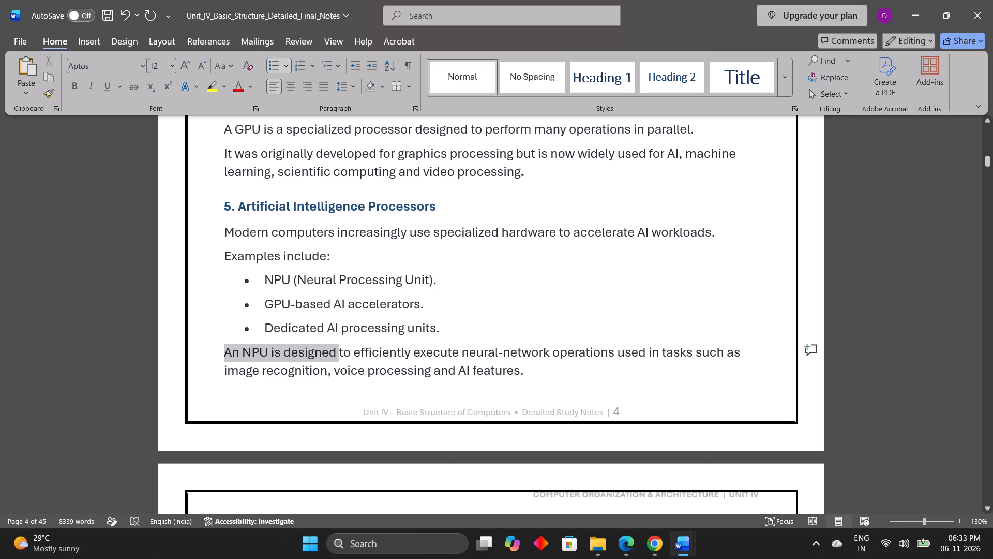
drag(324, 351, 339, 350)
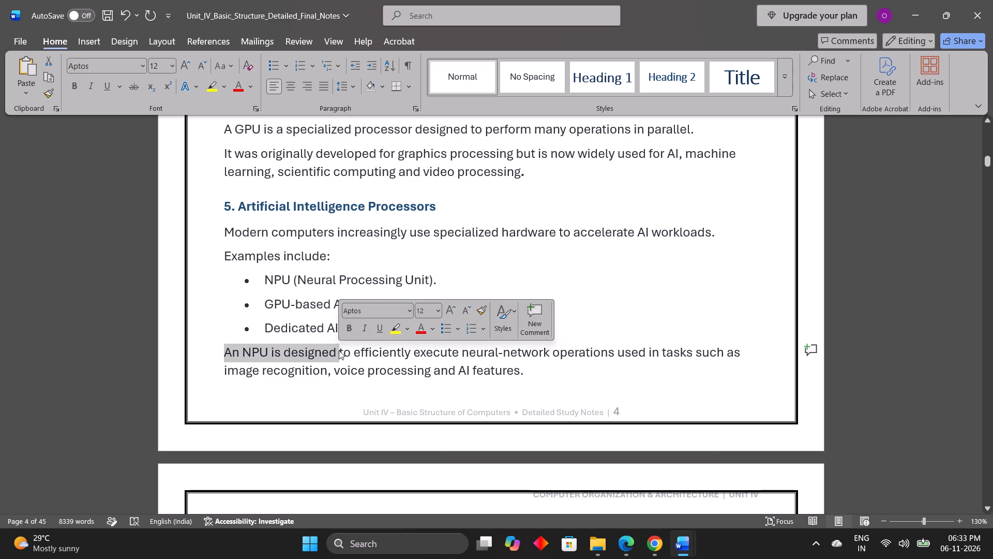
drag(367, 353, 619, 355)
click(619, 355)
click(516, 385)
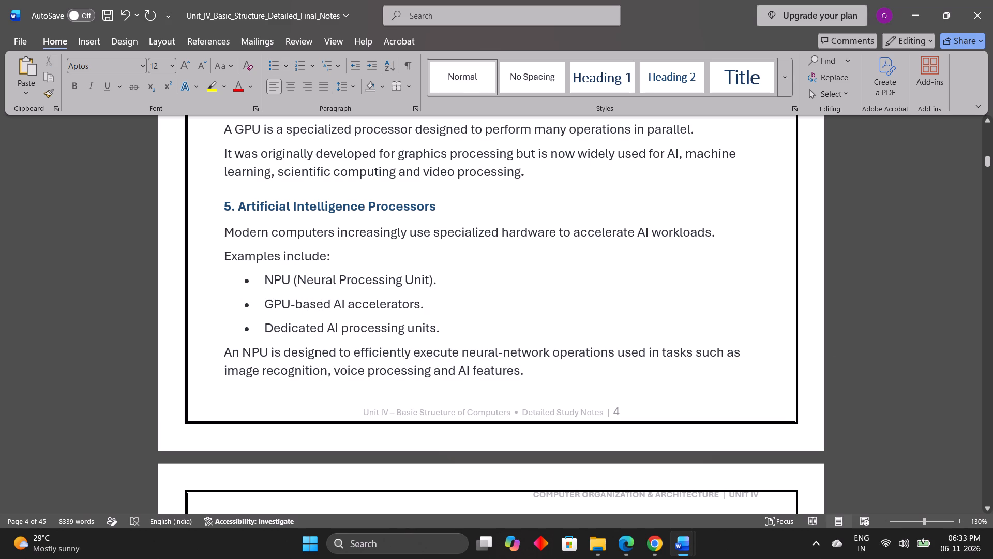
Delete the blank paragraph above the "Recent trends in Memory Technology" heading and check the spacing around the page break.
scroll(516, 385, down, 2)
click(516, 385)
scroll(516, 385, up, 1)
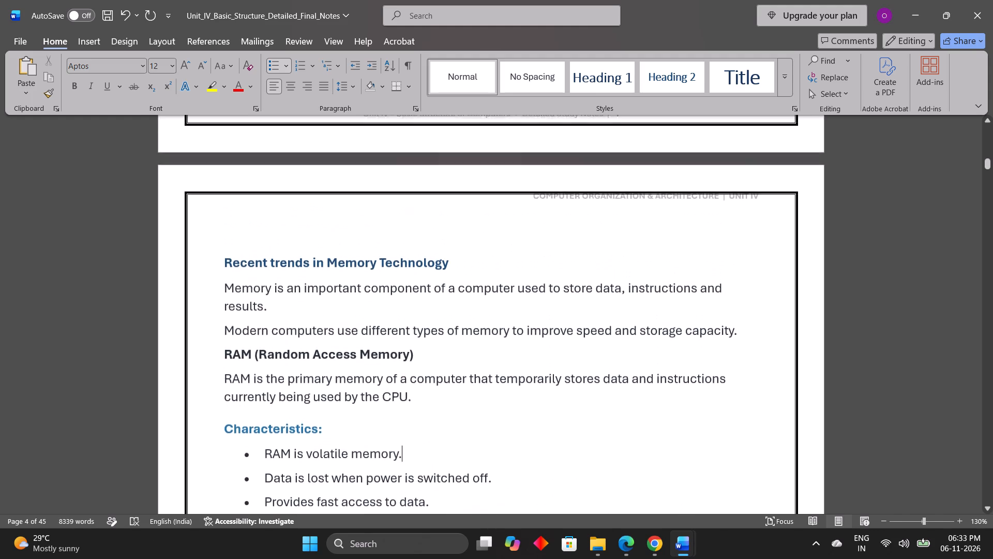
click(417, 245)
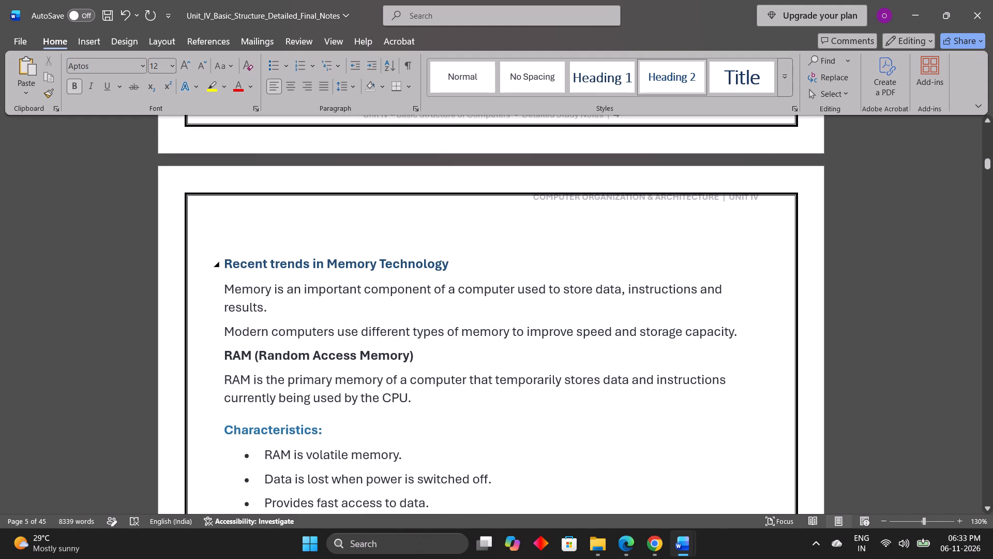
click(257, 233)
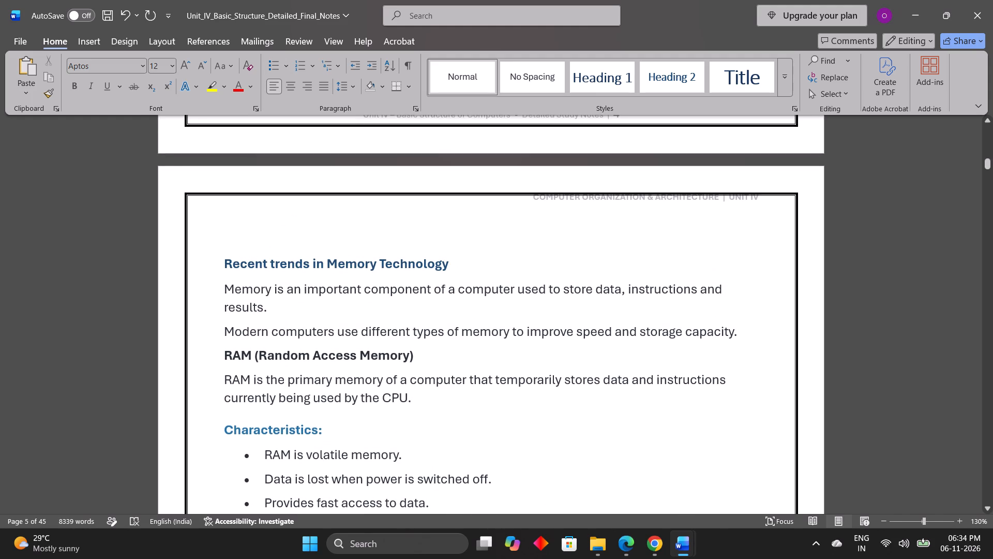
key(BackSpace)
scroll(257, 233, up, 1)
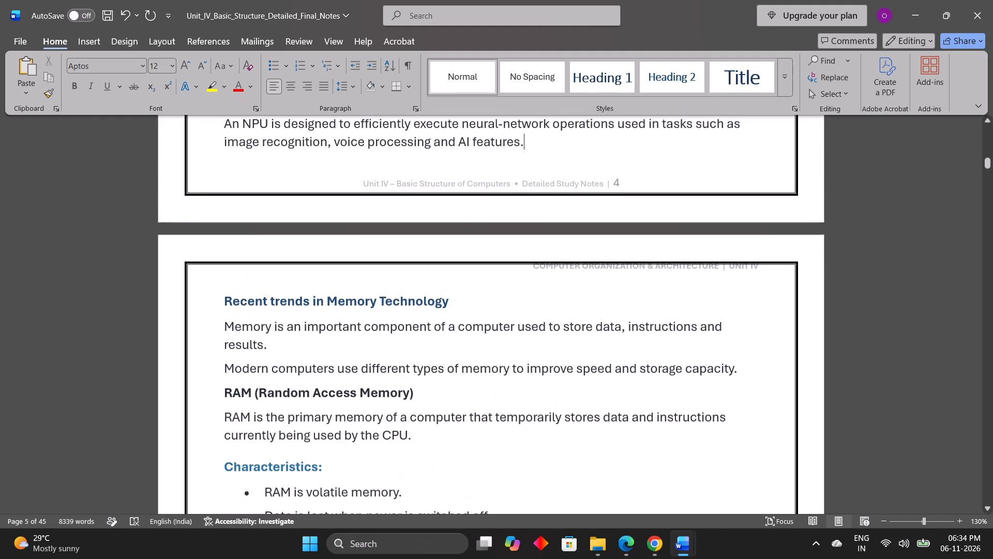
scroll(257, 233, up, 1)
scroll(257, 233, down, 2)
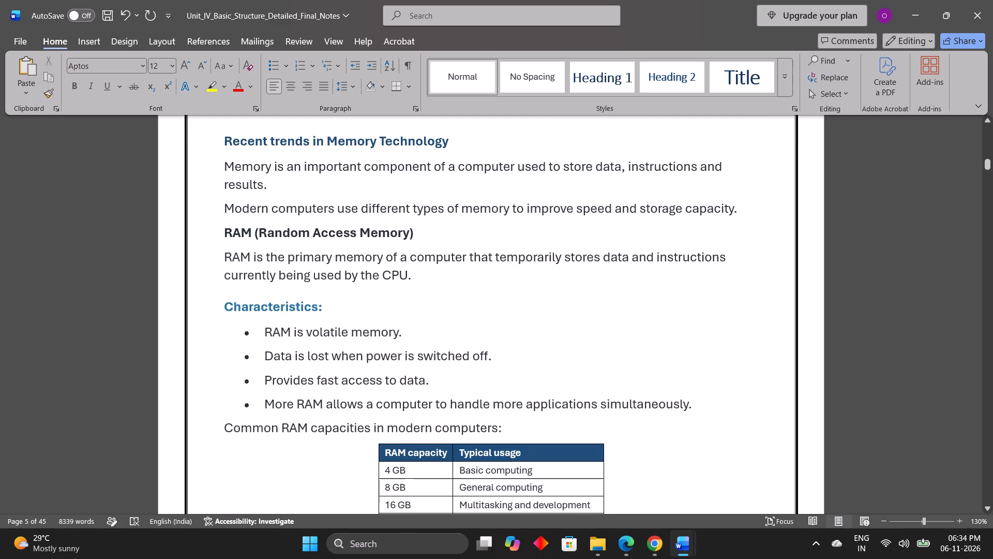
scroll(257, 233, up, 1)
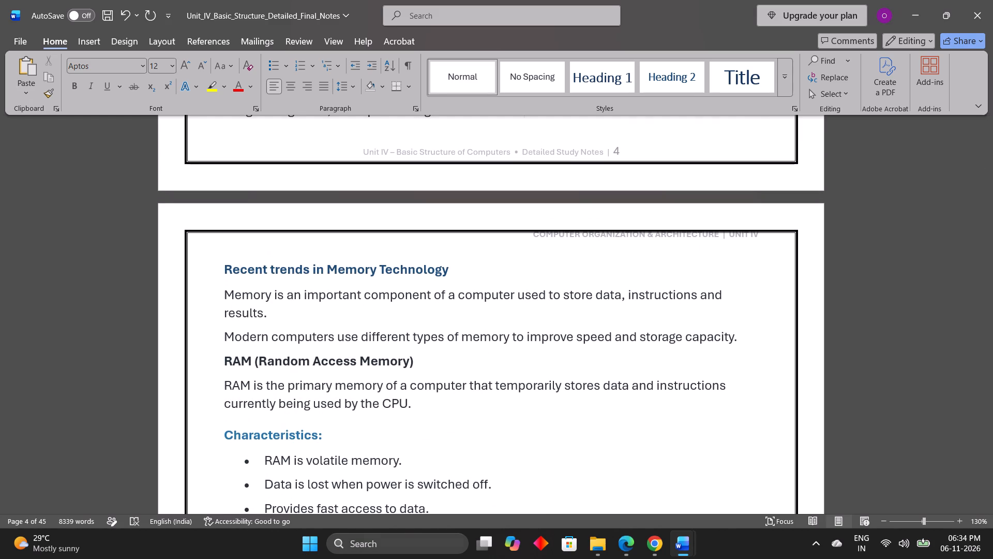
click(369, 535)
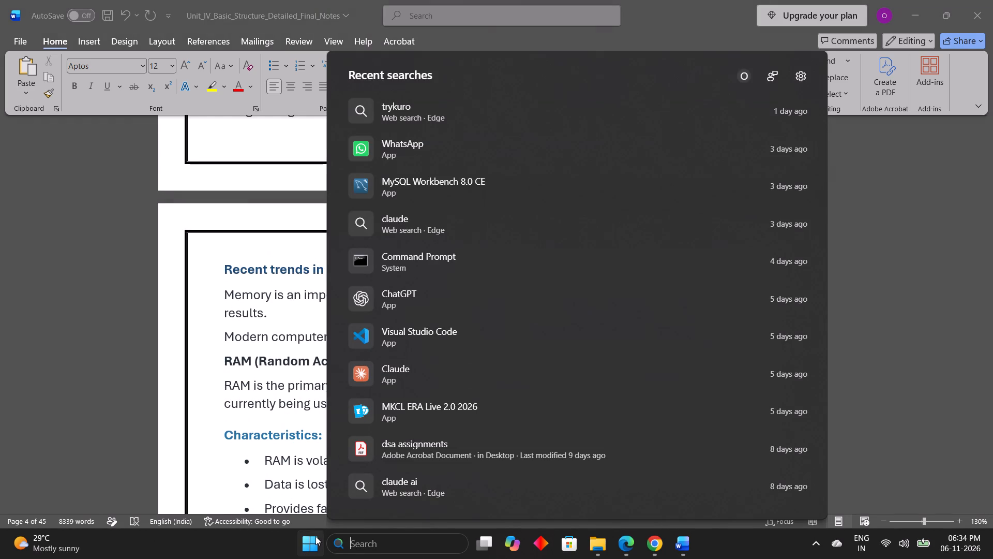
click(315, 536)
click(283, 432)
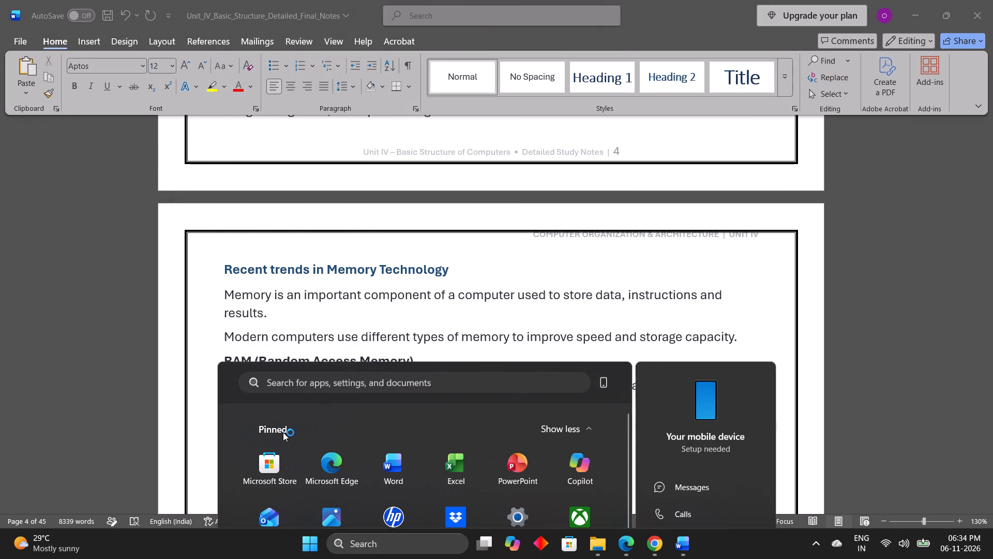
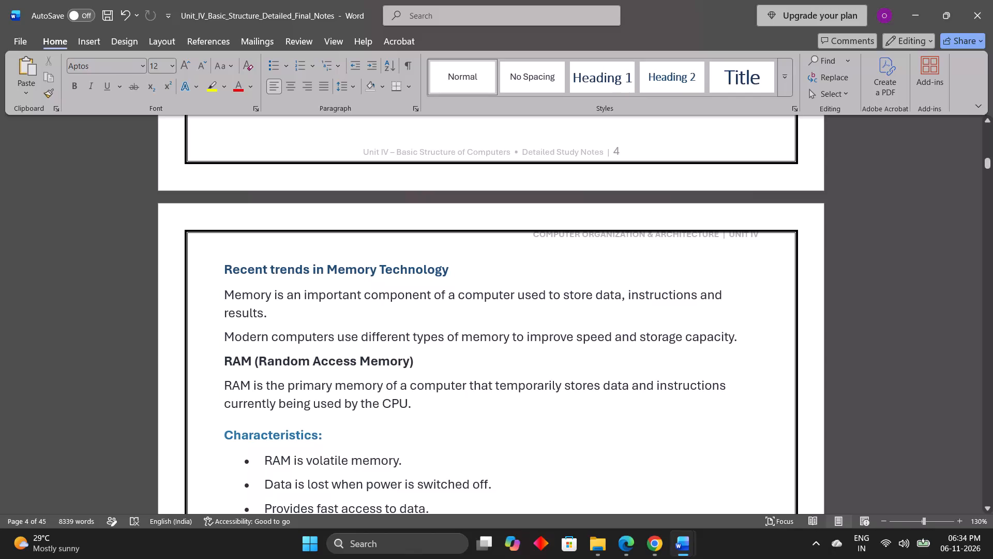
Insert a line break above the "RAM (Random Access Memory)" heading to separate it from the Memory Technology introduction.
click(436, 358)
scroll(436, 358, down, 1)
scroll(436, 358, up, 3)
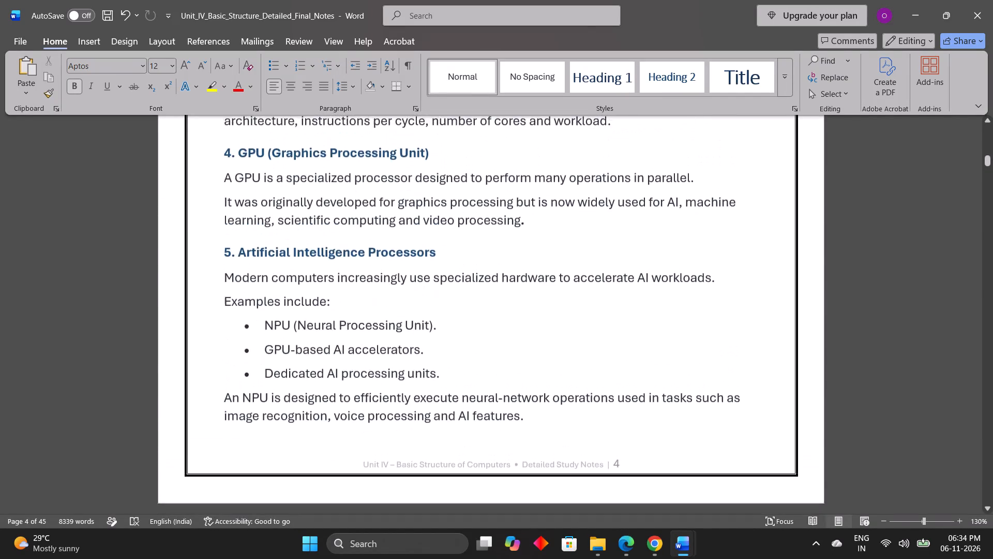
scroll(436, 358, down, 4)
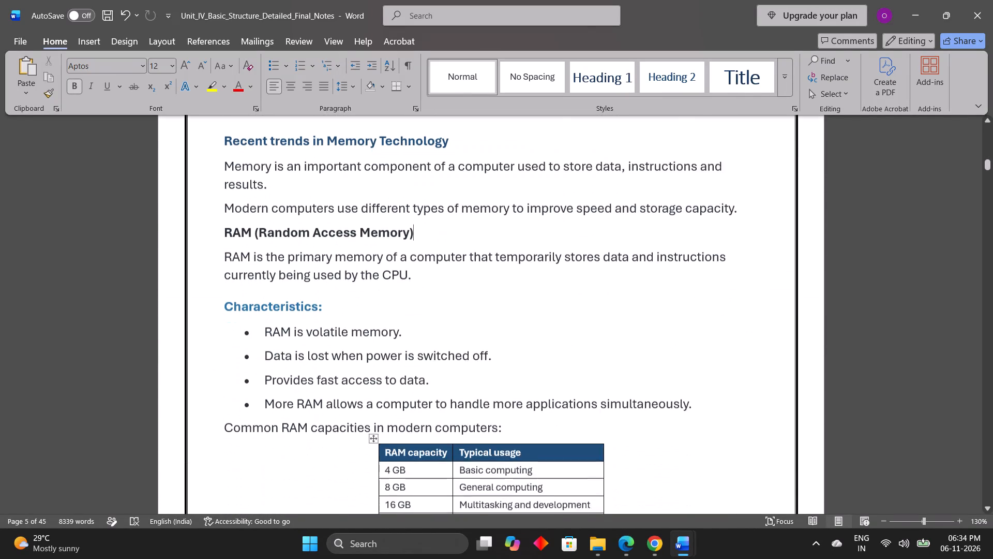
scroll(436, 358, down, 1)
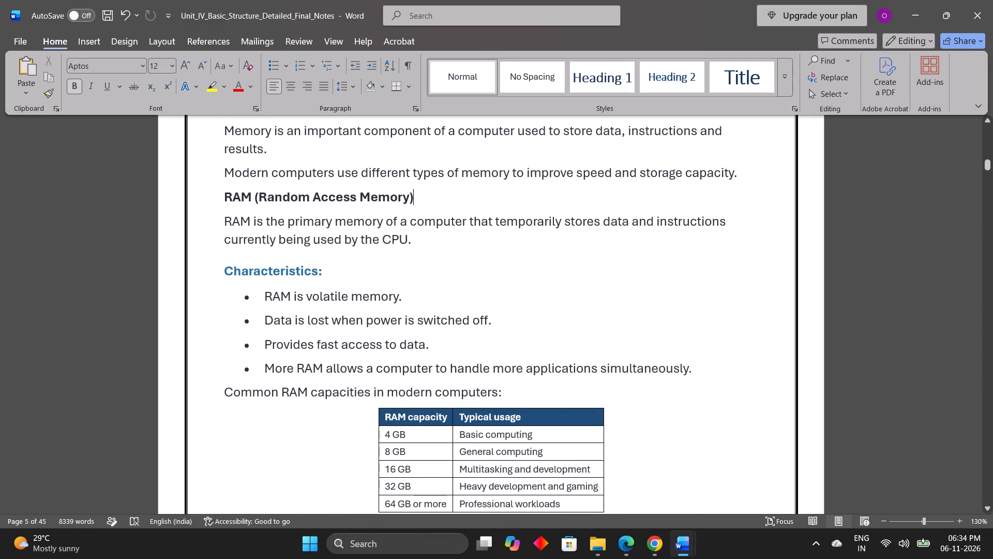
click(227, 203)
key(shift+Return)
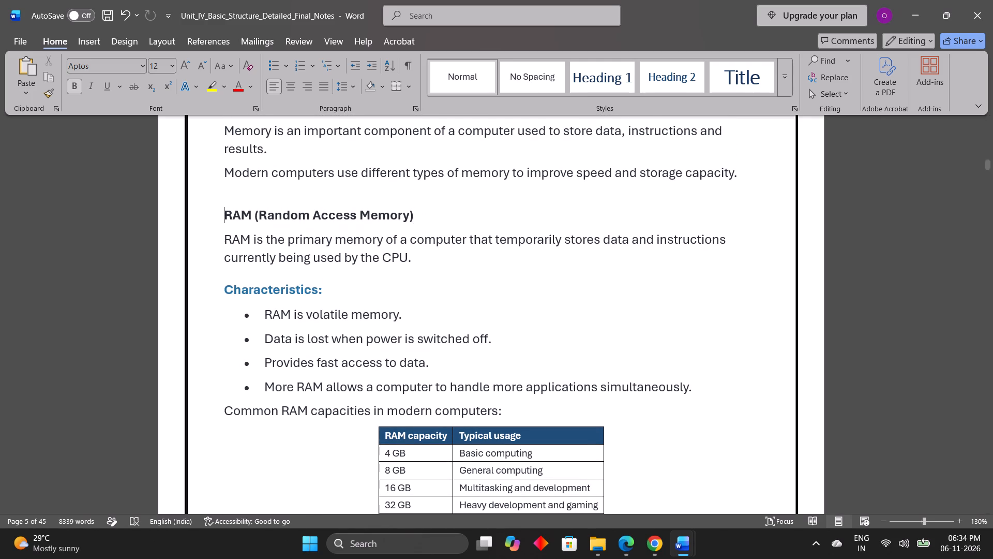
scroll(227, 203, up, 1)
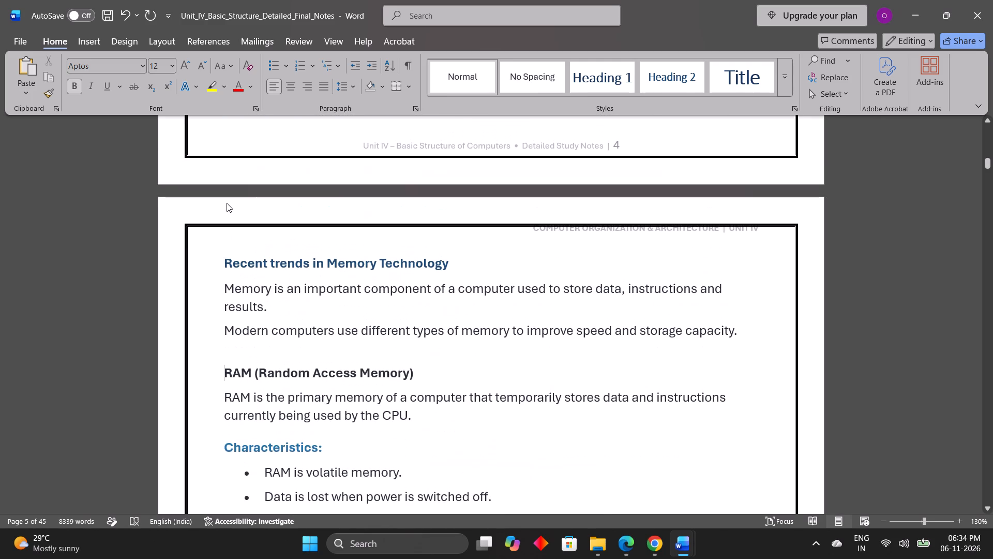
scroll(227, 203, down, 1)
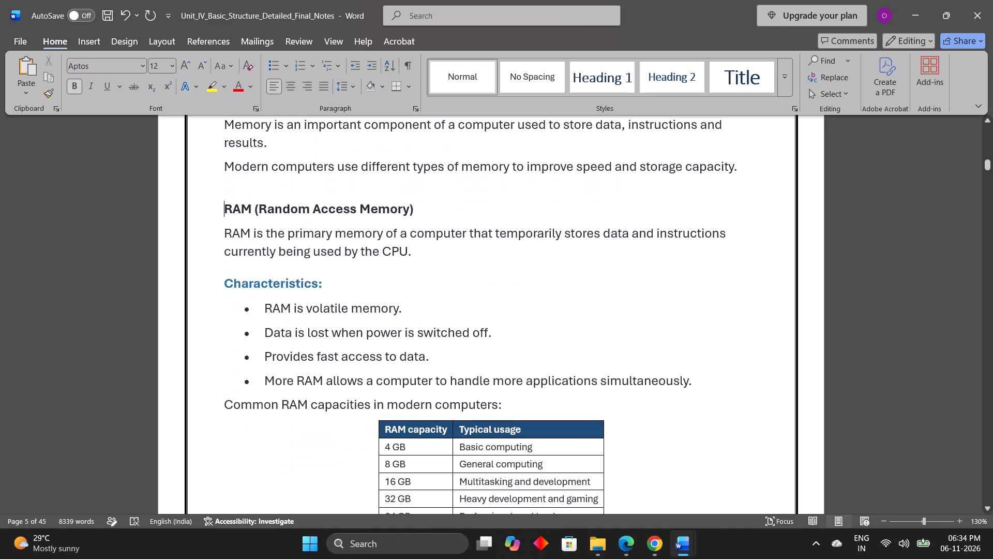
Read the introduction under "Recent trends in Memory Technology" and the RAM description below it.
scroll(227, 203, up, 1)
drag(372, 238, 661, 237)
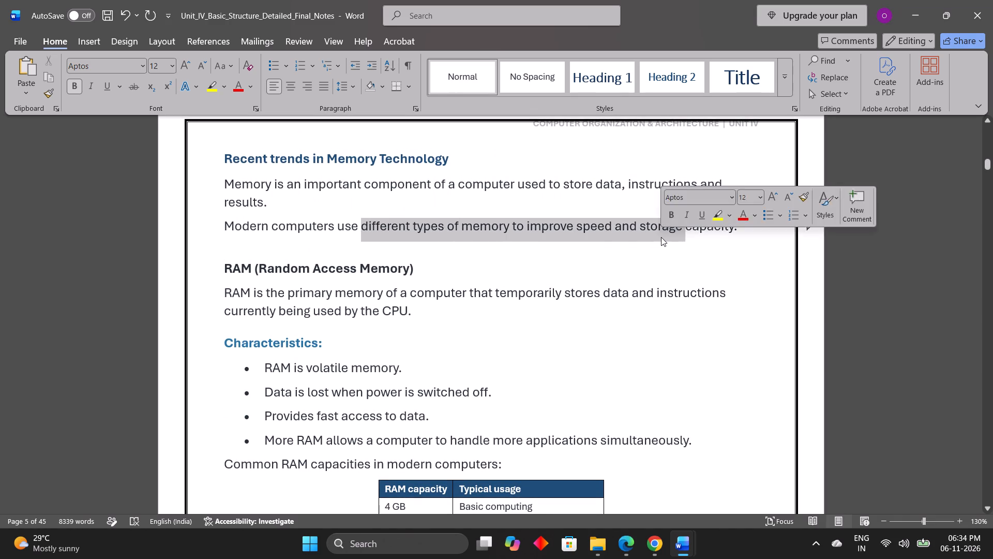
click(661, 237)
click(430, 259)
scroll(430, 259, down, 1)
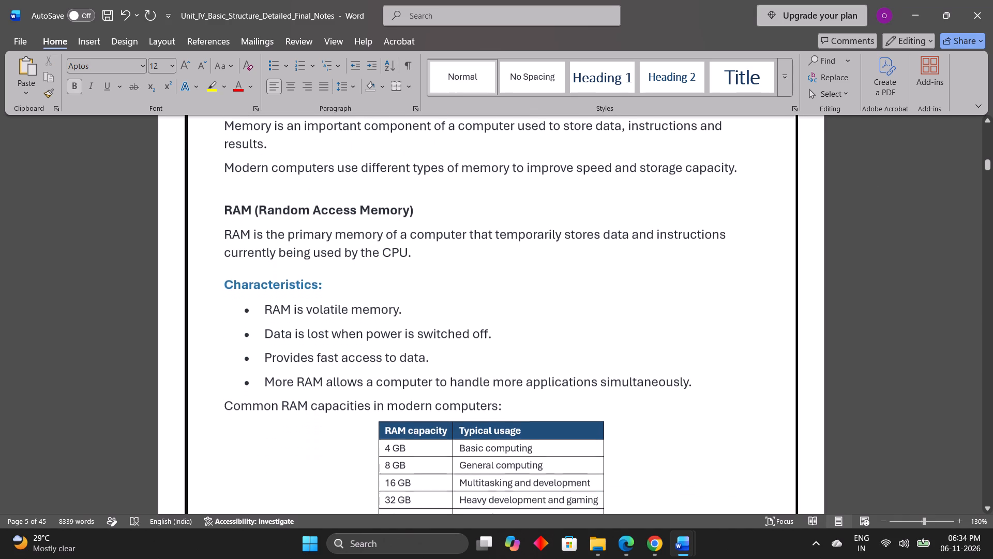
drag(268, 252, 452, 342)
click(452, 342)
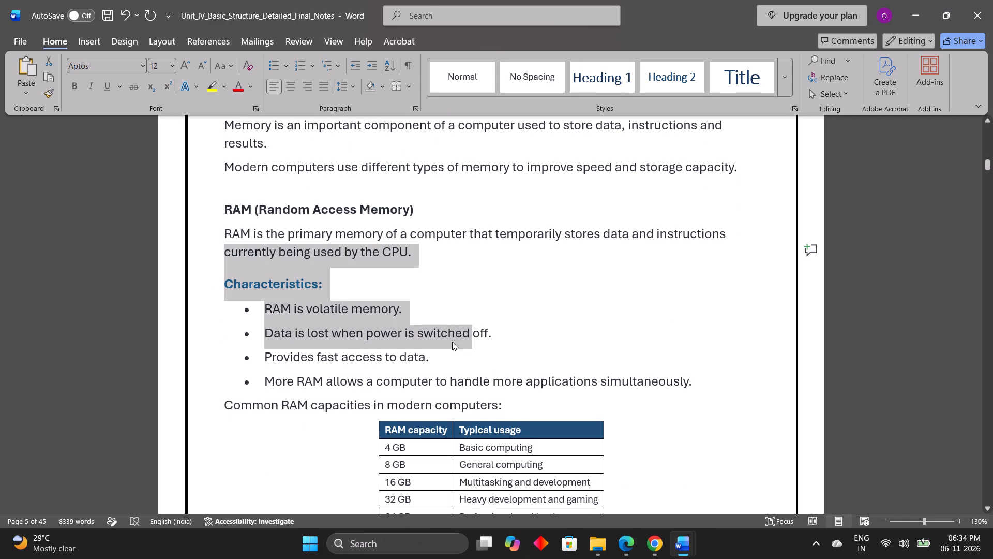
click(430, 362)
Read through the RAM "Characteristics" bullet list, down to the point about handling more applications simultaneously.
scroll(430, 362, down, 1)
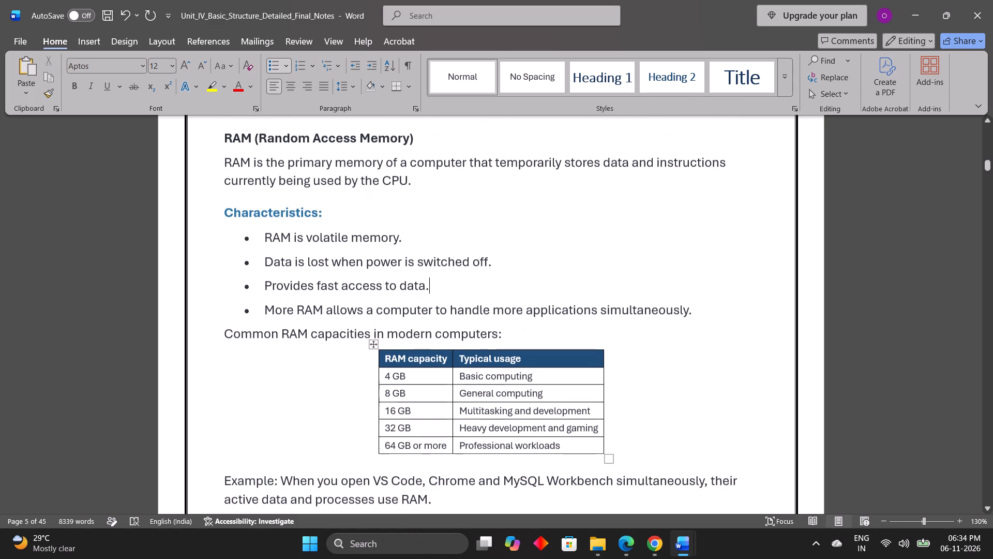
click(461, 311)
scroll(461, 311, down, 1)
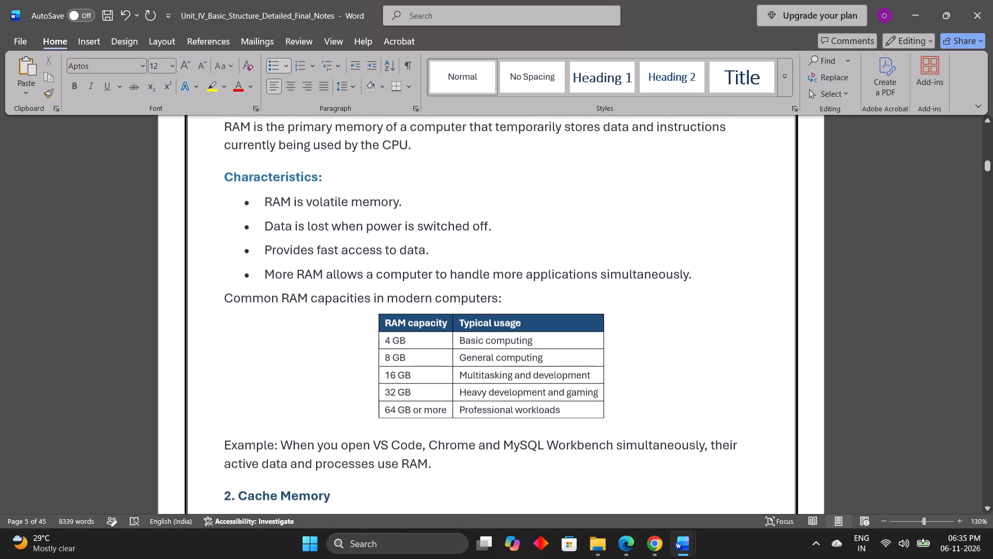
scroll(461, 311, down, 1)
click(347, 209)
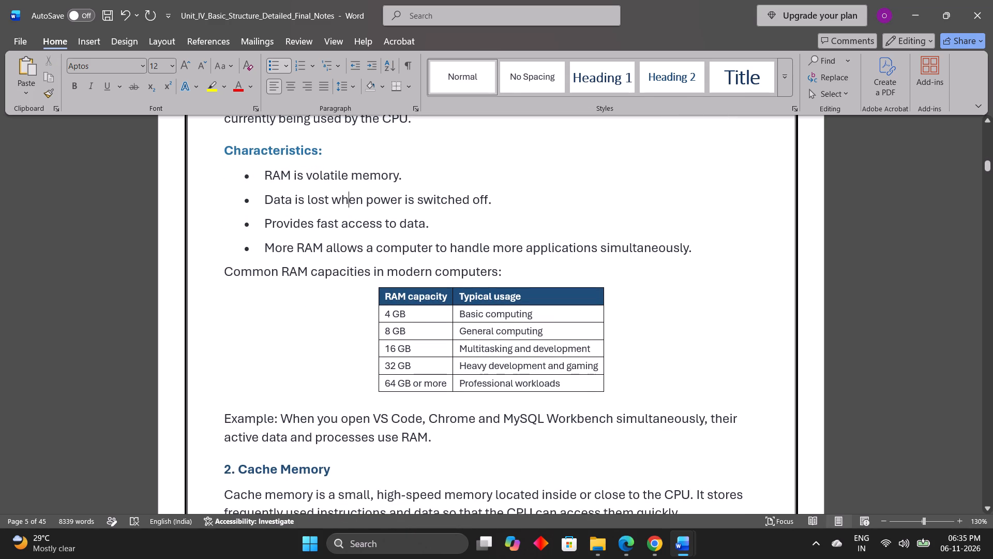
drag(295, 226, 413, 225)
click(413, 225)
click(292, 238)
drag(272, 246, 291, 246)
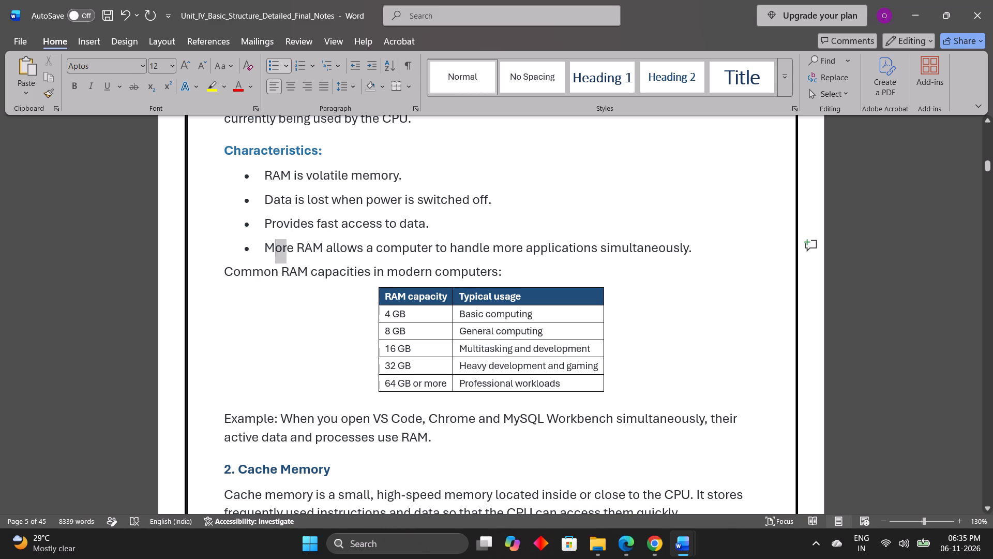
drag(291, 246, 662, 247)
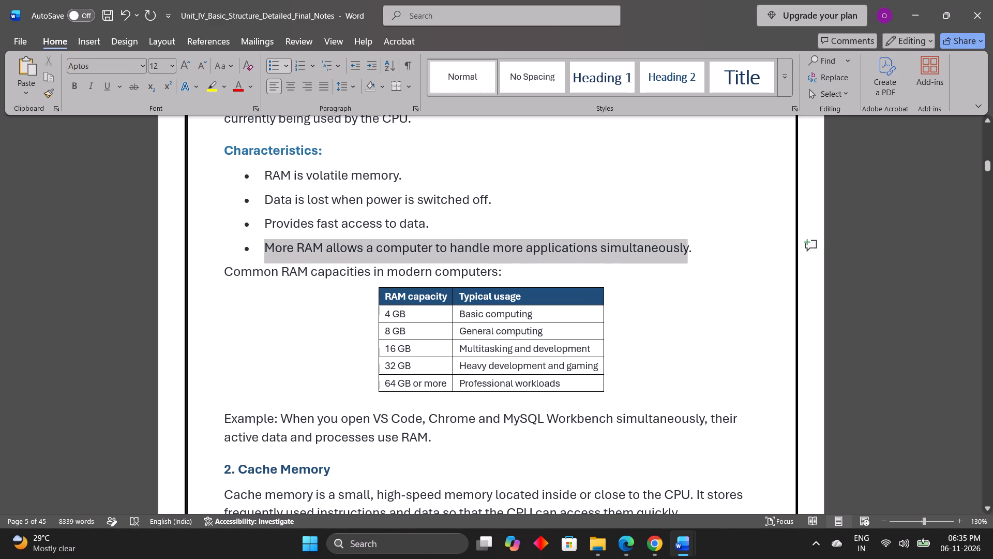
drag(662, 247, 677, 247)
click(552, 261)
scroll(552, 261, down, 1)
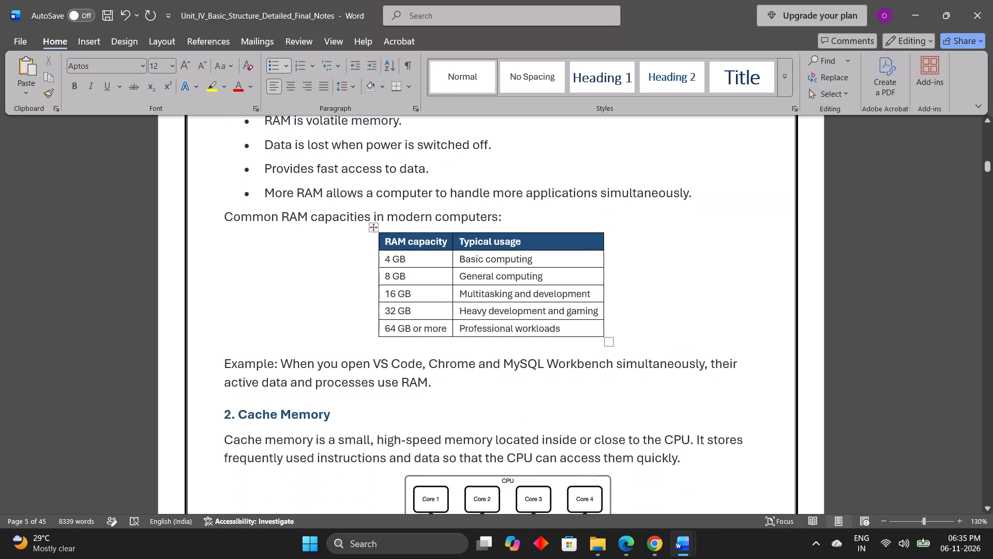
Review the RAM capacity table and the example about VS Code, Chrome and MySQL Workbench below it.
scroll(552, 261, down, 1)
click(323, 189)
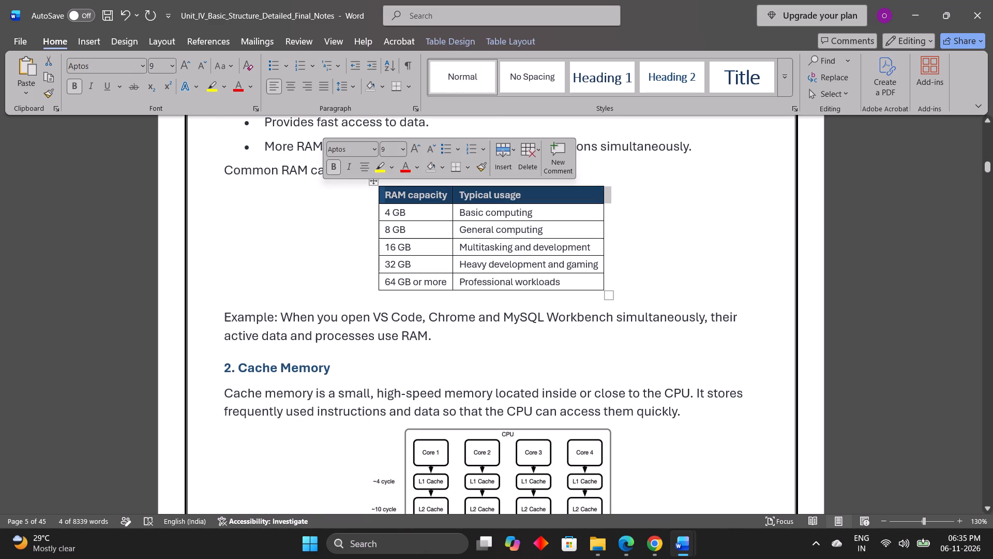
click(329, 249)
click(336, 285)
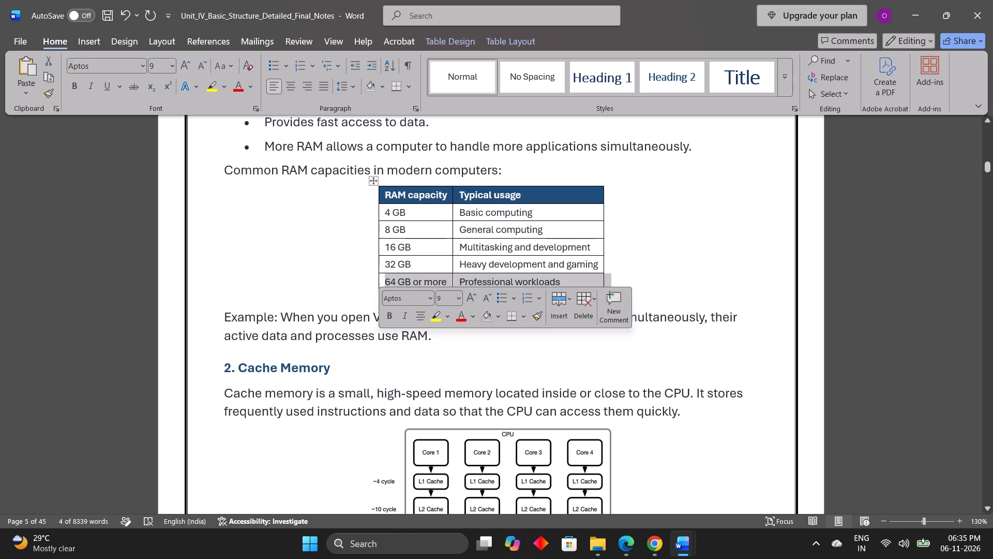
click(339, 301)
click(344, 327)
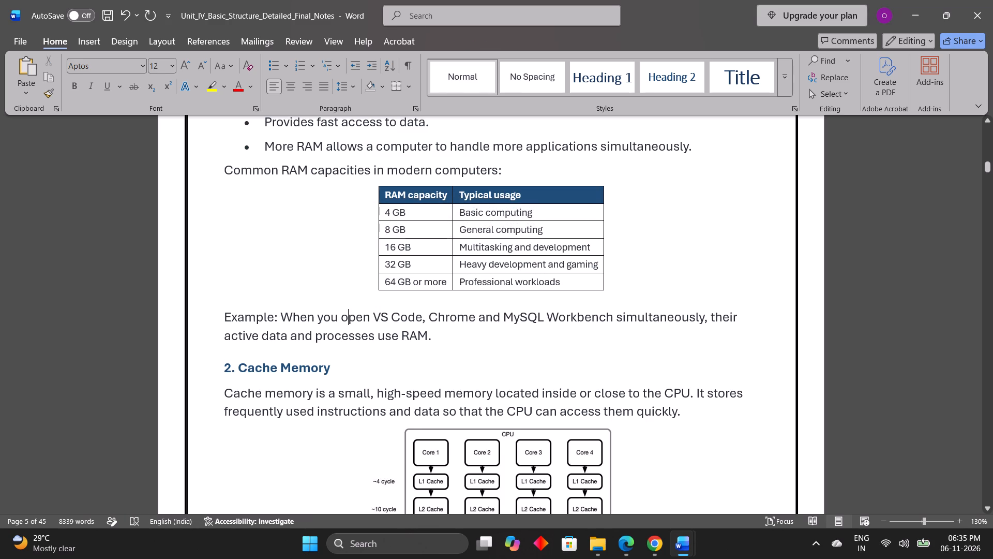
scroll(344, 327, down, 1)
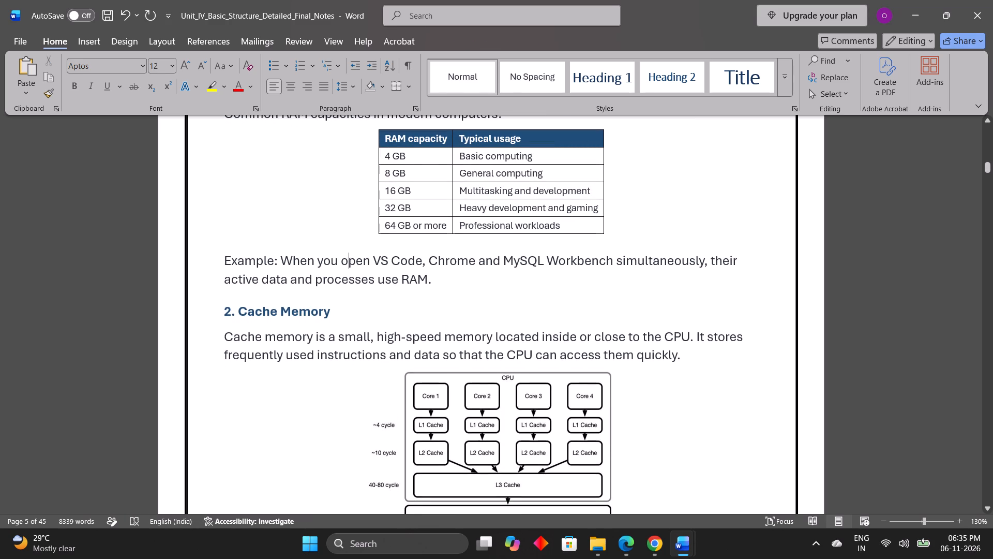
drag(231, 255, 492, 284)
click(492, 284)
Enlarge the CPU cache hierarchy diagram under "2. Cache Memory" proportionally by about a quarter.
scroll(492, 284, down, 1)
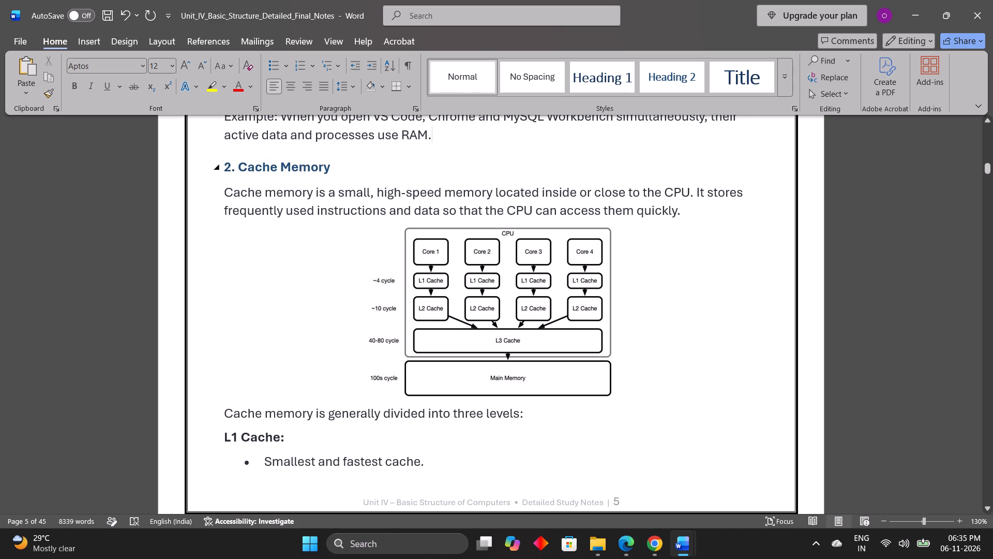
drag(255, 167, 696, 223)
click(696, 223)
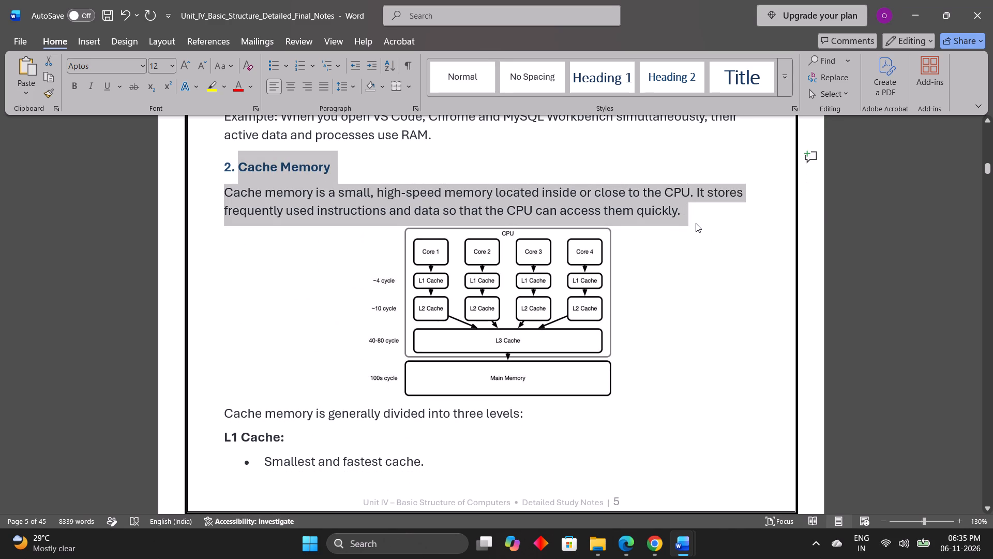
click(568, 294)
scroll(568, 294, down, 2)
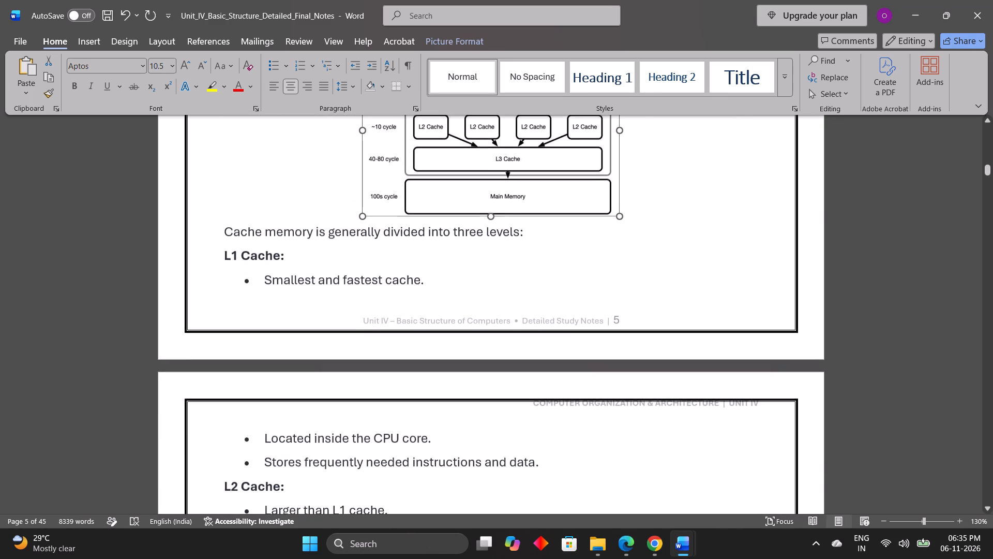
drag(619, 214, 683, 231)
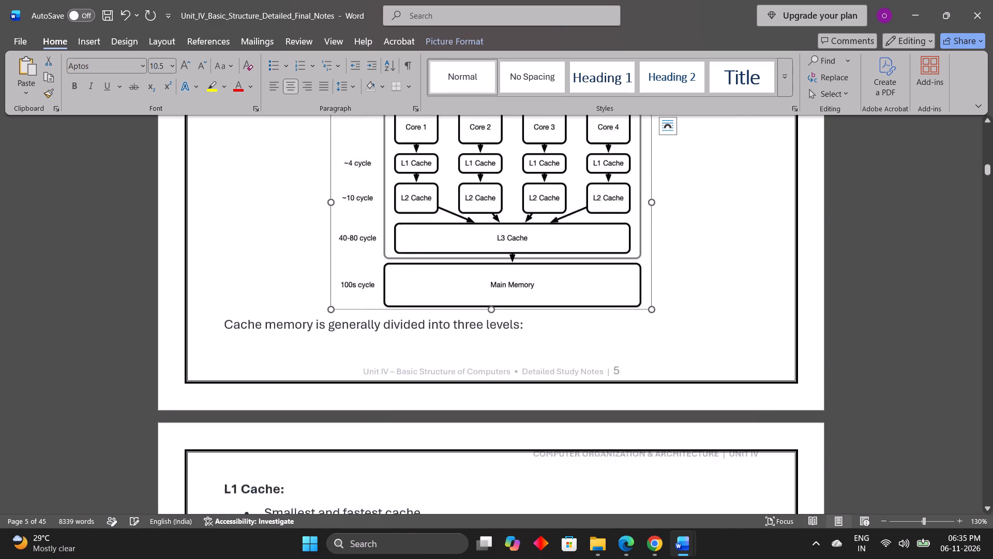
click(752, 262)
scroll(752, 262, up, 1)
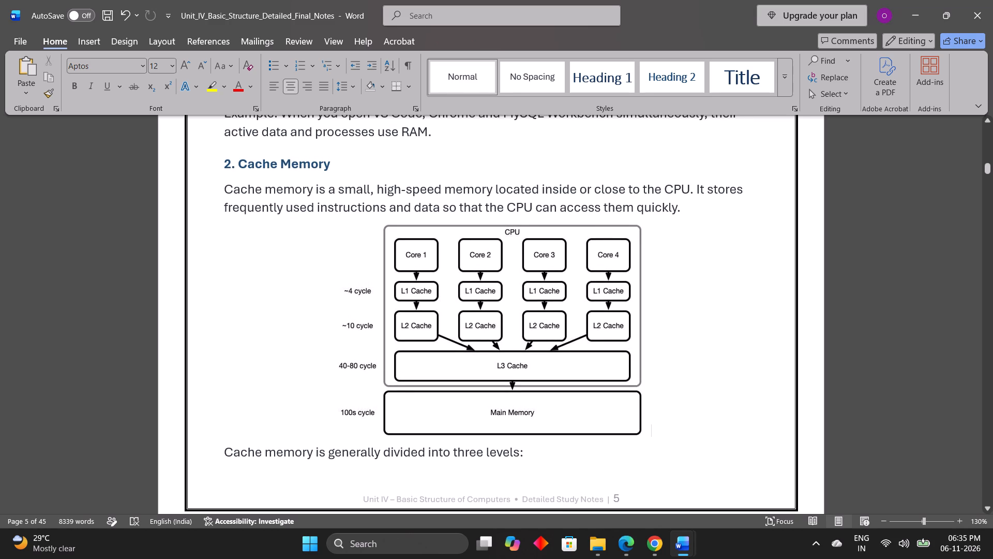
Read the Cache Memory definition and the sentence on its three levels, and check the L1, L2 and L3 content following the diagram.
drag(383, 185, 593, 190)
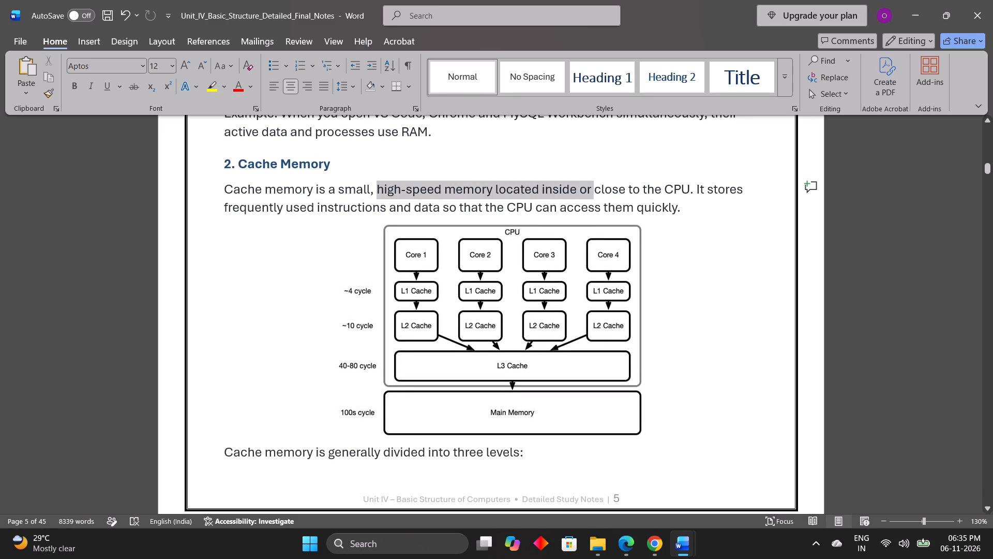
drag(593, 190, 688, 189)
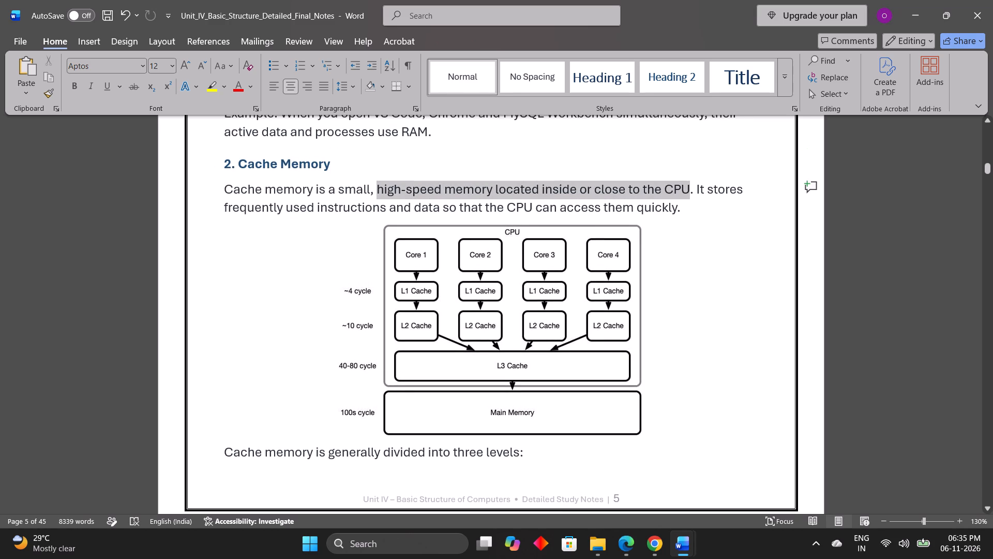
drag(688, 189, 687, 189)
click(687, 189)
drag(693, 189, 438, 217)
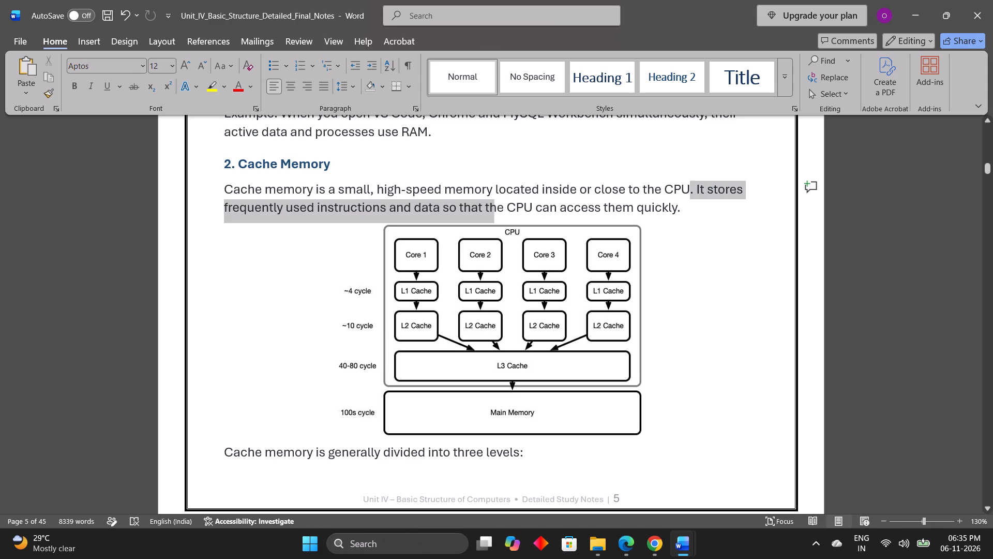
drag(438, 217, 426, 205)
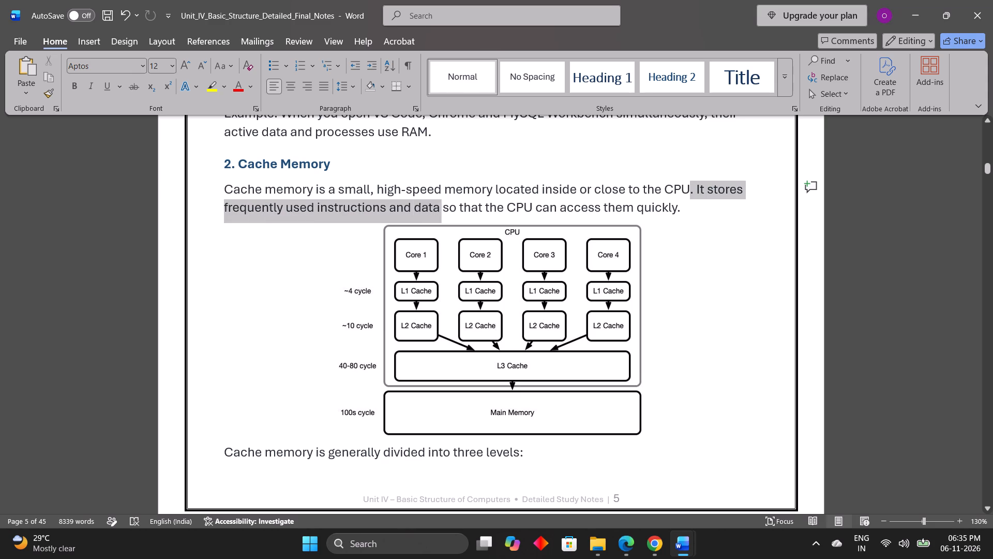
drag(426, 205, 684, 216)
click(684, 216)
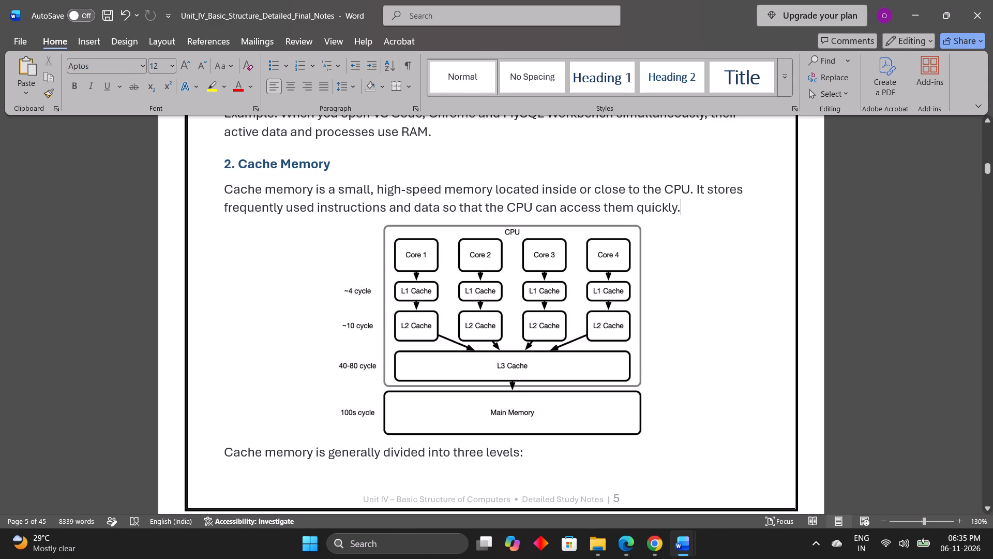
drag(243, 448, 543, 463)
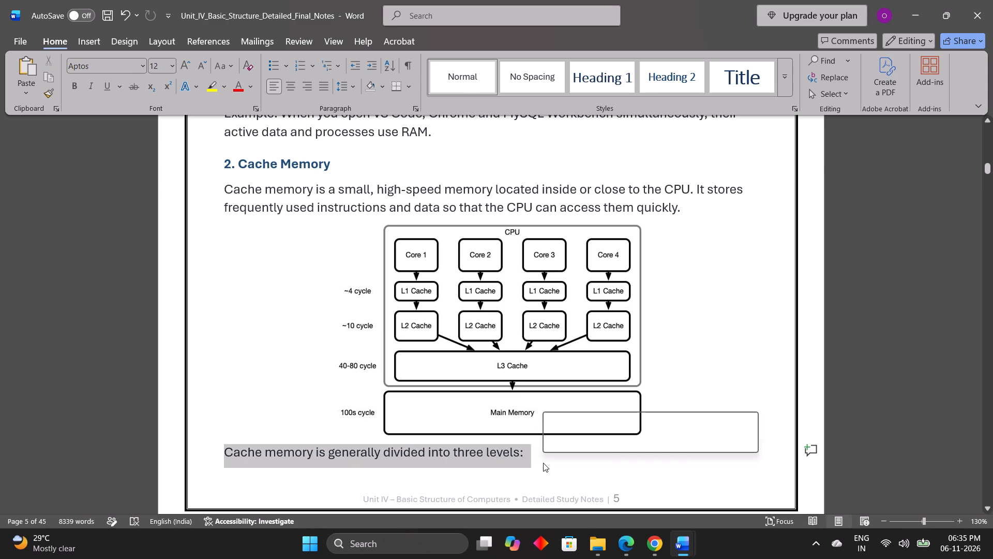
click(543, 463)
scroll(543, 463, down, 3)
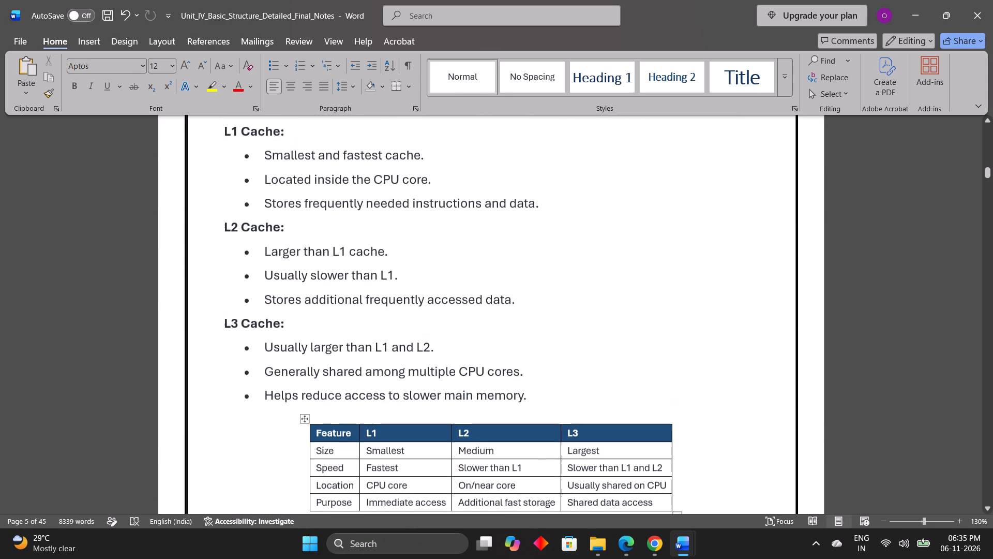
scroll(543, 463, up, 1)
scroll(531, 411, down, 1)
scroll(531, 411, up, 1)
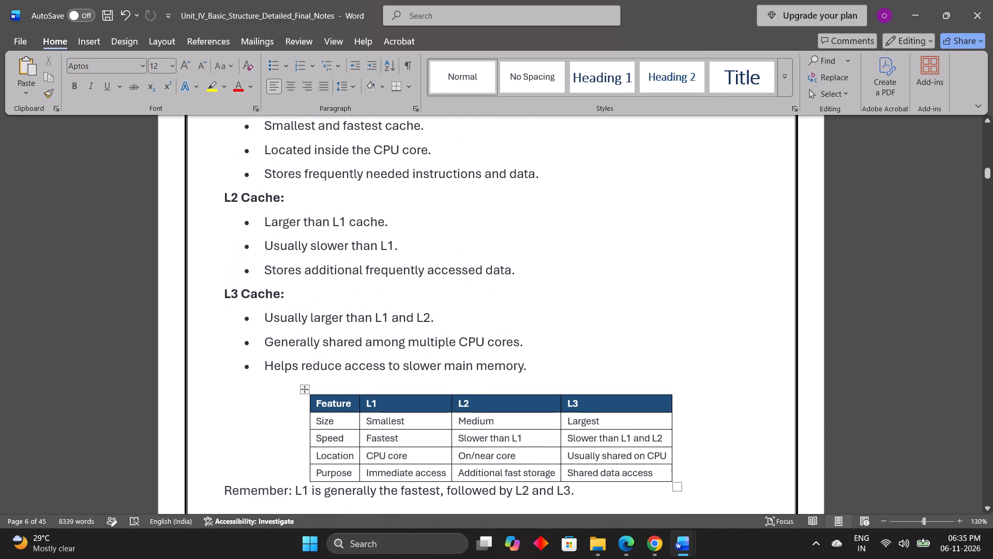
Read through the L1, L2 and L3 Cache bullet lists, down to the point about slower main memory.
drag(270, 153, 290, 153)
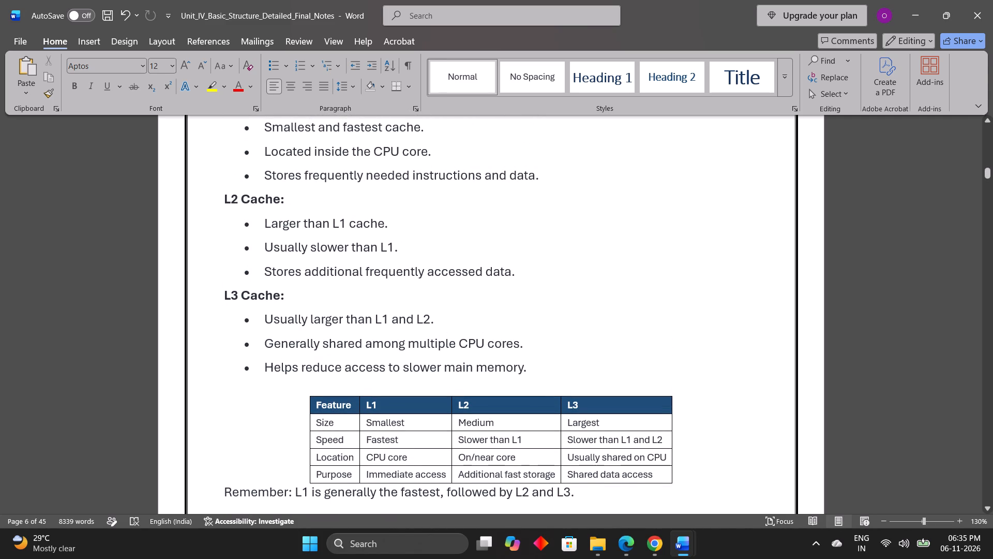
drag(290, 153, 453, 181)
click(453, 181)
drag(285, 225, 386, 225)
click(386, 225)
drag(315, 245, 424, 251)
click(424, 251)
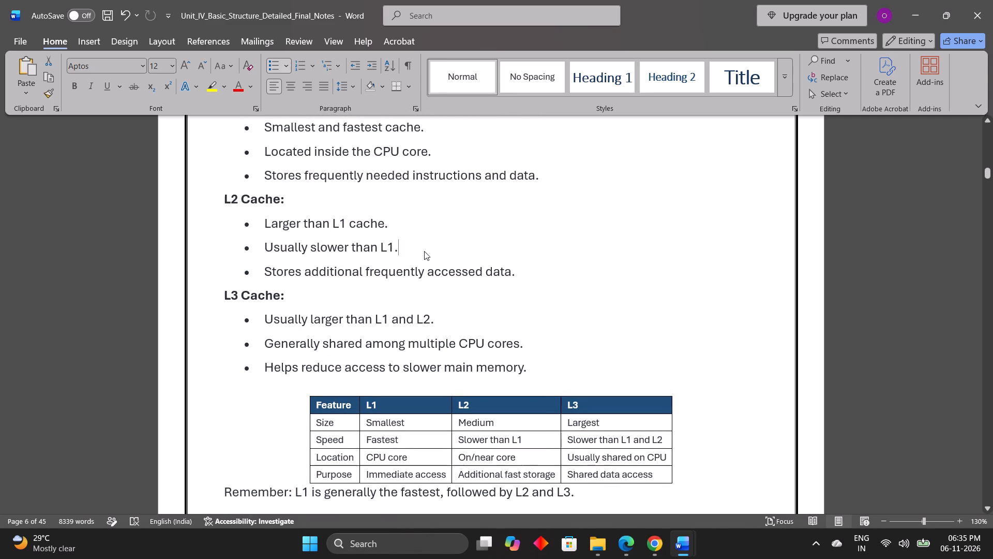
drag(308, 270, 544, 275)
click(544, 275)
click(312, 314)
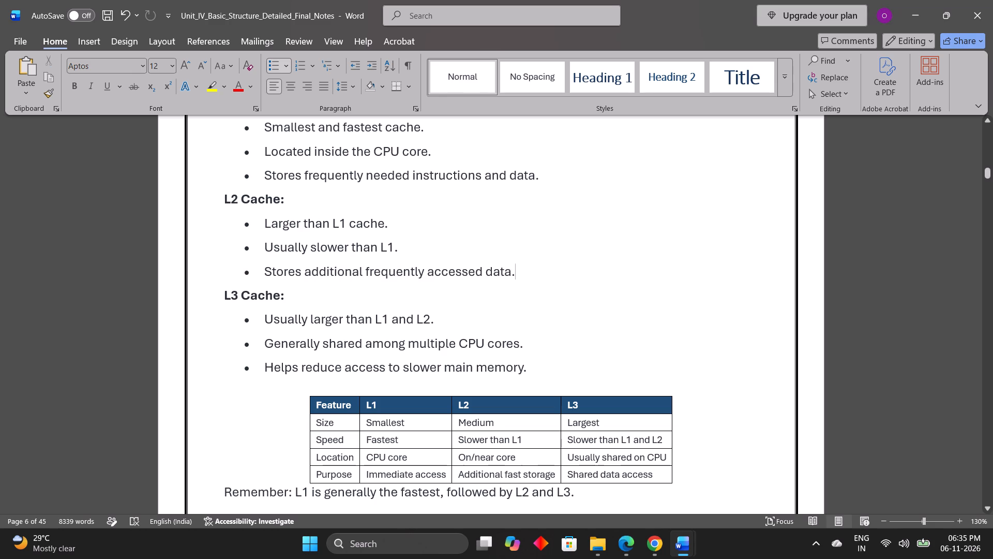
drag(275, 320, 459, 303)
click(459, 303)
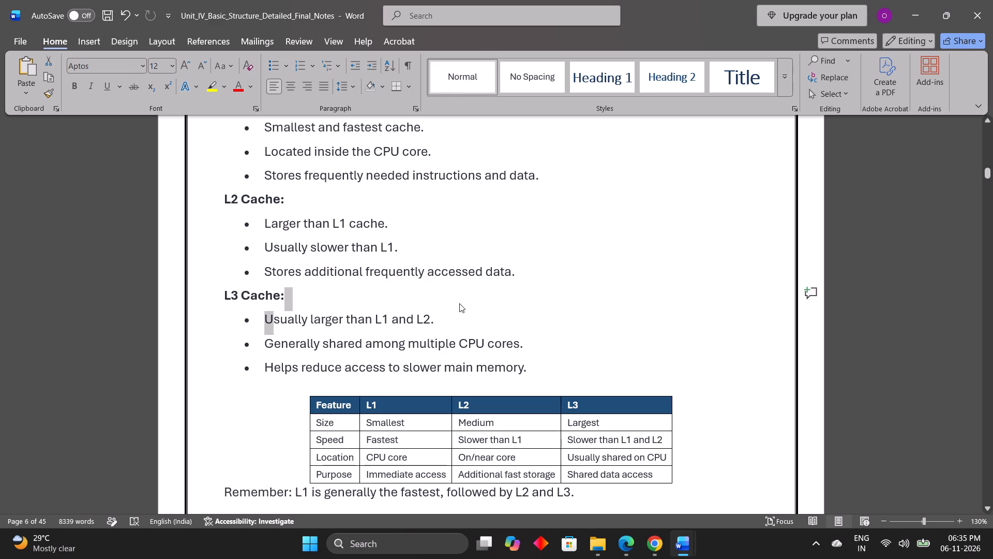
drag(265, 326, 551, 323)
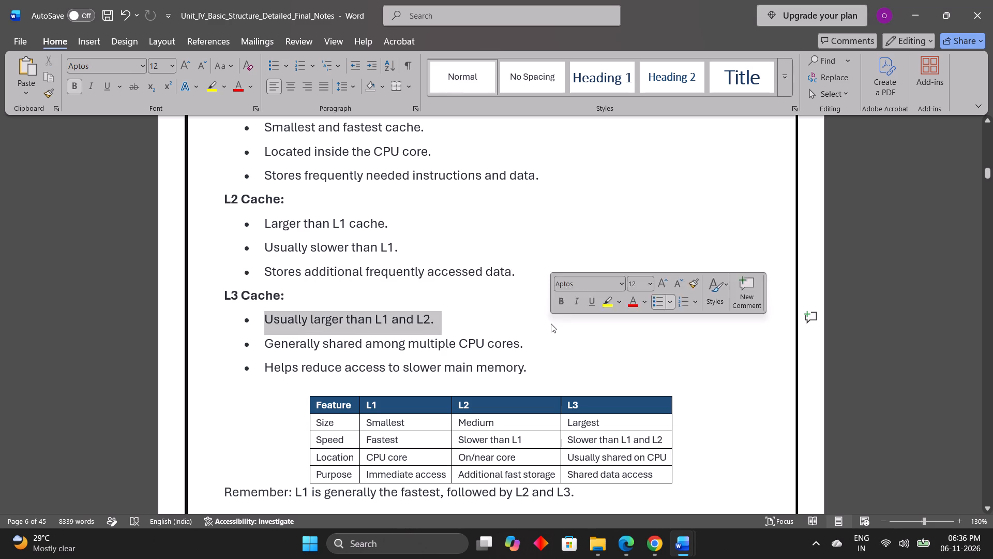
click(551, 323)
drag(341, 344, 557, 351)
click(557, 351)
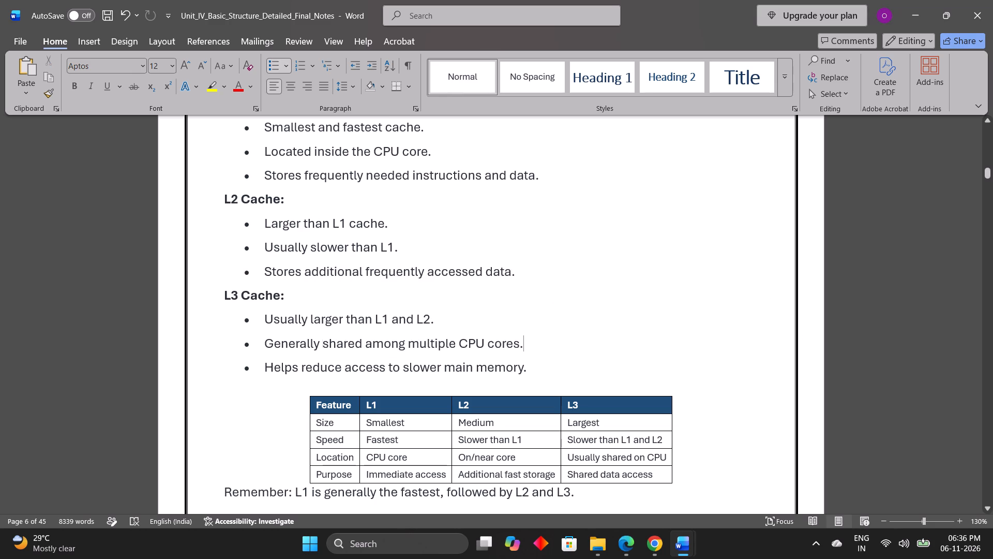
drag(315, 370, 606, 349)
click(479, 378)
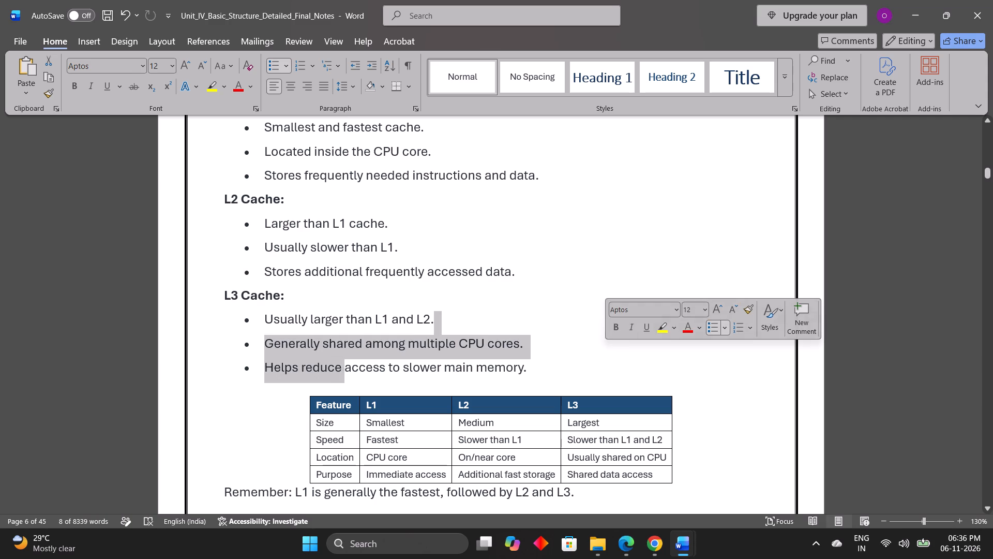
Insert a blank line between the L1/L2/L3 comparison table and the "Remember" sentence, and reduce that line's font size to 8.
scroll(479, 378, down, 1)
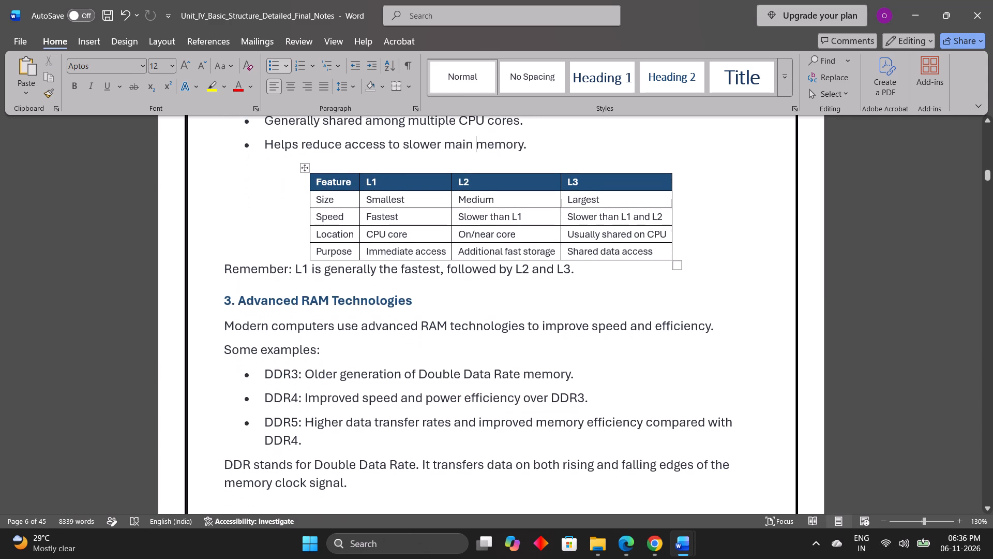
click(680, 261)
click(223, 265)
key(shift+Return)
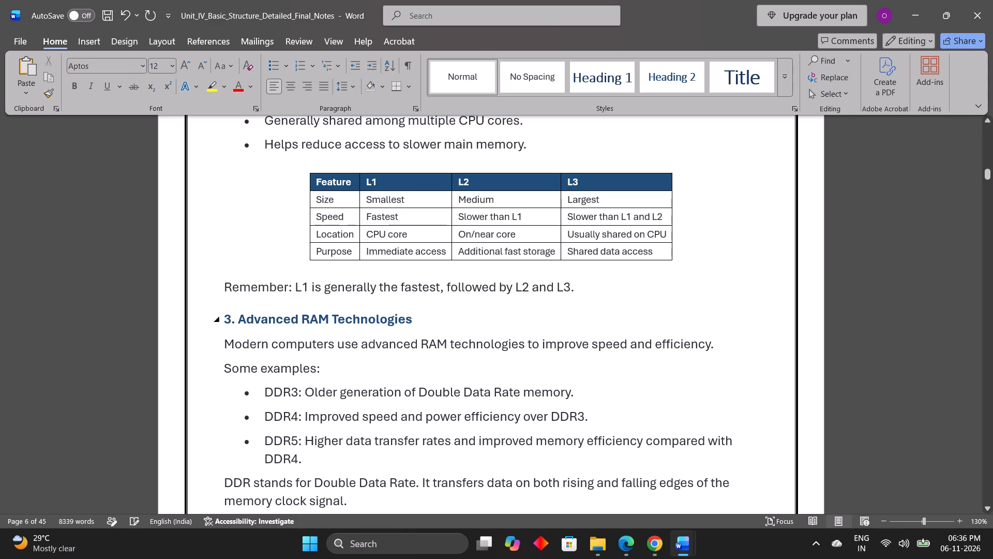
click(367, 268)
triple_click(203, 61)
triple_click(203, 61)
click(645, 282)
Review the "3. Advanced RAM Technologies" section, including the DDR3, DDR4 and DDR5 bullets.
scroll(645, 282, down, 1)
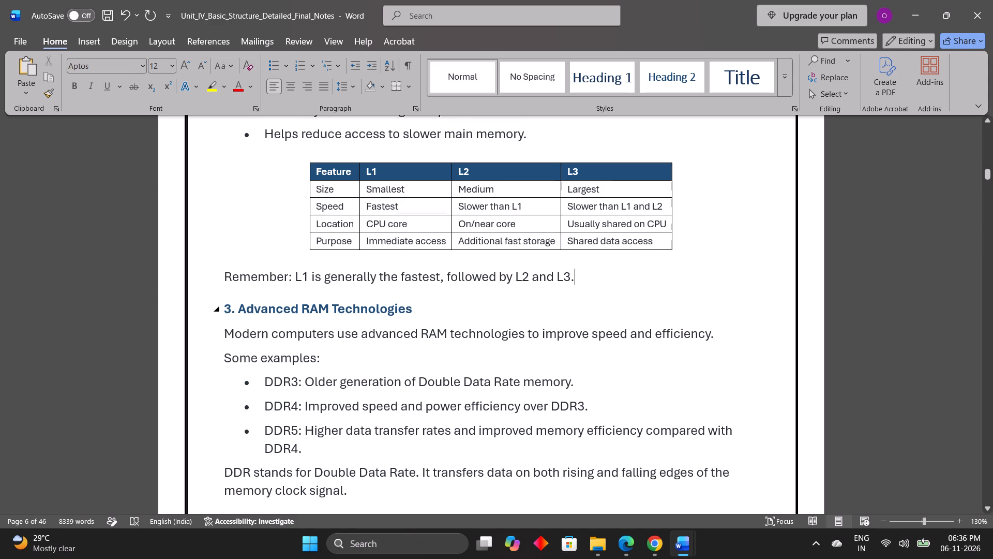
scroll(645, 282, down, 2)
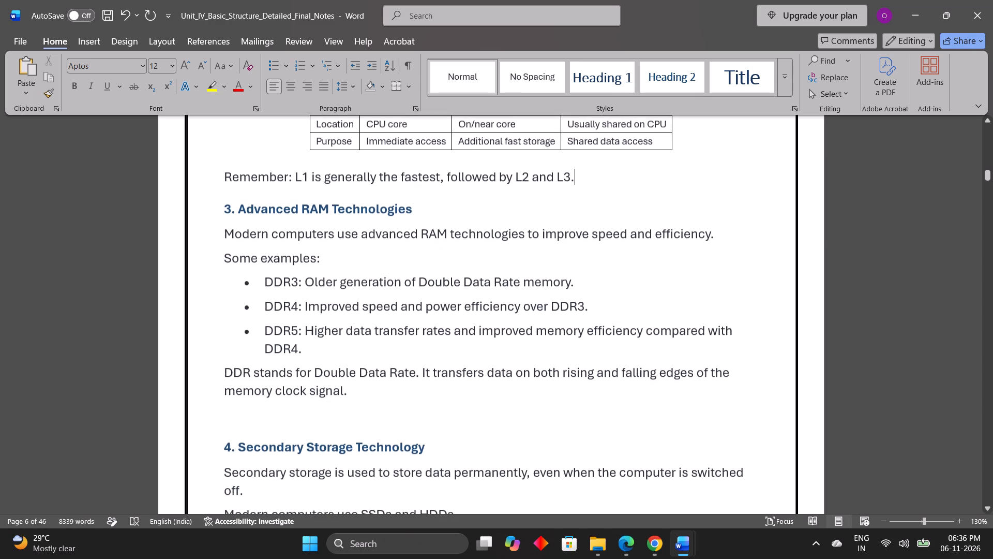
scroll(645, 282, down, 1)
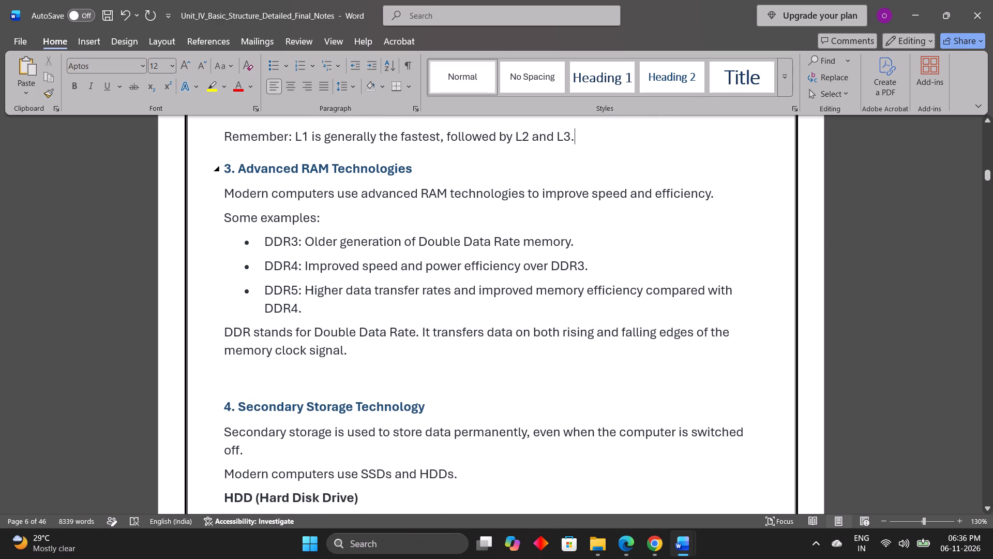
click(243, 179)
click(284, 239)
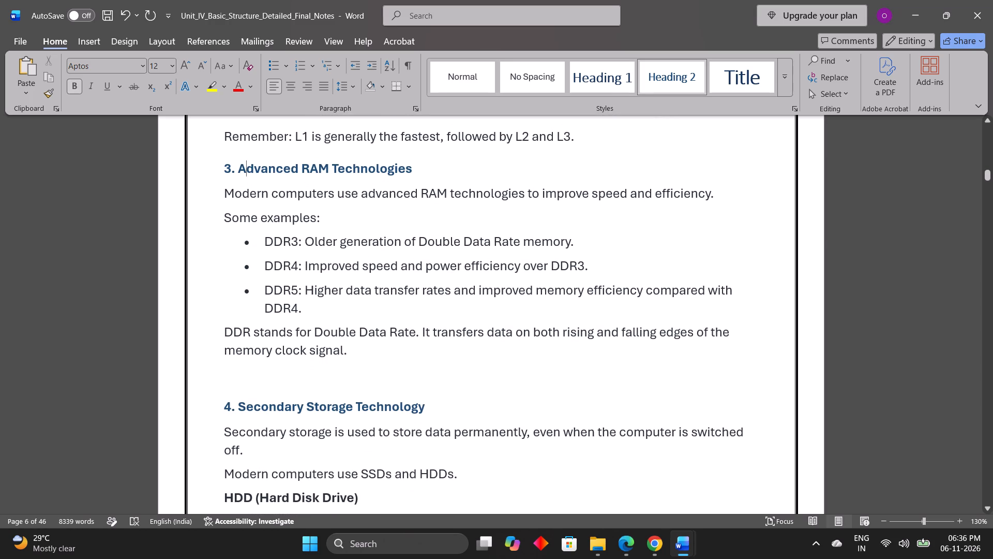
click(287, 320)
click(313, 305)
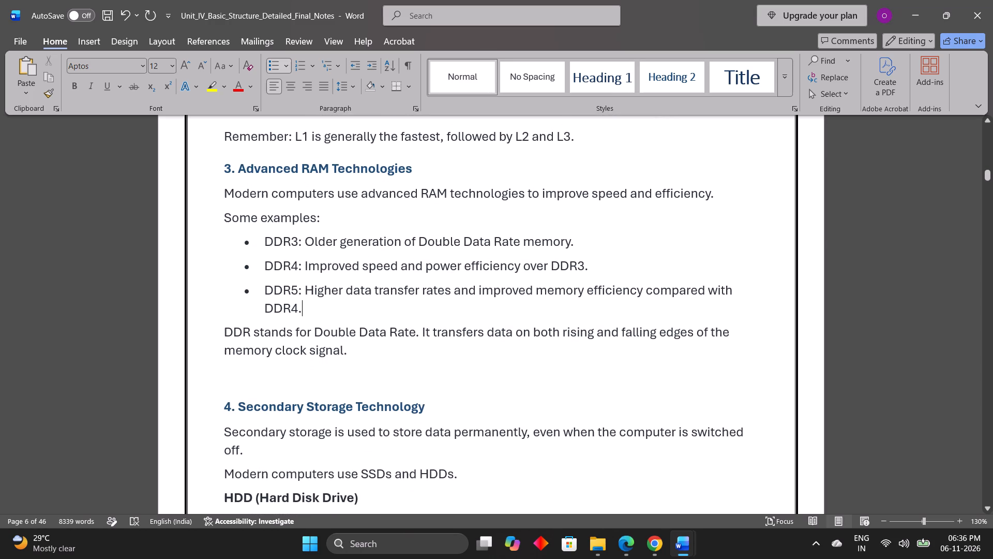
scroll(313, 305, down, 1)
scroll(313, 305, up, 1)
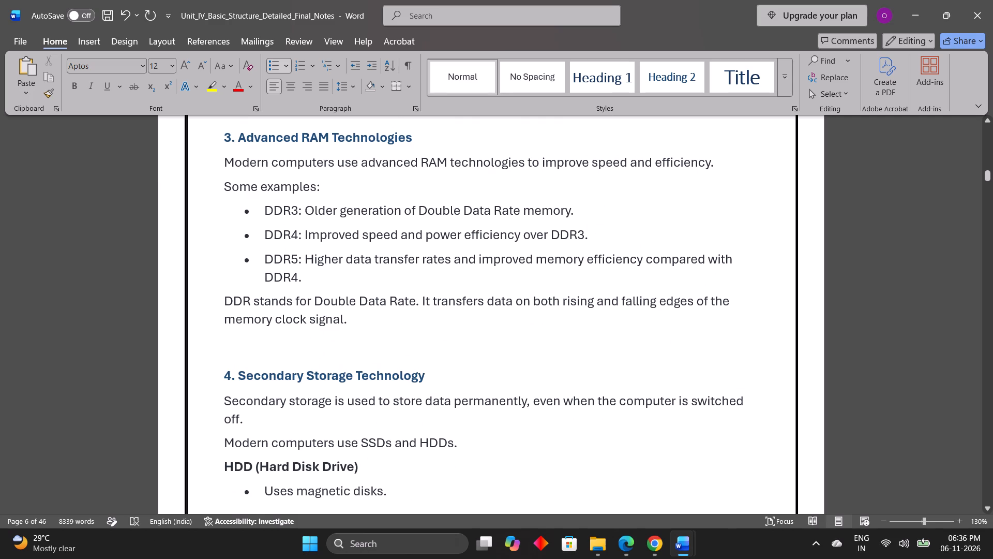
Replace the word "and" with "&" after "Higher data transfer rates" in the DDR5 bullet.
click(473, 262)
key(BackSpace)
key(BackSpace)
key(BackSpace)
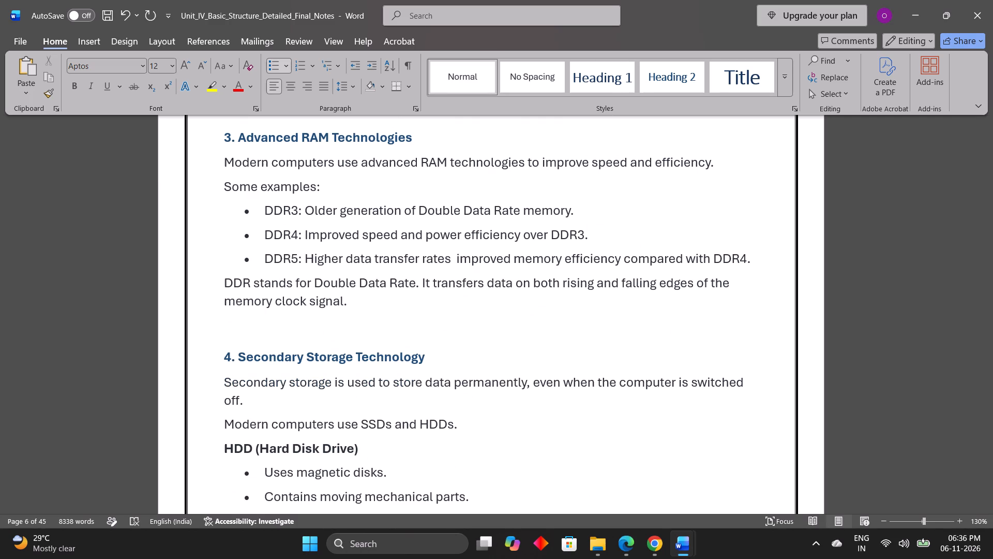
key(Up)
key(Up)
key(Up)
key(Up)
key(Up)
key(Up)
key(Up)
key(Up)
key(Up)
key(Up)
key(Up)
key(Up)
key(Up)
key(Up)
key(Up)
key(Up)
key(Up)
key(Up)
key(Up)
key(Up)
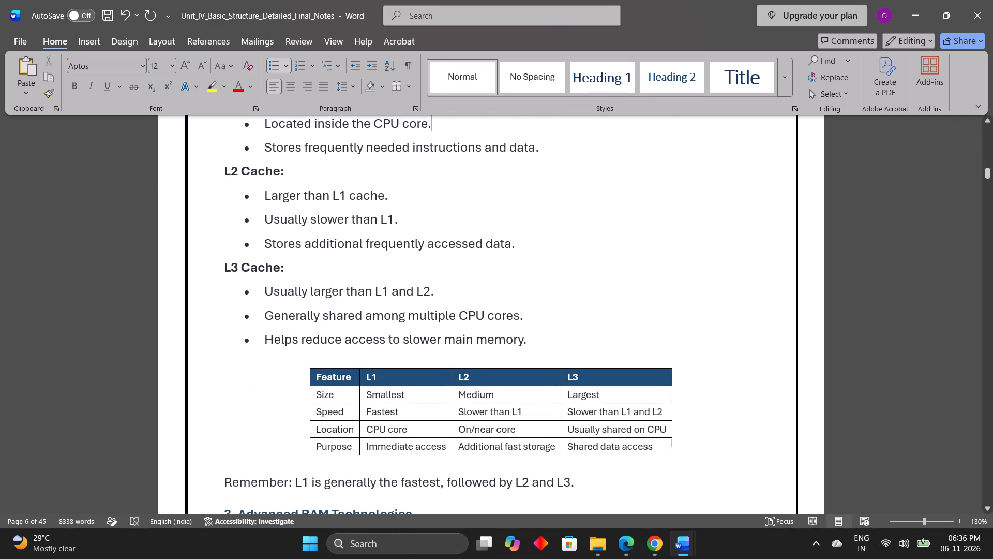
key(ctrl+z)
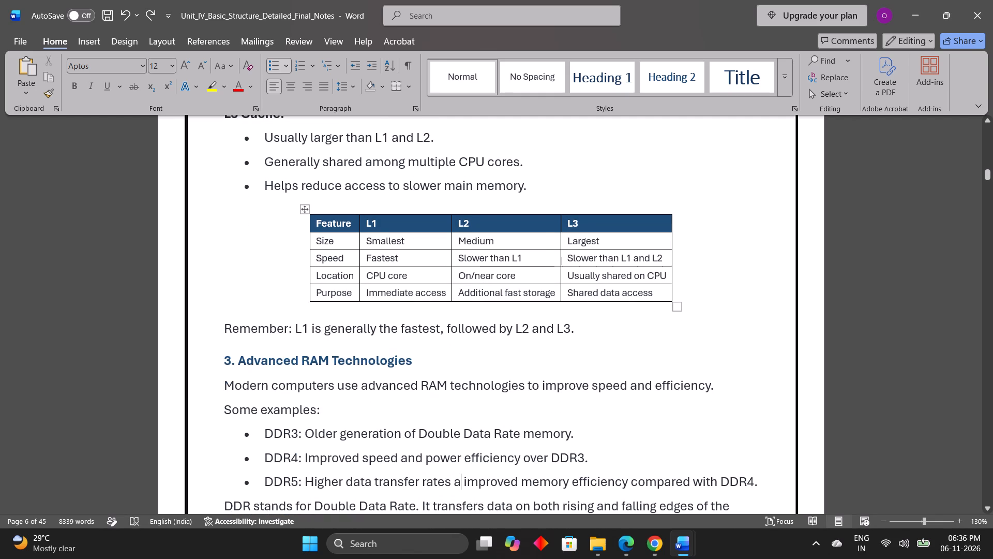
key(BackSpace)
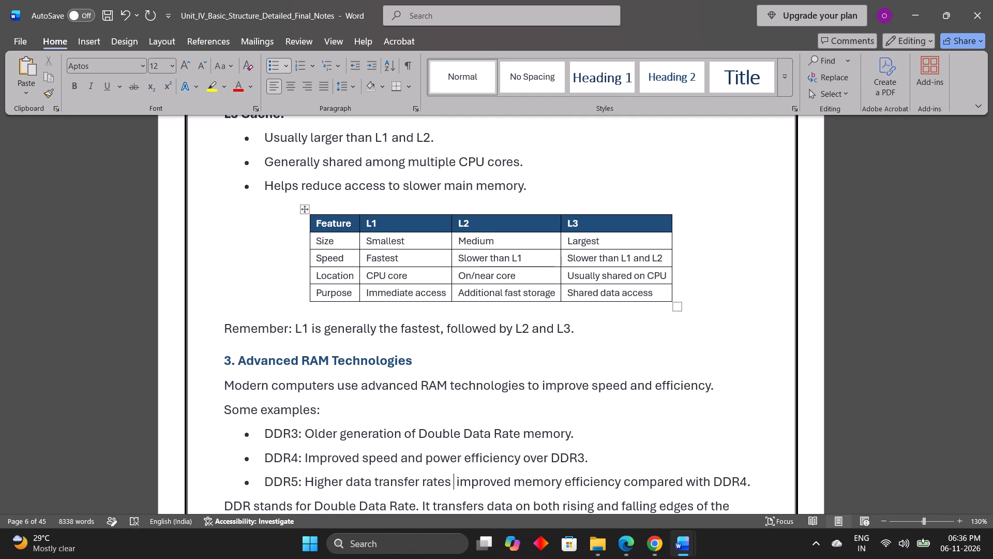
key(shift+ampersand)
Reread the DDR5 bullet and shorten its word "Higher" to "High".
scroll(473, 262, down, 1)
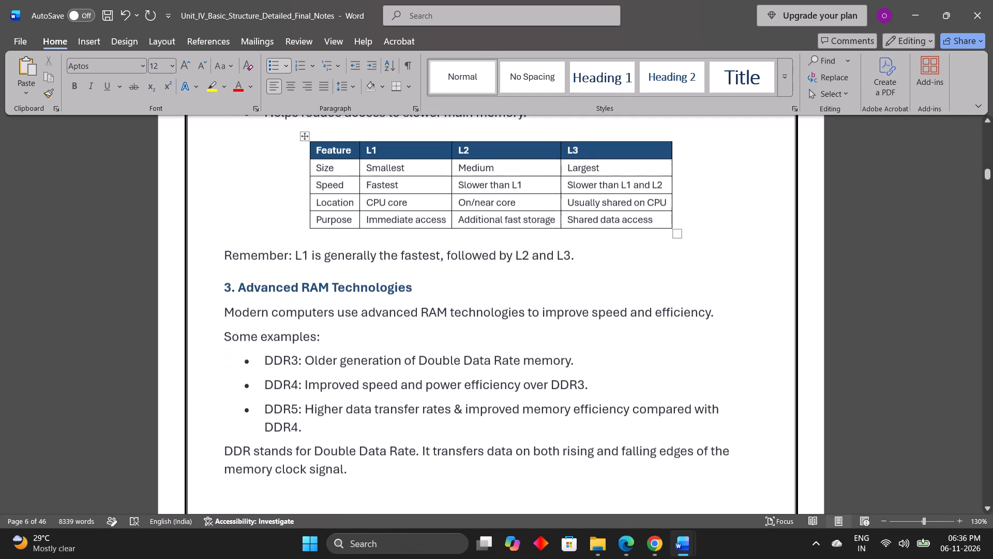
scroll(473, 262, down, 2)
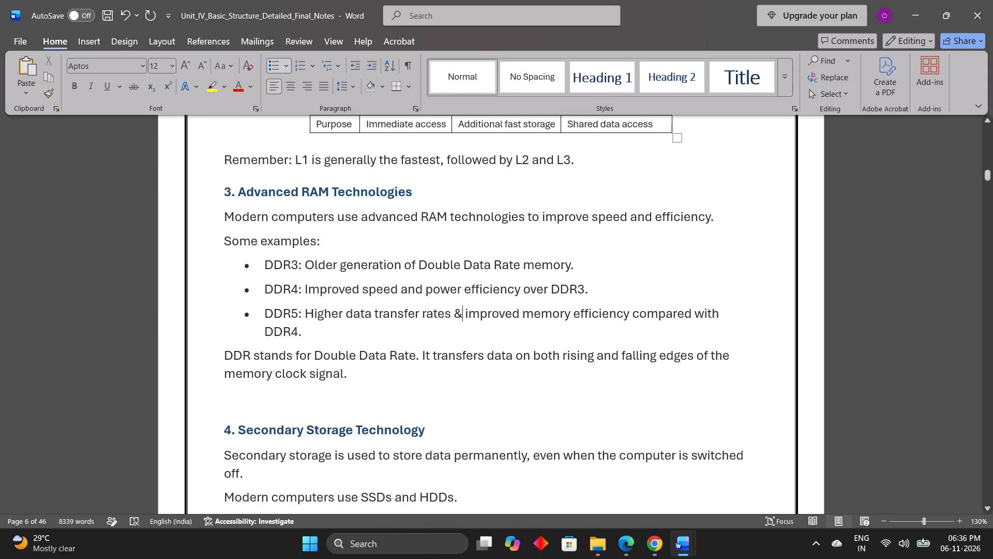
drag(349, 315, 461, 314)
drag(486, 319, 550, 320)
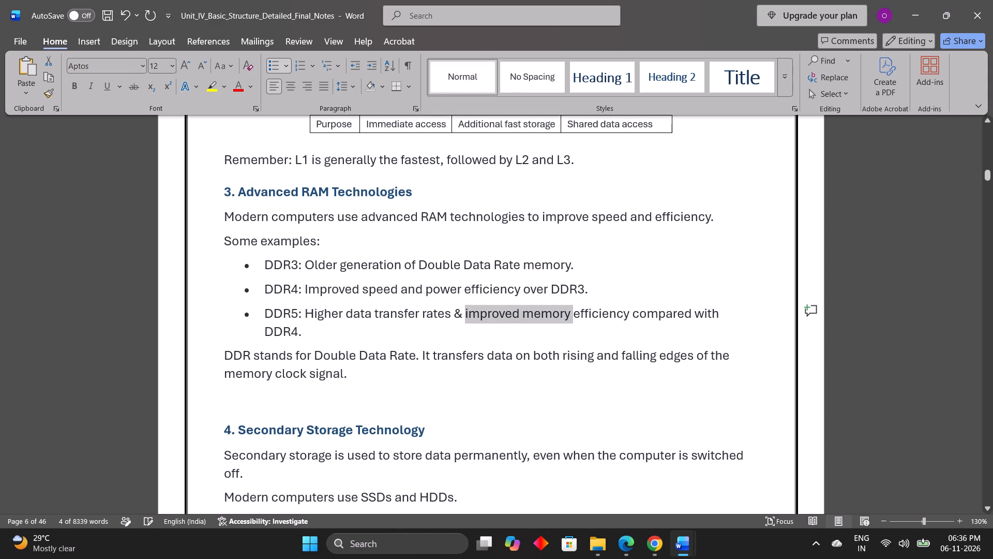
drag(550, 320, 688, 318)
click(688, 318)
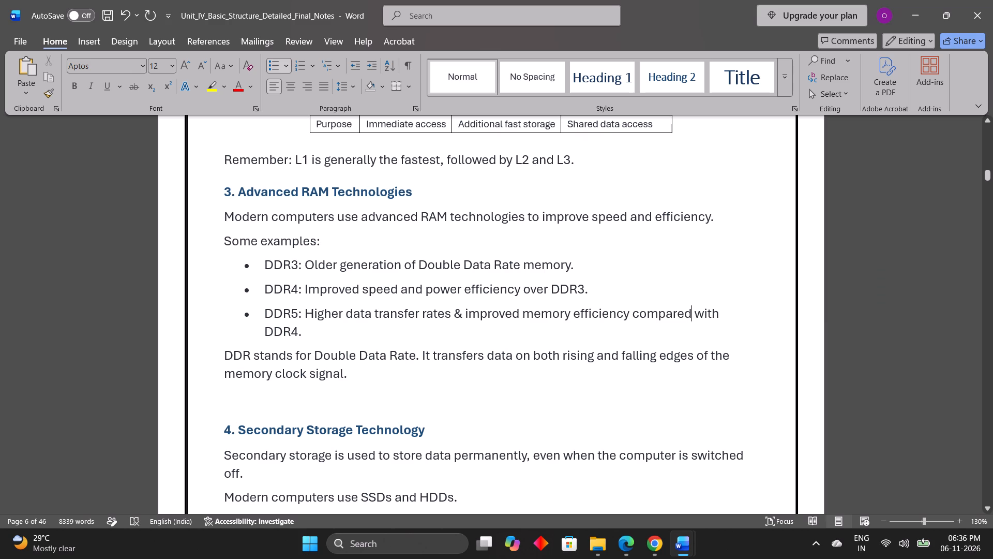
click(379, 327)
click(345, 313)
key(BackSpace)
key(BackSpace)
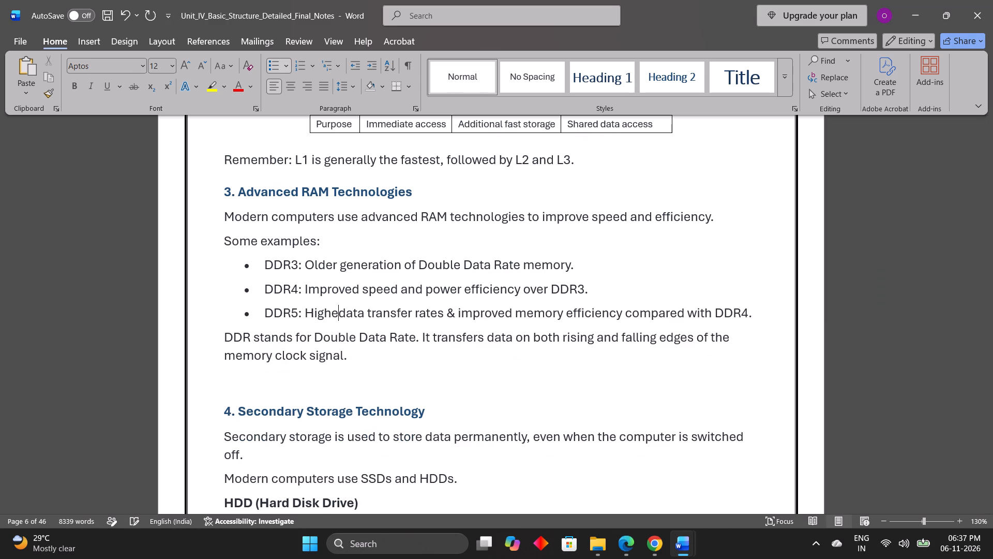
key(BackSpace)
key(space)
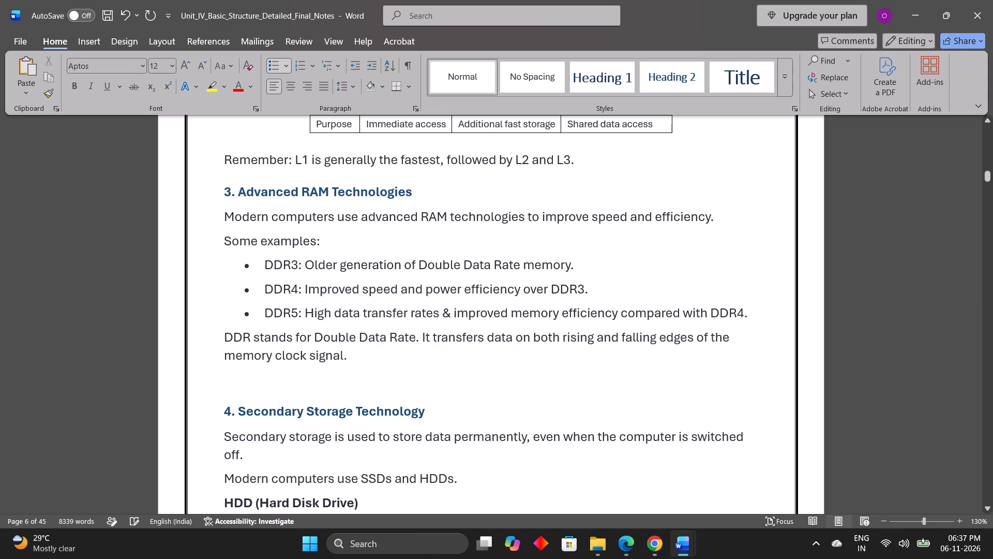
Delete the empty line between the DDR explanation paragraph and the "4. Secondary Storage Technology" heading.
click(408, 379)
scroll(408, 379, down, 1)
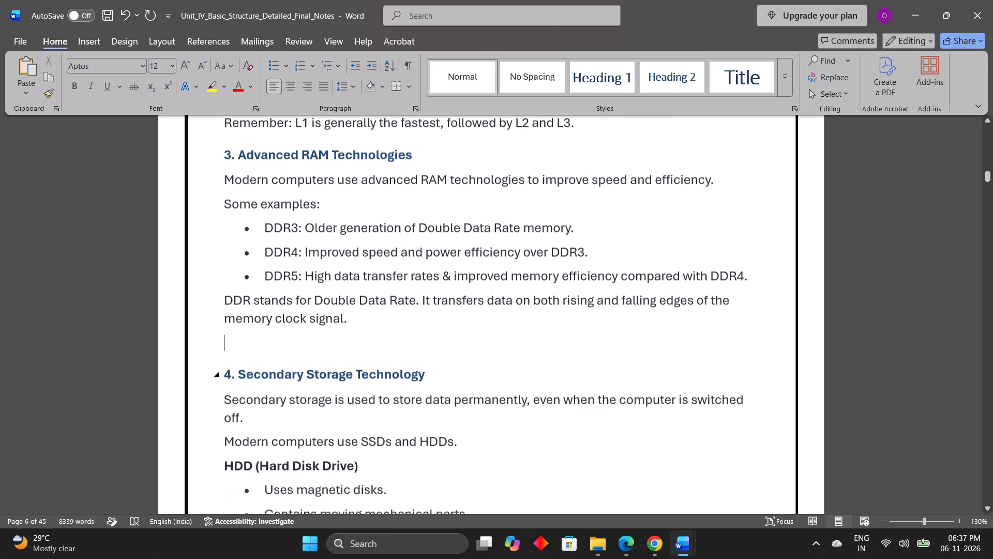
scroll(408, 379, down, 1)
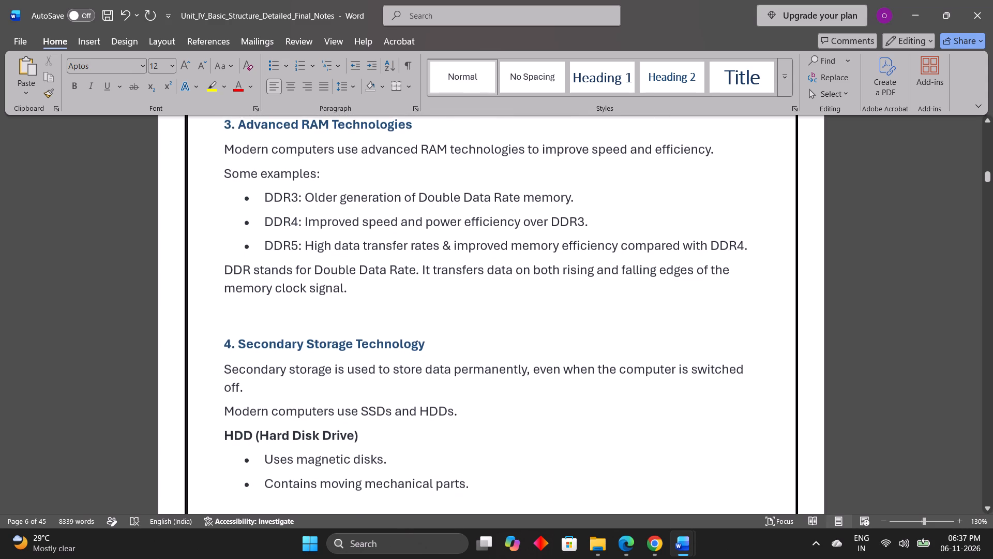
scroll(408, 379, down, 1)
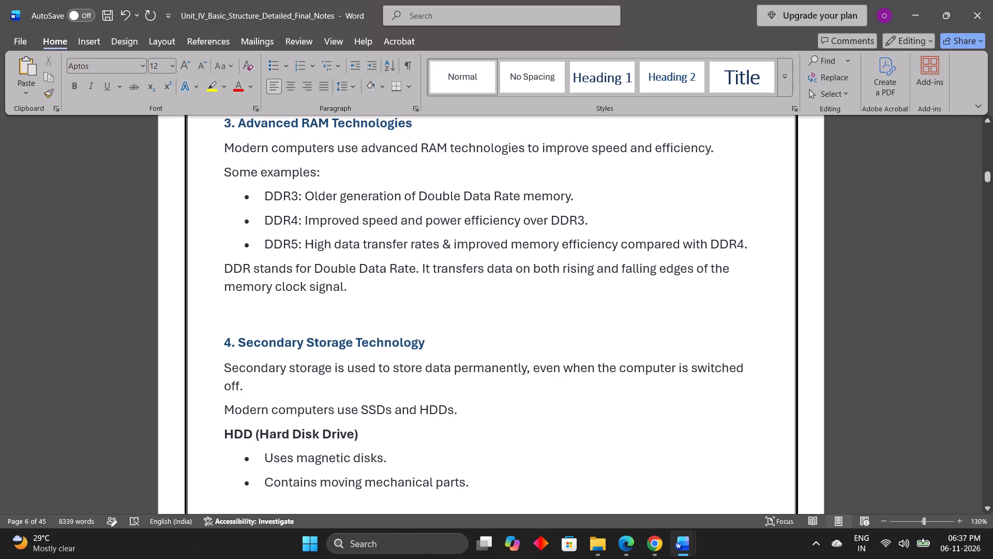
scroll(408, 379, down, 1)
scroll(408, 379, up, 1)
scroll(408, 379, down, 1)
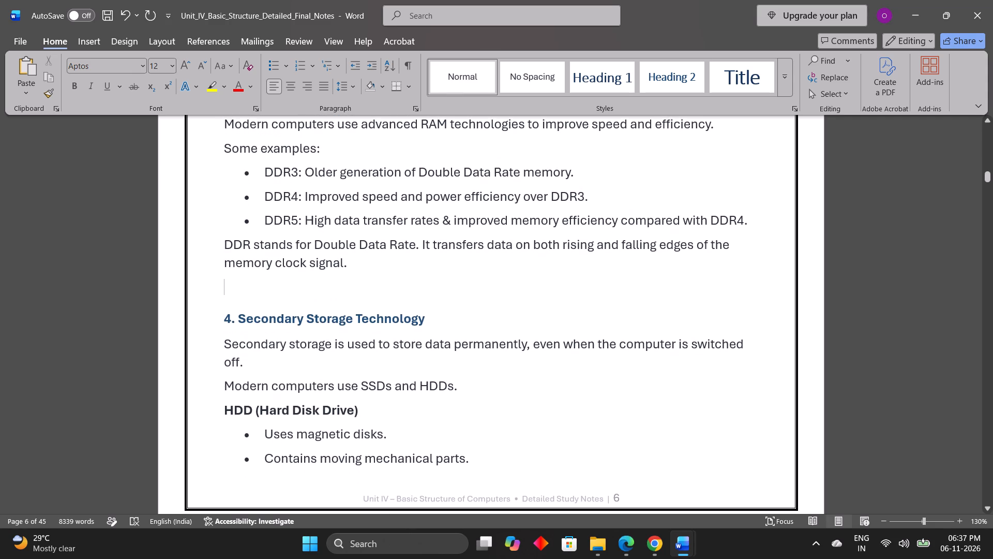
scroll(408, 379, down, 1)
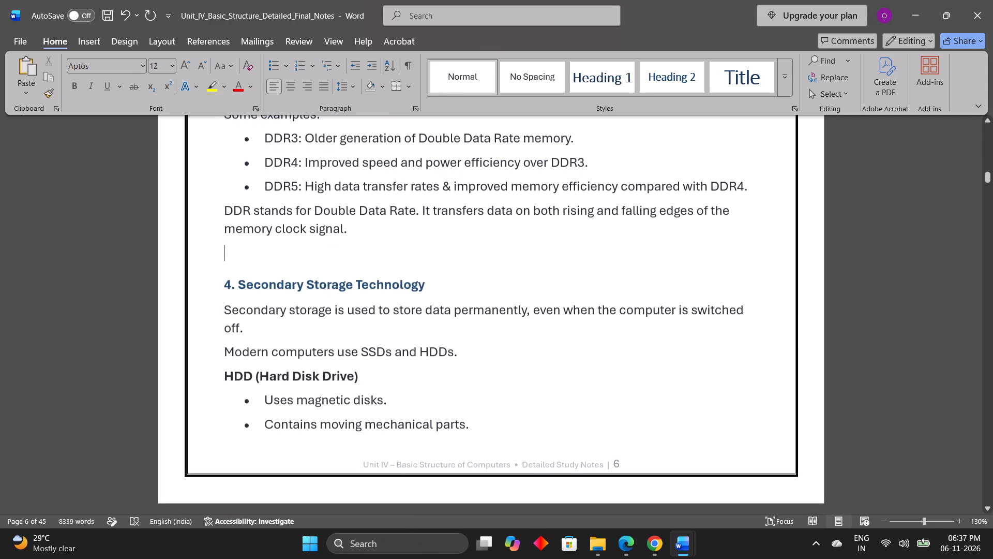
scroll(408, 379, down, 1)
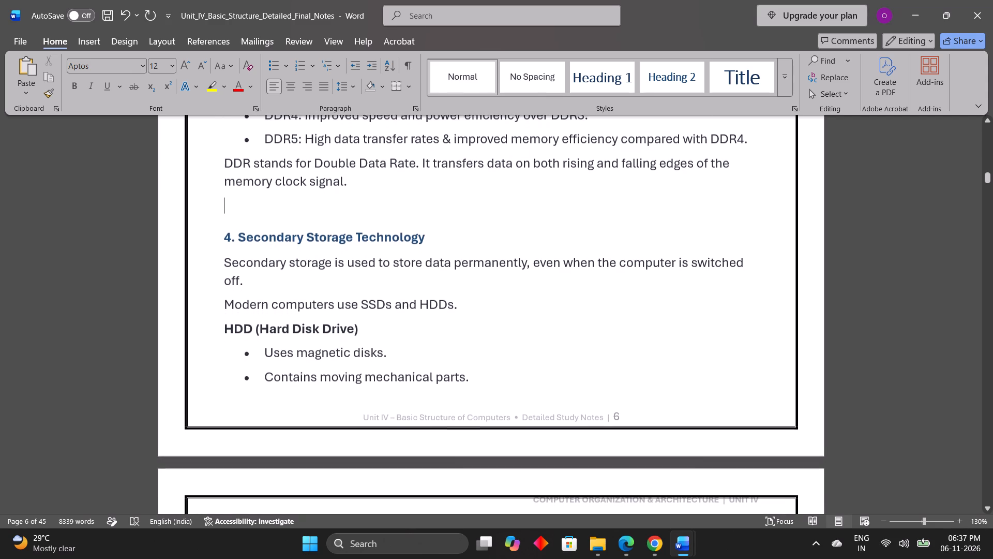
key(BackSpace)
Replace "Secondary storage" with "It" at the start of the first sentence under "4. Secondary Storage Technology".
scroll(395, 195, up, 1)
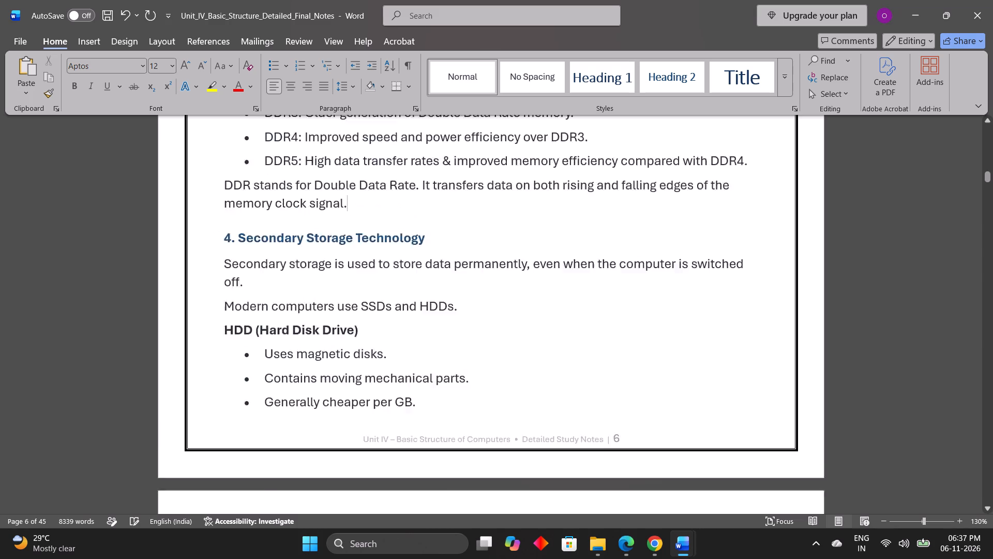
scroll(395, 195, up, 1)
scroll(395, 195, down, 1)
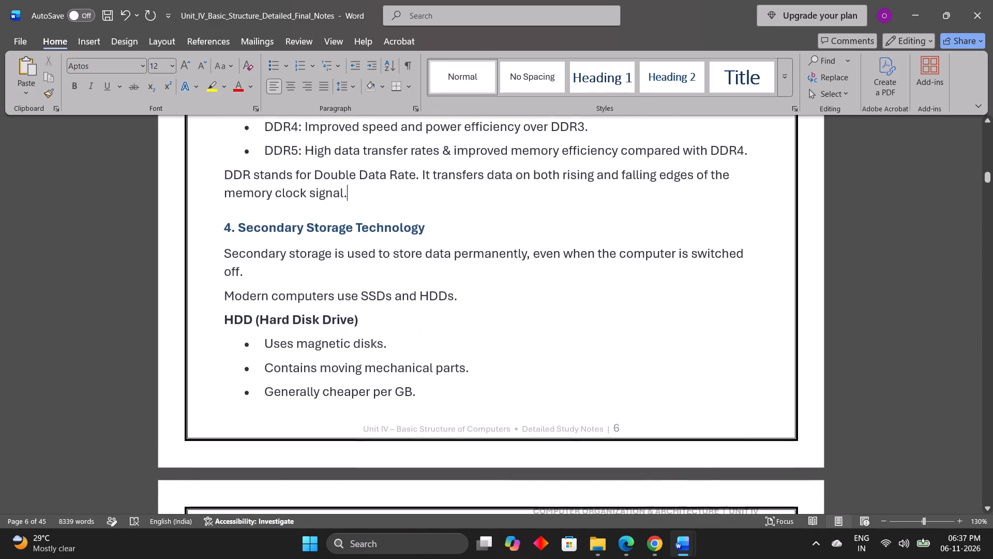
scroll(395, 195, down, 1)
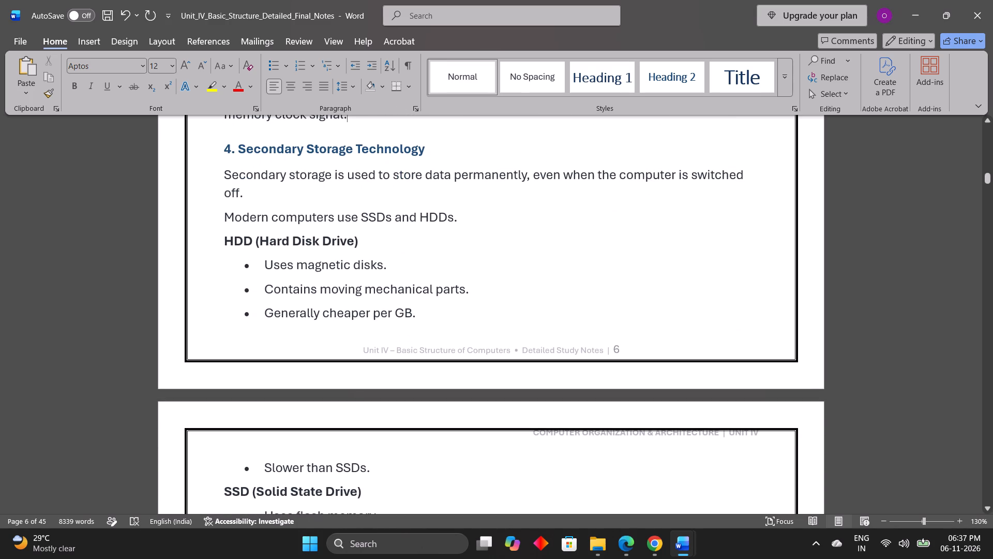
drag(294, 175, 344, 175)
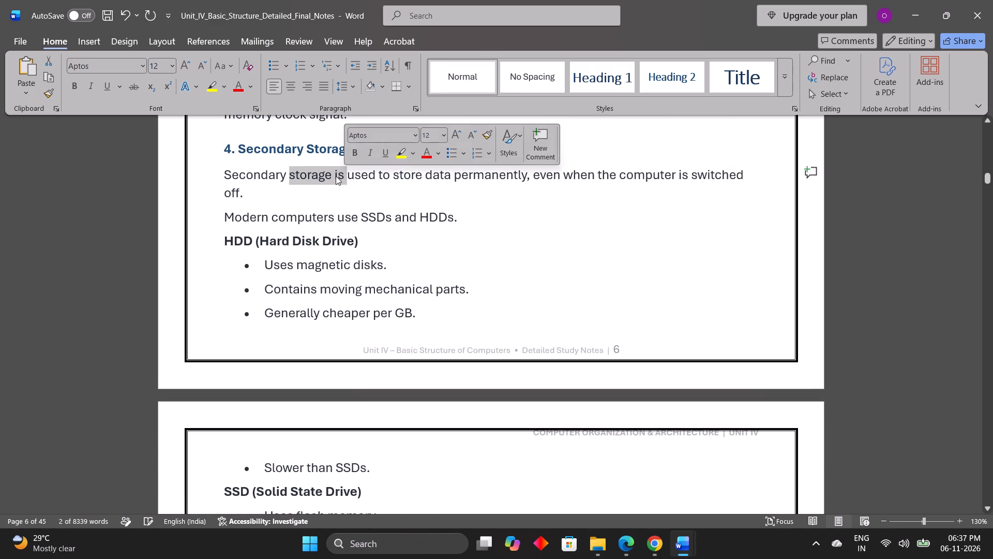
click(336, 176)
click(326, 176)
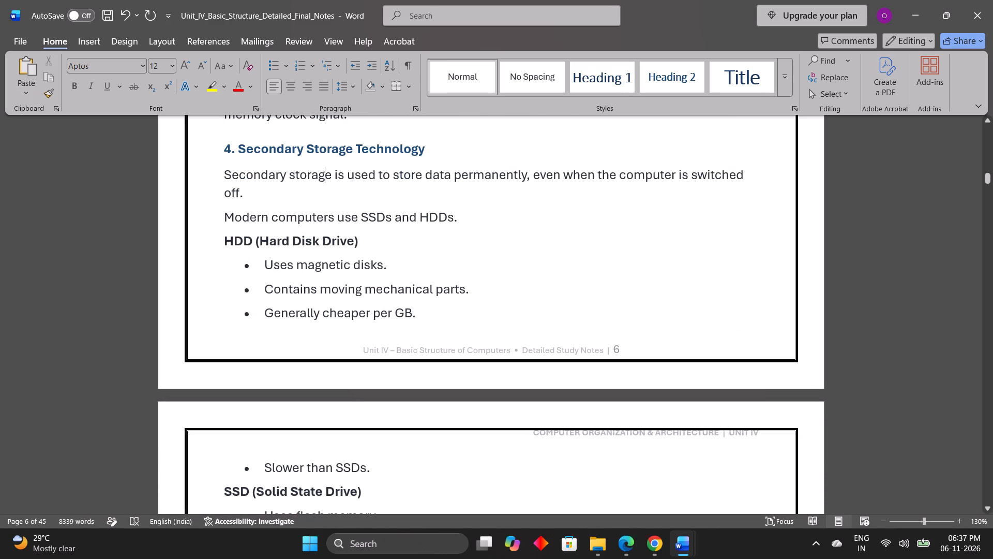
click(330, 176)
key(BackSpace)
key(BackSpace)
key(BackSpace)
key(BackSpace)
key(BackSpace)
key(BackSpace)
key(BackSpace)
key(BackSpace)
key(BackSpace)
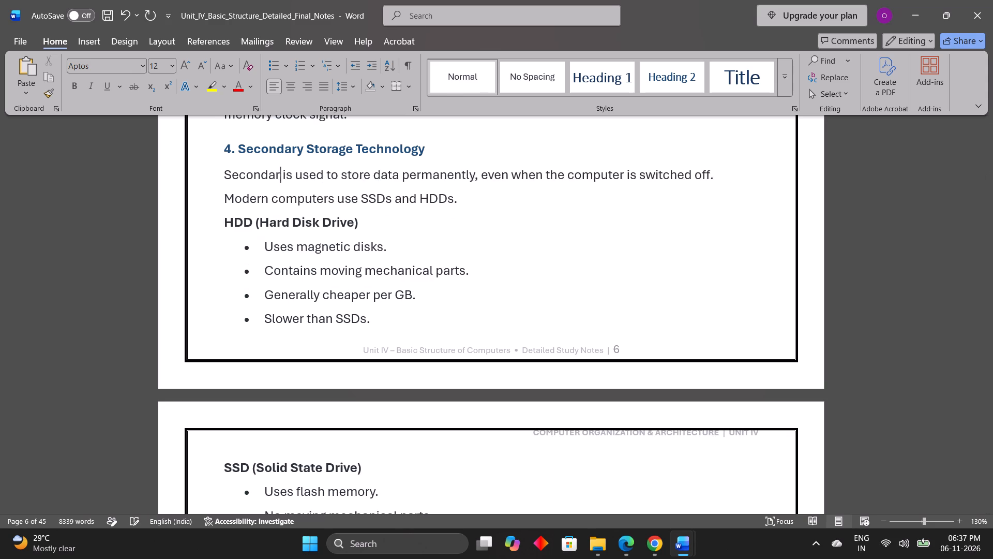
key(BackSpace)
key(BackSpace)
key(BackSpace)
key(BackSpace)
key(BackSpace)
key(BackSpace)
key(BackSpace)
key(BackSpace)
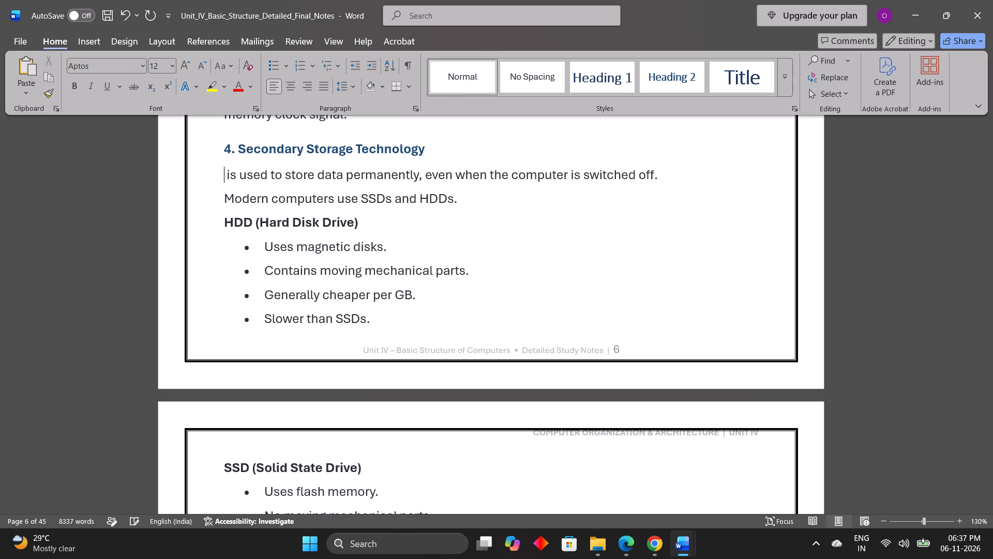
text(IT)
key(BackSpace)
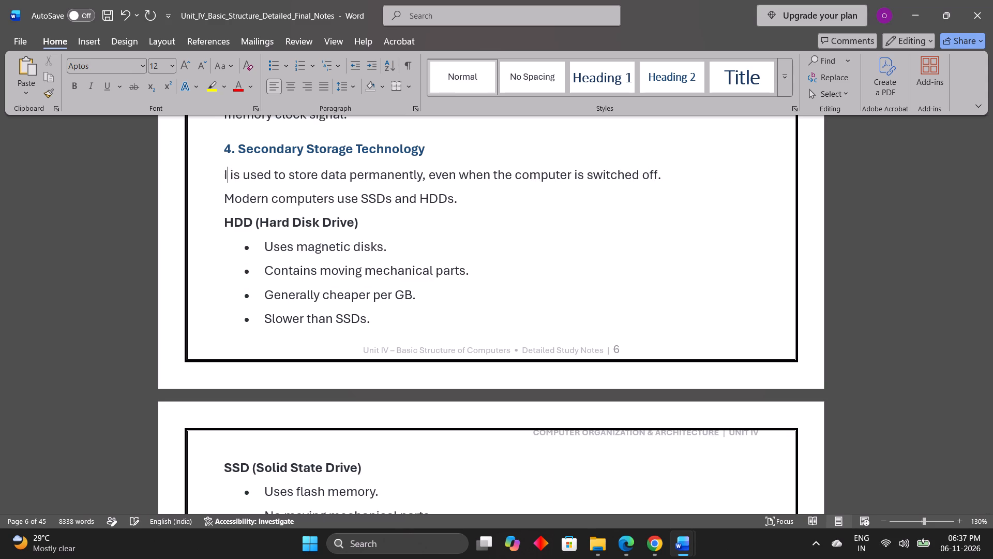
key(t)
Reread the two introductory sentences under "4. Secondary Storage Technology", on permanent data storage and the use of SSDs and HDDs.
click(380, 191)
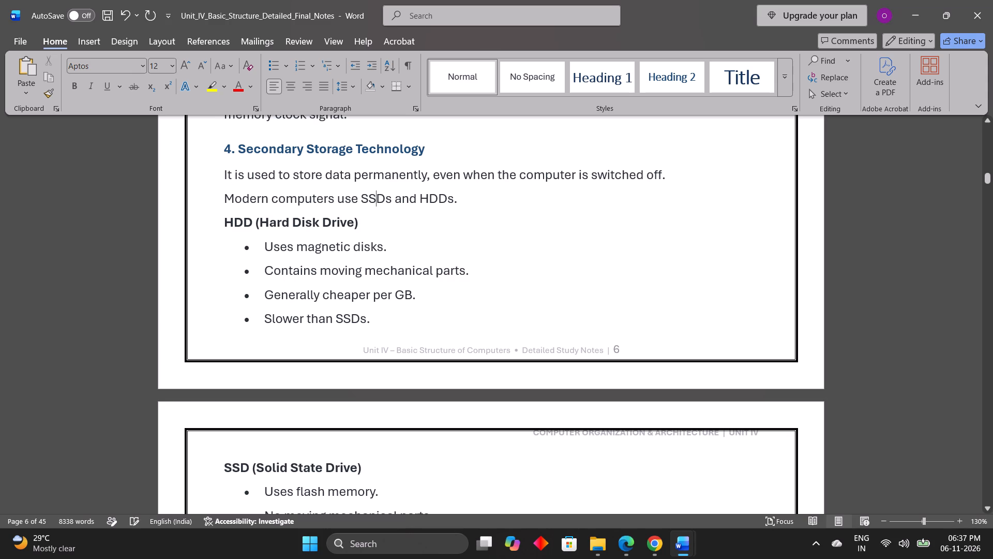
drag(290, 175, 359, 176)
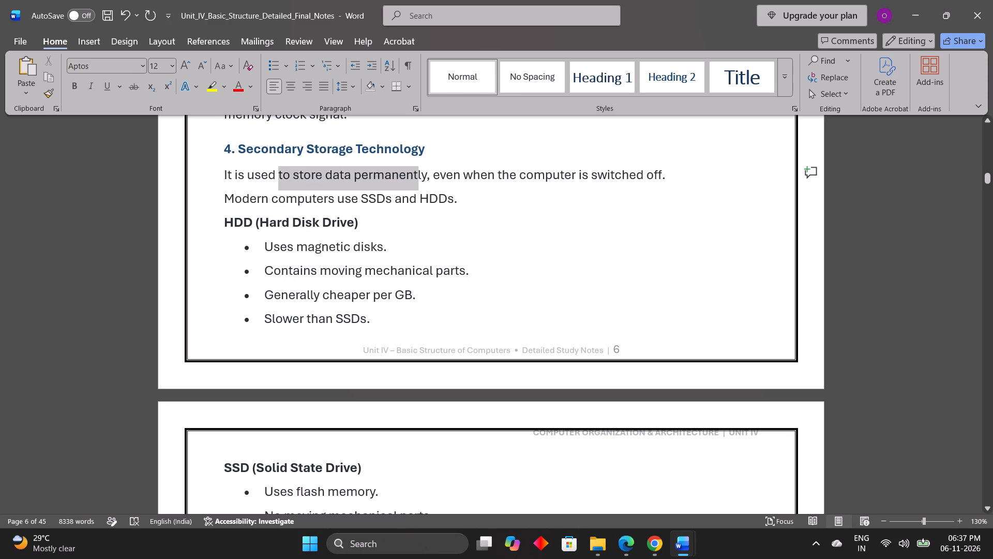
drag(359, 176, 360, 175)
click(360, 175)
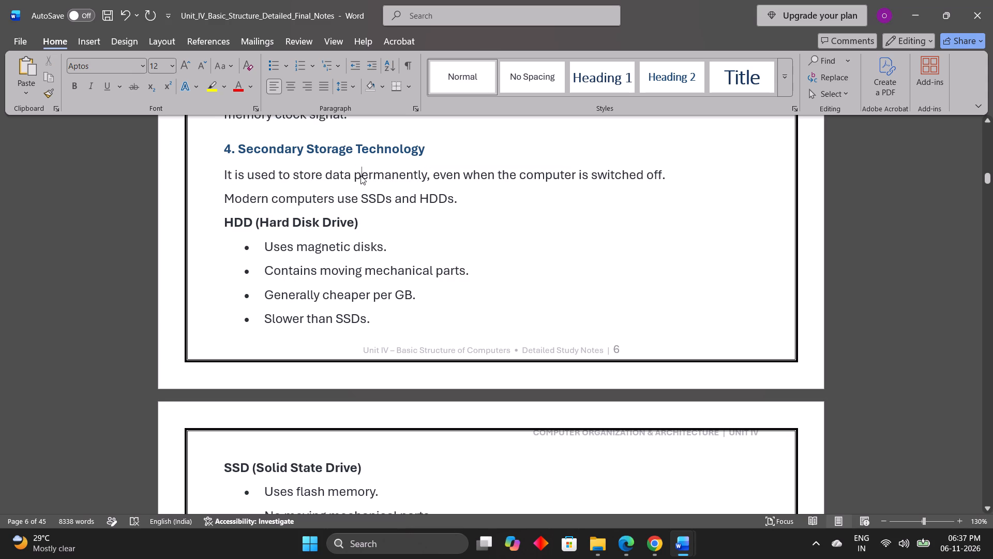
drag(438, 181, 468, 180)
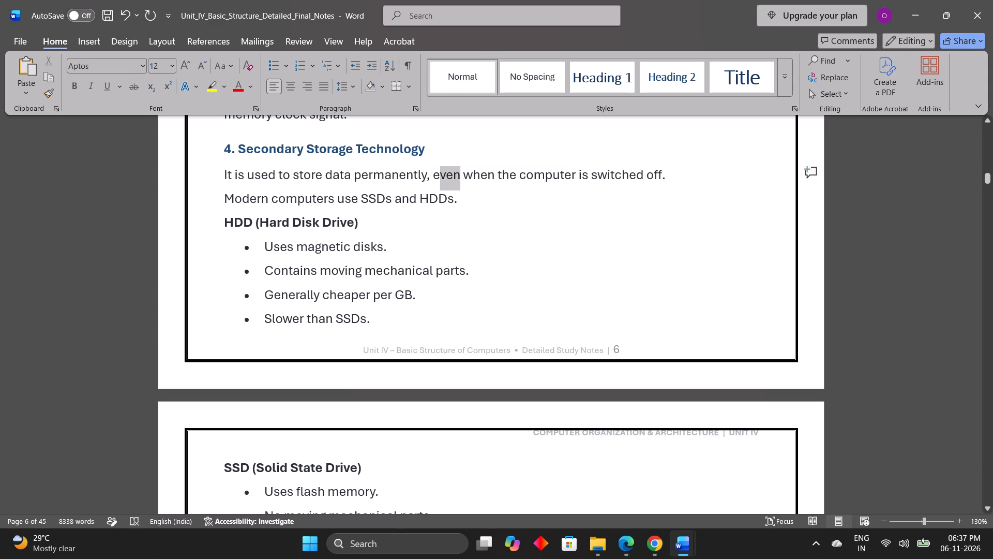
drag(468, 180, 633, 175)
click(649, 178)
drag(659, 176, 702, 170)
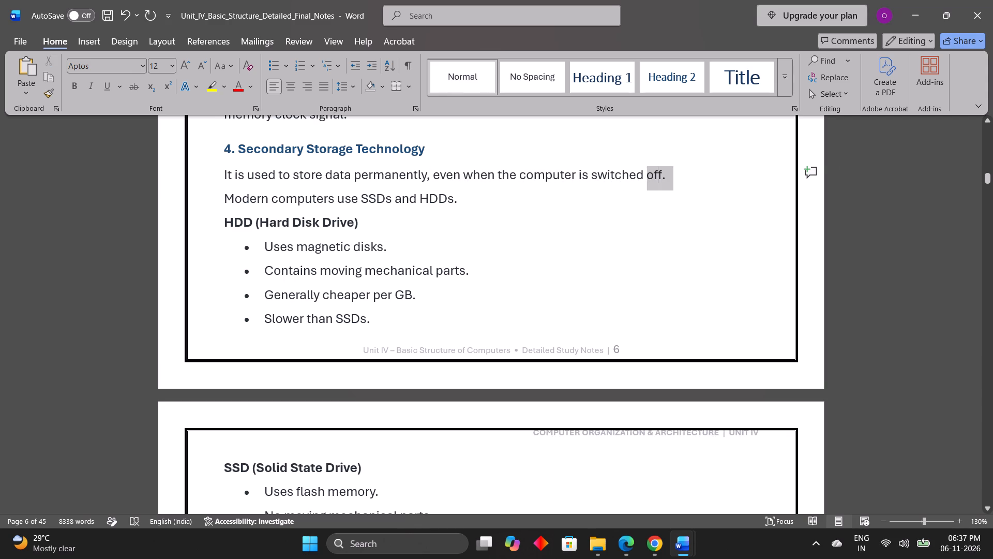
drag(702, 170, 701, 169)
click(624, 197)
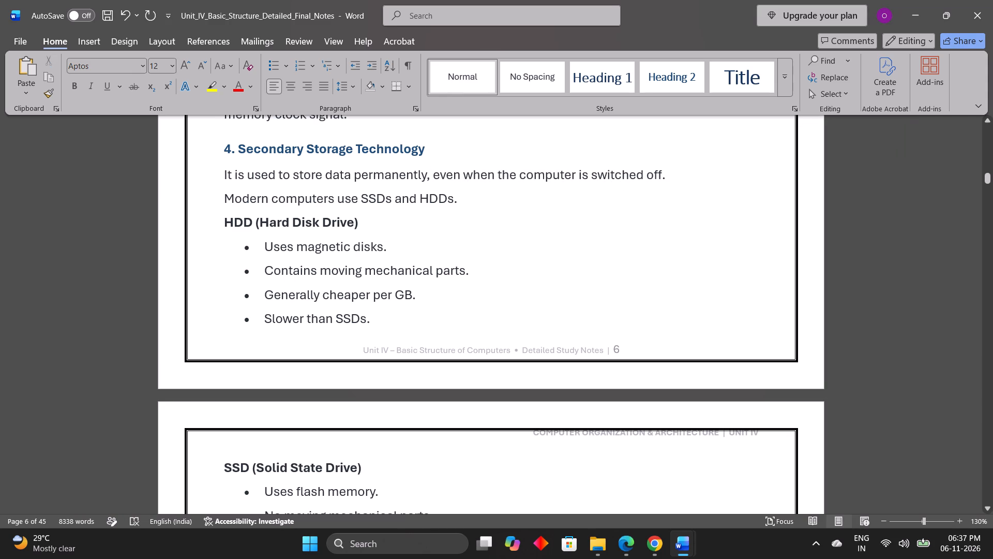
drag(230, 197, 463, 213)
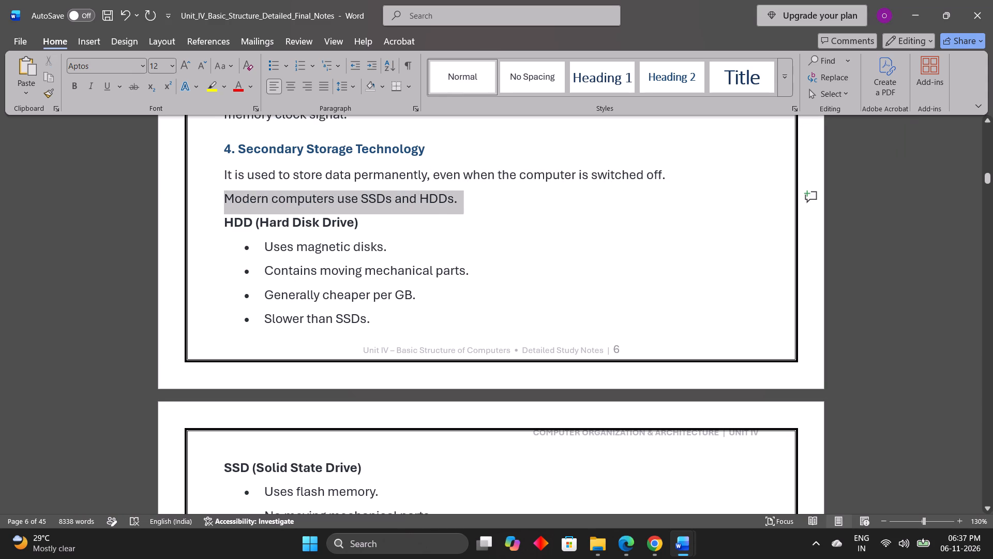
drag(463, 213, 477, 209)
click(477, 209)
Review the "HDD (Hard Disk Drive)" bullets one by one, and look over the SSD bullets and memory hierarchy list that follow.
click(377, 248)
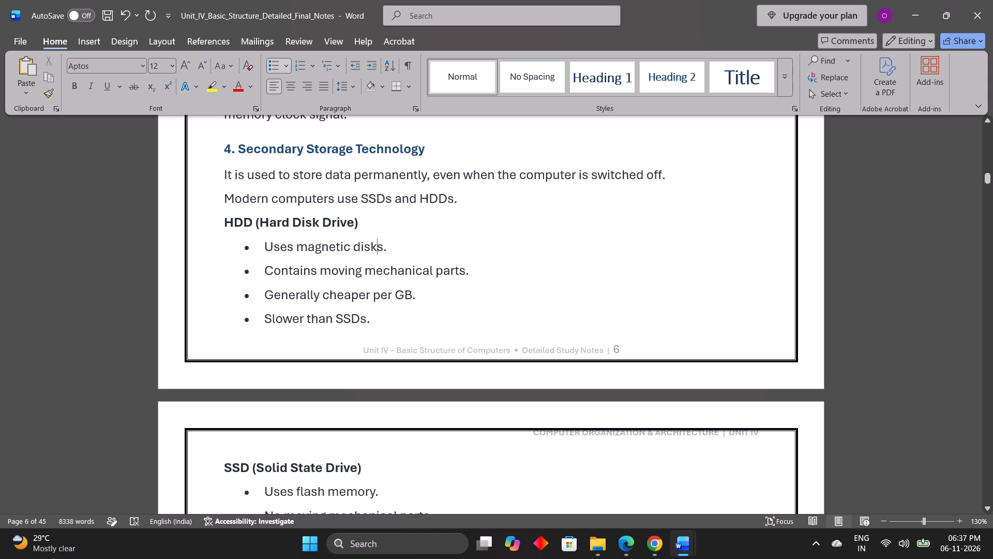
drag(225, 217, 433, 300)
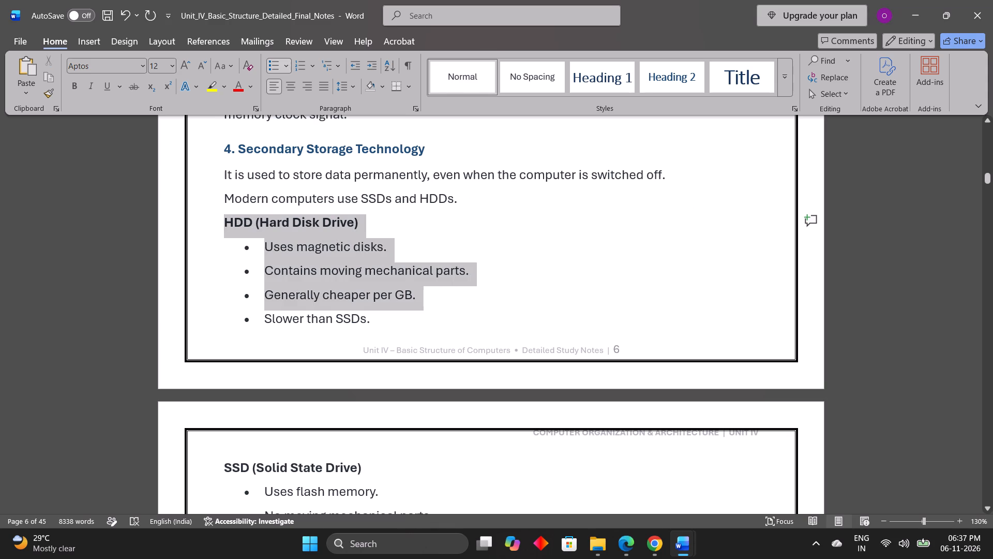
drag(433, 300, 435, 303)
click(419, 322)
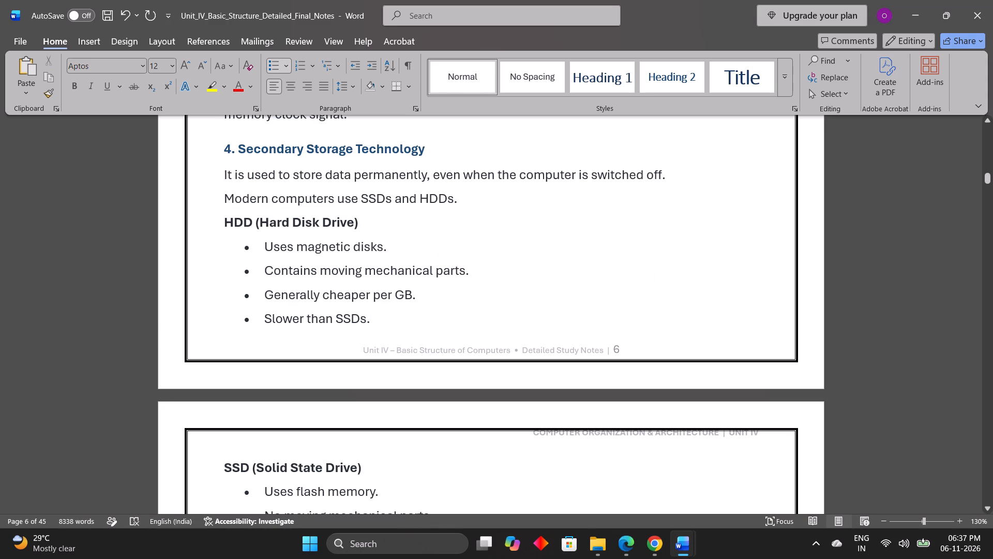
drag(281, 249, 401, 244)
click(401, 244)
drag(274, 270, 419, 278)
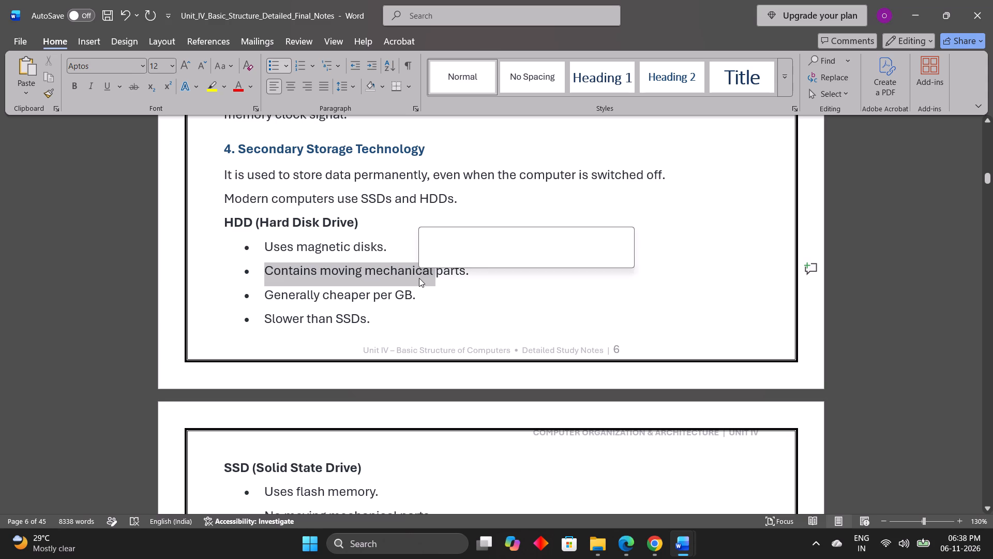
click(325, 297)
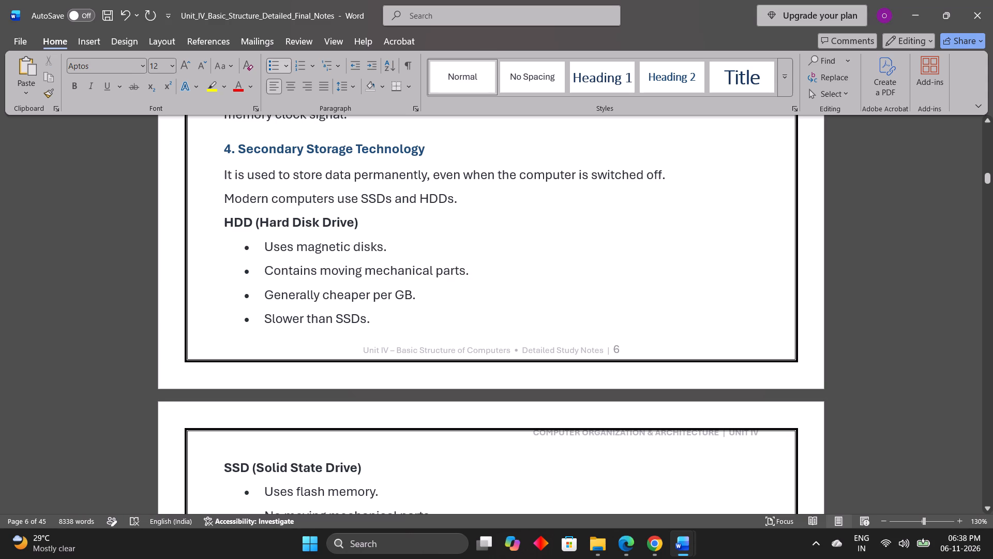
drag(337, 274, 392, 279)
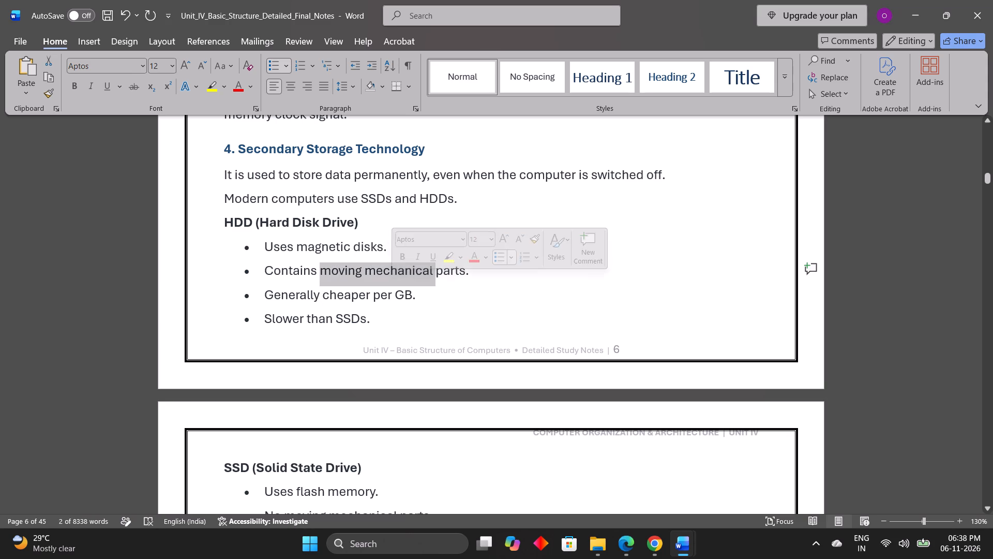
click(381, 310)
scroll(381, 310, down, 1)
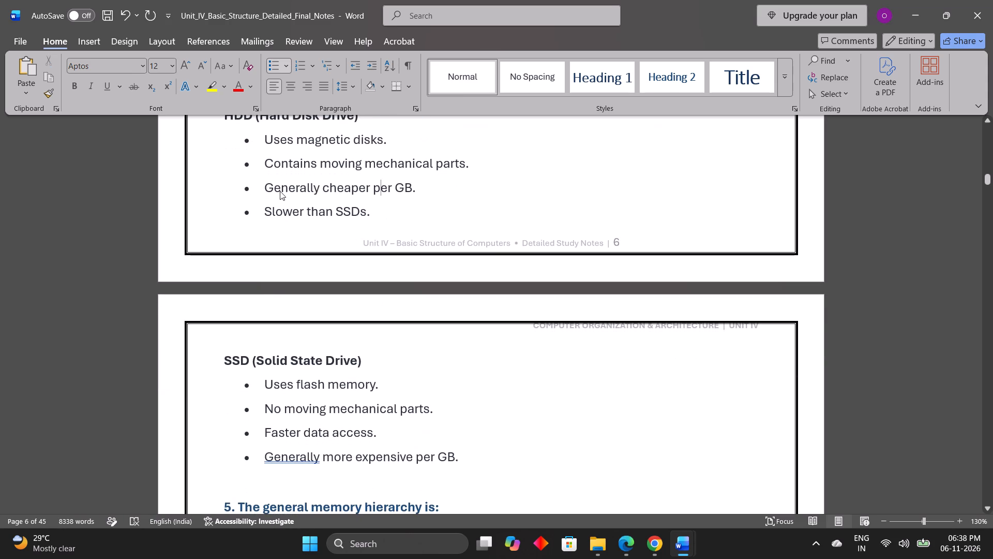
drag(280, 191, 378, 188)
click(378, 188)
drag(275, 216, 411, 225)
click(411, 225)
scroll(411, 225, down, 1)
scroll(411, 225, up, 1)
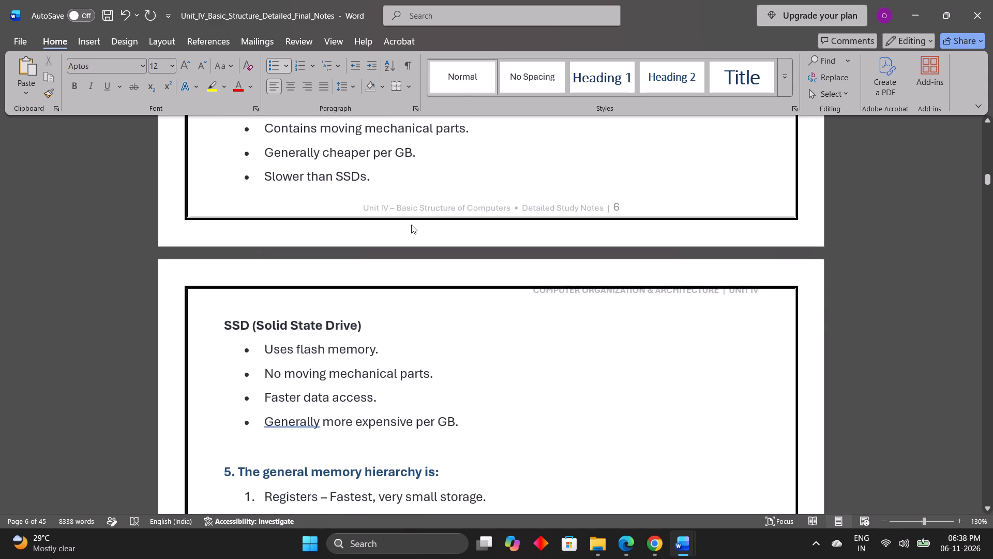
scroll(411, 225, up, 2)
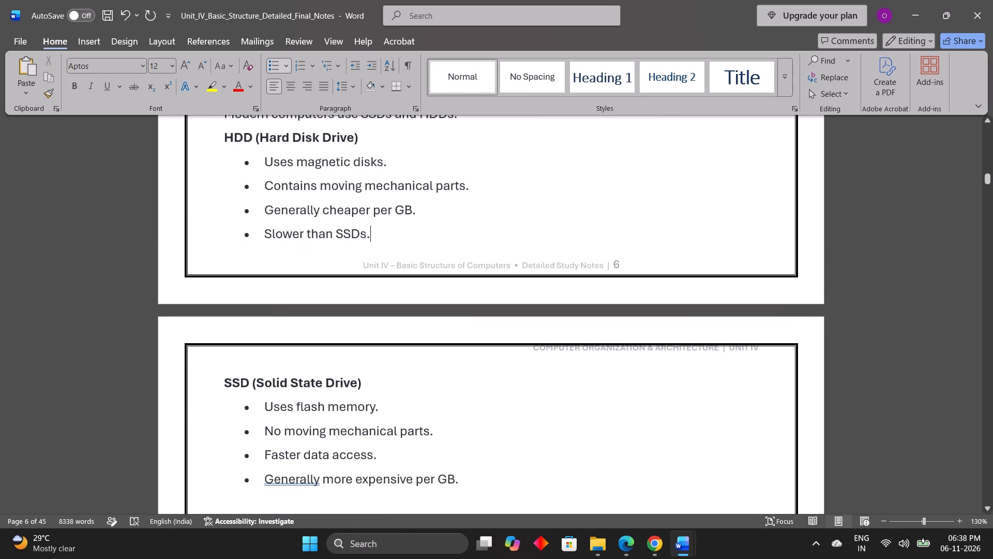
drag(275, 238, 378, 238)
click(378, 238)
scroll(378, 238, down, 2)
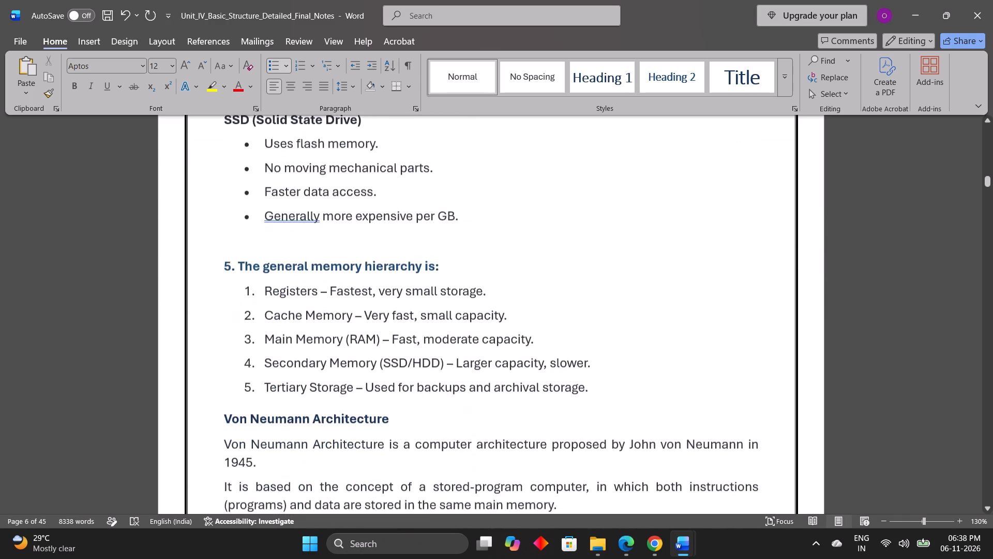
Review the "SSD (Solid State Drive)" bullets, and look back over the secondary storage, RAM and cache memory sections.
scroll(378, 238, up, 1)
drag(260, 270, 460, 308)
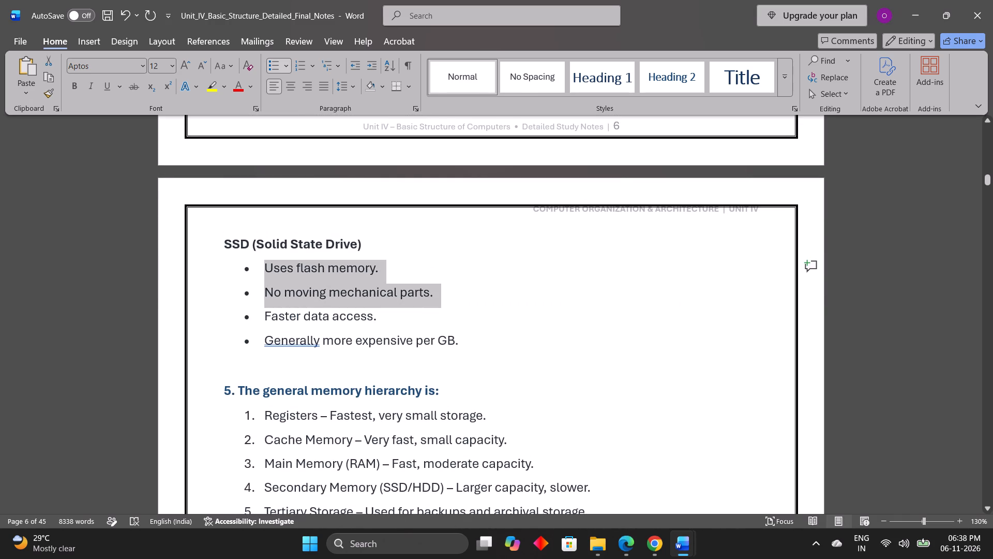
click(479, 355)
scroll(479, 355, down, 2)
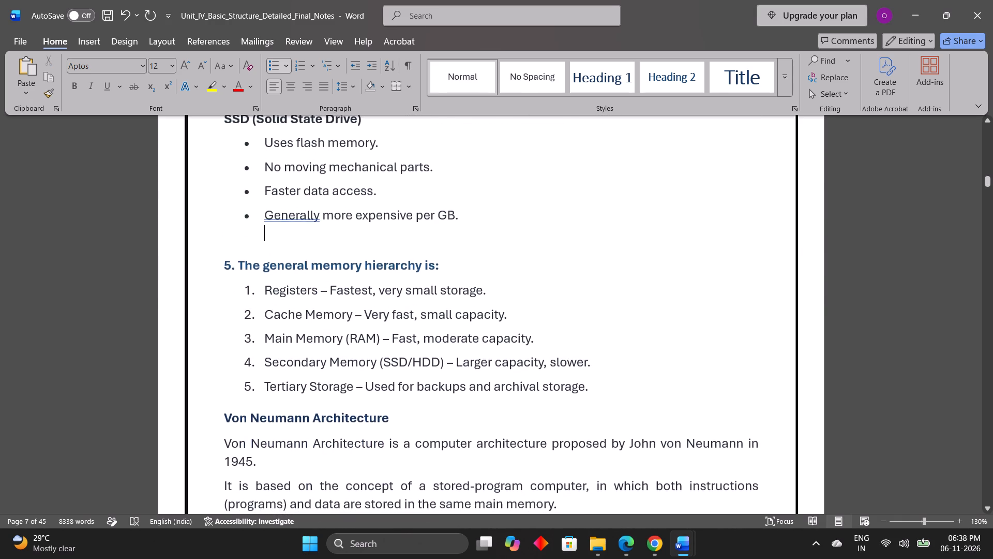
scroll(479, 355, down, 2)
scroll(479, 355, up, 1)
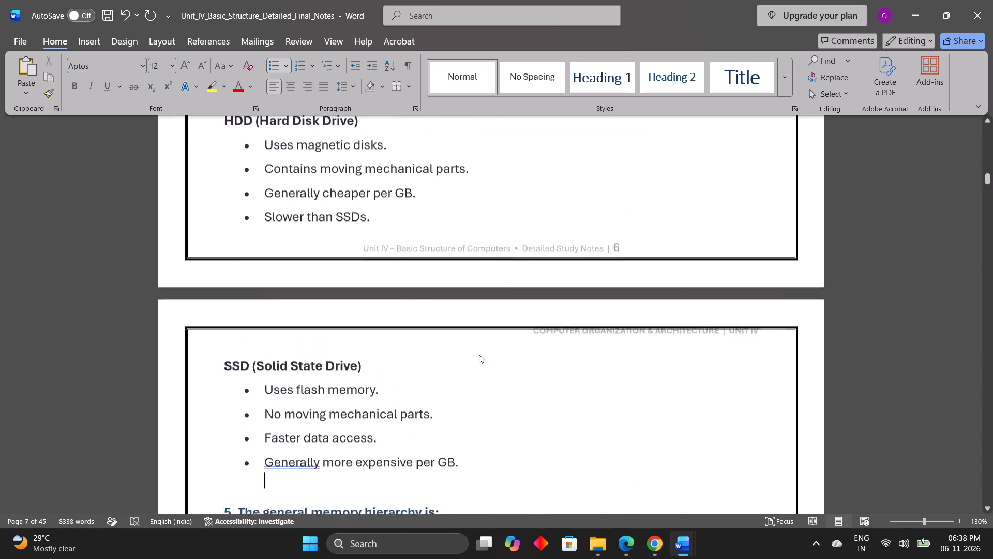
scroll(479, 355, up, 4)
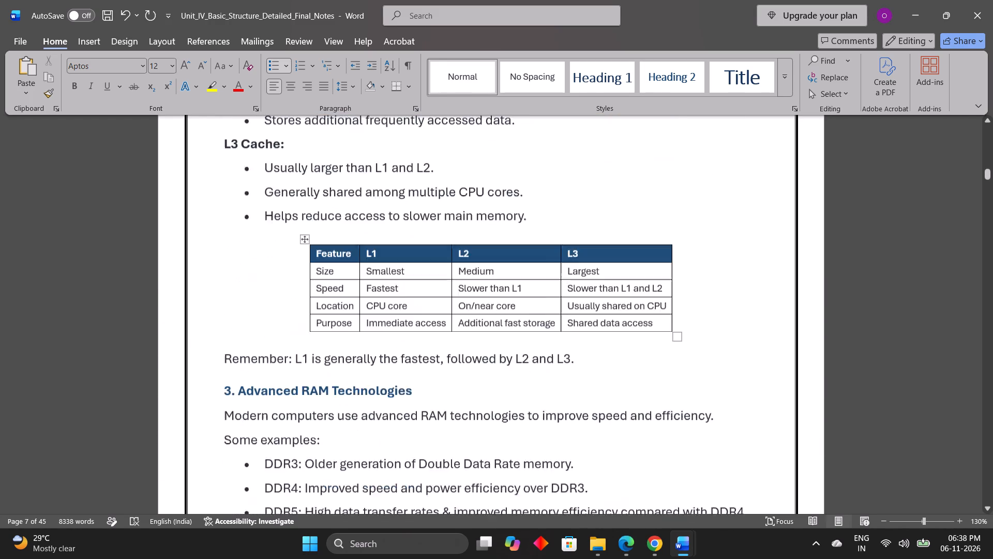
scroll(479, 355, up, 4)
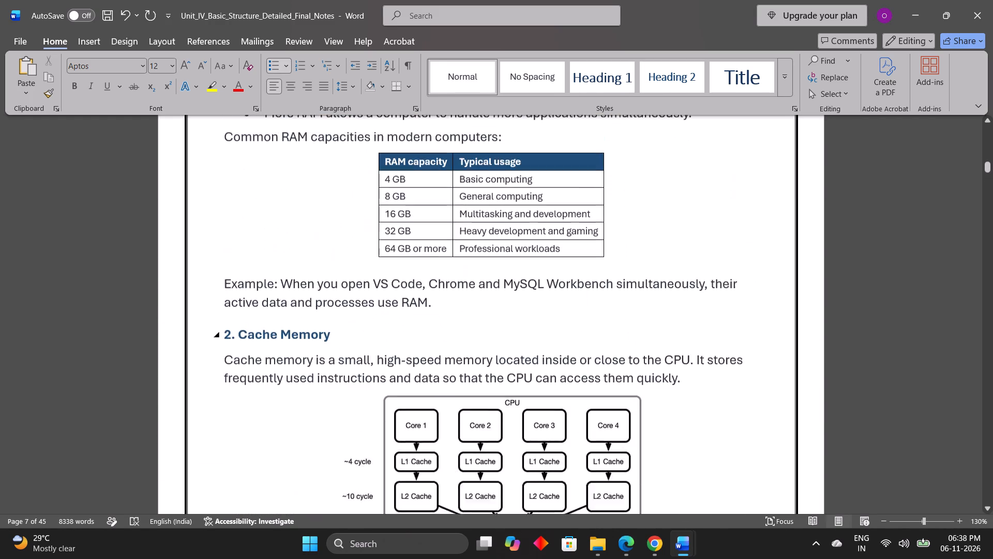
scroll(479, 355, up, 2)
Insert an empty line after the "Tertiary Storage" item of the memory hierarchy list, above the "Von Neumann Architecture" heading.
scroll(479, 355, down, 3)
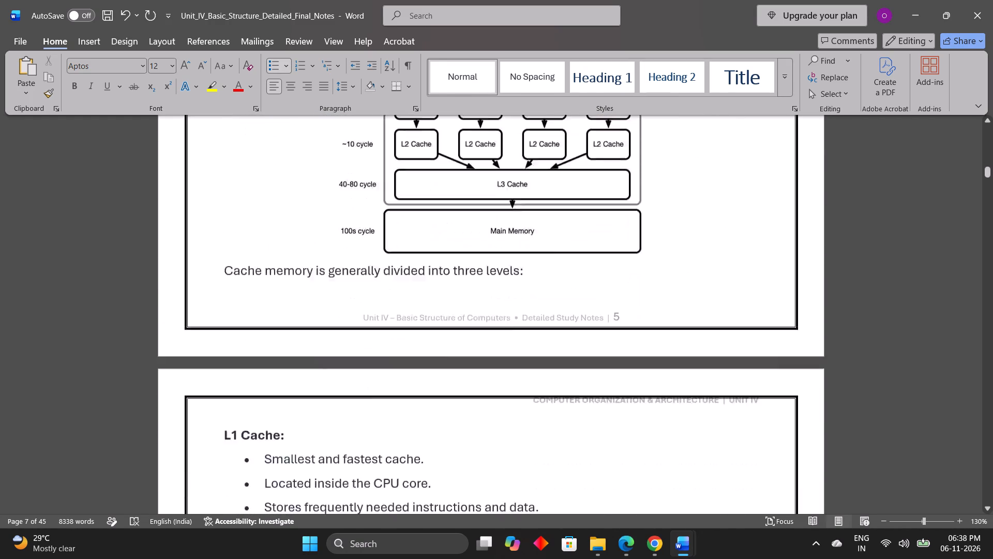
scroll(479, 355, down, 4)
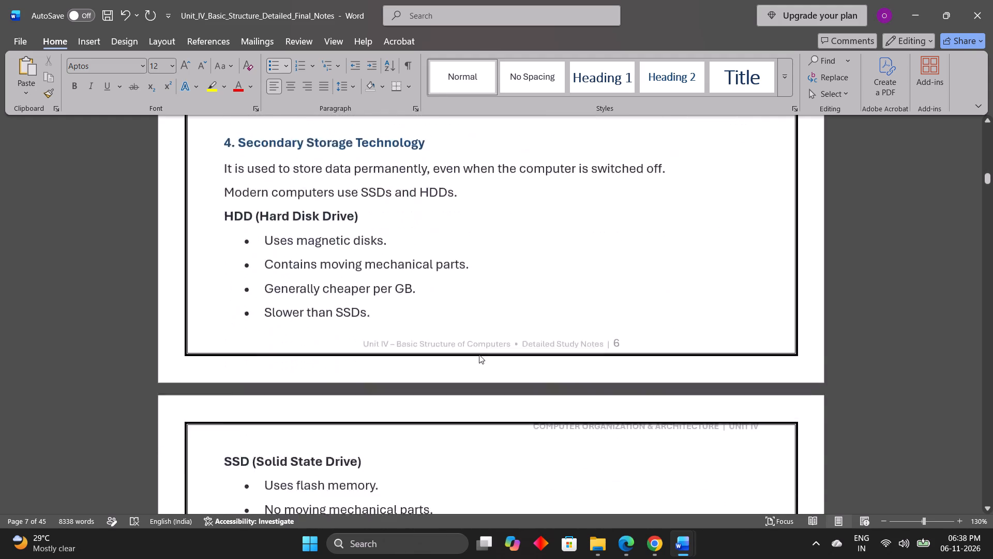
scroll(479, 355, down, 3)
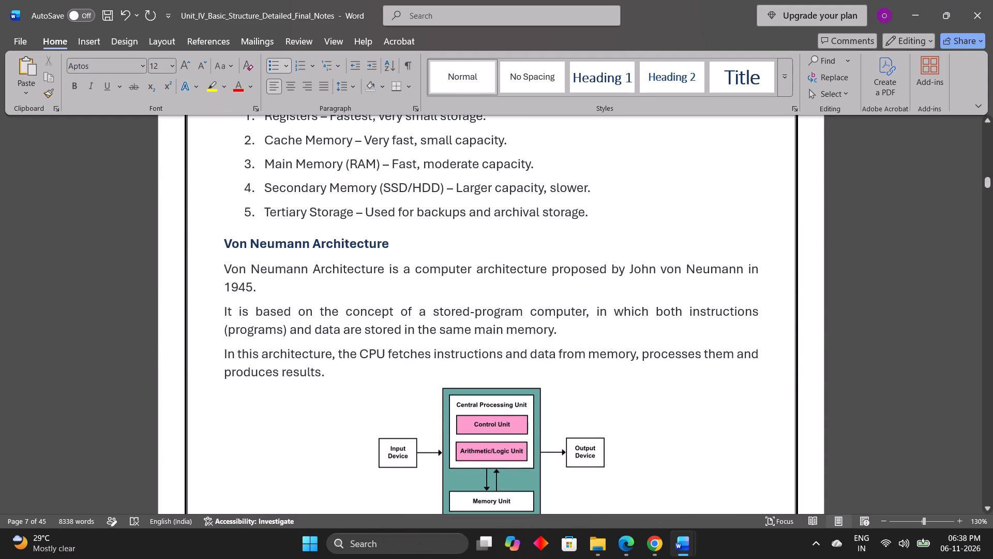
click(636, 219)
key(shift+Return)
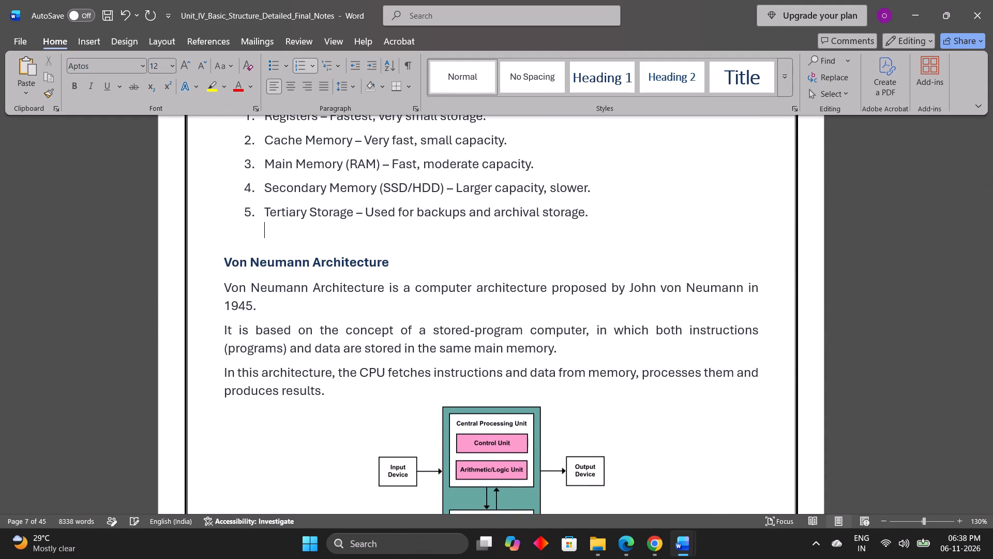
Enlarge the Von Neumann Architecture diagram proportionally by about one fifth, keeping it centred above the "1. Input Unit" heading.
scroll(636, 219, down, 2)
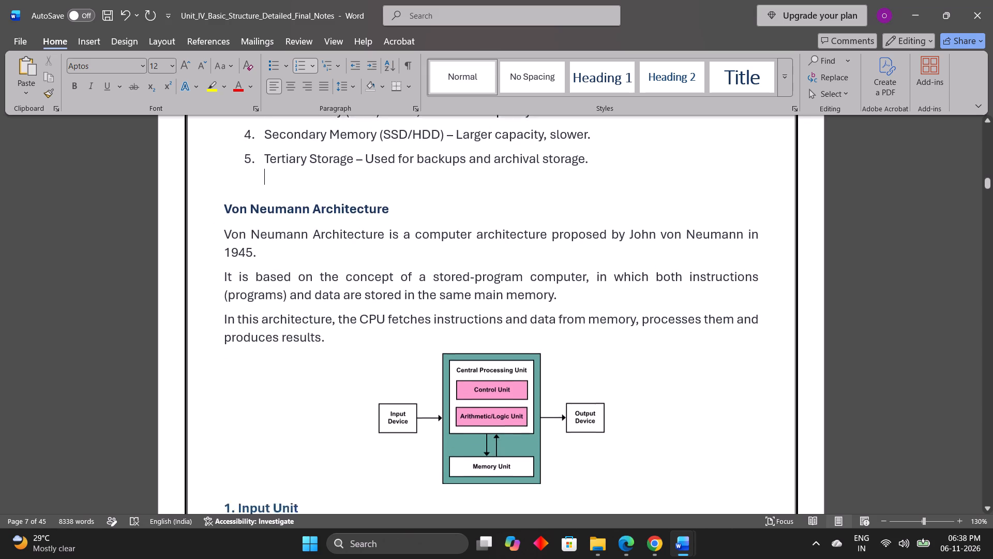
scroll(636, 219, down, 2)
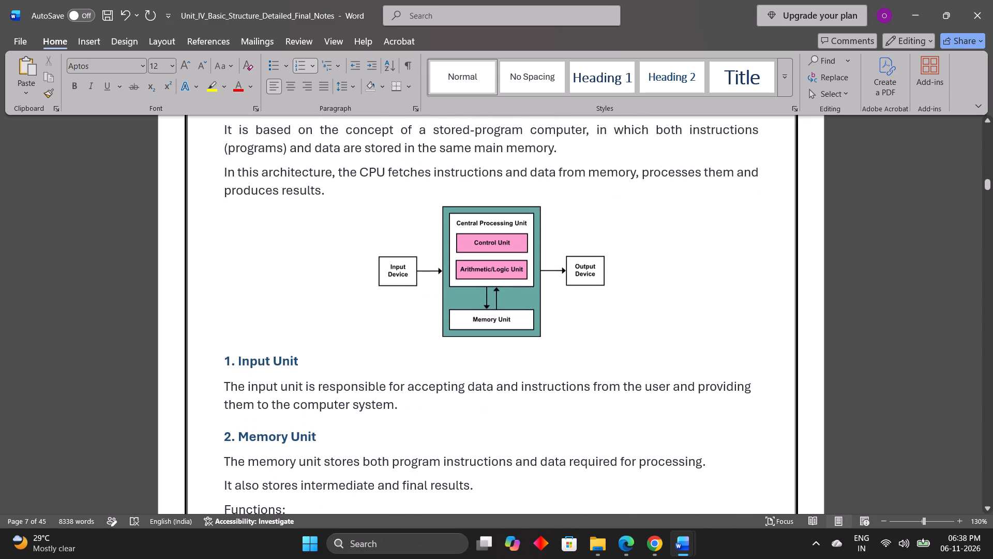
click(522, 264)
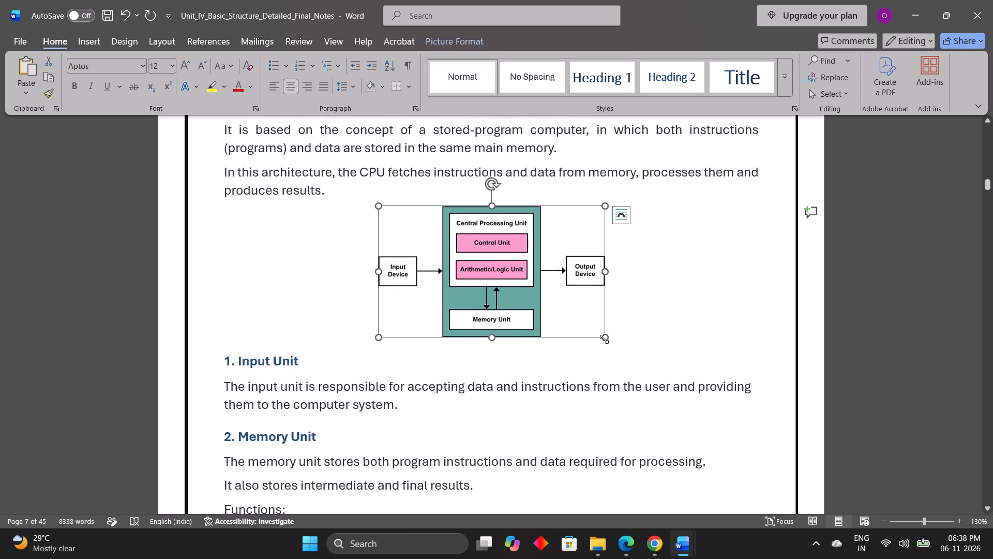
drag(604, 339, 651, 354)
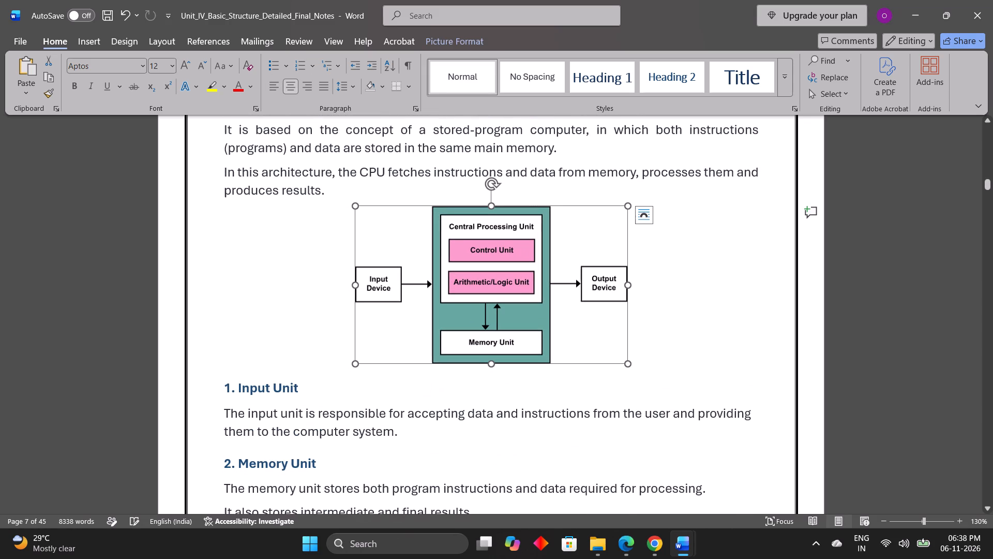
click(694, 367)
Check the page layout around the Von Neumann diagram, from the Advanced RAM Technologies section to the Memory Unit and ALU sections.
scroll(694, 367, up, 1)
scroll(694, 367, down, 1)
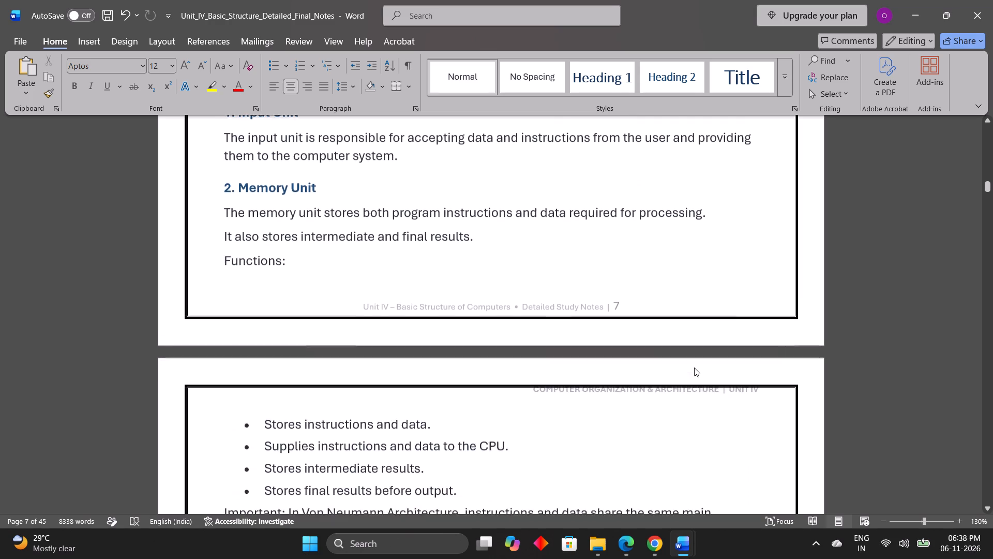
scroll(694, 367, down, 2)
scroll(694, 367, up, 1)
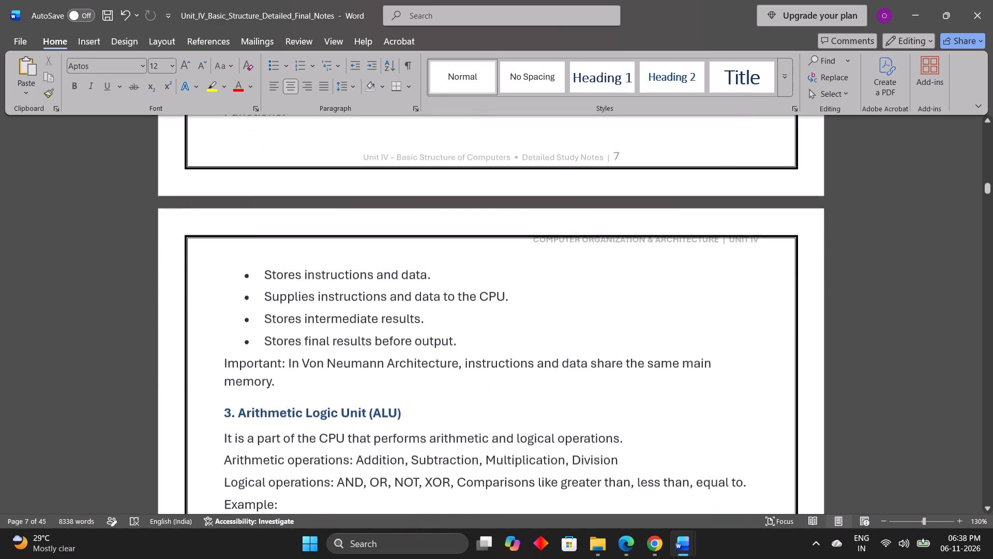
scroll(694, 367, up, 4)
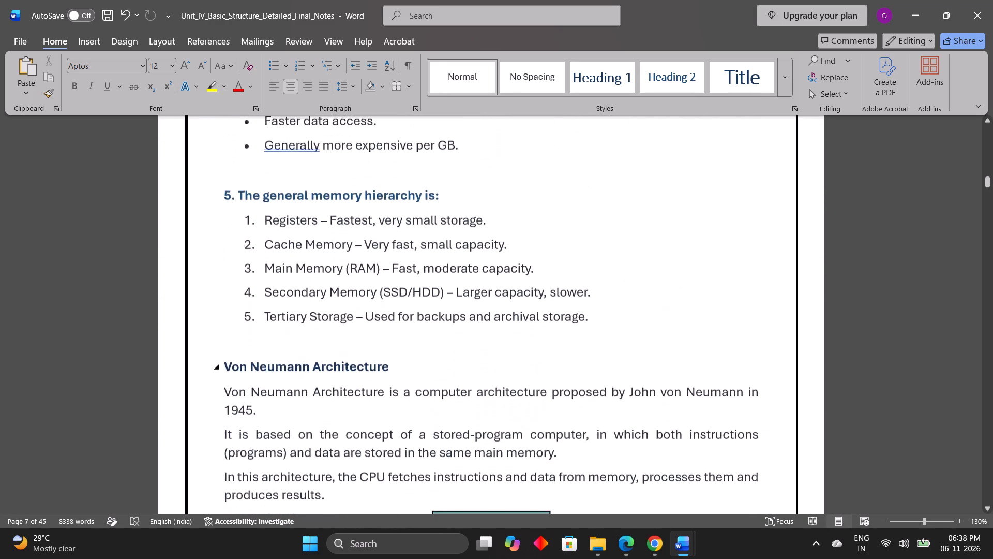
scroll(694, 367, up, 3)
scroll(694, 367, down, 1)
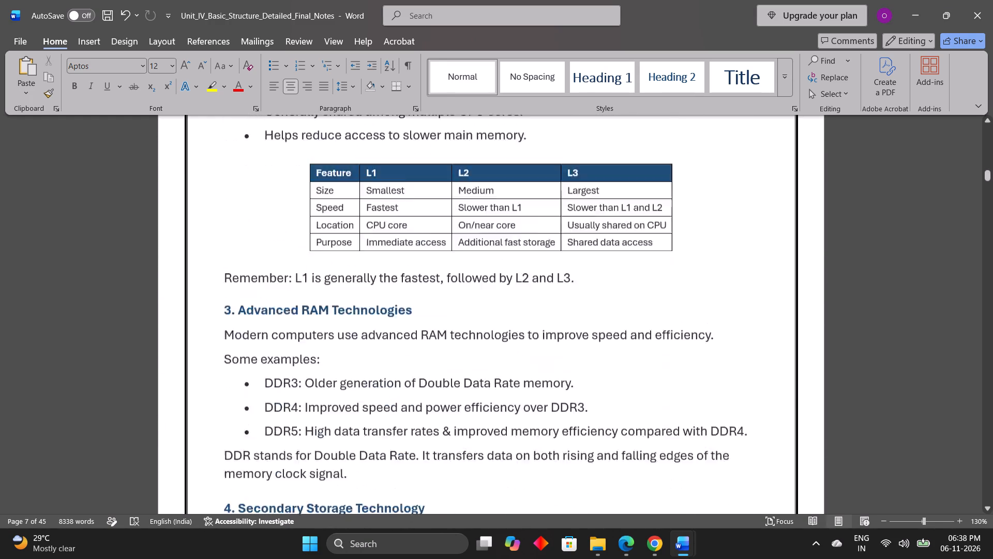
scroll(694, 367, down, 4)
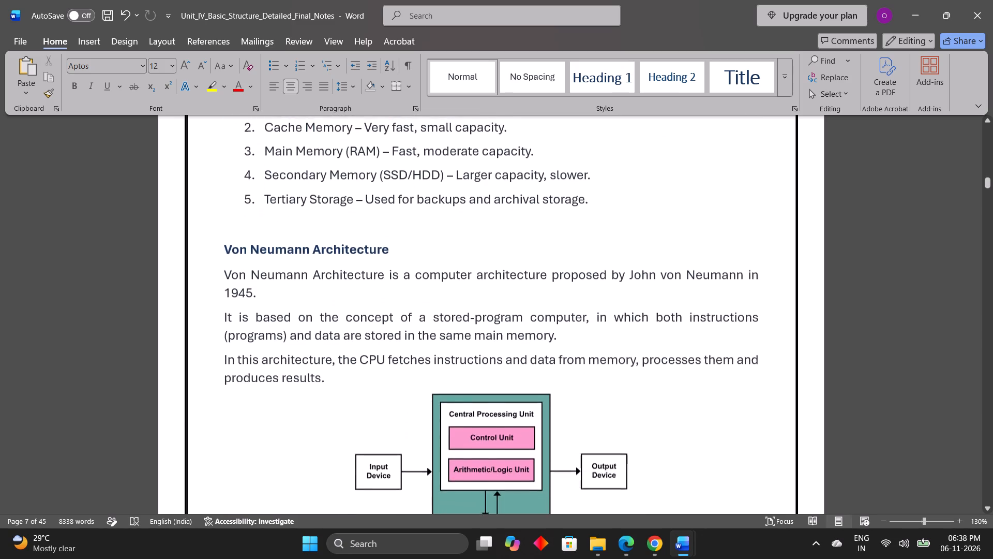
Replace "Von Neumann Architecture" with "It" at the start of the first sentence under the "Von Neumann Architecture" heading.
scroll(694, 367, down, 3)
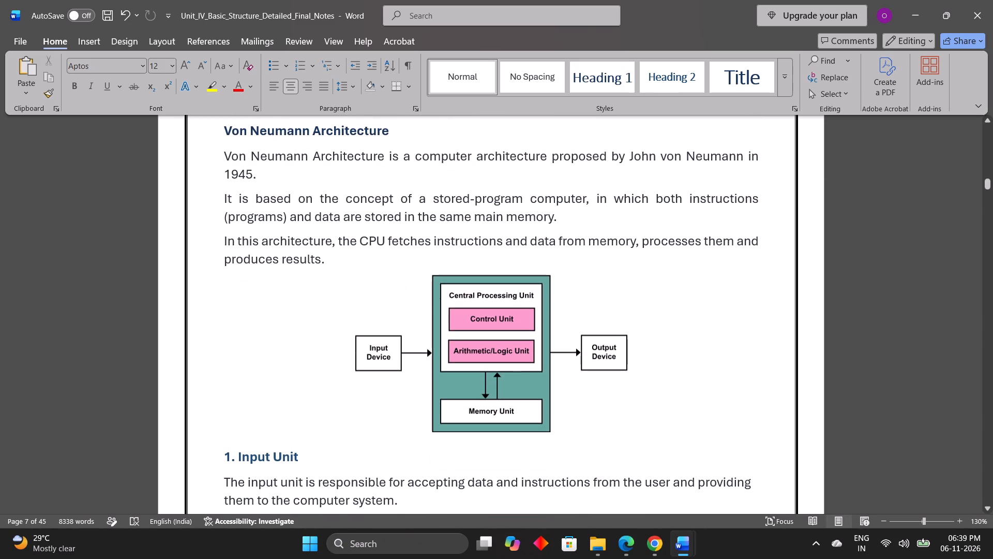
drag(383, 157, 199, 156)
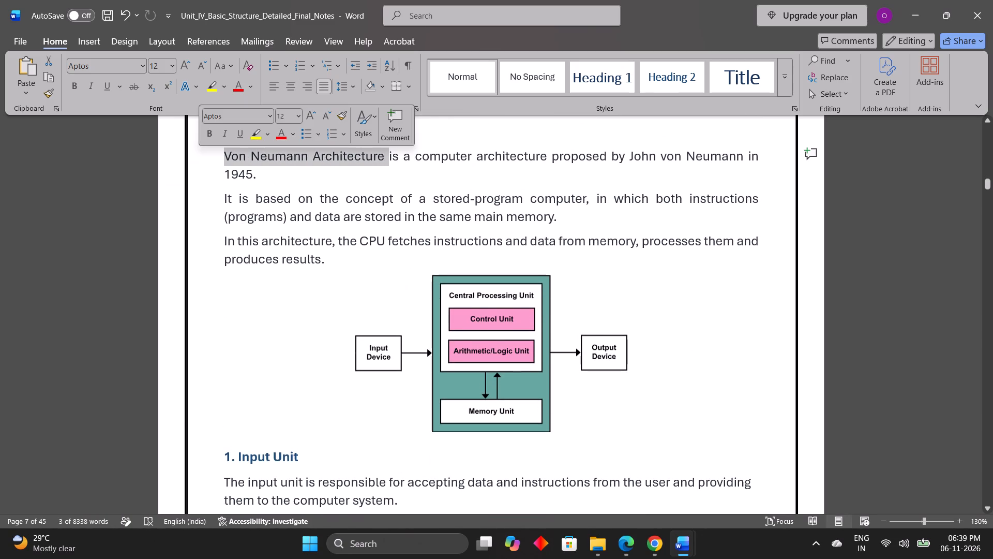
key(BackSpace)
text(IT)
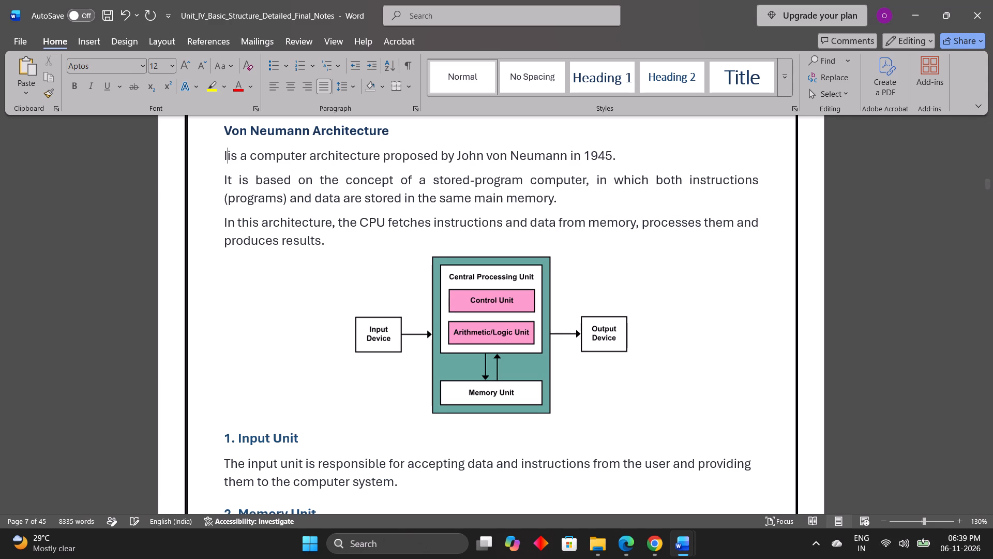
key(space)
key(BackSpace)
key(BackSpace)
text(t)
key(space)
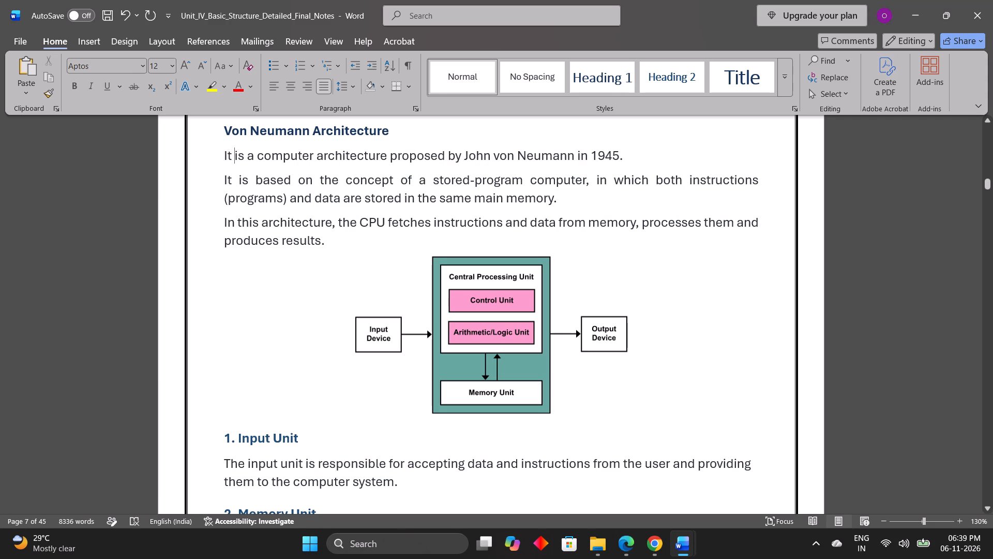
Reread the Von Neumann sentences on the stored-program concept and CPU fetching, and look over the diagram and Input Unit text that follow.
drag(239, 179, 449, 179)
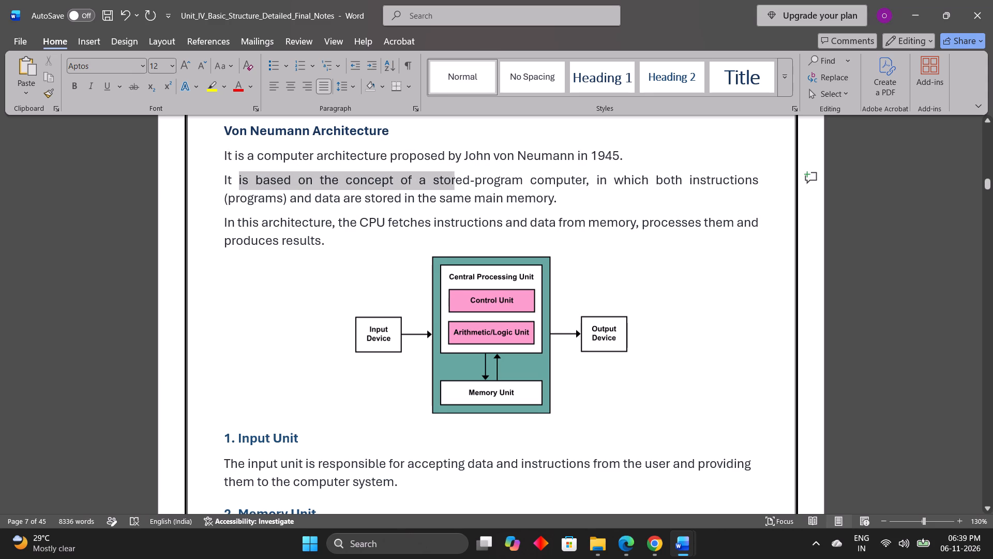
drag(449, 179, 569, 179)
click(569, 179)
click(593, 183)
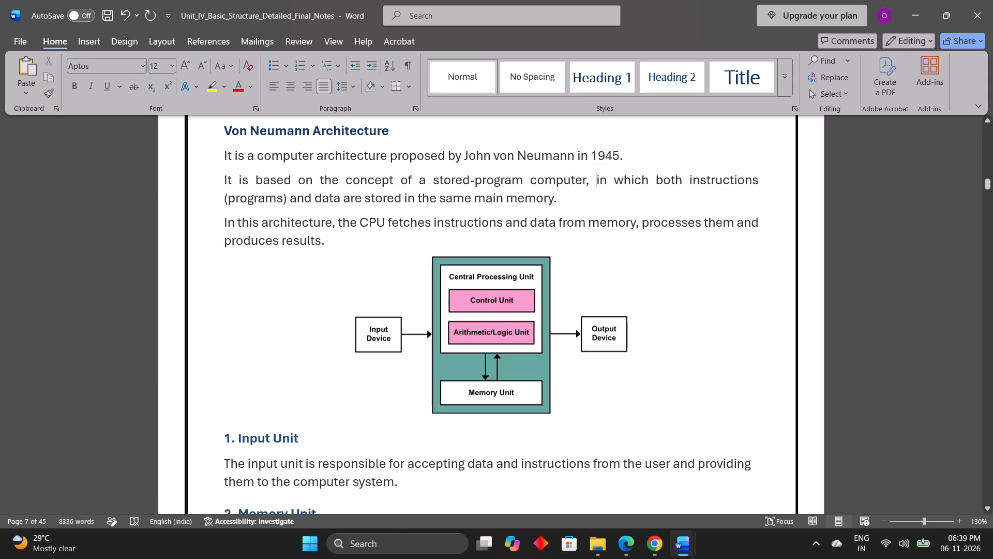
click(519, 182)
click(487, 185)
click(582, 185)
click(594, 186)
click(622, 185)
drag(610, 185, 612, 185)
drag(612, 185, 317, 208)
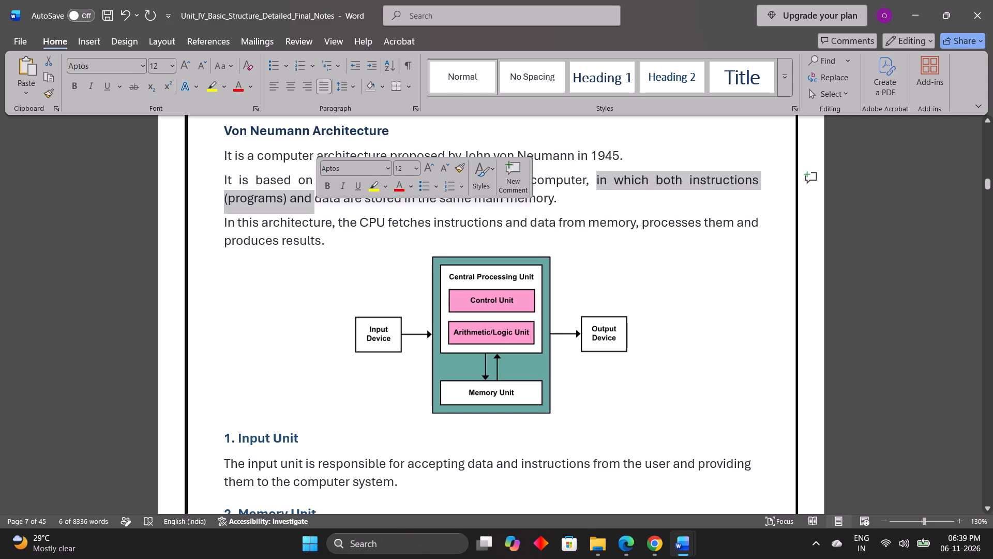
click(317, 208)
drag(336, 203, 405, 197)
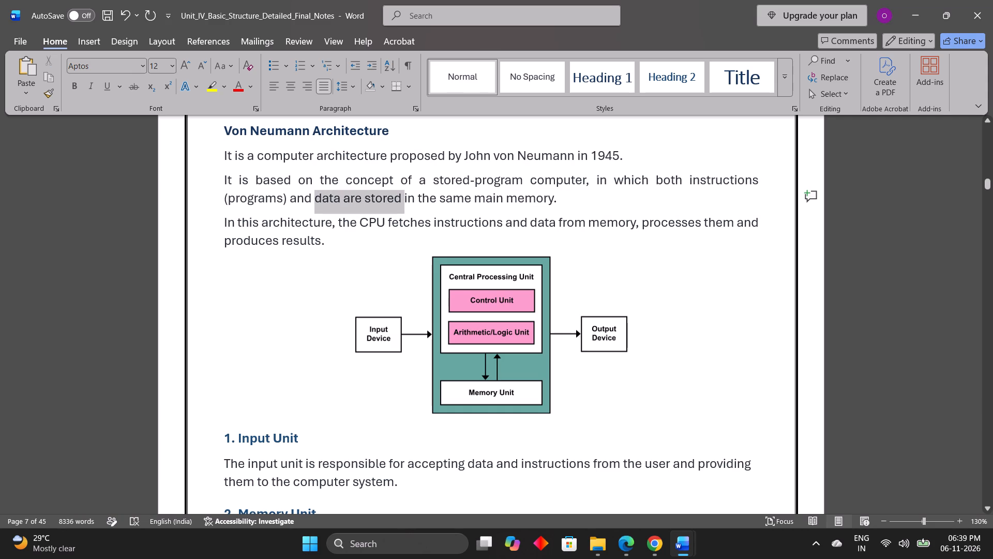
drag(405, 197, 522, 199)
click(522, 199)
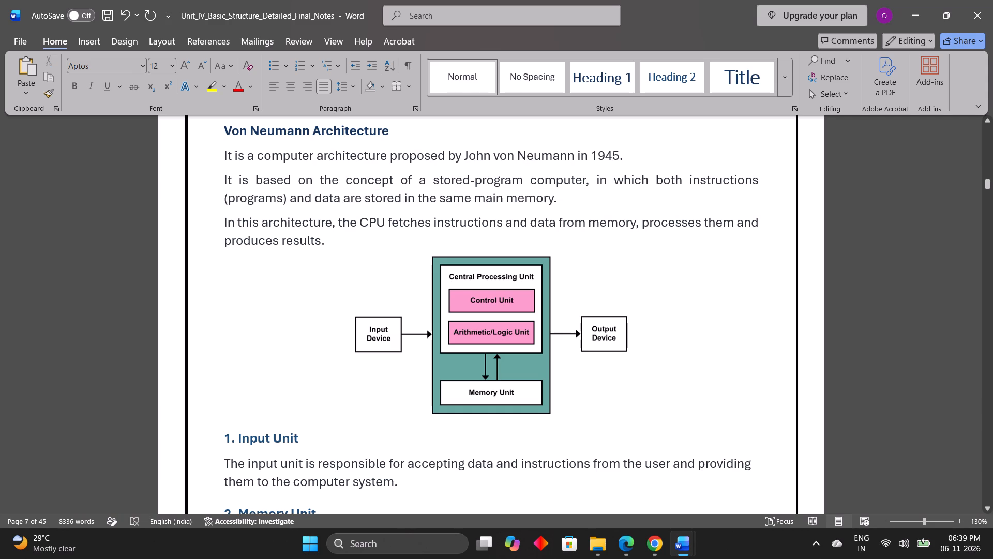
drag(240, 227, 658, 225)
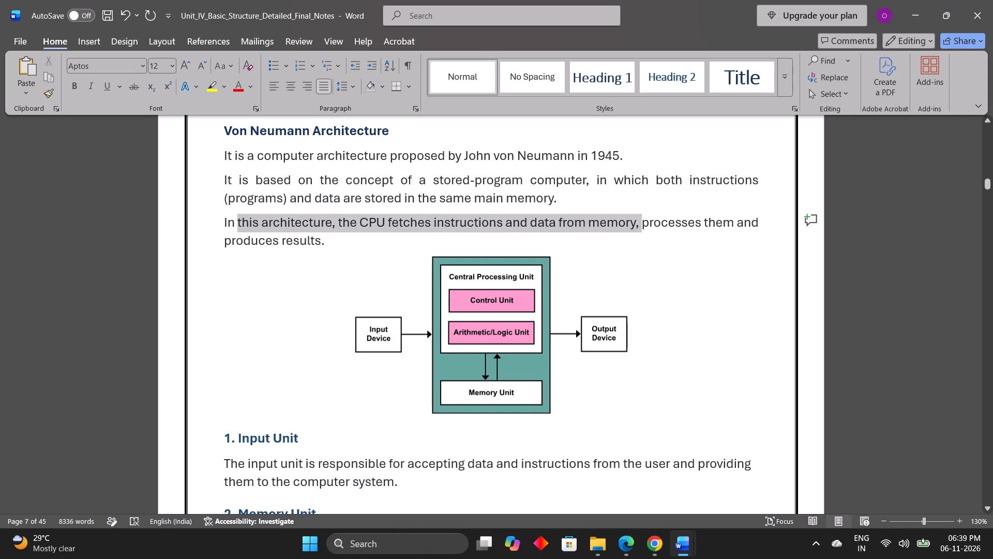
drag(658, 225, 664, 256)
click(664, 256)
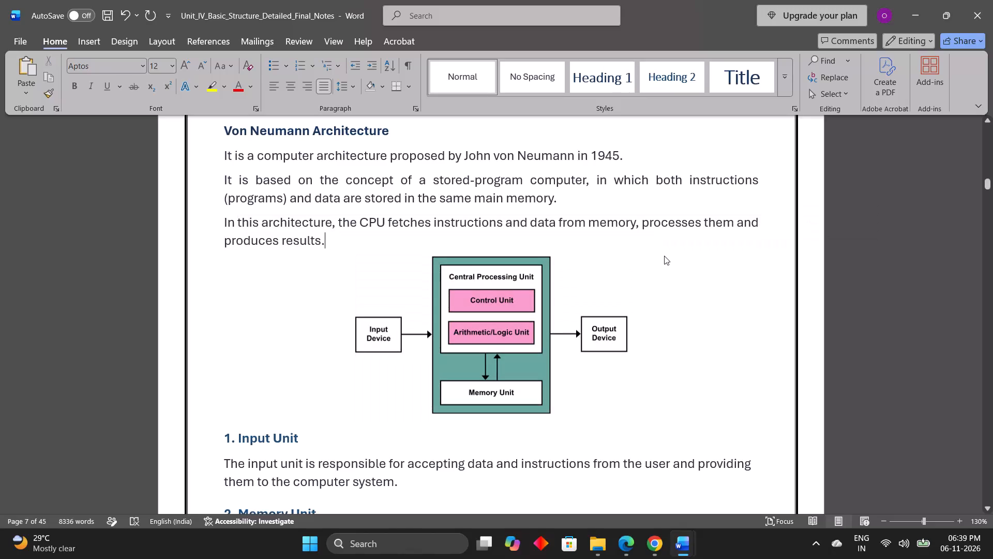
scroll(567, 360, down, 1)
scroll(567, 360, up, 1)
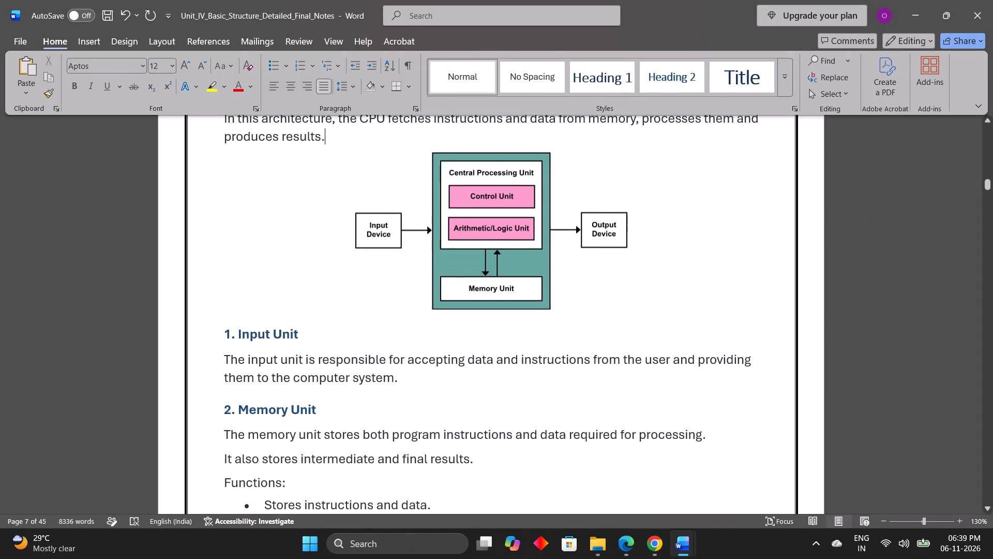
click(453, 364)
scroll(453, 364, up, 1)
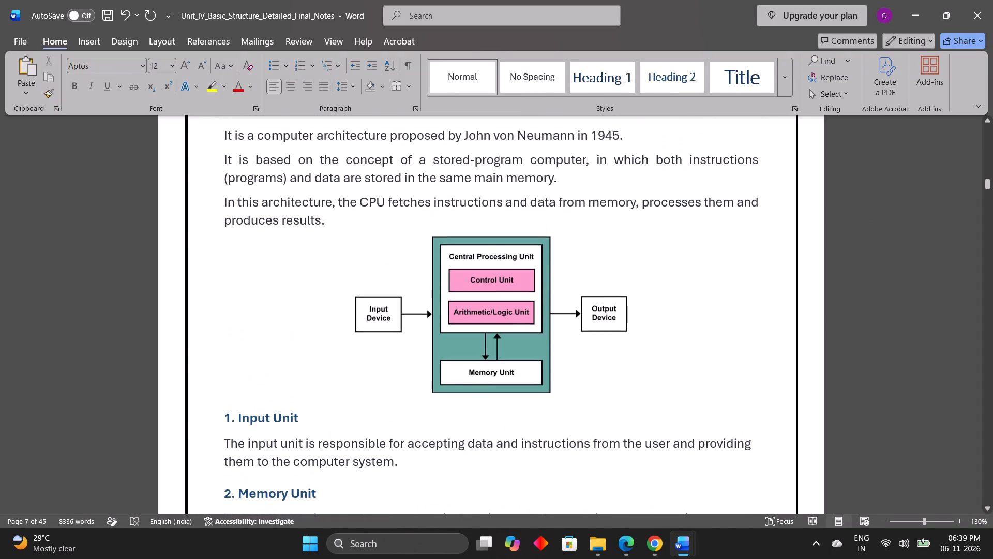
Look over the Von Neumann diagram and the Input Unit and Memory Unit sections below it, down to the end of page 7.
scroll(453, 364, down, 2)
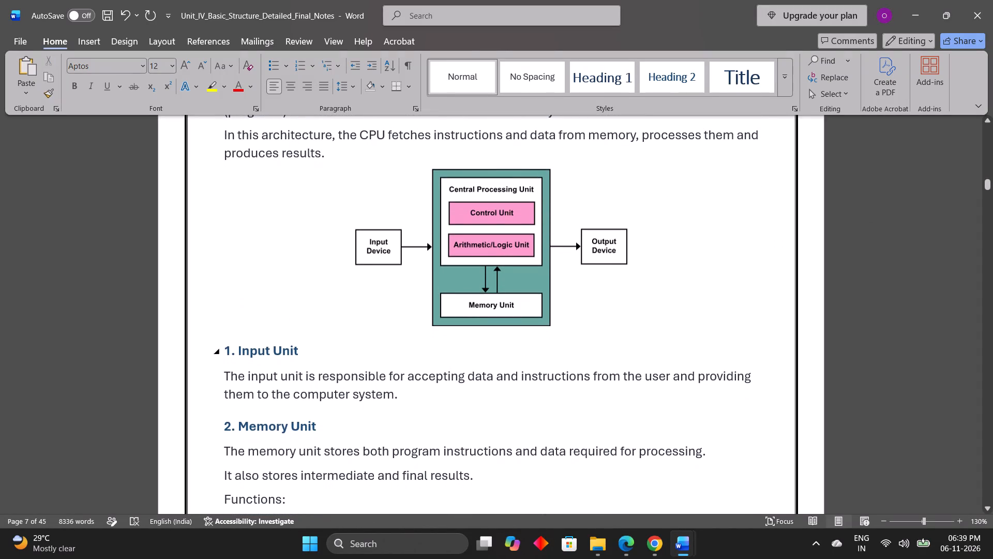
scroll(453, 364, down, 2)
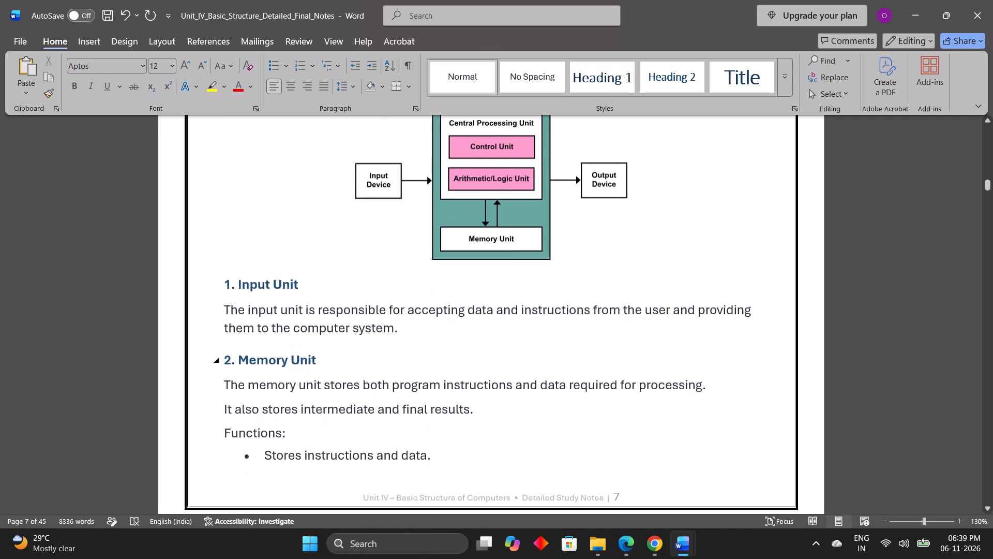
scroll(453, 364, down, 1)
scroll(453, 364, up, 1)
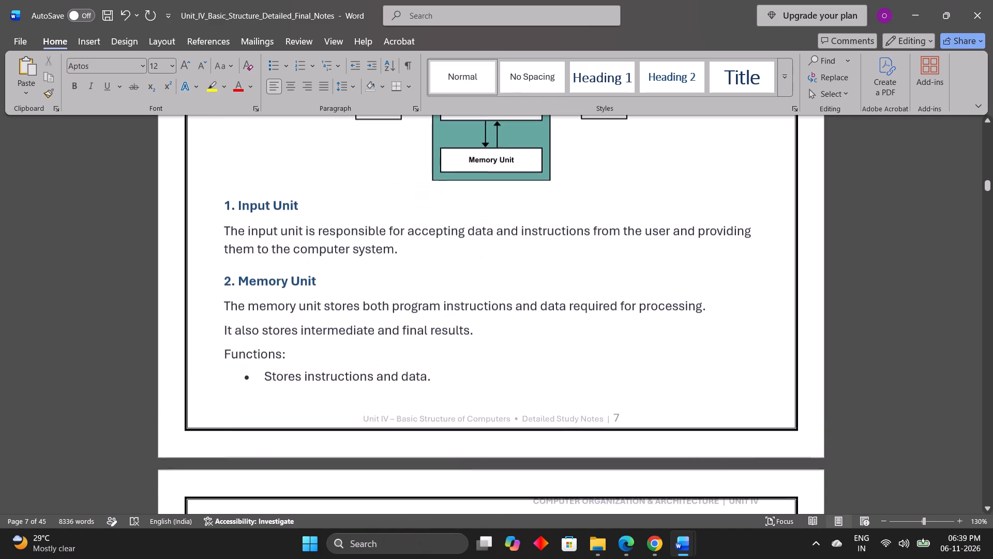
scroll(453, 364, up, 2)
scroll(453, 364, down, 1)
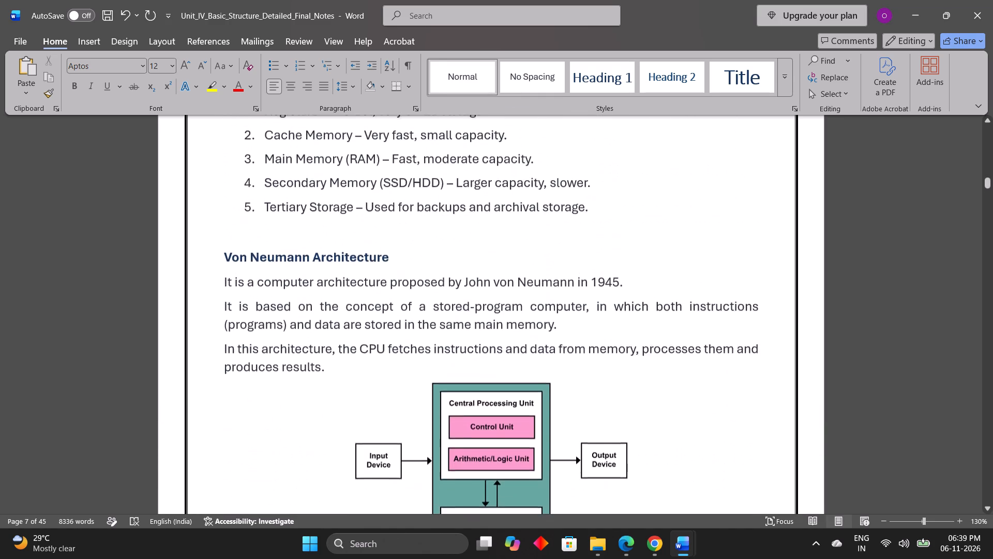
scroll(453, 364, down, 1)
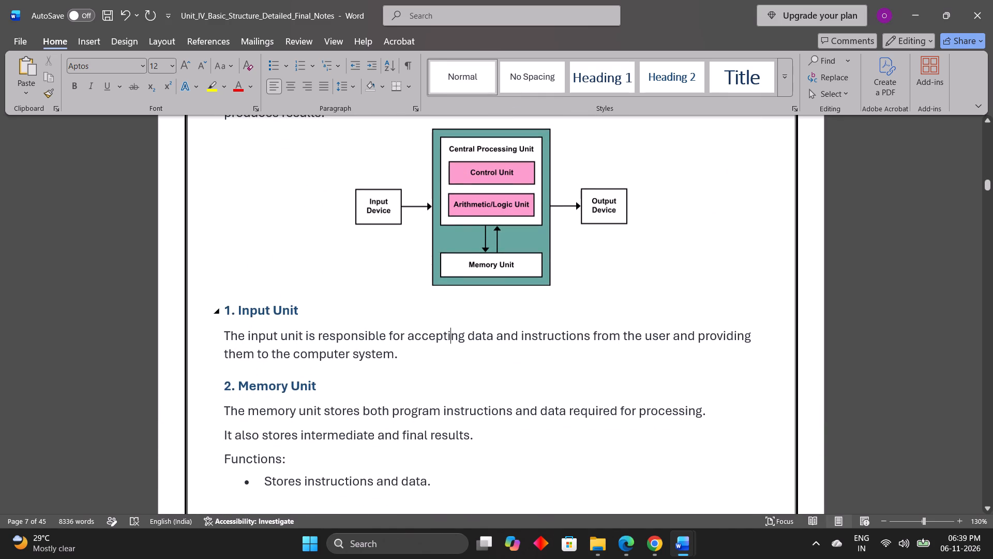
Add the heading "Components of Von Neumann Architecture:" on its own line between the diagram and the "1. Input Unit" heading.
click(222, 312)
key(Return)
key(Up)
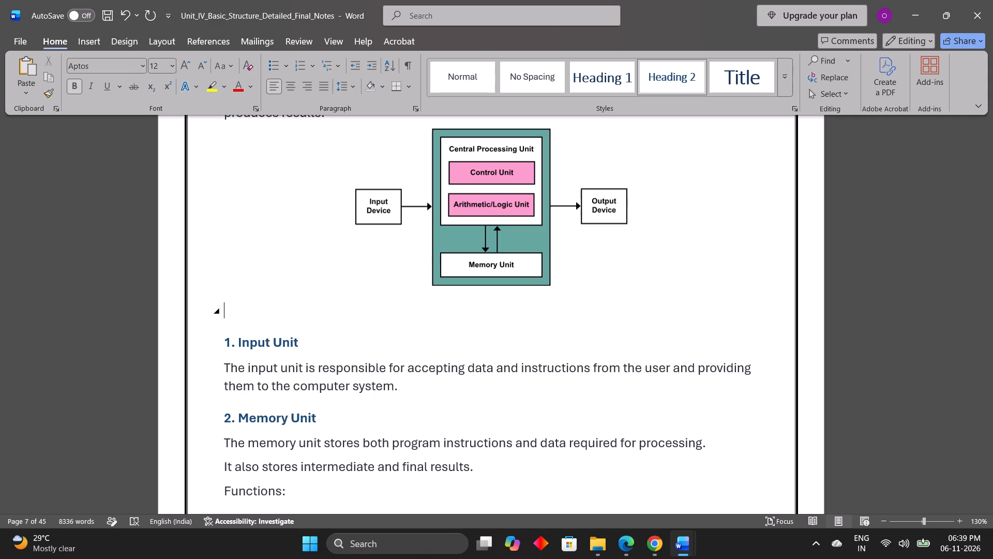
text(Components of)
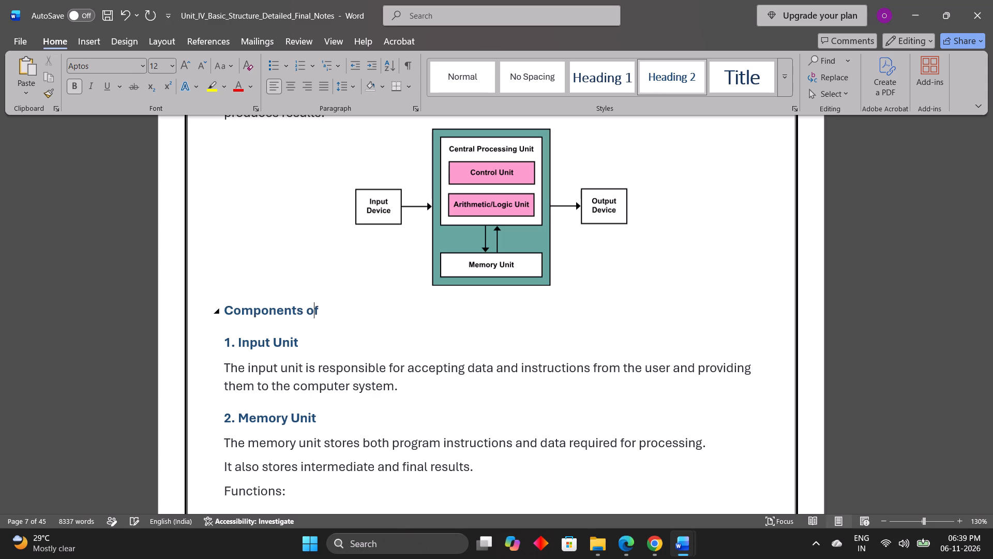
key(space)
scroll(222, 312, up, 1)
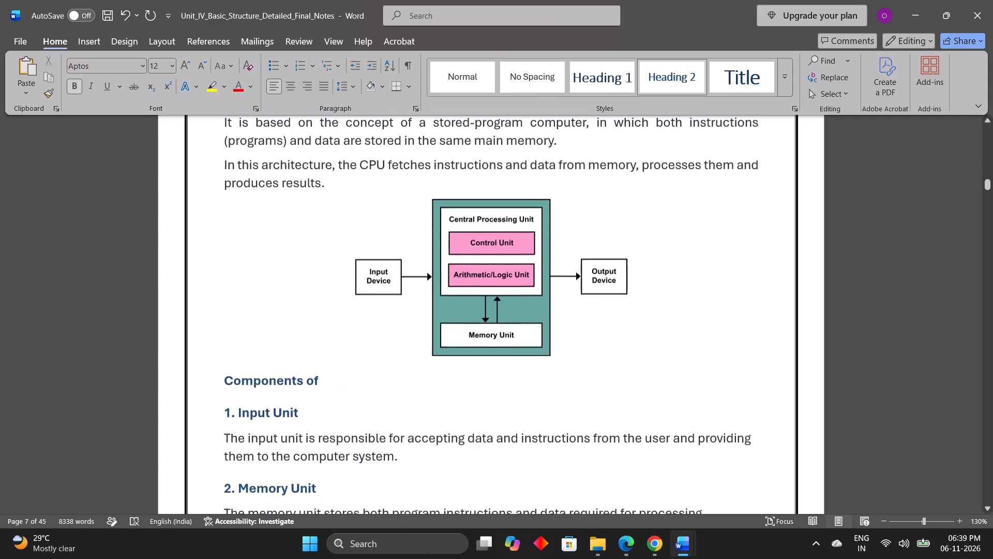
scroll(222, 312, up, 1)
text(VO)
key(BackSpace)
text(on Neu)
text(mann Architecture)
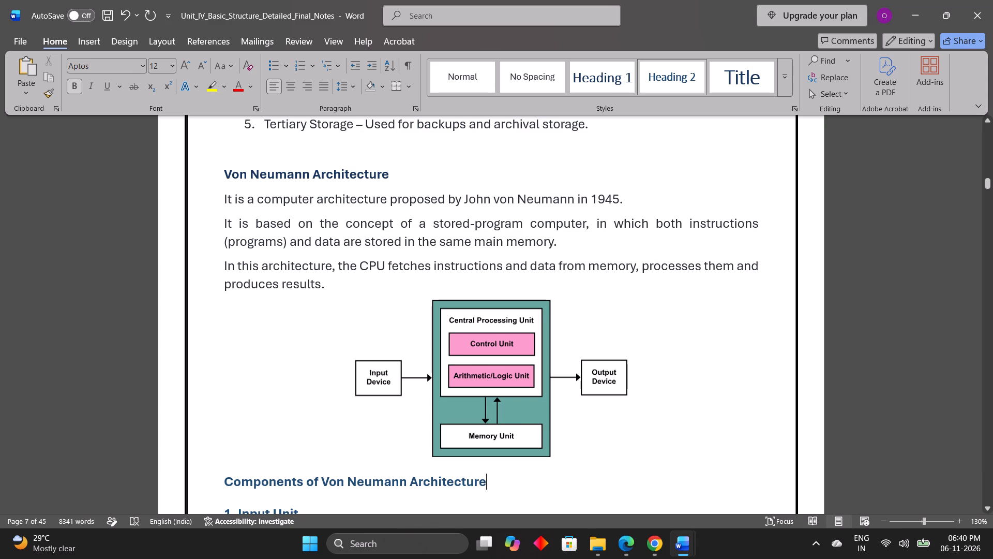
scroll(291, 370, down, 3)
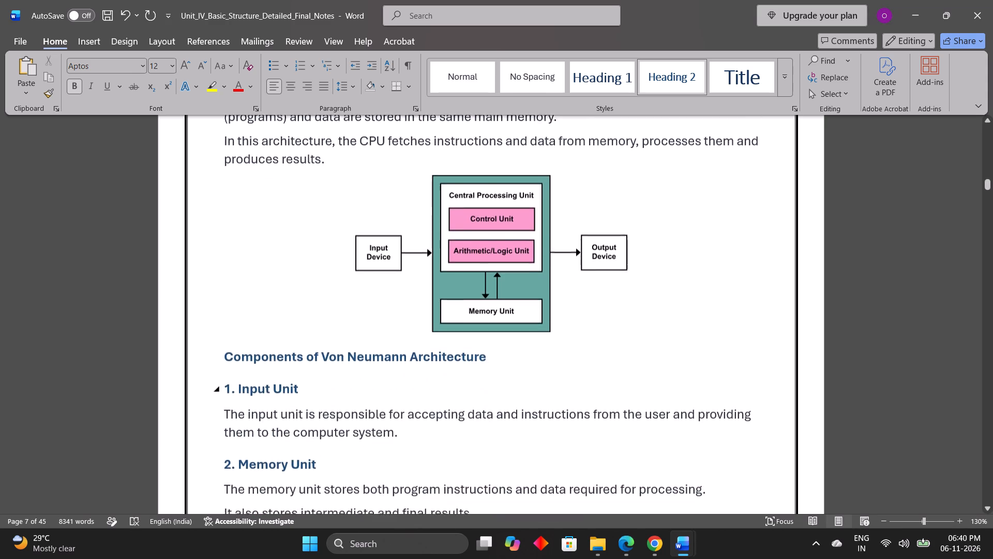
scroll(291, 370, down, 1)
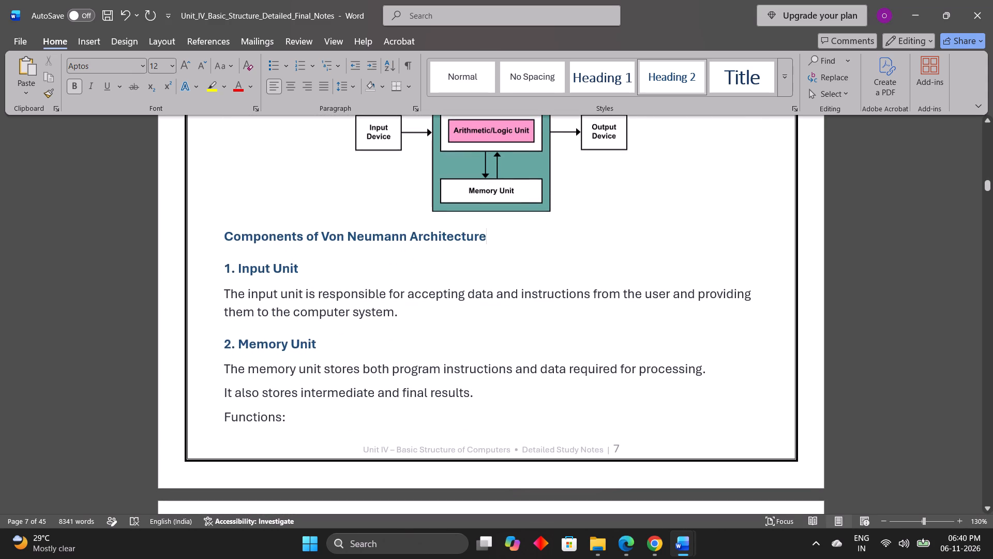
key(shift+colon)
Enlarge the Von Neumann Architecture diagram proportionally by about one tenth, keeping it centred above the components heading.
scroll(291, 370, down, 1)
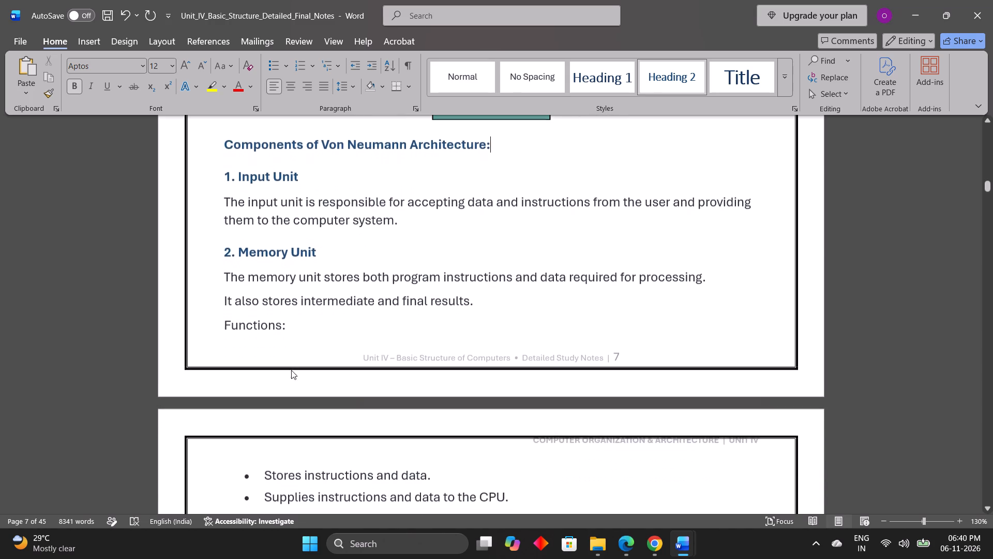
scroll(291, 370, down, 1)
scroll(291, 370, up, 2)
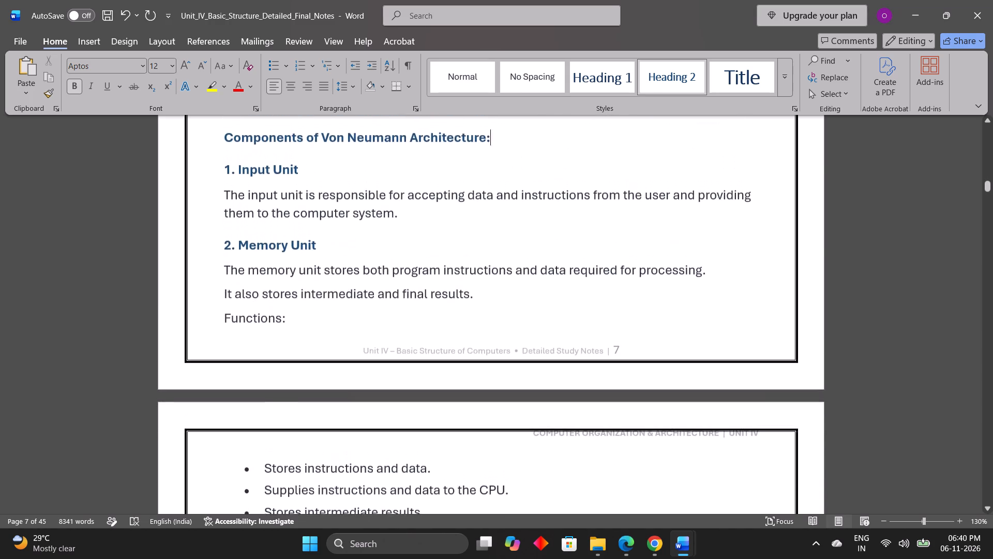
scroll(291, 370, up, 4)
click(504, 420)
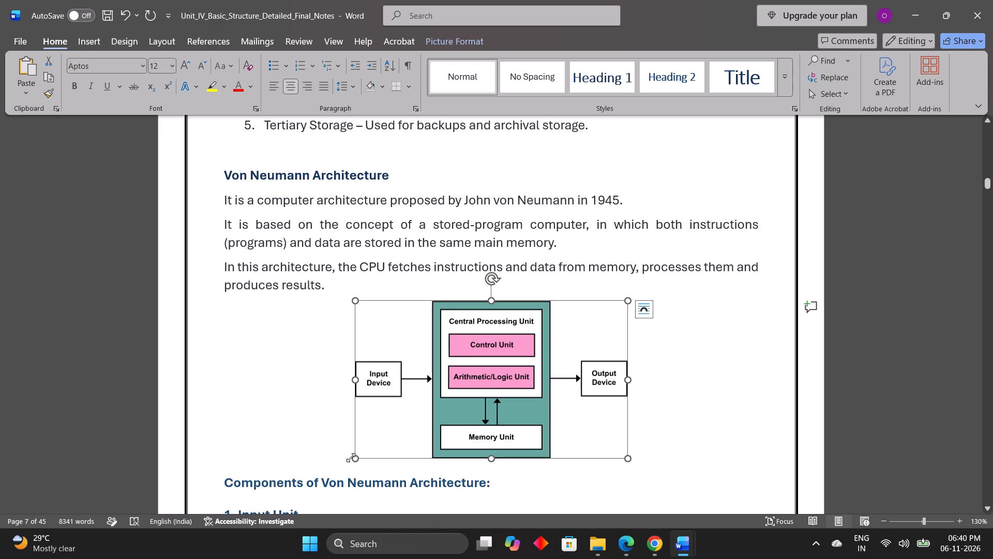
drag(355, 454, 340, 468)
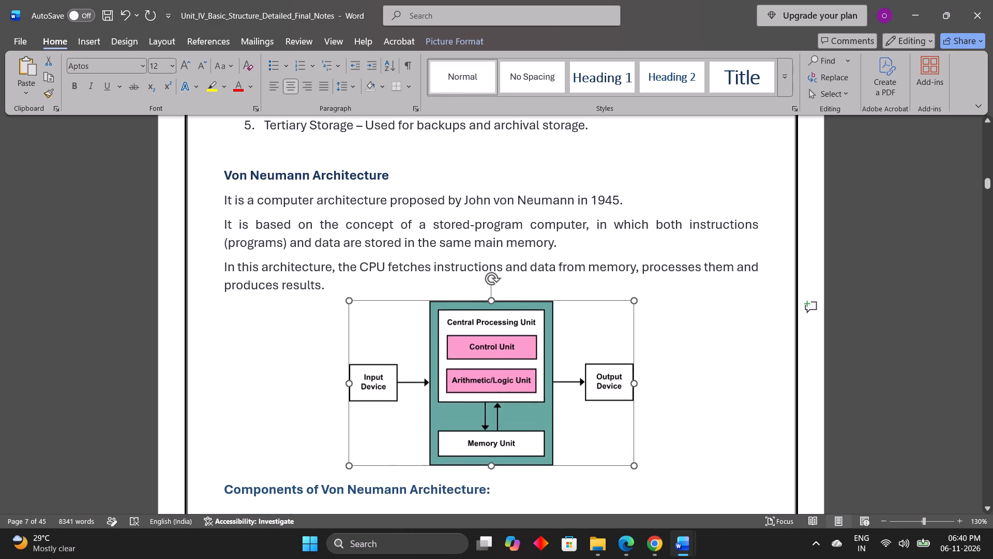
drag(340, 468, 335, 474)
click(335, 474)
Check how the resized diagram affects the page break between the Memory Unit text and its Functions list.
scroll(335, 474, down, 2)
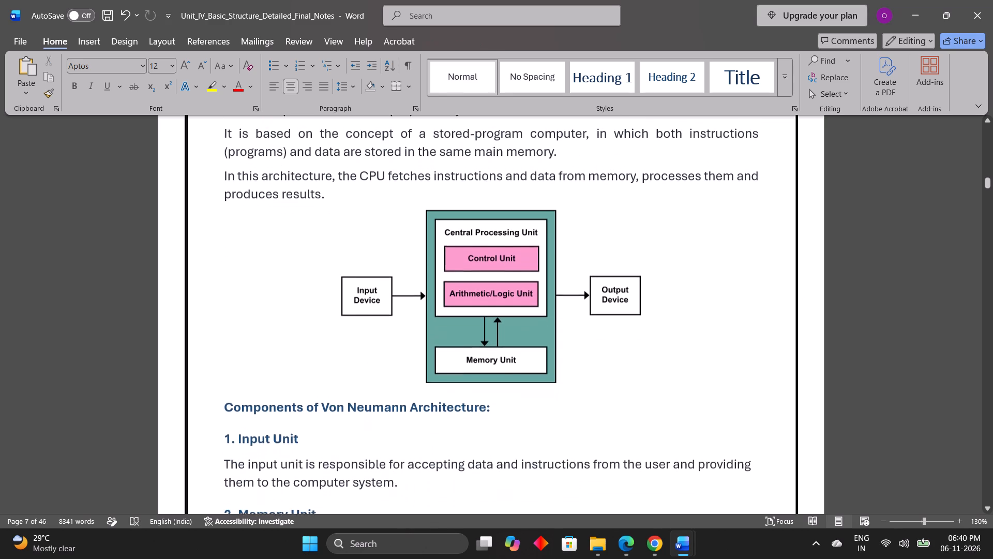
scroll(335, 474, down, 1)
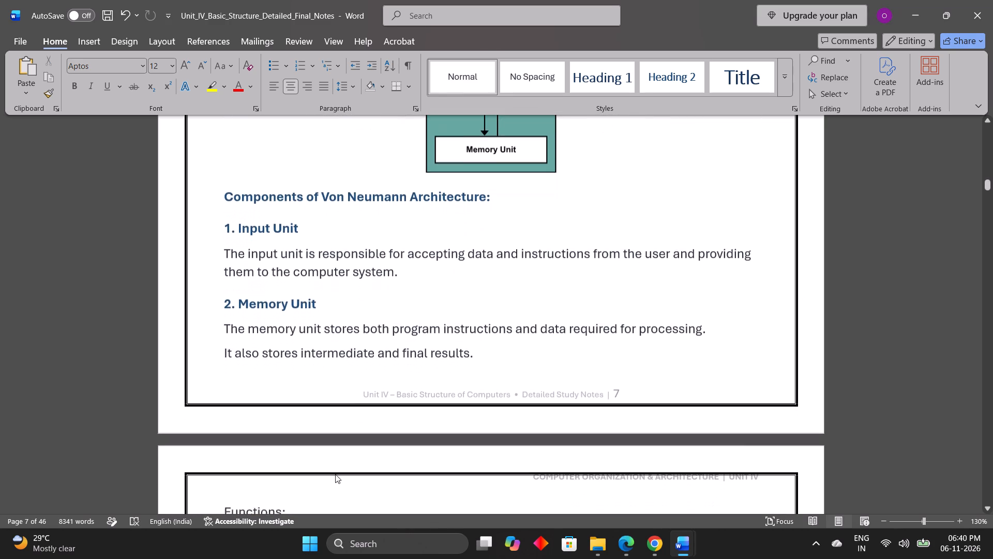
scroll(335, 474, down, 3)
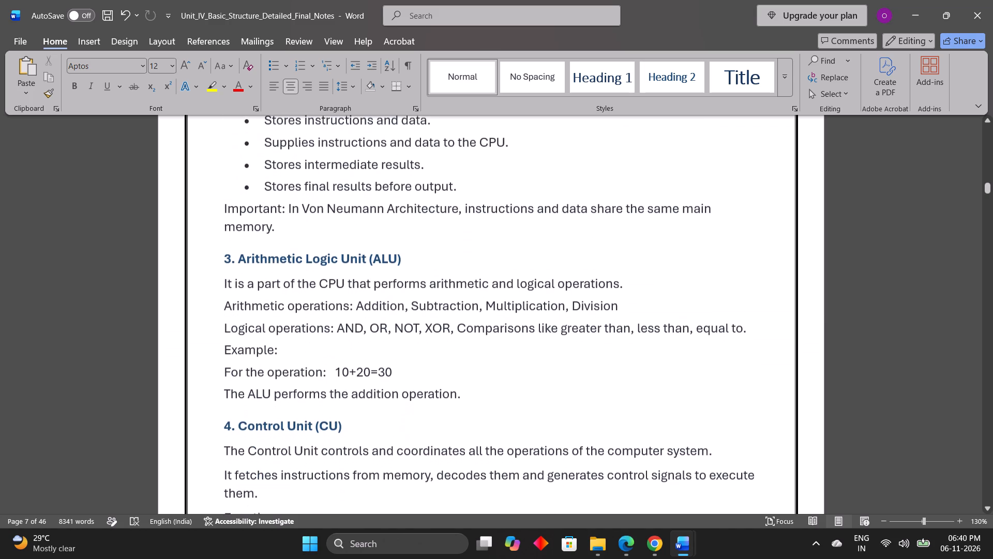
scroll(335, 474, up, 2)
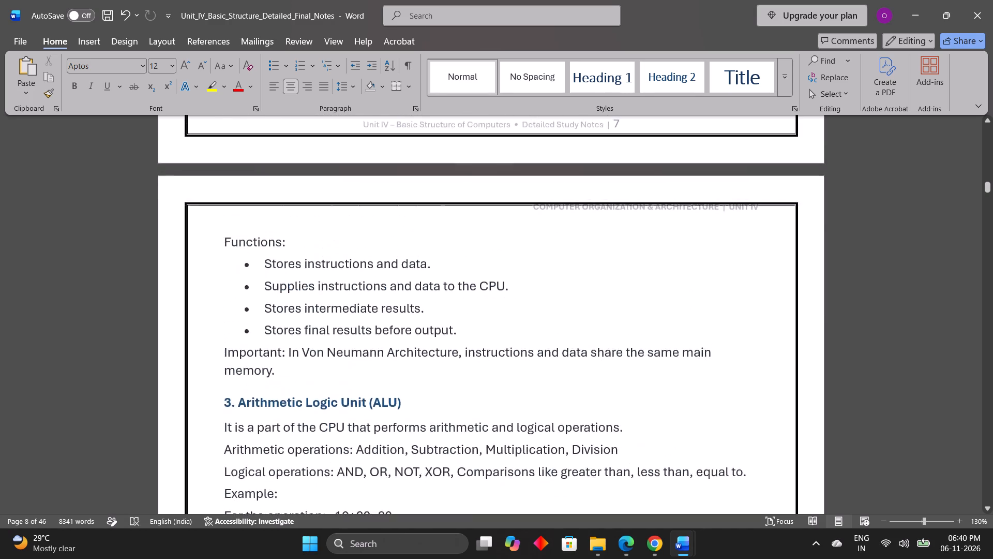
scroll(335, 474, up, 2)
scroll(335, 474, down, 1)
scroll(335, 474, up, 1)
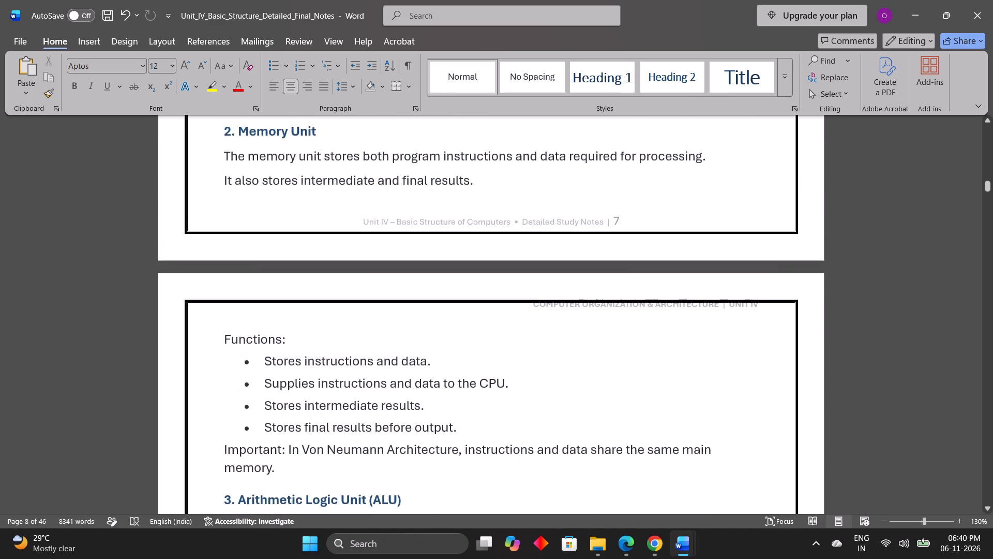
scroll(335, 474, up, 1)
scroll(335, 474, down, 2)
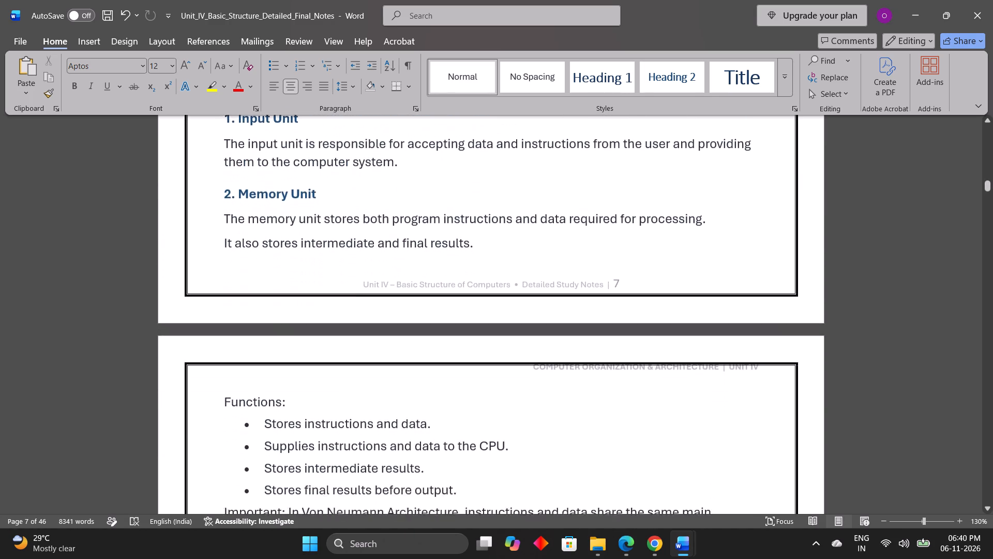
Read through the Memory Unit functions, Arithmetic Logic Unit, Control Unit and Output Unit sections, checking wording and spacing.
scroll(335, 474, down, 2)
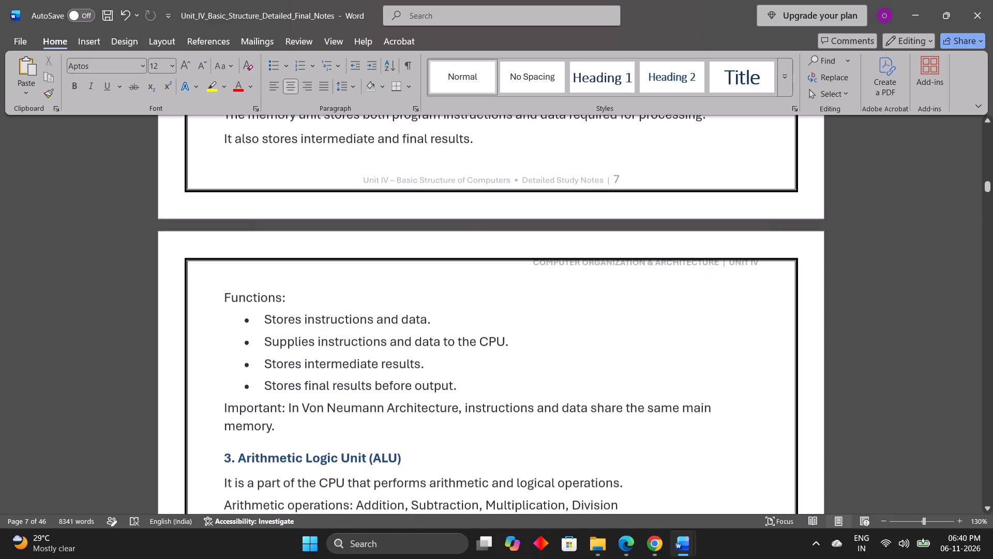
scroll(335, 474, down, 3)
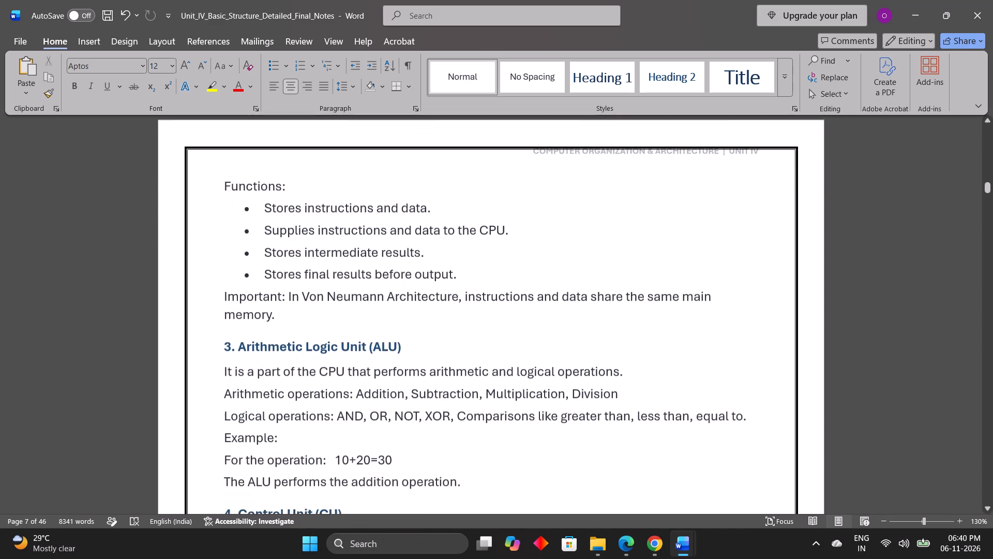
scroll(335, 474, down, 3)
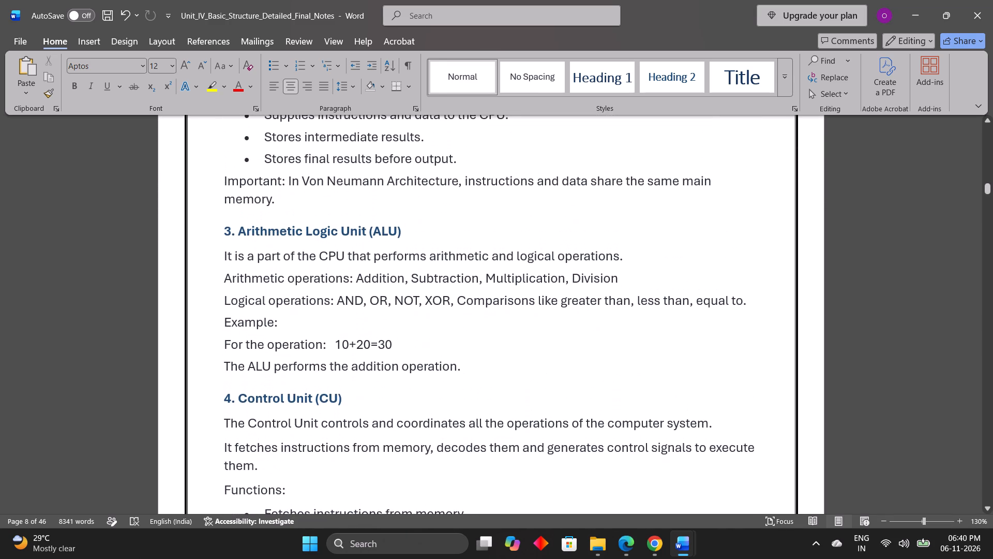
scroll(335, 474, down, 1)
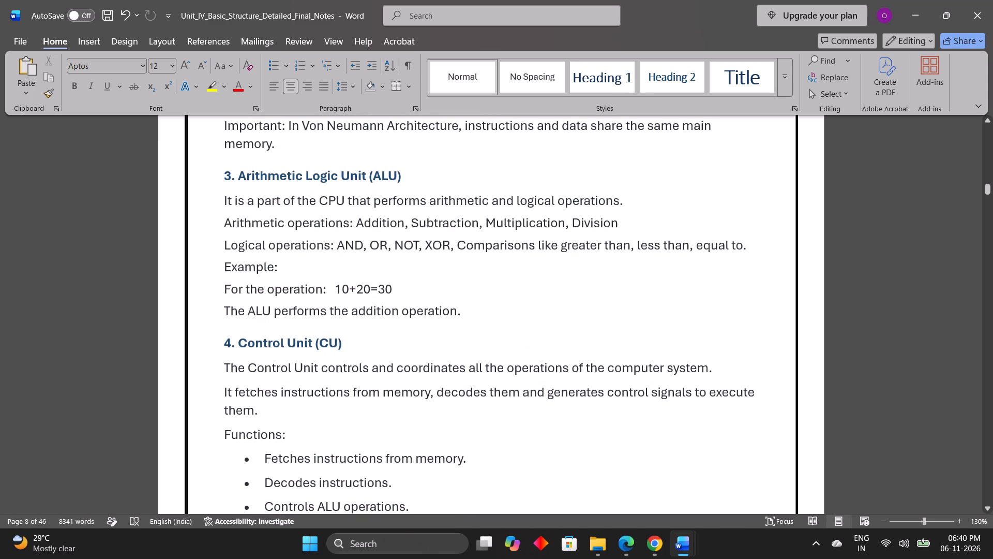
scroll(335, 474, down, 1)
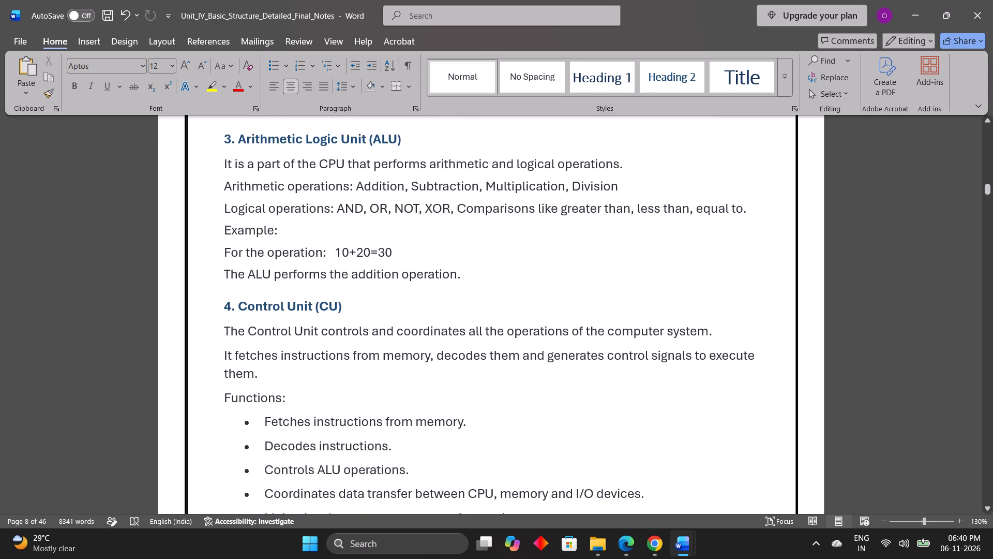
scroll(335, 474, down, 2)
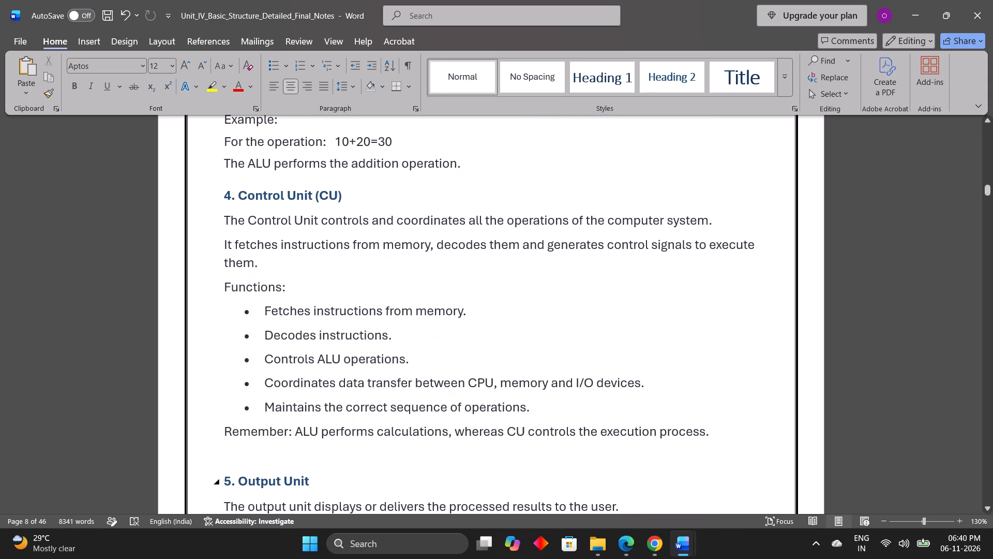
scroll(335, 474, down, 2)
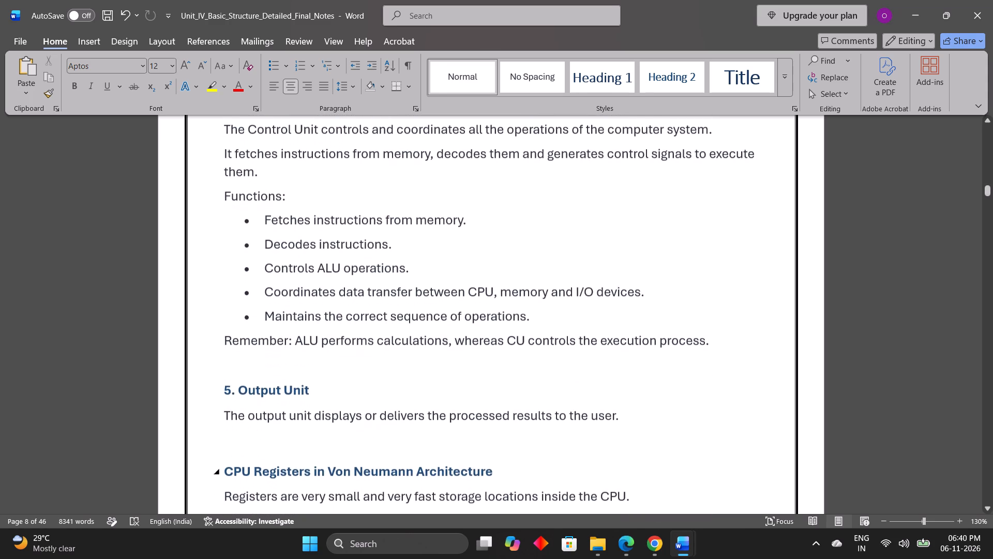
scroll(335, 474, up, 1)
scroll(335, 474, down, 1)
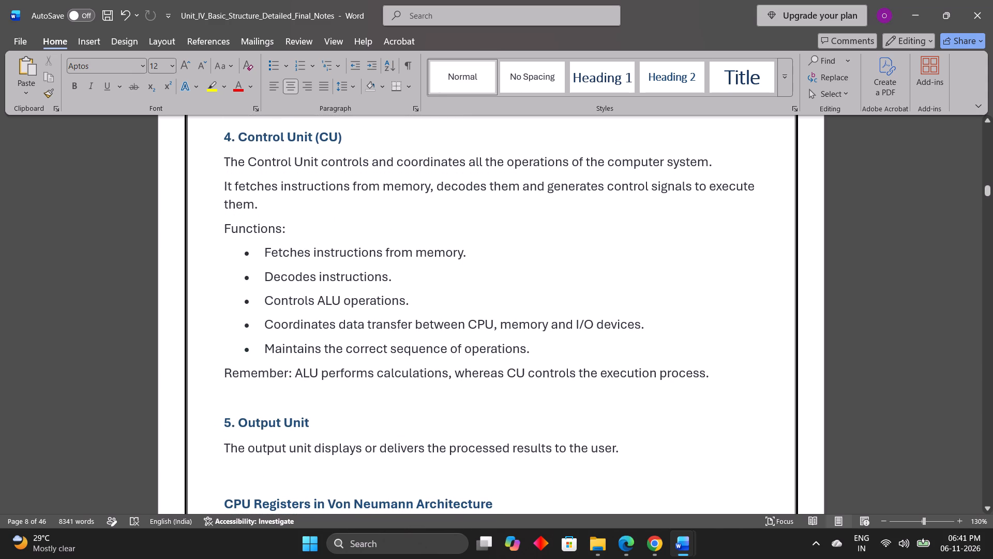
Review the Control Unit's Functions bullets, the Output Unit text and the start of the CPU Registers section.
drag(257, 256, 333, 269)
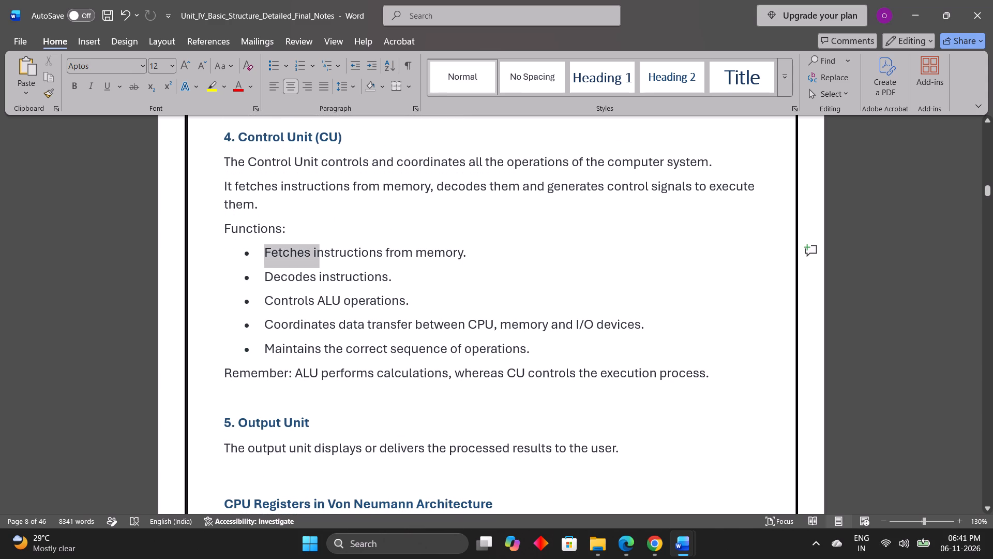
drag(333, 269, 442, 332)
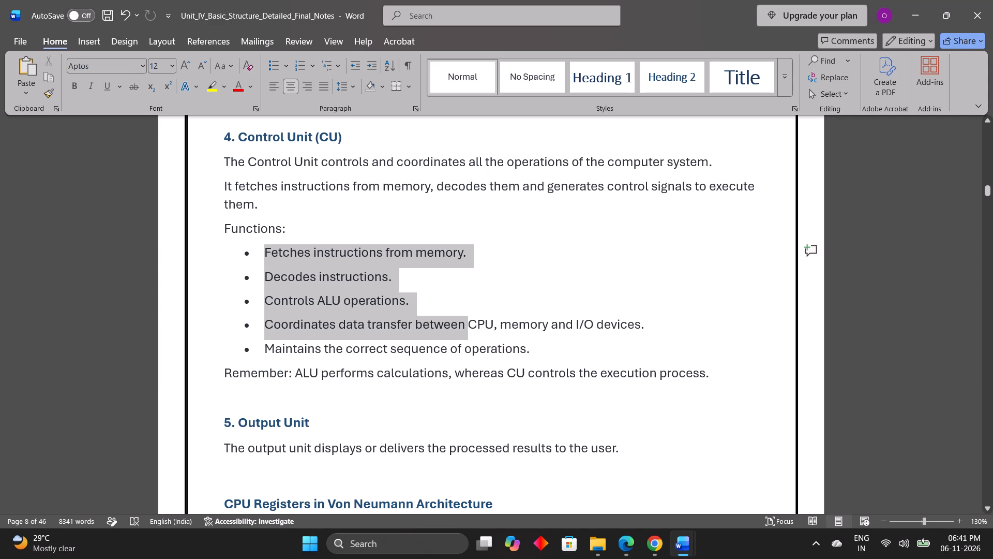
drag(442, 332, 457, 357)
click(457, 357)
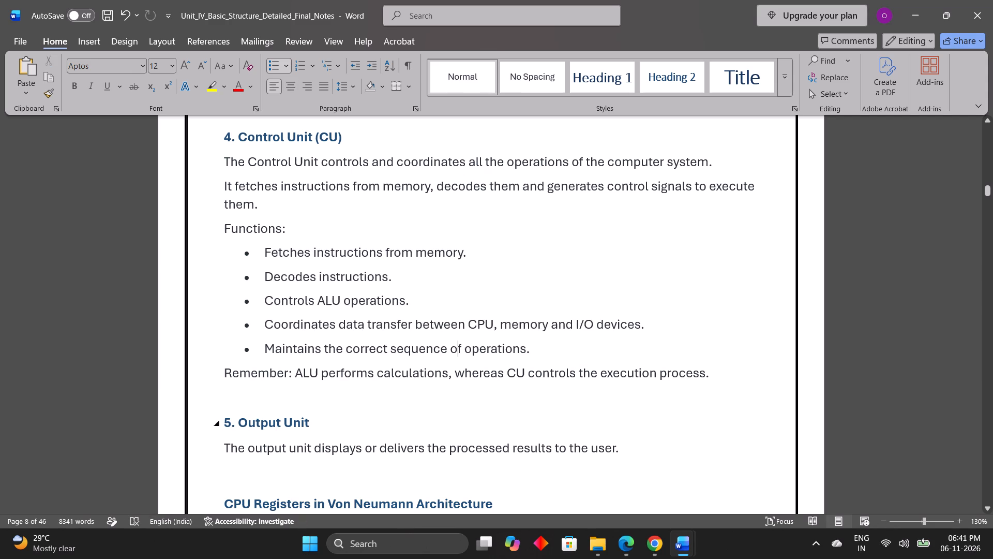
click(440, 444)
scroll(440, 444, down, 1)
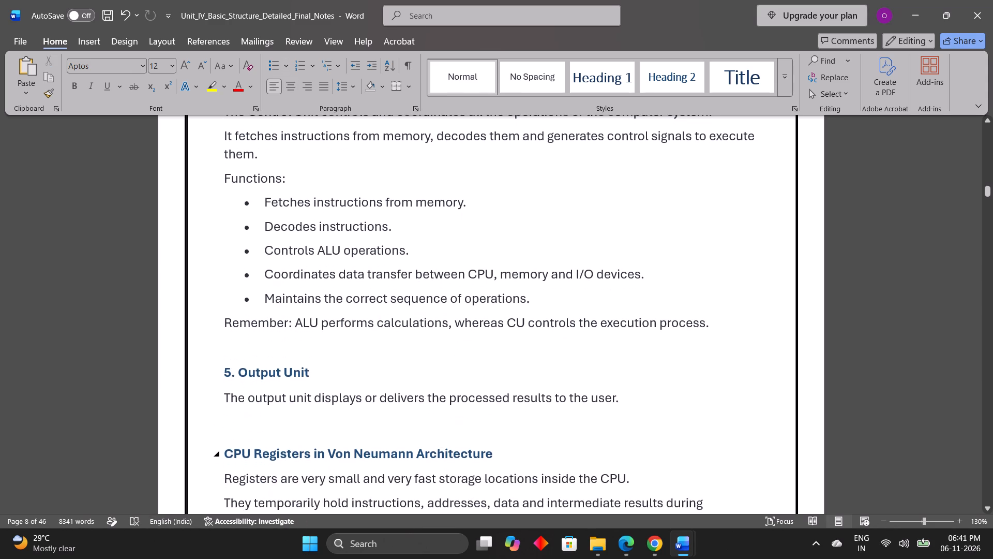
scroll(440, 444, down, 1)
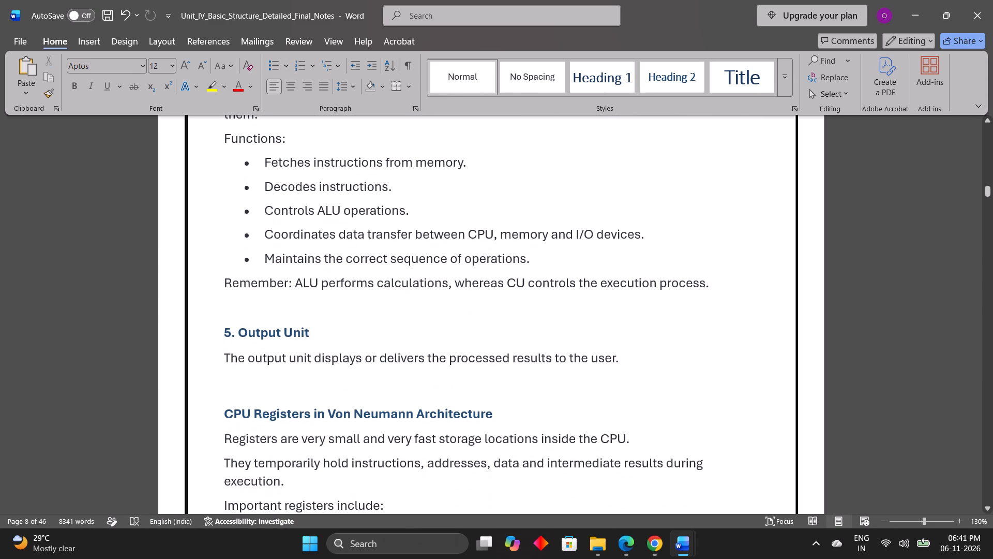
scroll(440, 444, down, 3)
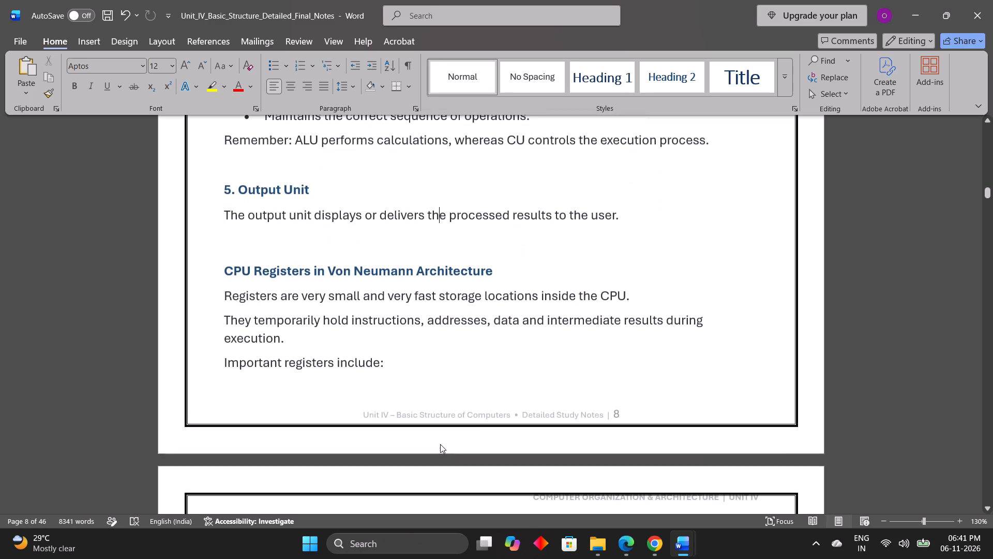
Tighten the gap above the 5. Output Unit heading by giving the blank line before it a smaller font size.
scroll(440, 444, down, 1)
scroll(440, 444, up, 1)
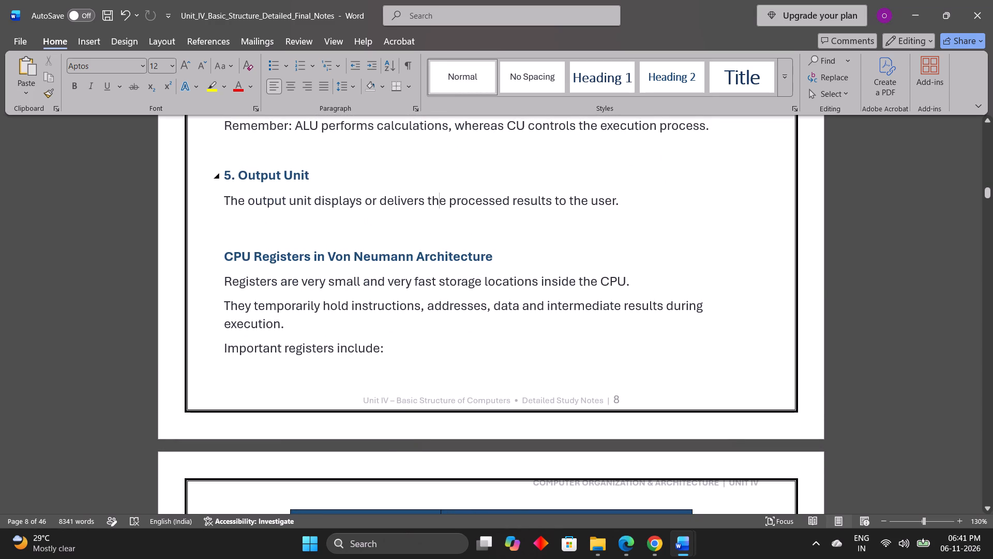
click(299, 160)
click(298, 159)
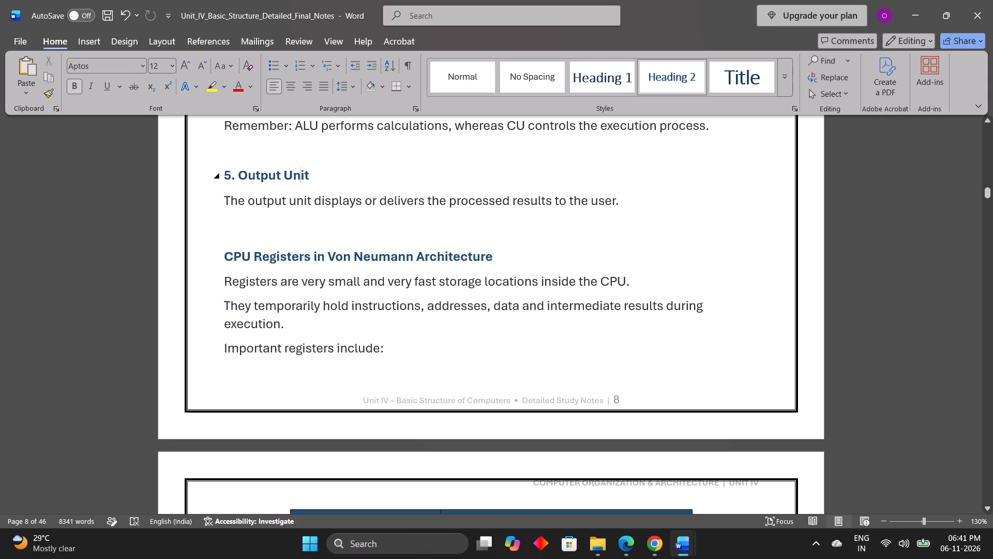
click(297, 157)
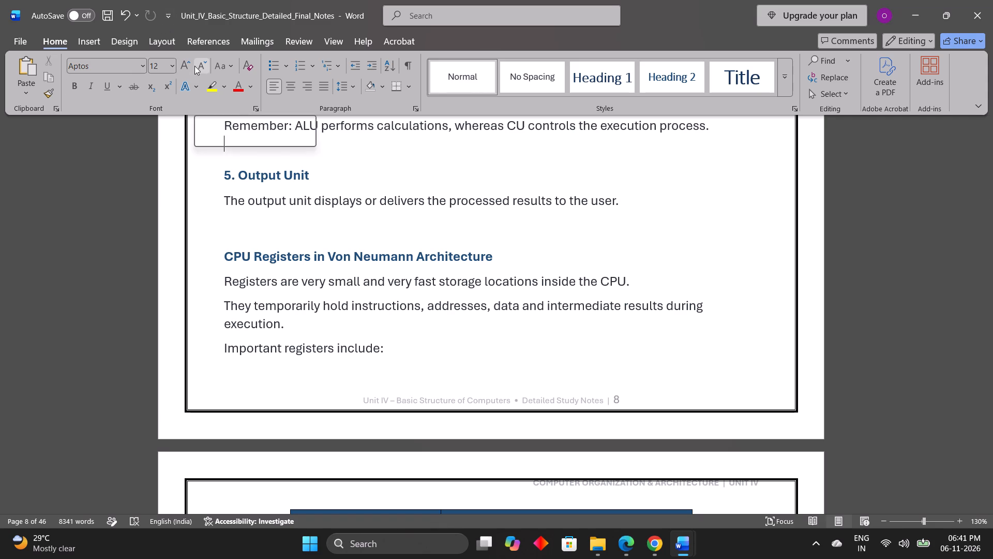
key(BackSpace)
scroll(194, 66, up, 2)
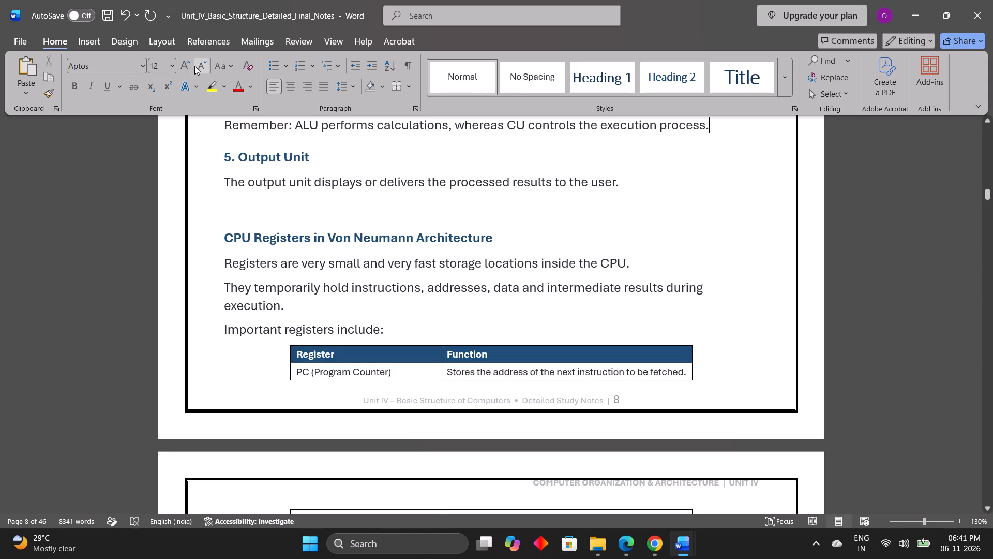
scroll(431, 211, up, 1)
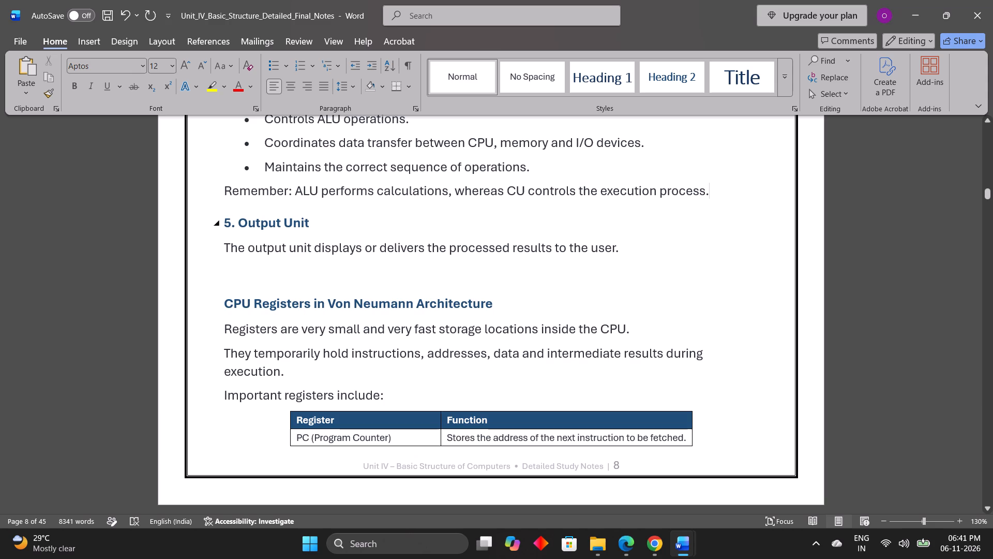
key(shift+Return)
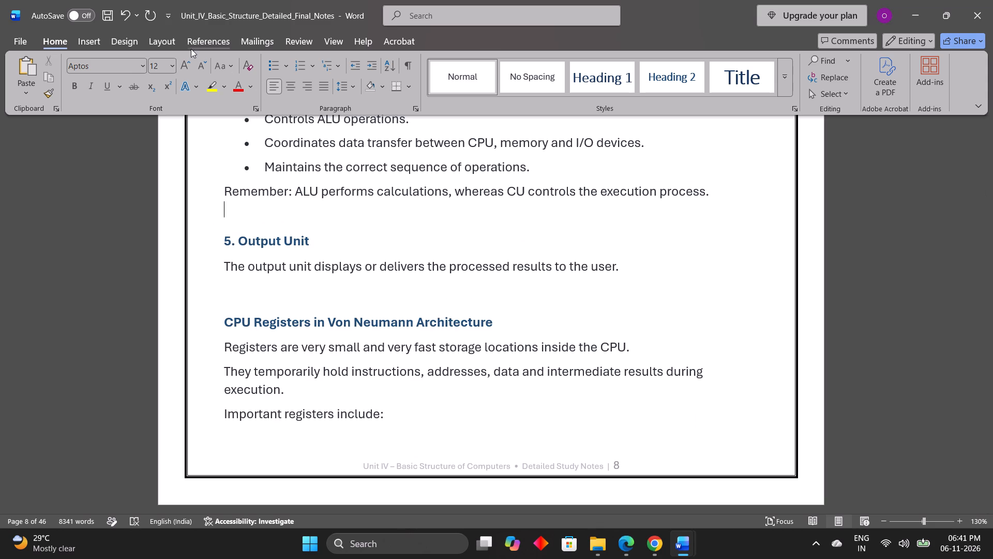
triple_click(202, 68)
triple_click(202, 68)
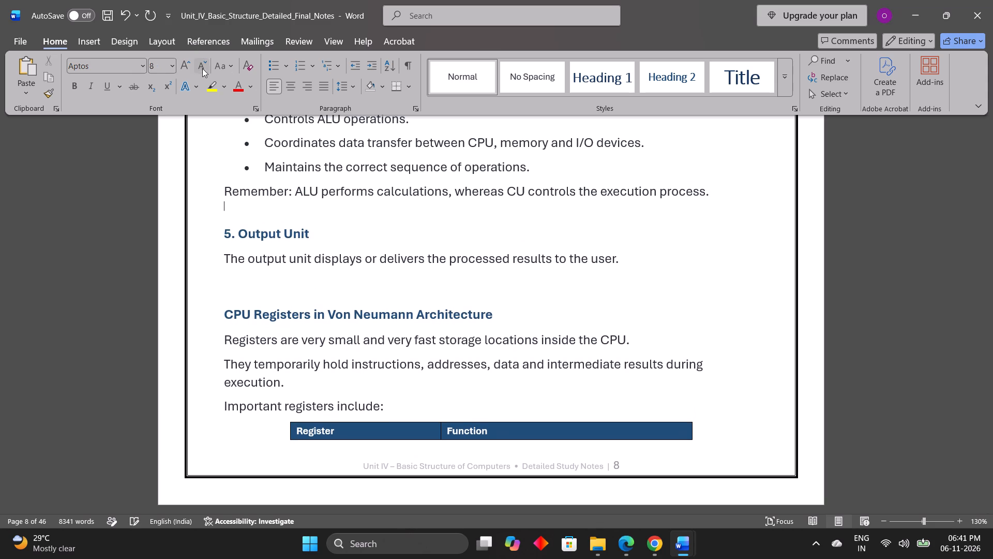
click(202, 68)
Add five blank lines below the Output Unit text to push the CPU Registers section onto the next page.
click(288, 269)
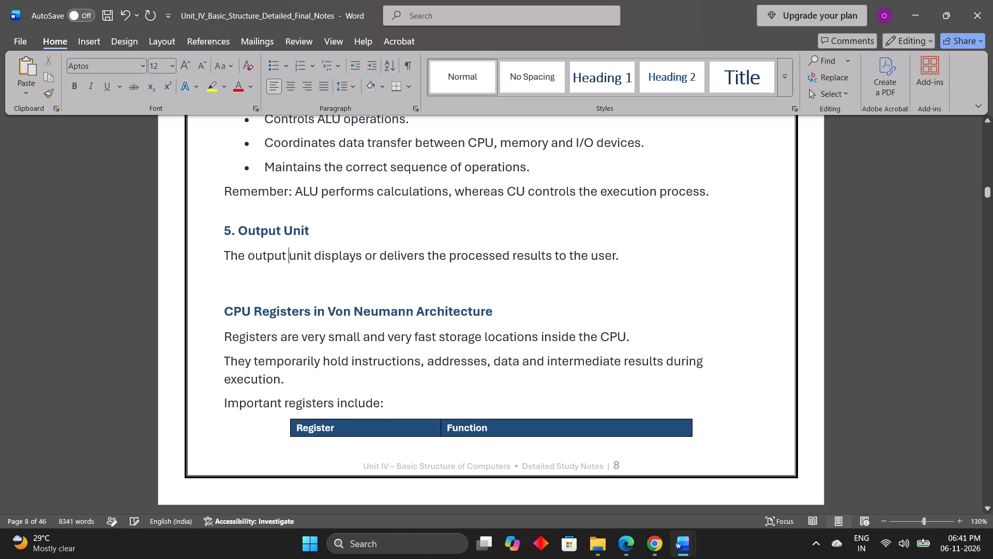
click(285, 281)
key(Return)
key(Return)
key(Return)
key(Return)
key(Return)
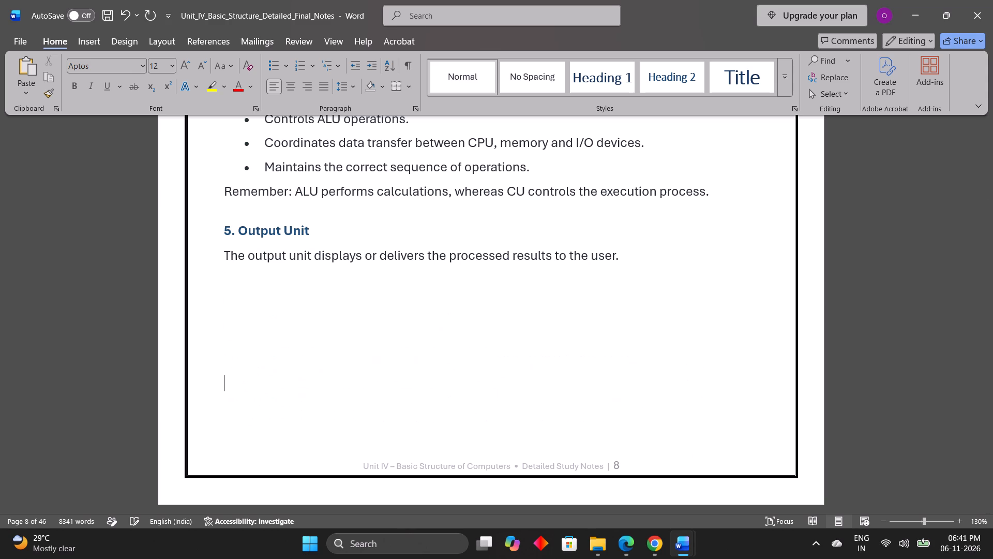
Enlarge the Register and Function table in height by about 40 percent, keeping its width nearly the same.
scroll(285, 281, down, 3)
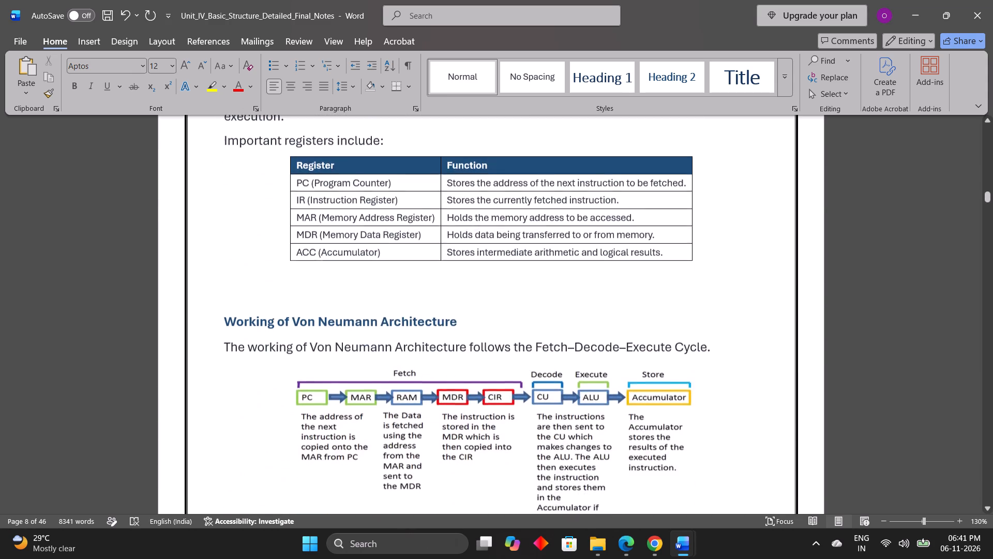
scroll(285, 281, up, 2)
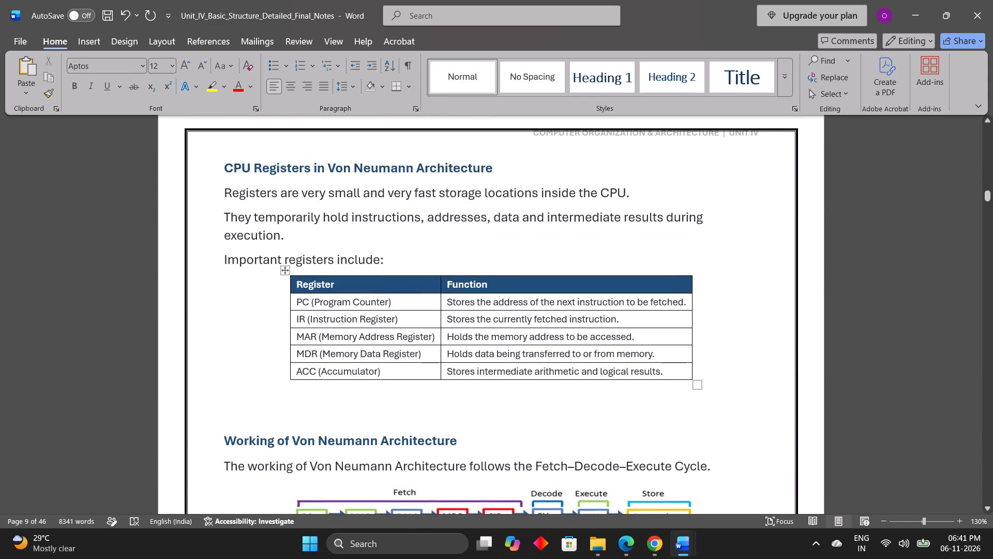
click(285, 265)
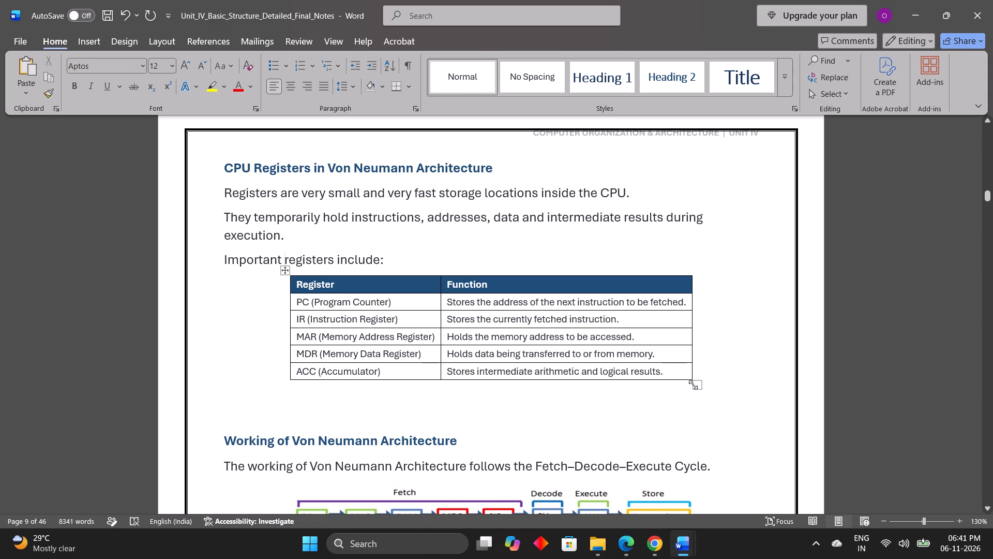
drag(693, 385, 695, 424)
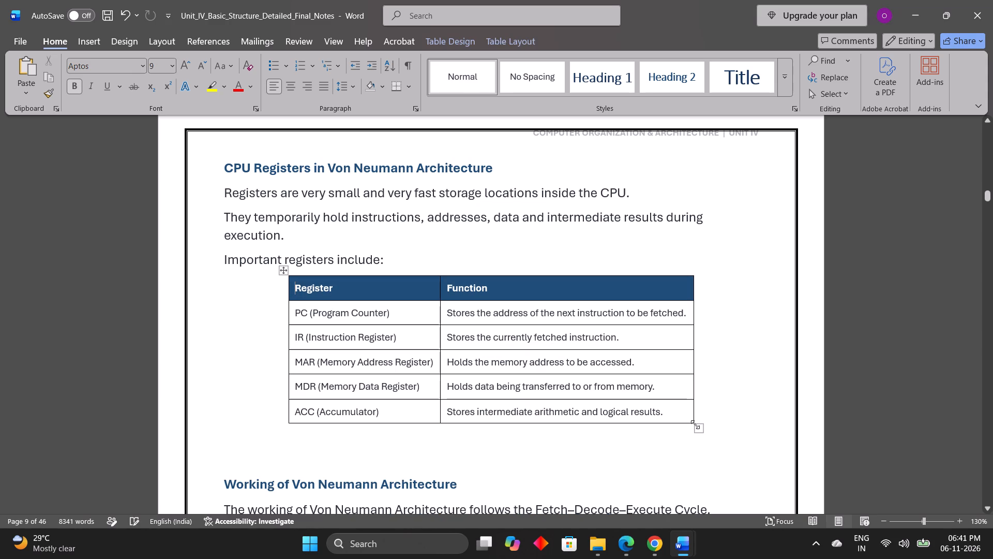
Delete one blank line between the registers table and the Working of Von Neumann Architecture heading.
click(480, 486)
click(395, 458)
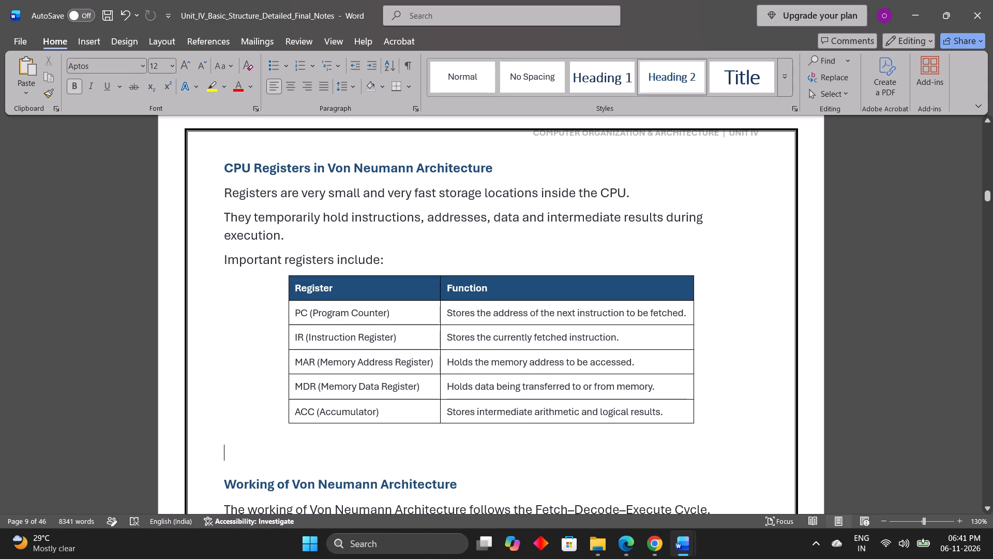
key(BackSpace)
scroll(395, 458, down, 2)
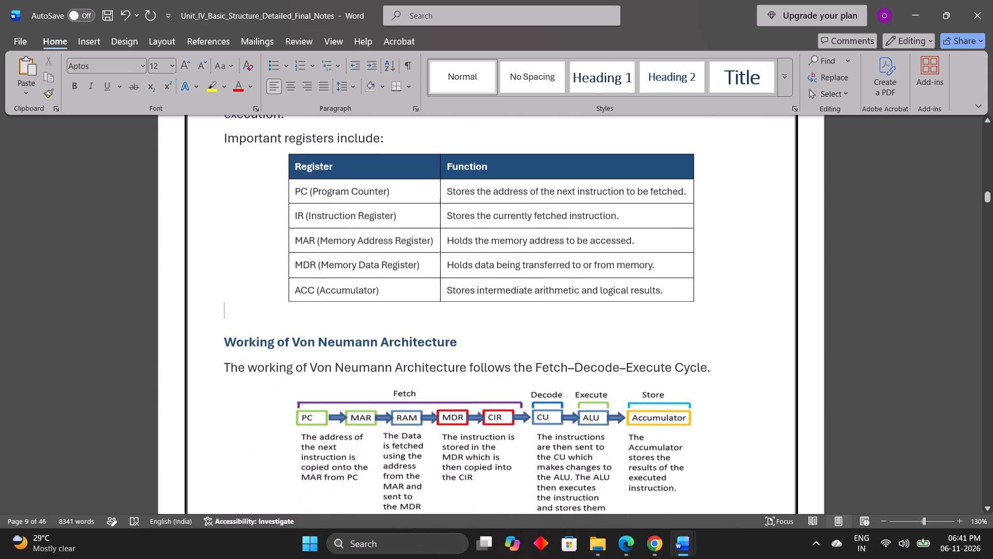
scroll(395, 458, down, 2)
scroll(395, 458, up, 1)
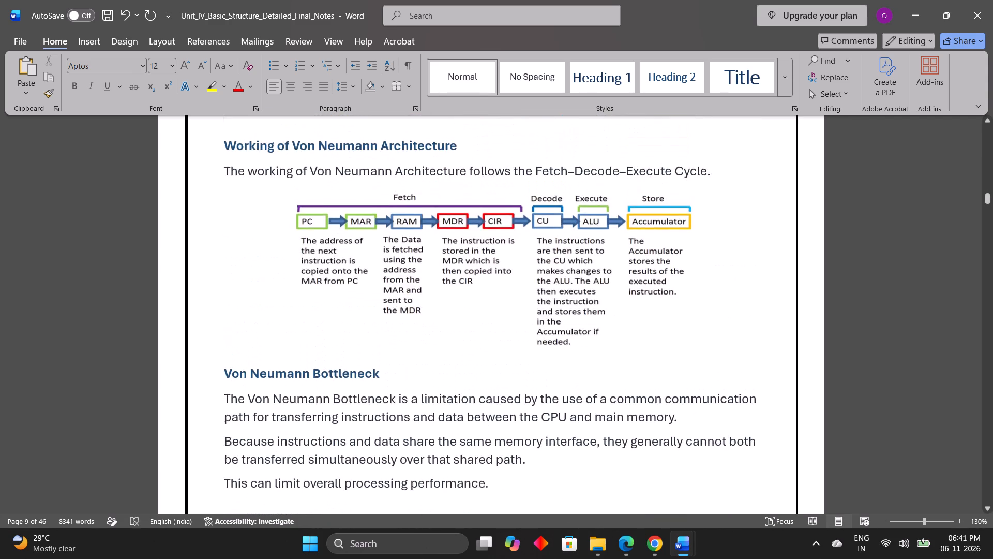
scroll(395, 458, up, 1)
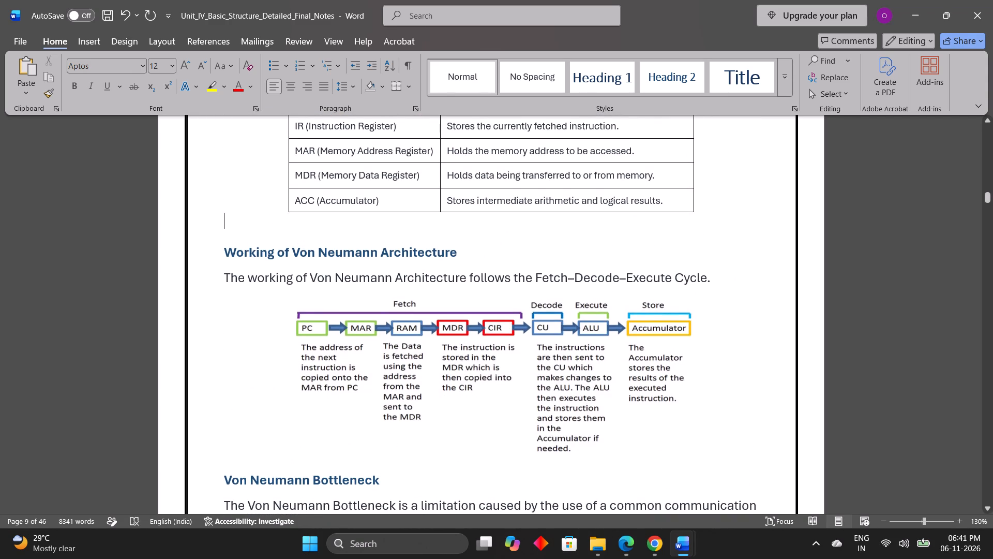
Copy the Working of Von Neumann Architecture heading text and use it for a Google Images search in Chrome.
drag(458, 261, 242, 266)
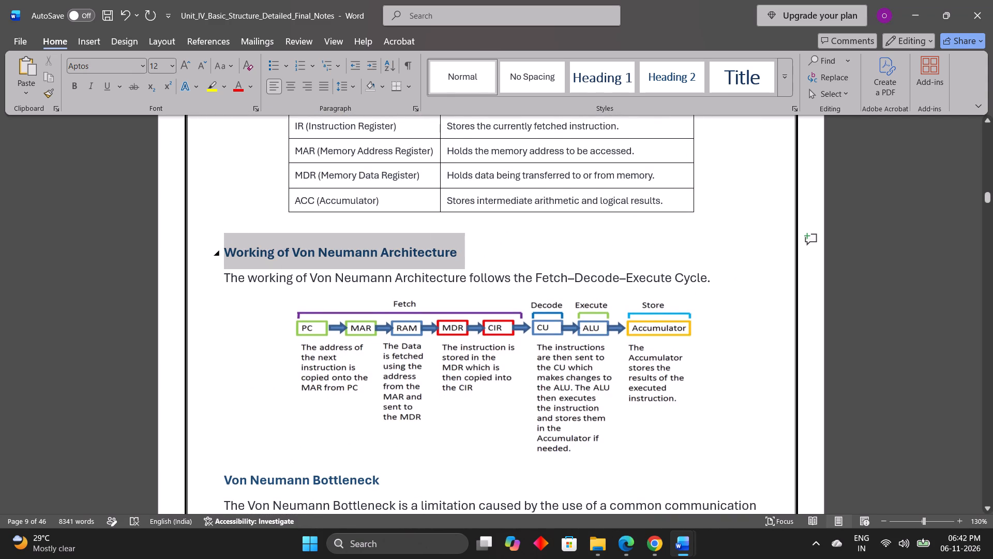
drag(242, 266, 236, 266)
key(ctrl+c)
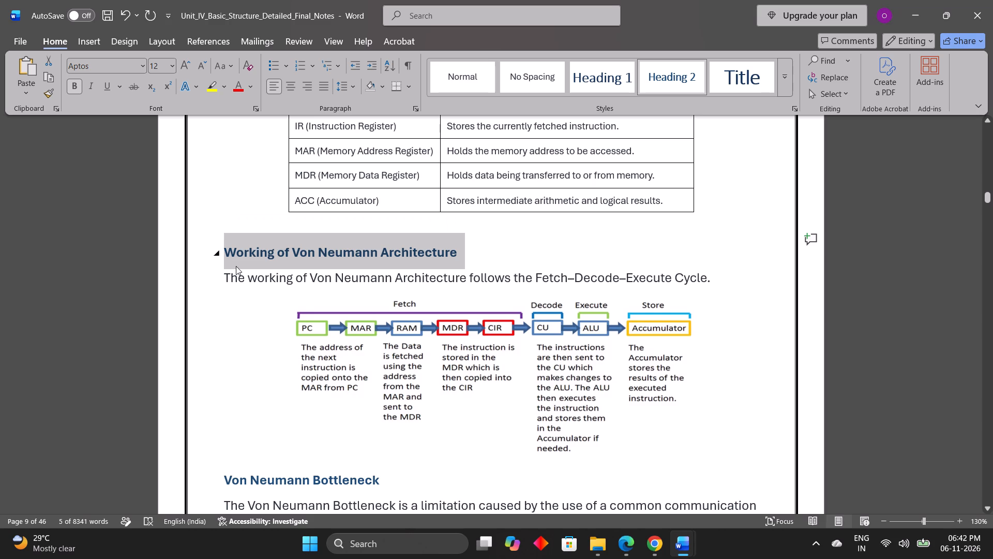
click(342, 267)
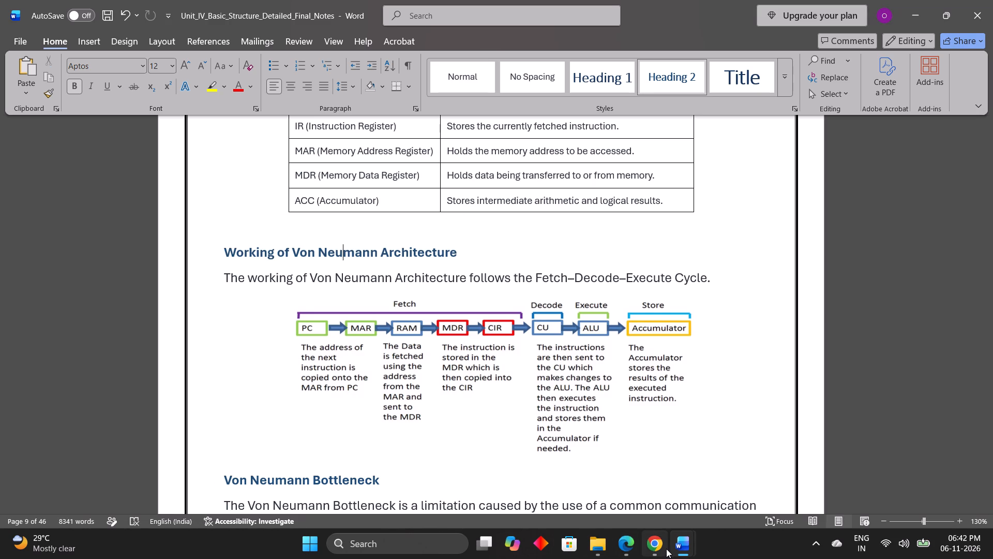
click(667, 547)
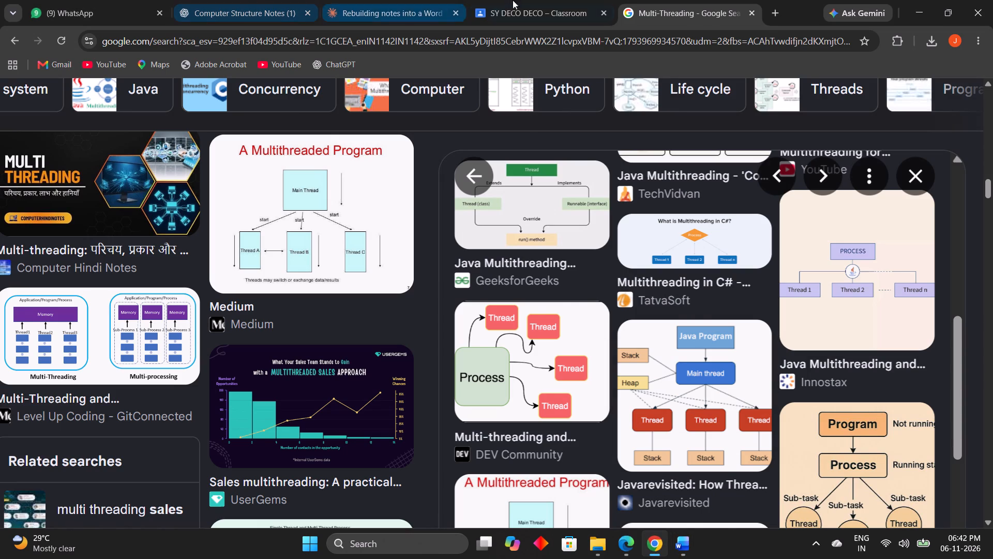
click(535, 0)
click(667, 0)
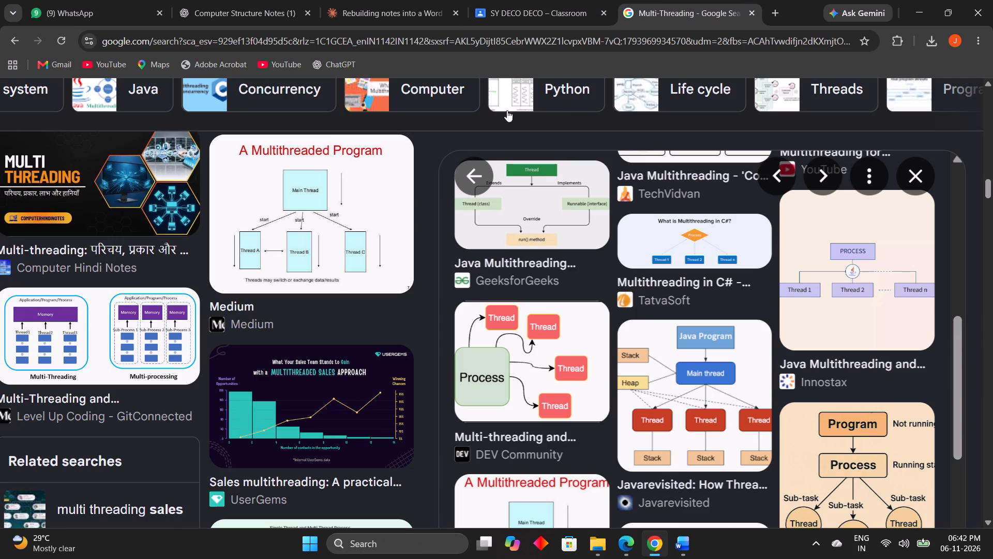
scroll(434, 199, up, 14)
click(197, 129)
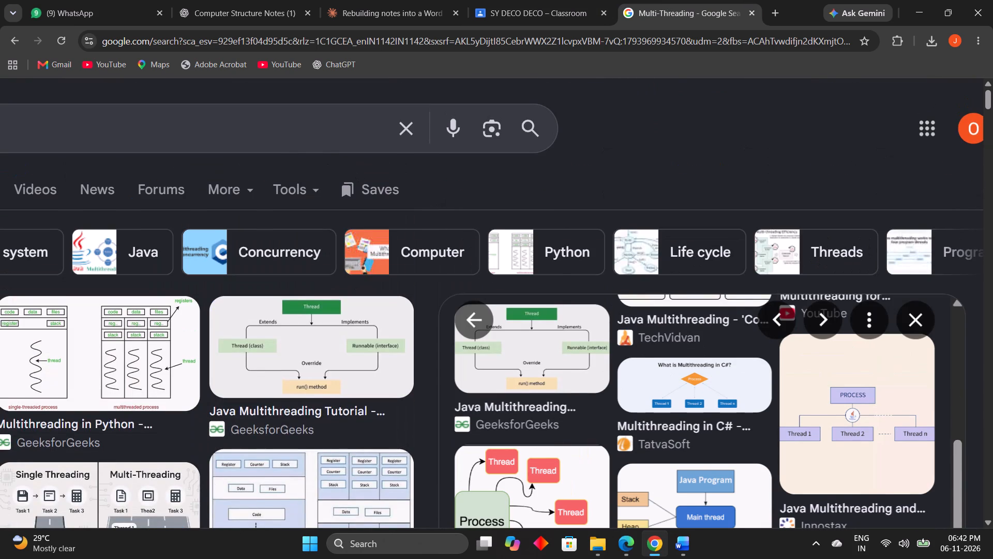
scroll(197, 129, right, 5)
key(ctrl+a)
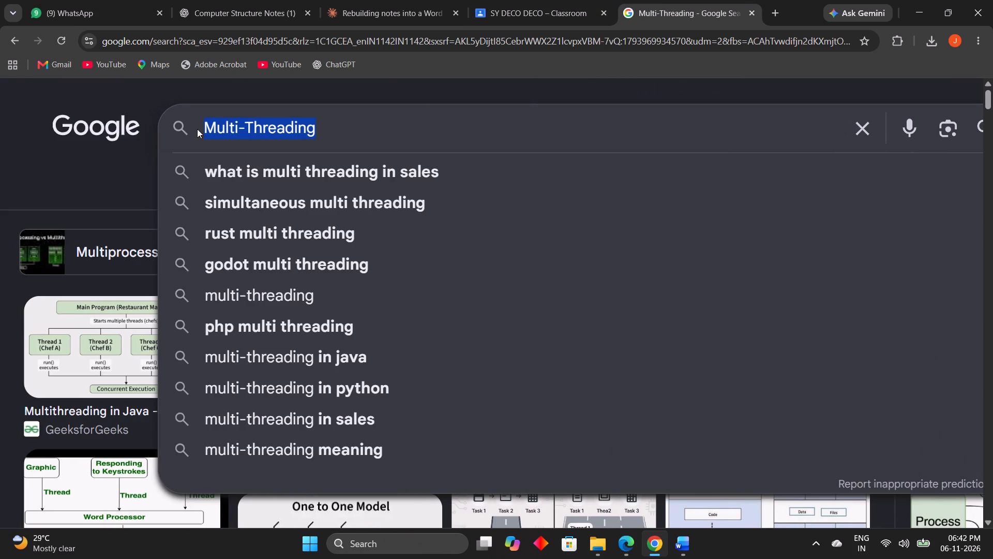
key(ctrl+v)
key(Return)
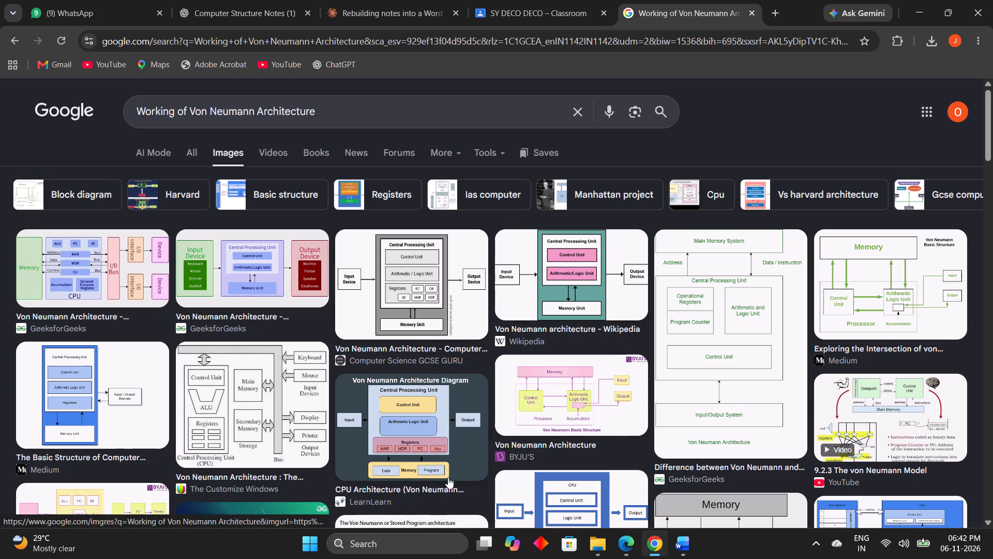
Browse the image results for a suitable diagram of how Von Neumann Architecture works.
scroll(413, 477, down, 3)
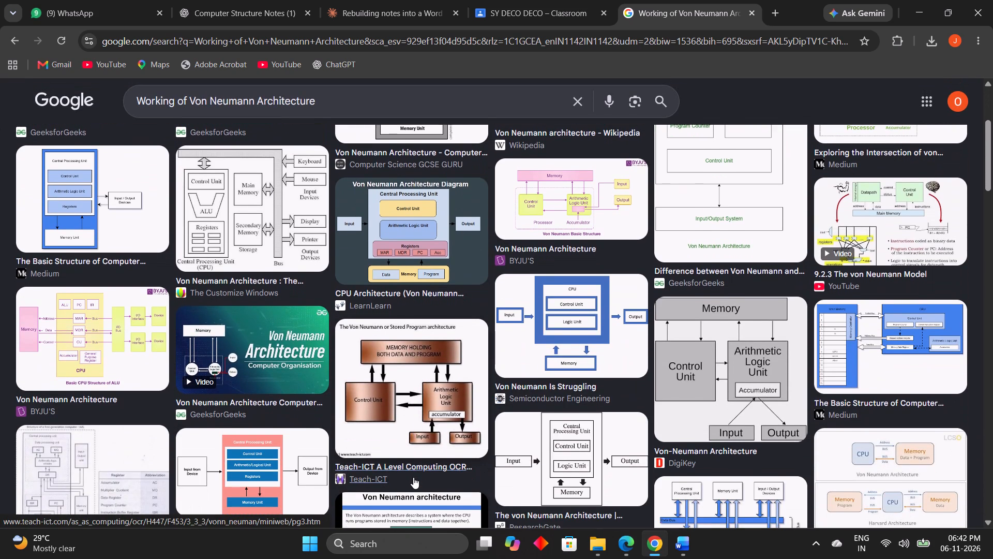
scroll(413, 477, down, 3)
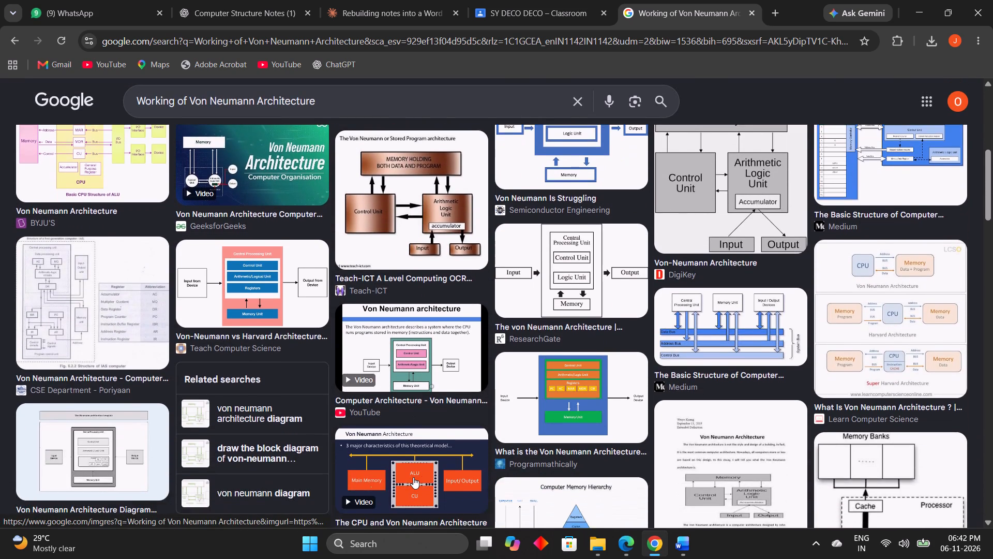
scroll(413, 477, down, 4)
scroll(413, 477, up, 1)
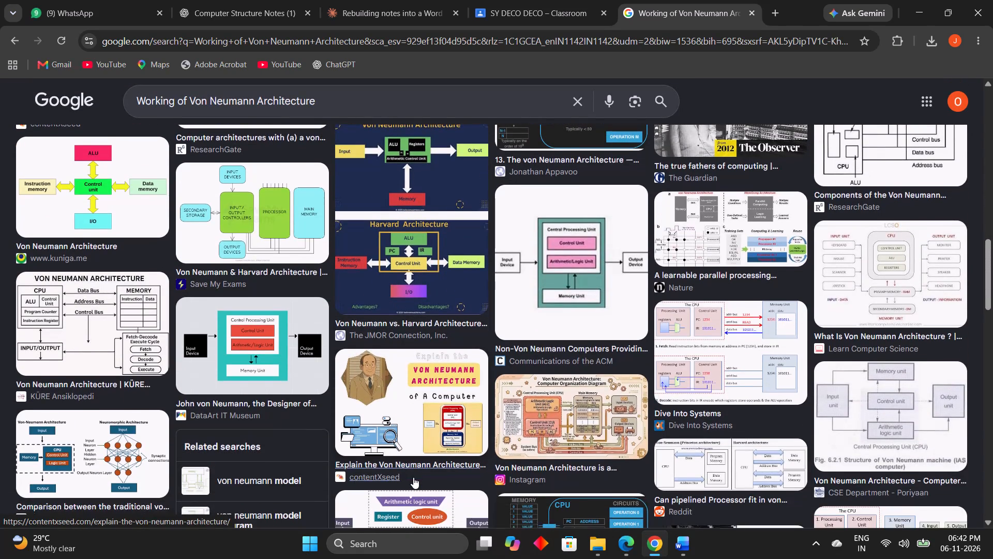
scroll(413, 477, up, 9)
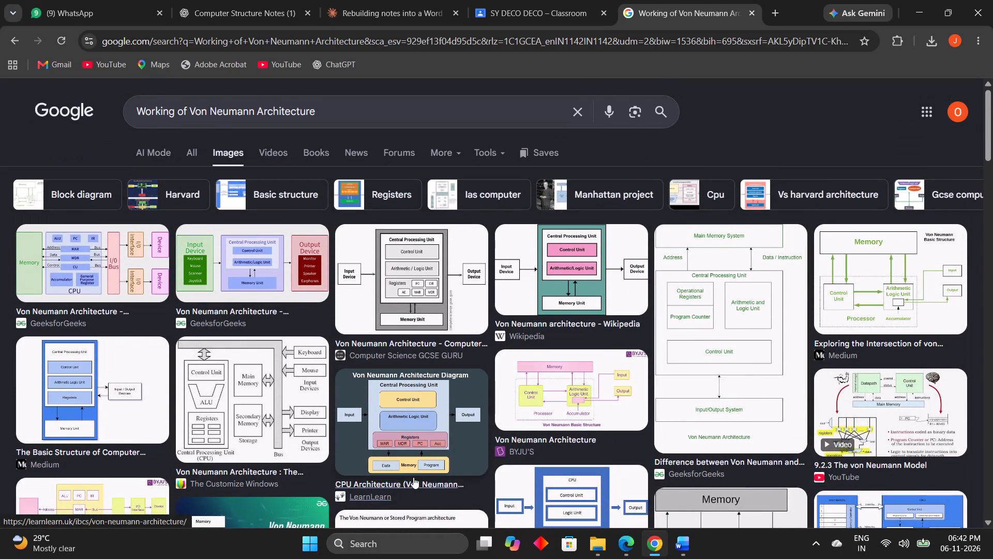
scroll(413, 477, up, 2)
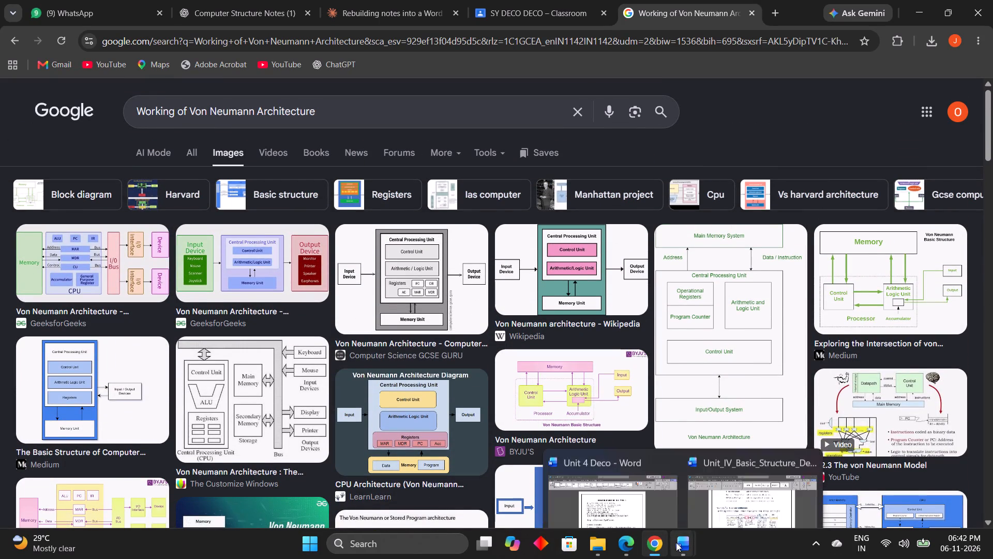
Switch to the Unit_IV_Basic_Structure_Detailed_Final_Notes document in Word and review the Von Neumann working diagram and the bottleneck and advantages sections.
click(676, 542)
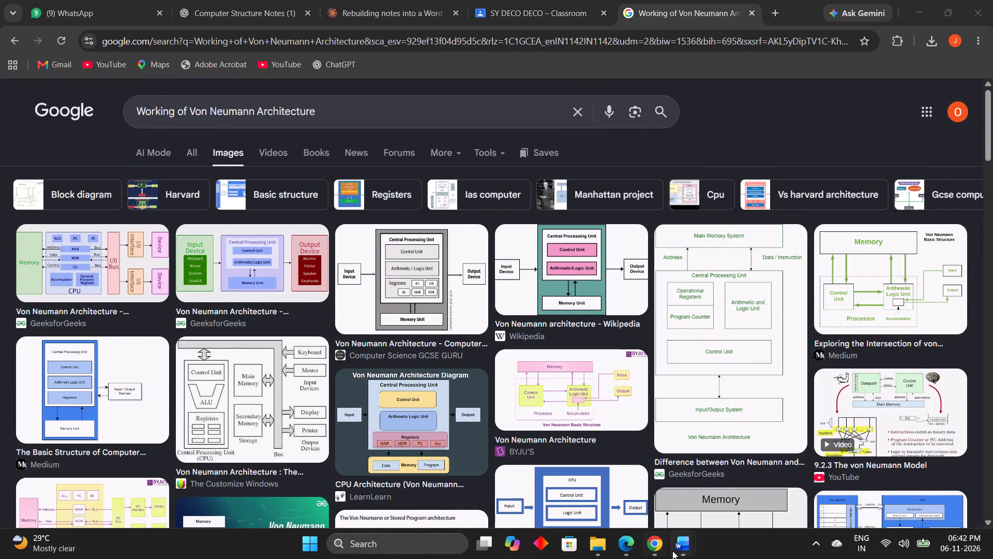
click(755, 466)
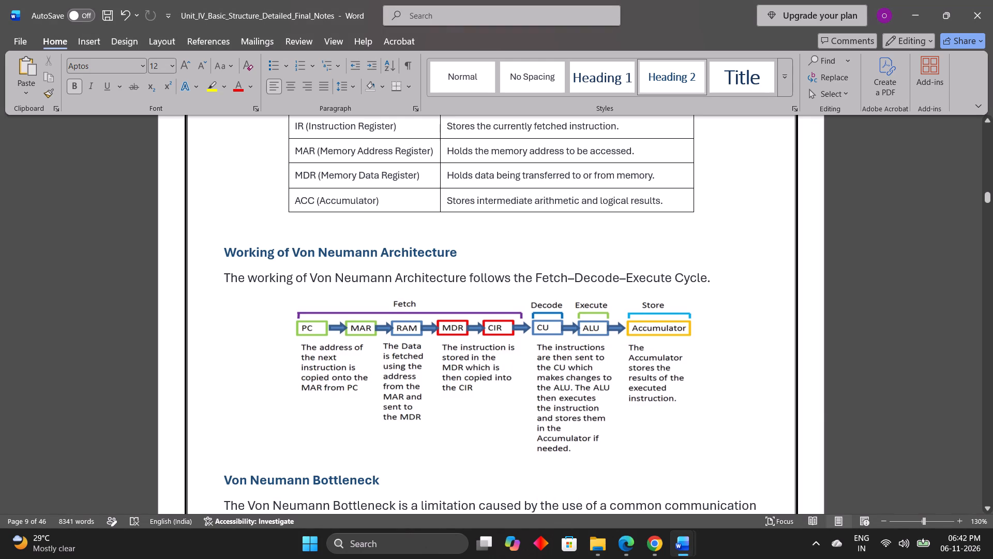
click(539, 454)
scroll(539, 454, down, 1)
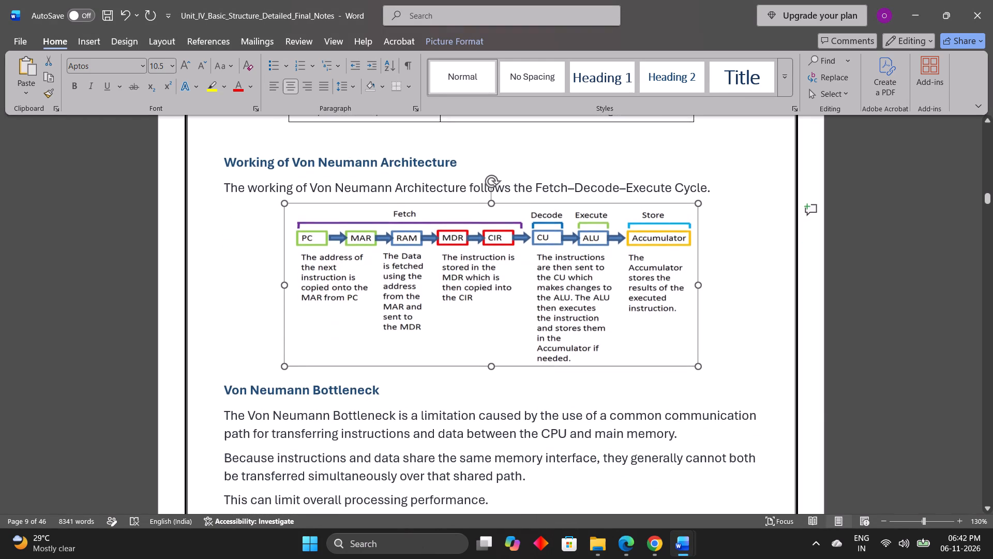
scroll(539, 454, down, 2)
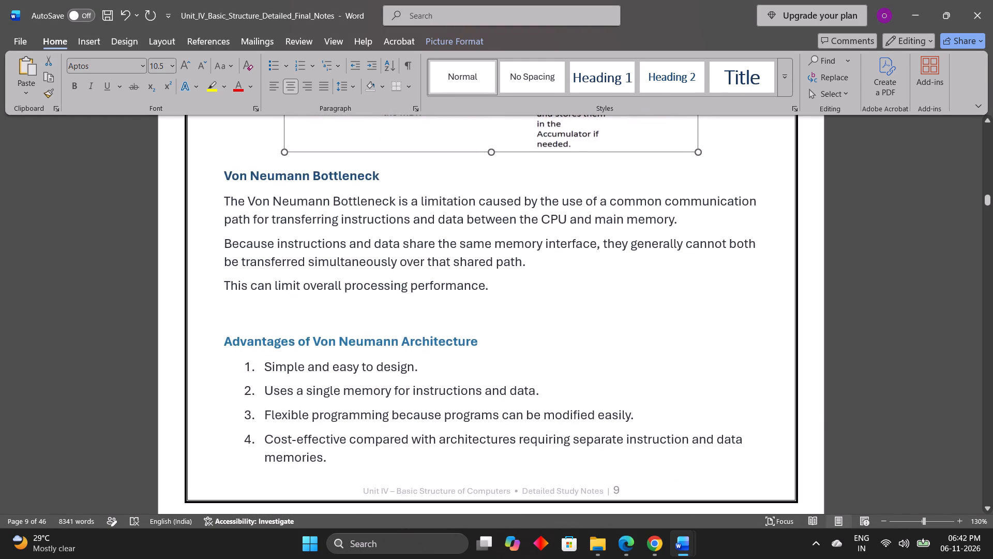
scroll(539, 454, up, 1)
scroll(539, 454, down, 2)
scroll(539, 454, up, 2)
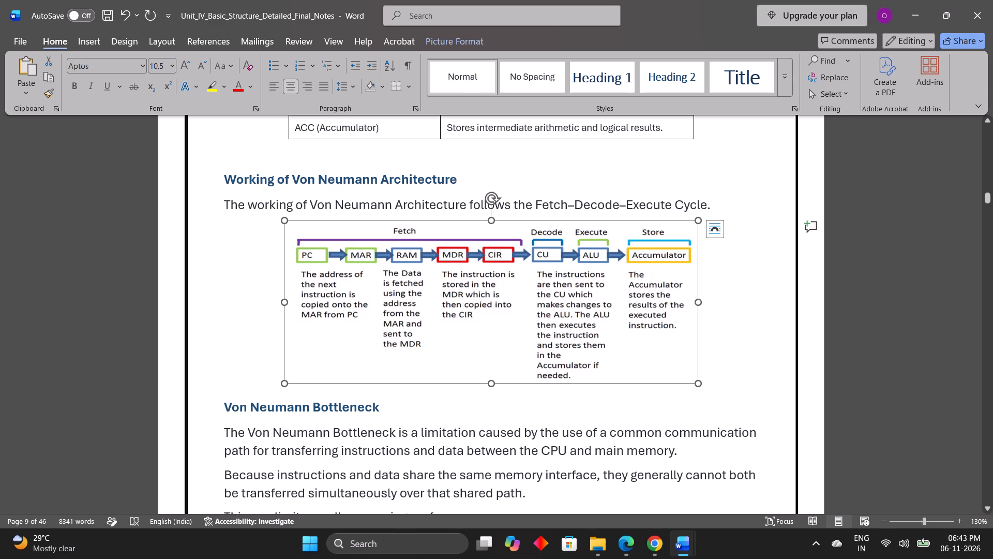
scroll(560, 364, down, 1)
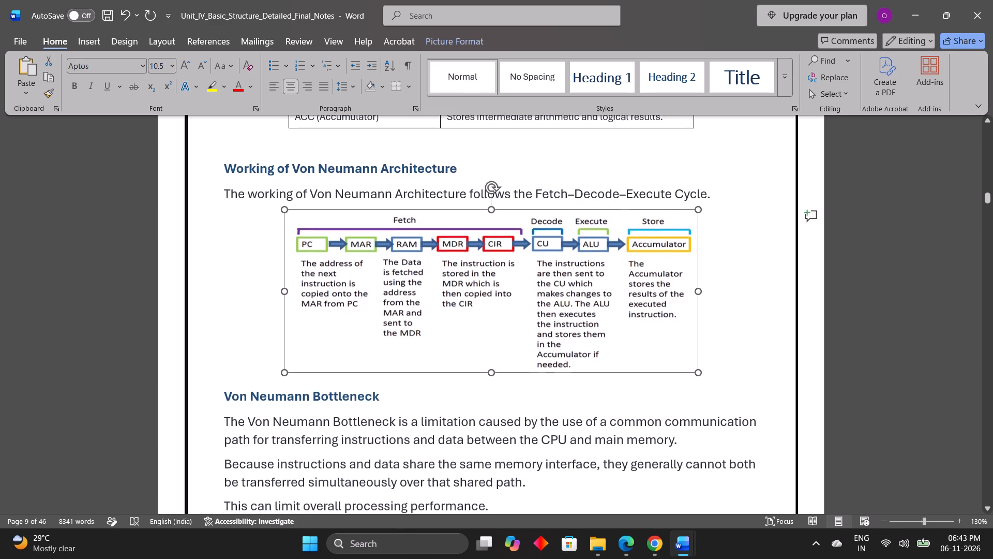
click(584, 323)
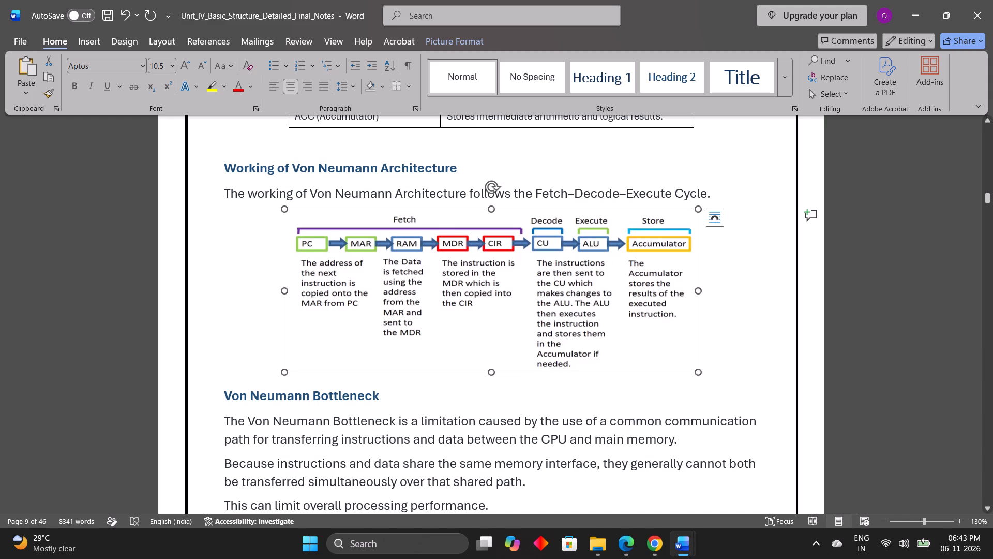
key(ctrl+c)
click(553, 463)
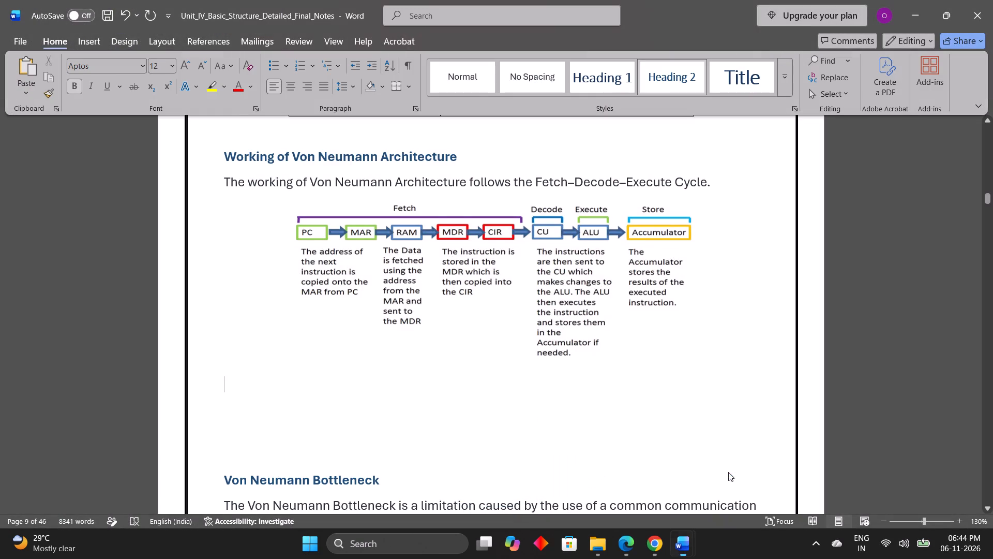
key(ctrl+v)
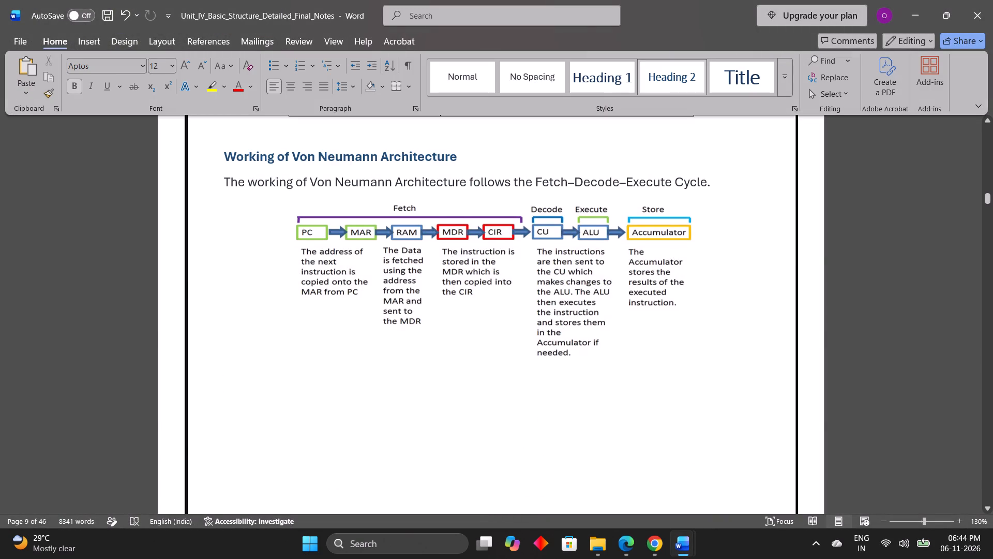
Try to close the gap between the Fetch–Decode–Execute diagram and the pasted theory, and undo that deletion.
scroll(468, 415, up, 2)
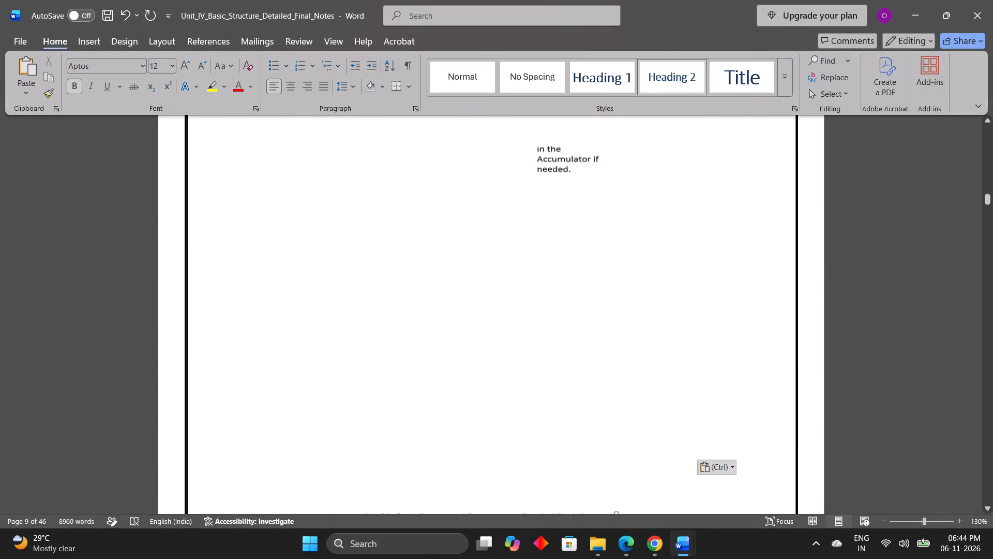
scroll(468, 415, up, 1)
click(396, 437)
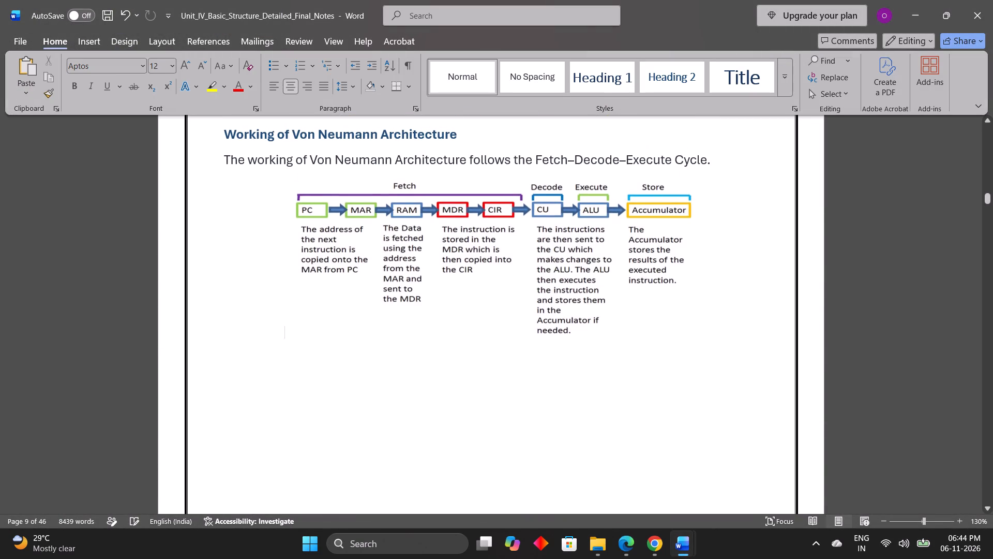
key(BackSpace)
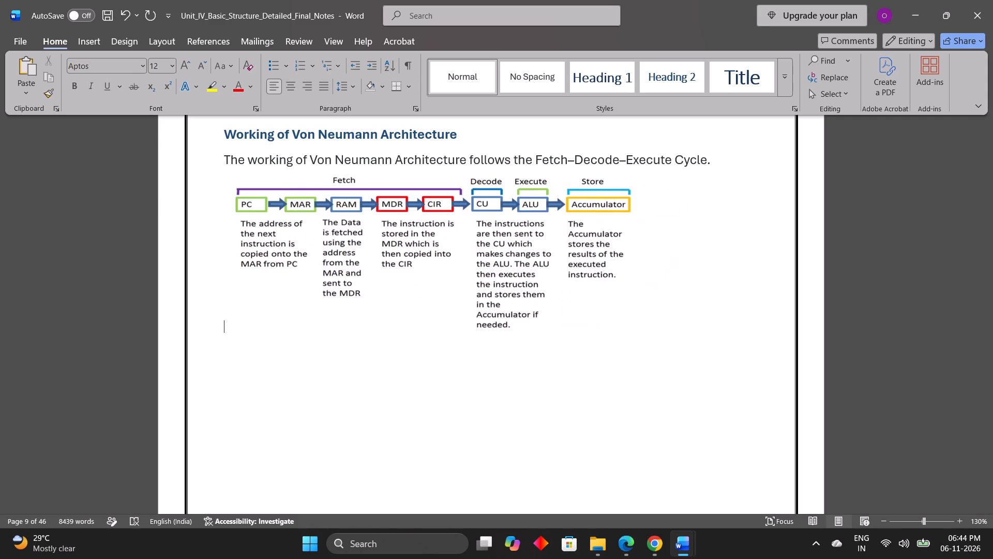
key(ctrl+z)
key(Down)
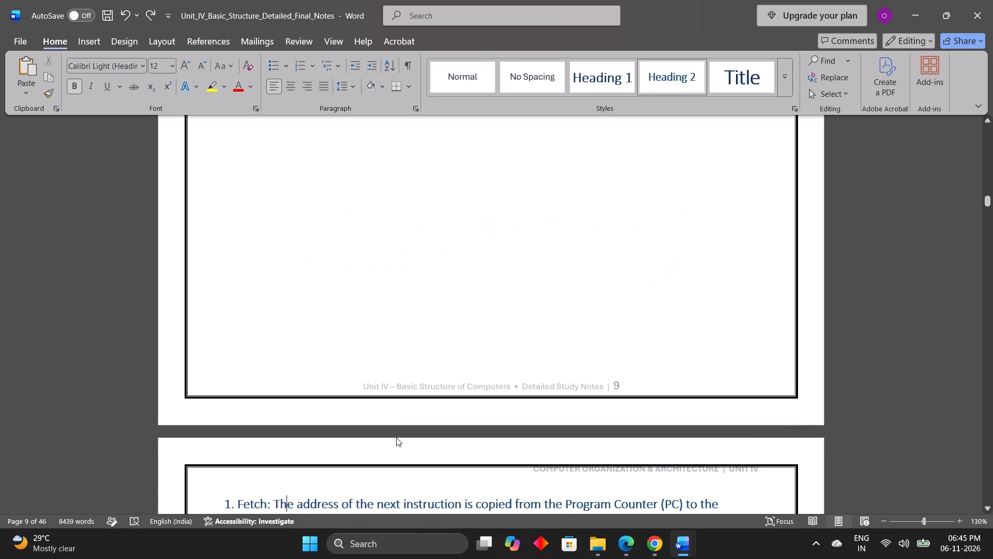
Undo the pasted theory and paste it again on the second blank line below the Fetch–Decode–Execute diagram.
key(Left)
key(Left)
key(Left)
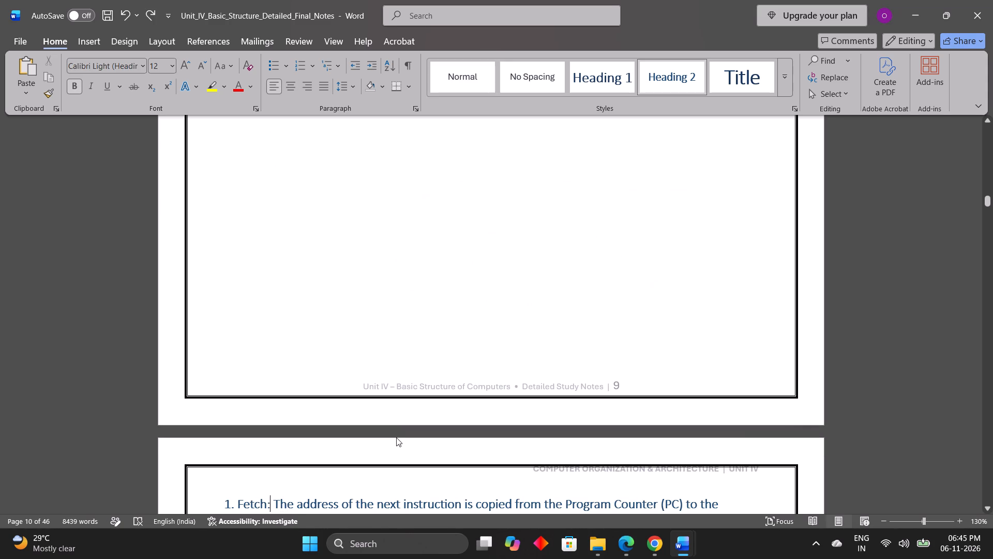
key(Left)
key(Left)
key(ctrl+z)
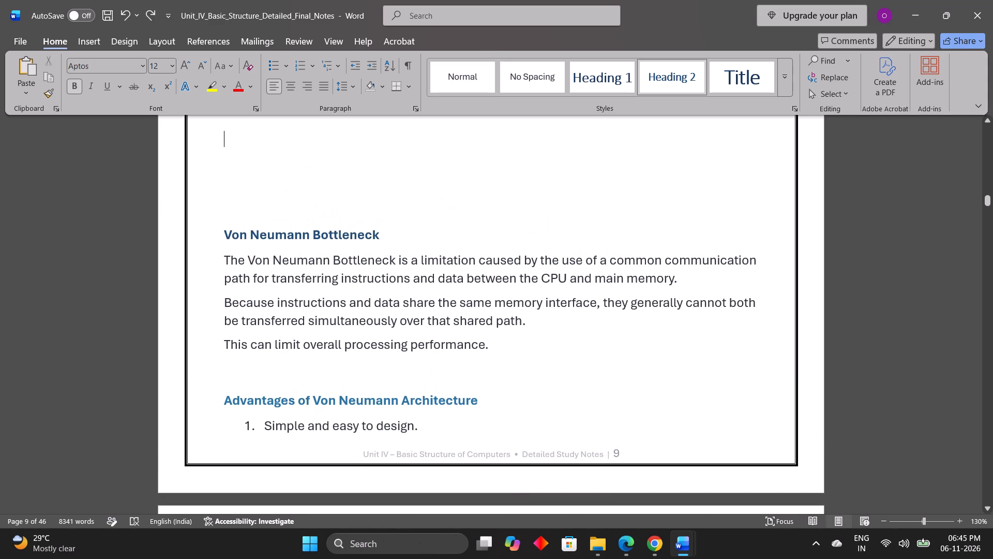
scroll(396, 437, up, 1)
click(251, 317)
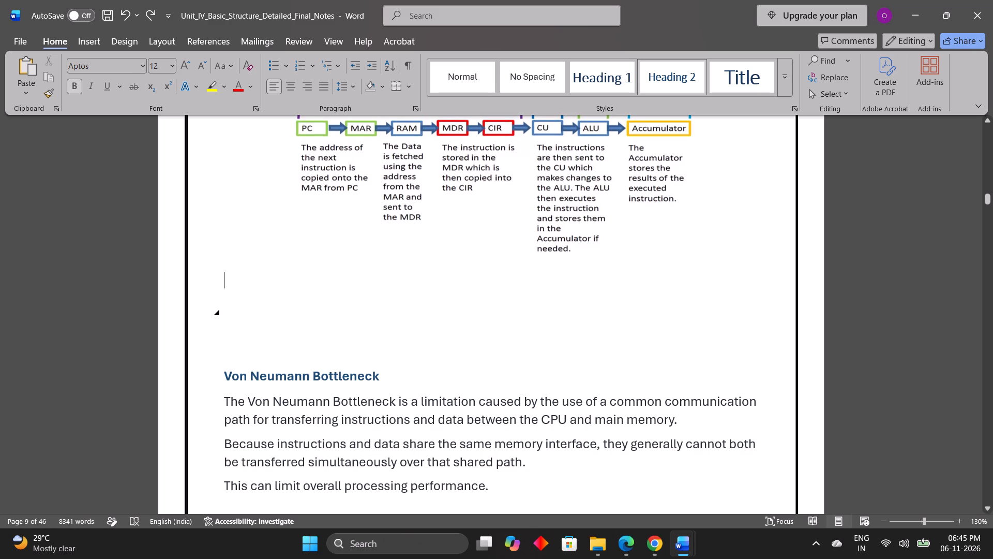
key(ctrl+v)
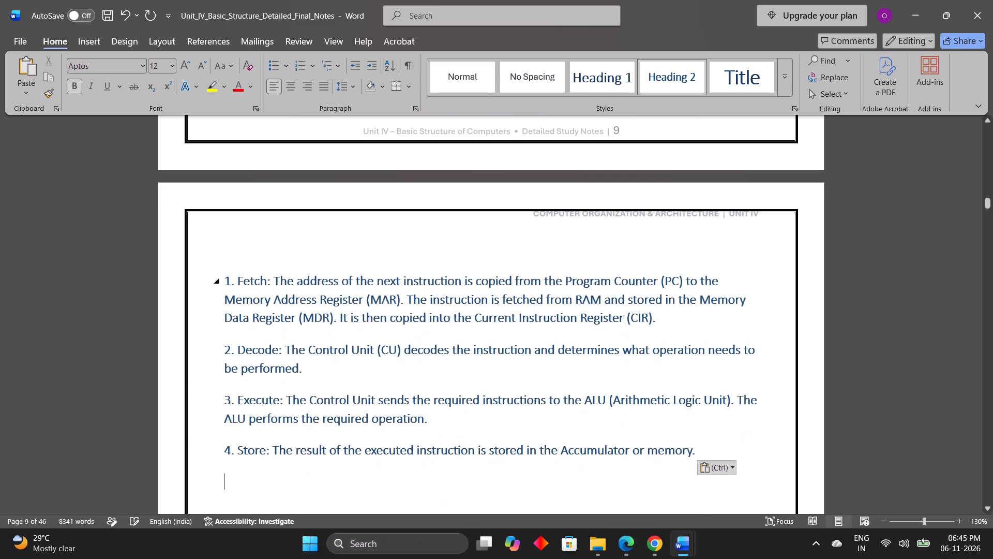
Format the pasted Fetch, Decode, Execute and Store points as non-bold, black text in Calibri (Body).
drag(224, 285, 399, 329)
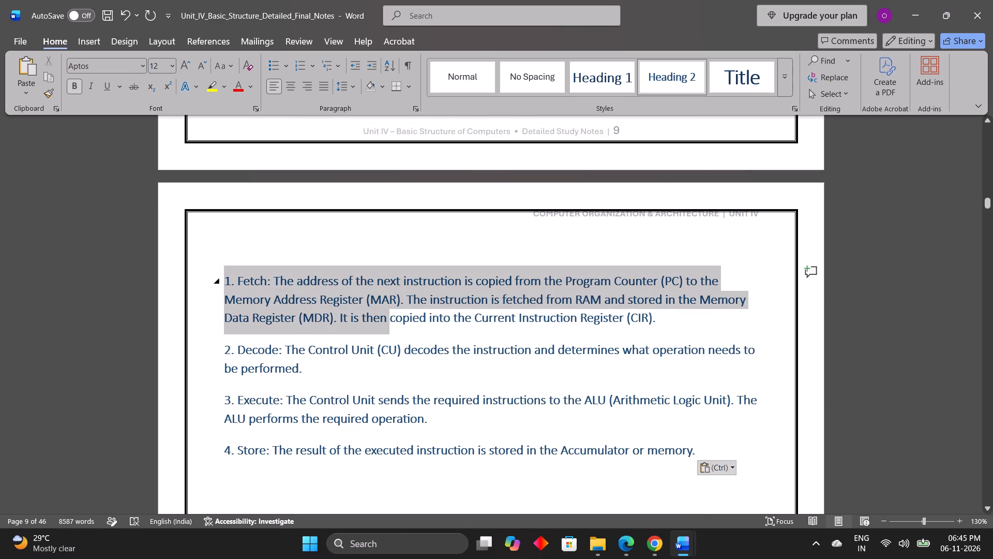
drag(399, 329, 773, 445)
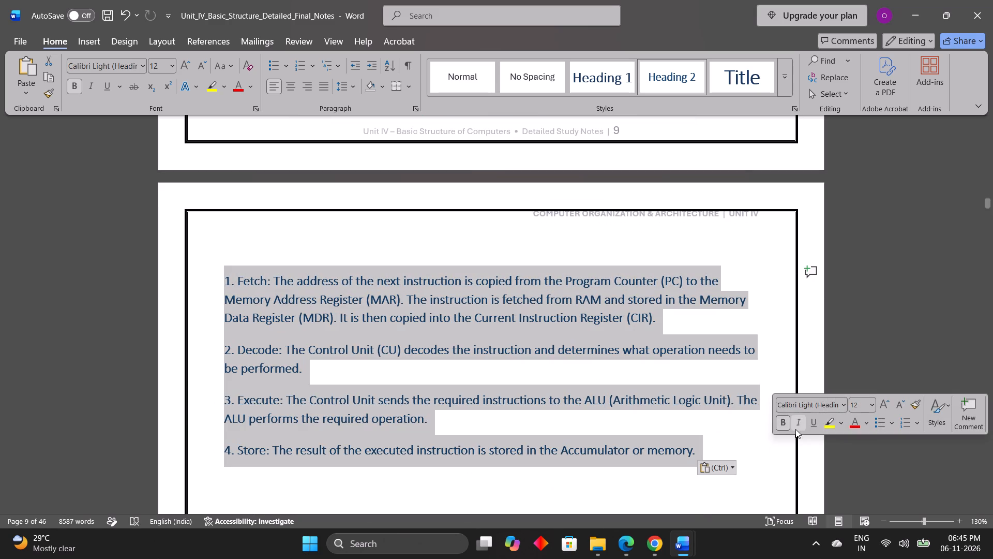
click(782, 427)
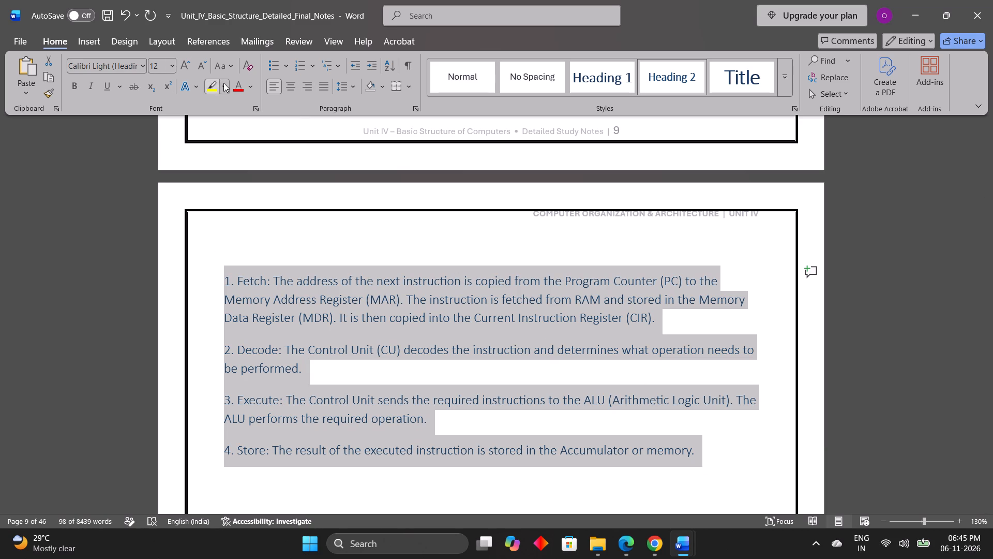
click(252, 85)
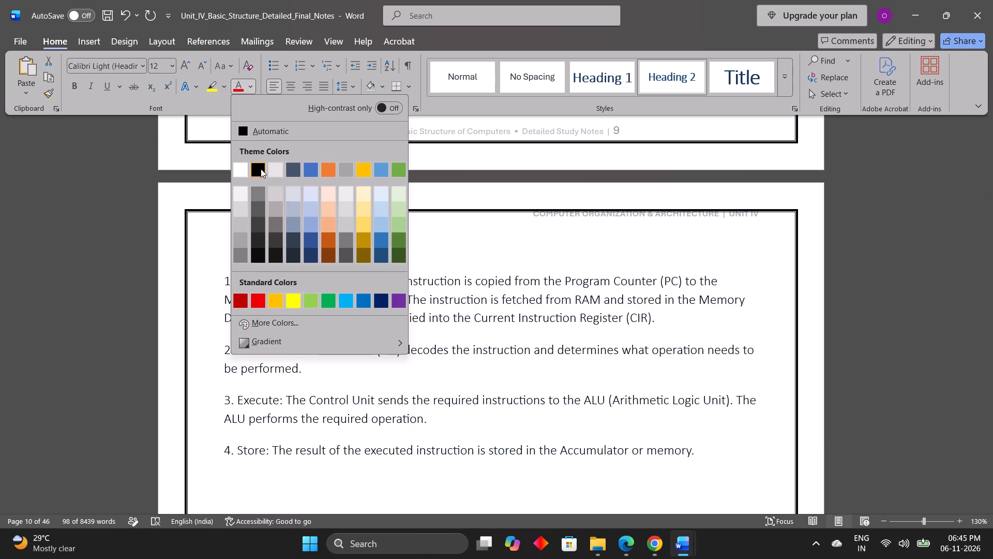
click(261, 169)
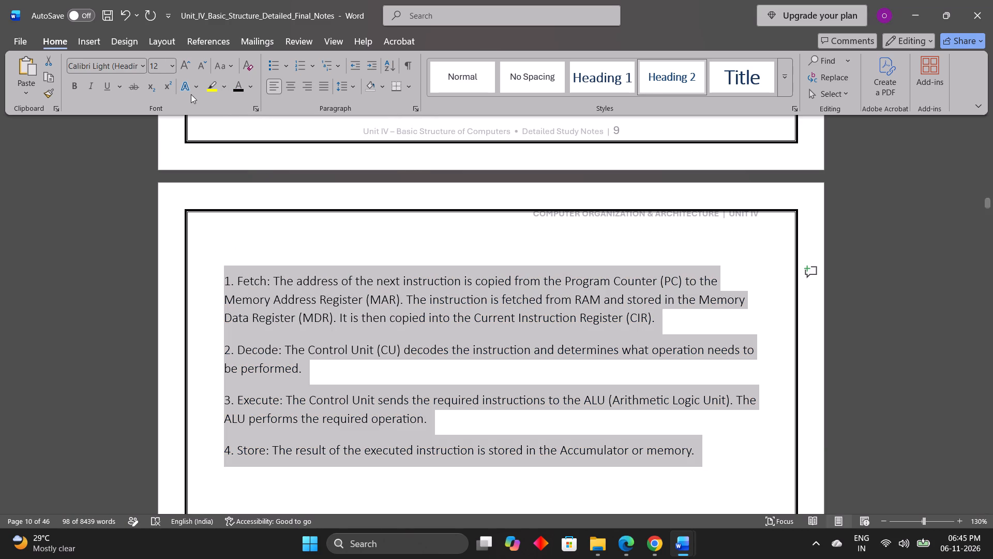
click(145, 66)
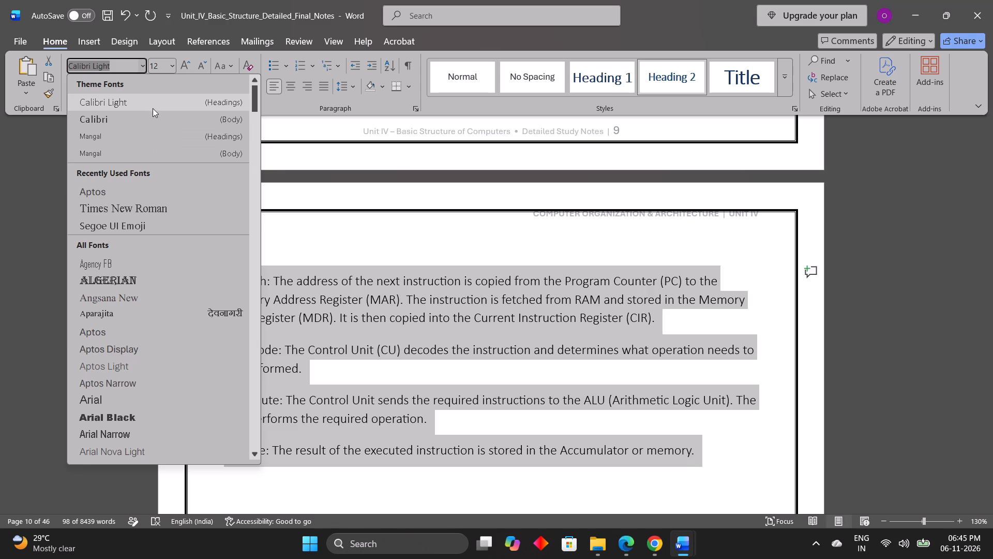
click(152, 120)
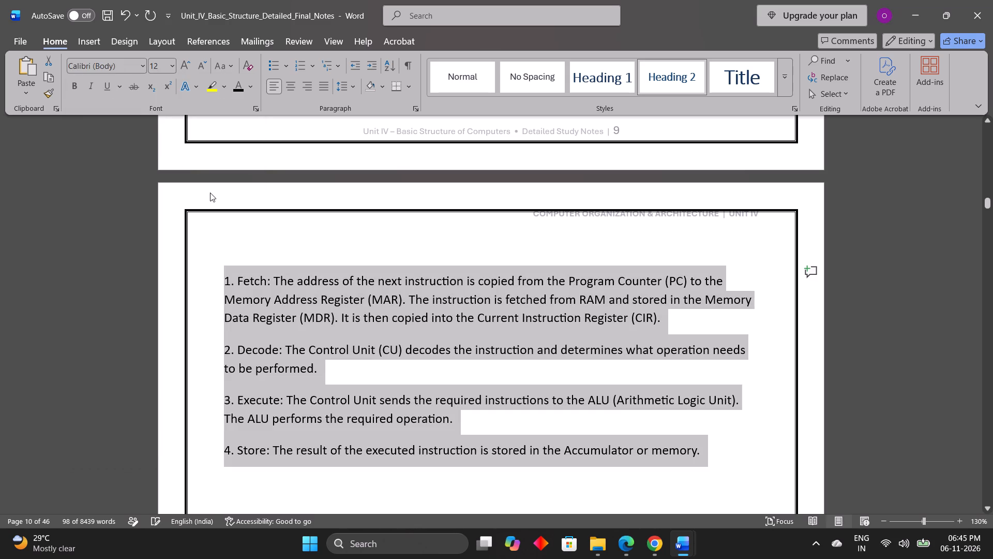
Pull the Fetch point up to the diagram's page and set it below the image with two line breaks.
scroll(333, 347, up, 3)
scroll(333, 347, down, 1)
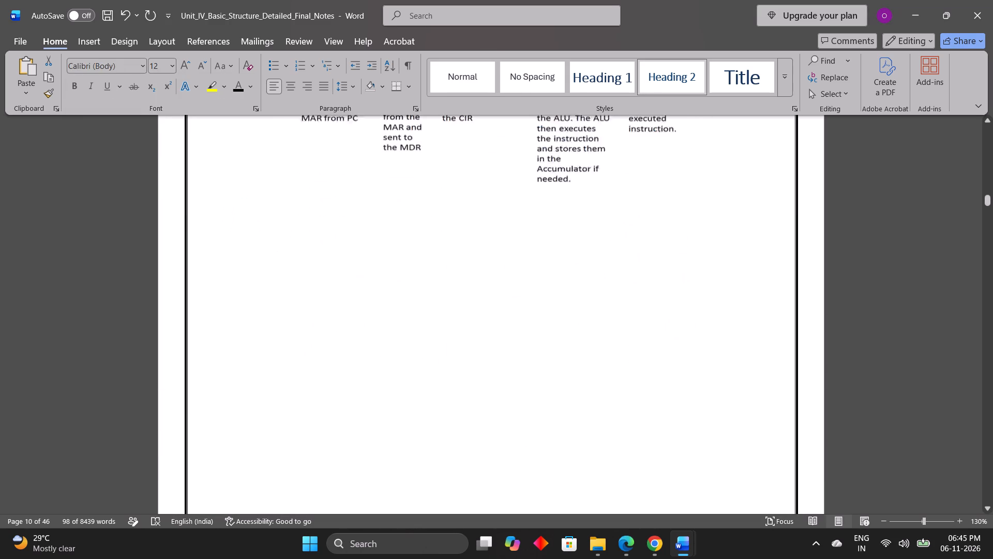
scroll(333, 347, down, 1)
click(225, 295)
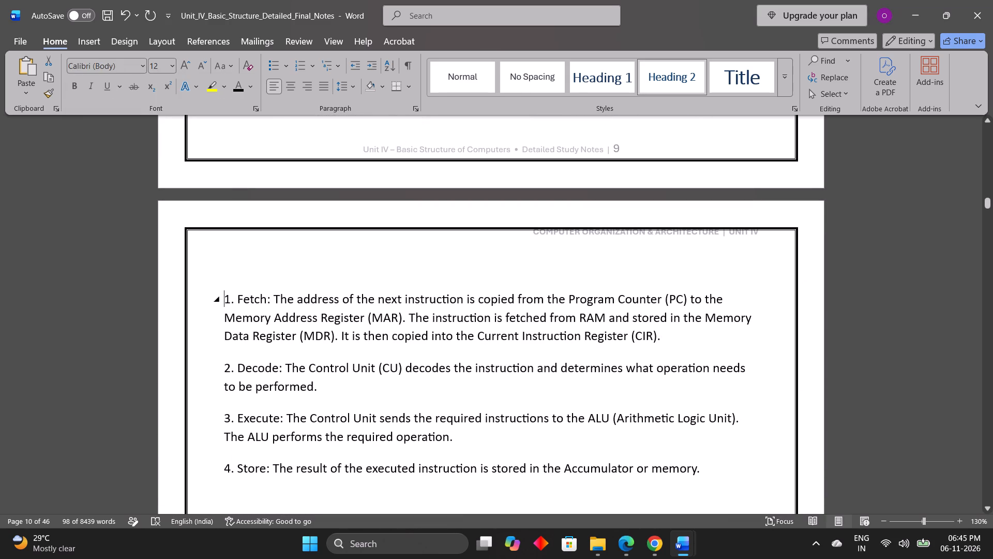
key(BackSpace)
key(BackSpace)
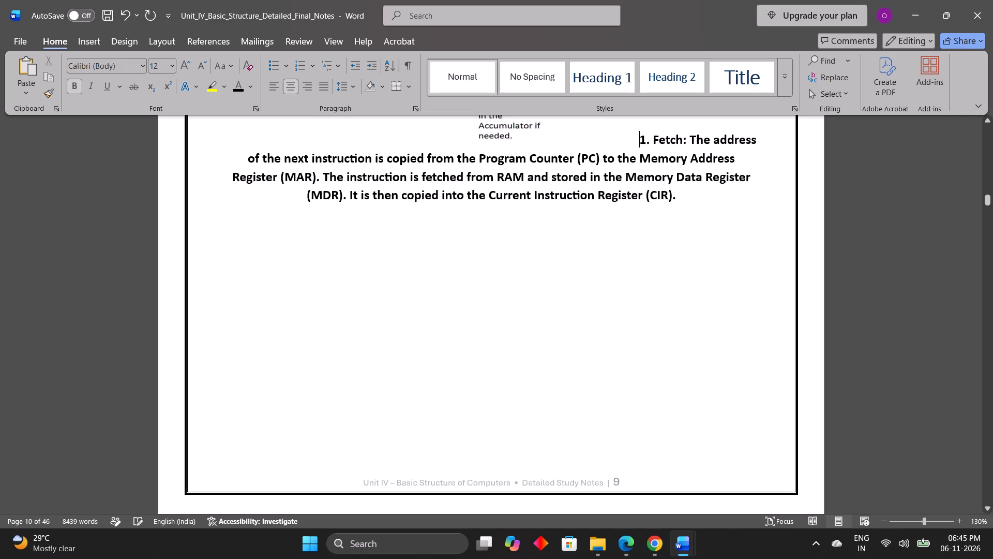
scroll(225, 295, up, 1)
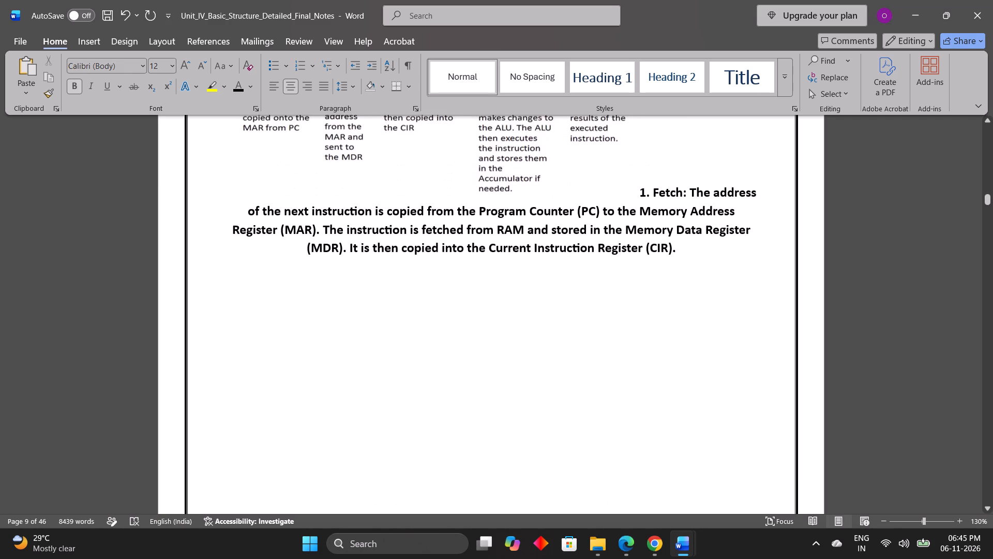
key(shift+Return)
key(shift+Return)
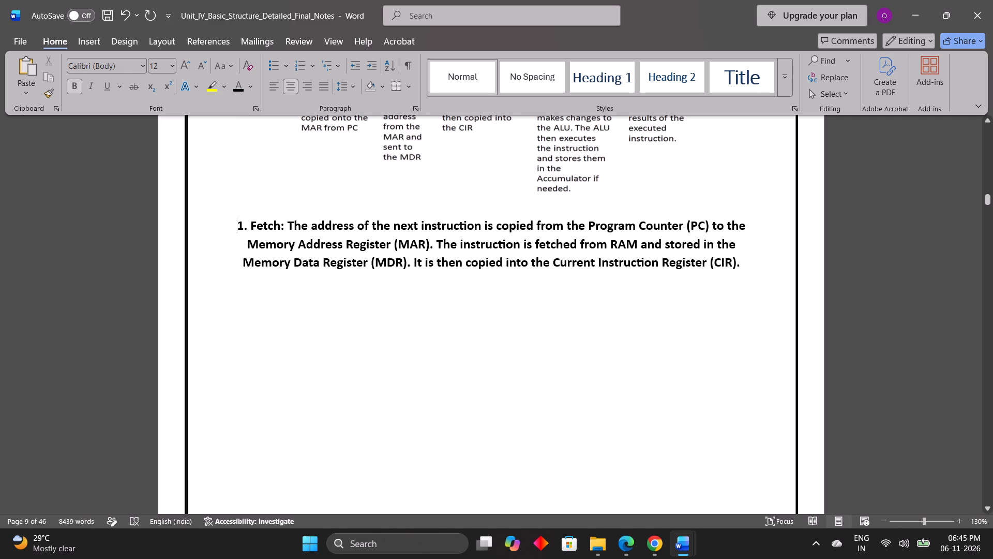
Pull the Decode and Execute points up beneath the Fetch point, each starting on its own line after a line break.
click(253, 331)
scroll(253, 331, down, 2)
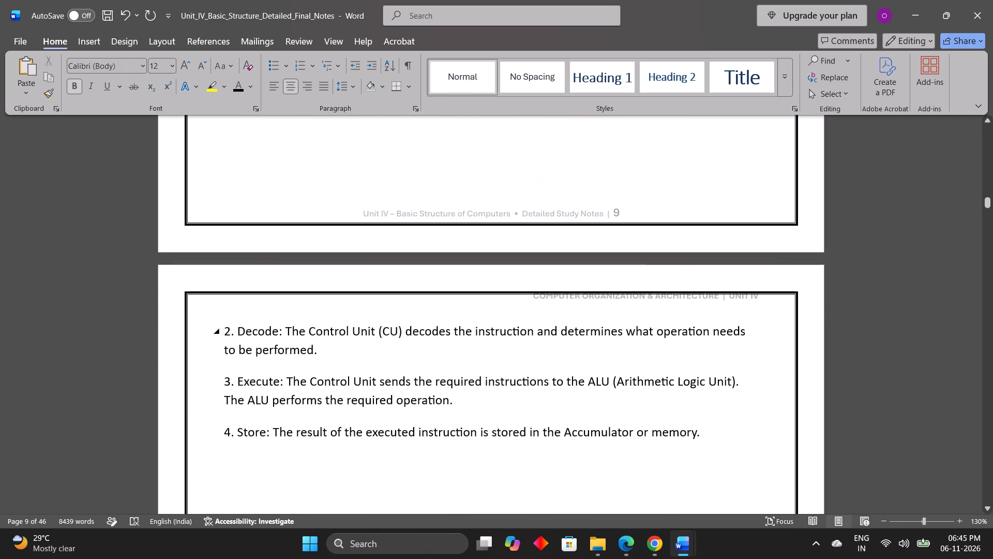
click(224, 332)
key(BackSpace)
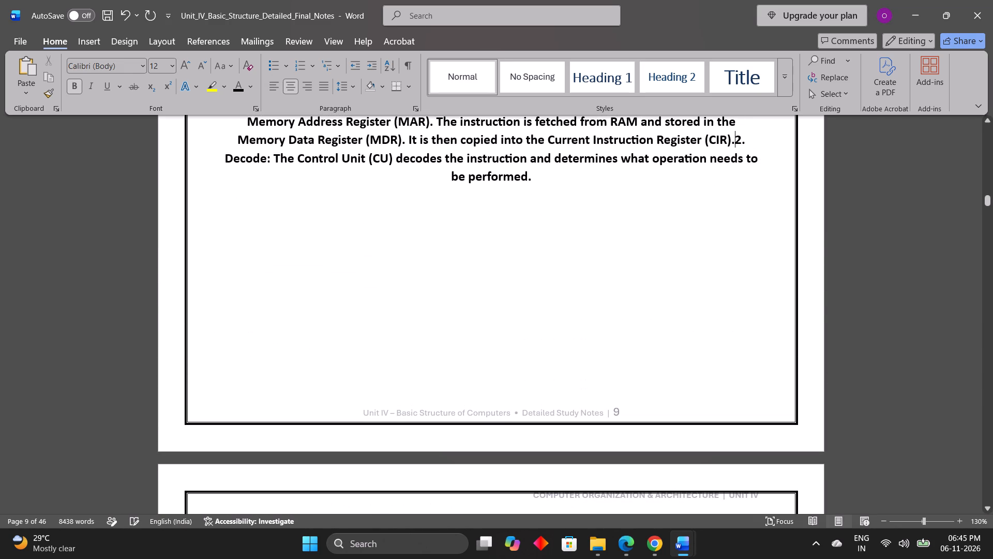
key(shift+Return)
scroll(275, 431, down, 1)
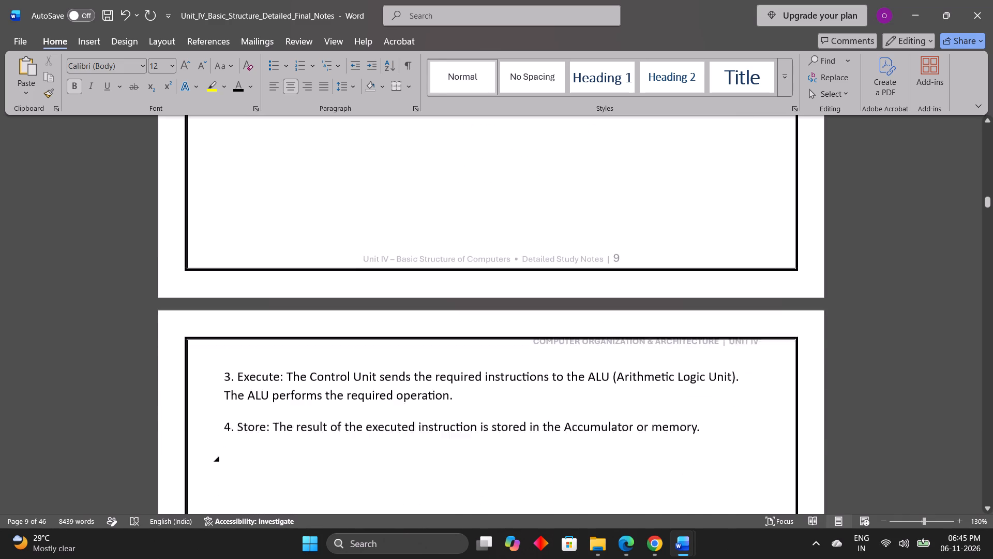
click(221, 344)
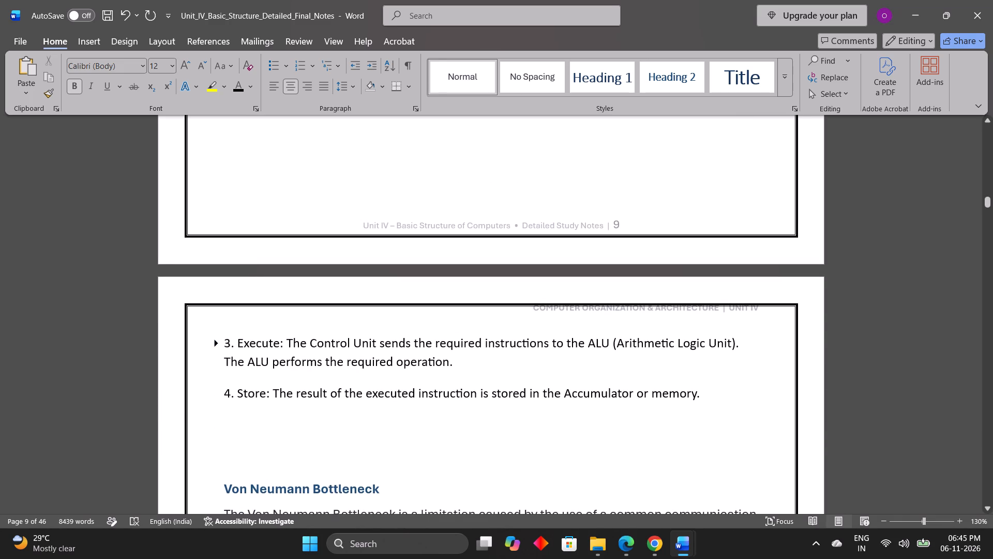
click(224, 345)
key(BackSpace)
key(BackSpace)
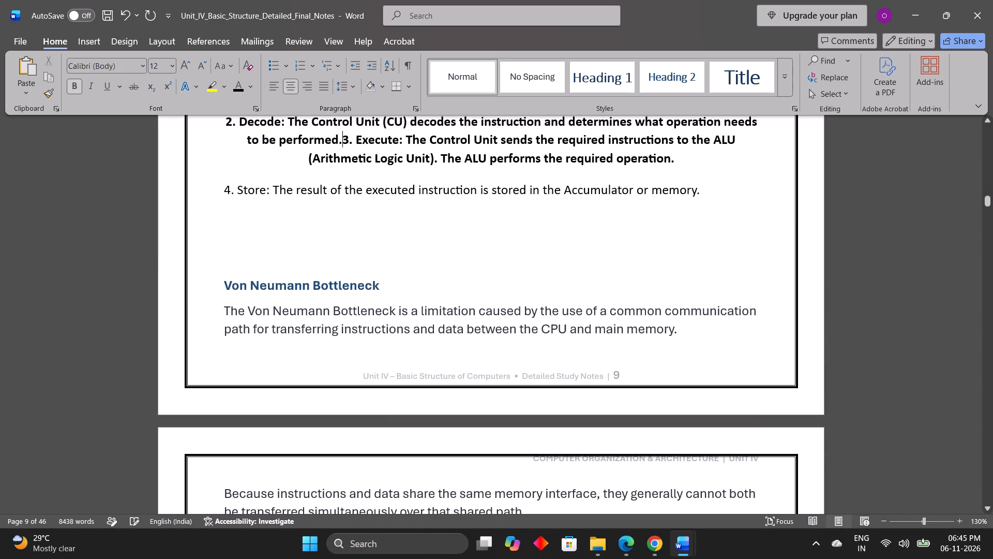
key(shift+Return)
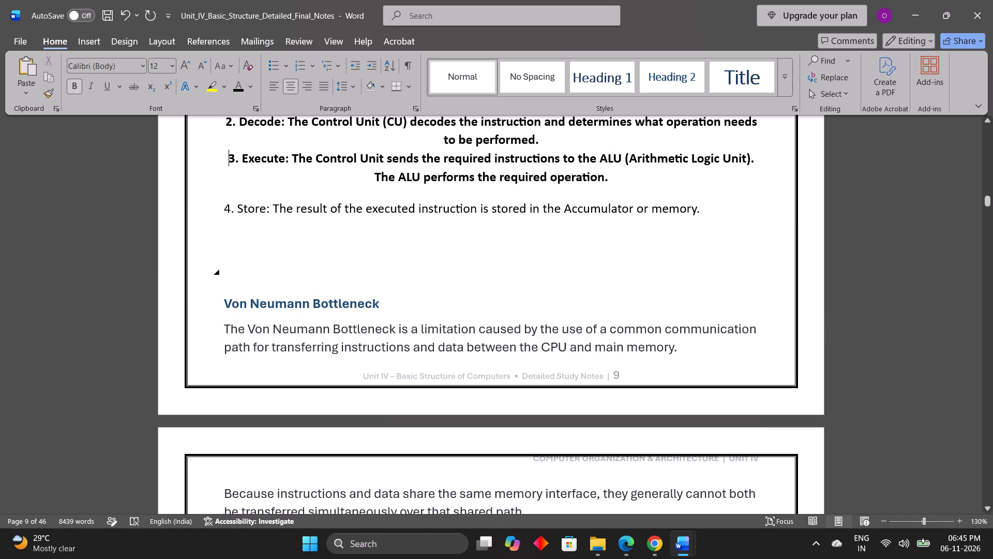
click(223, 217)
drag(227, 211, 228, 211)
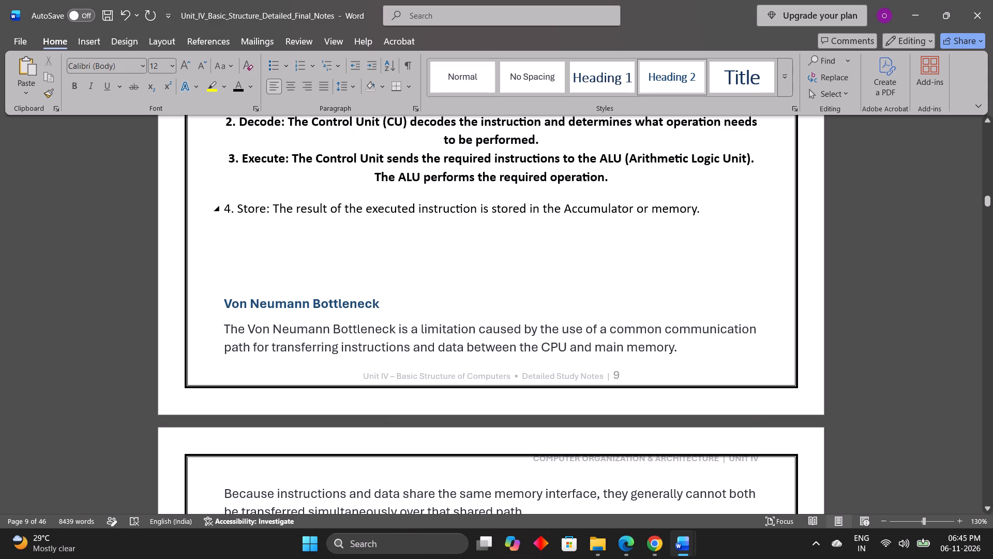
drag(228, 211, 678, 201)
Left-align the Fetch, Decode and Execute points below the diagram and remove their bold formatting.
scroll(678, 201, up, 1)
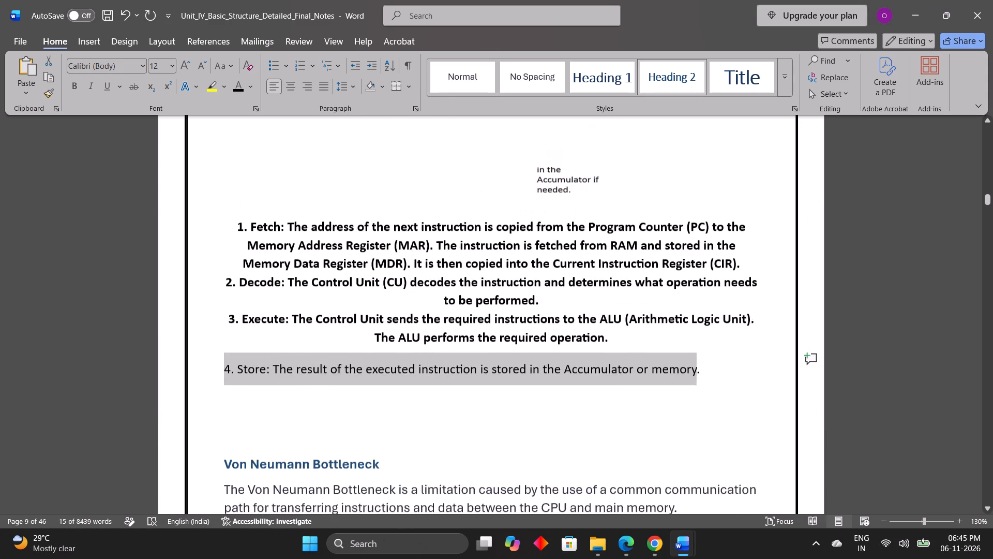
scroll(678, 201, up, 1)
drag(235, 266, 633, 368)
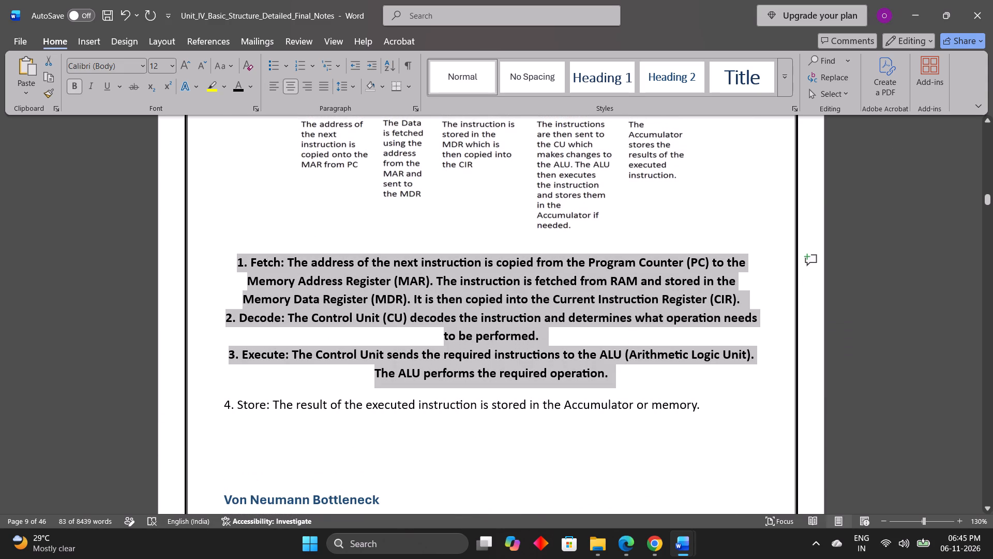
click(268, 83)
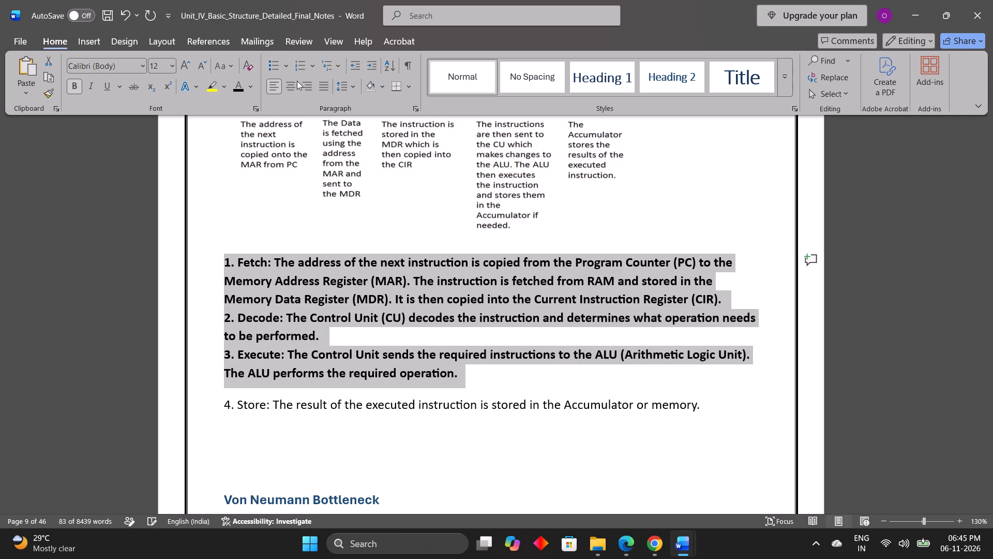
click(70, 85)
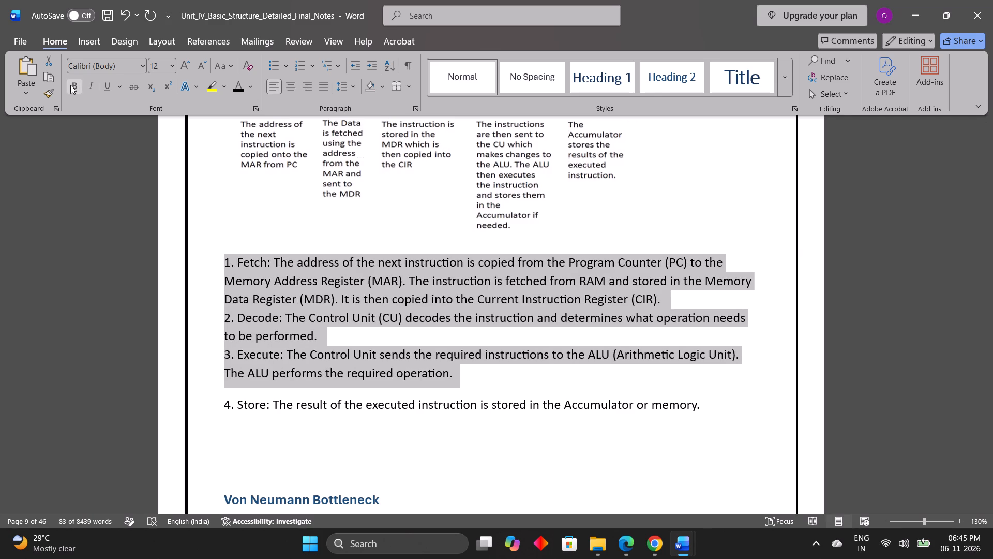
Bold the "1. Fetch:" and "2. Decode:" labels and add a blank line after each of these two points.
click(210, 241)
click(267, 254)
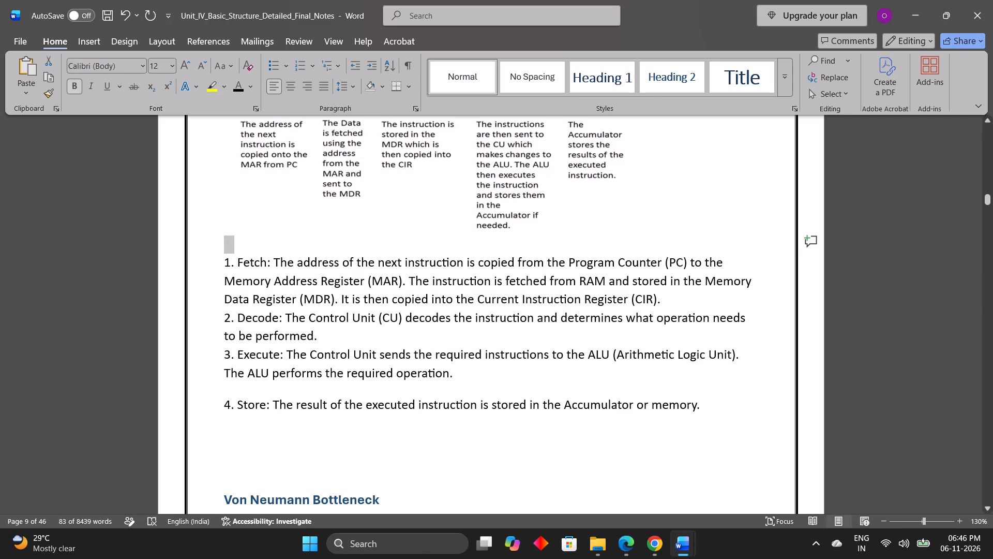
drag(272, 260, 222, 263)
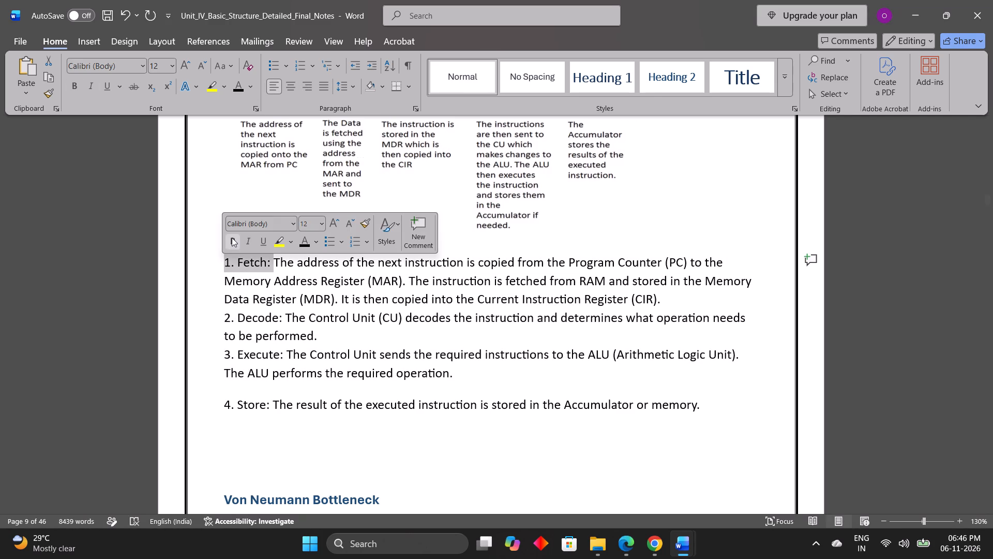
click(232, 238)
click(655, 300)
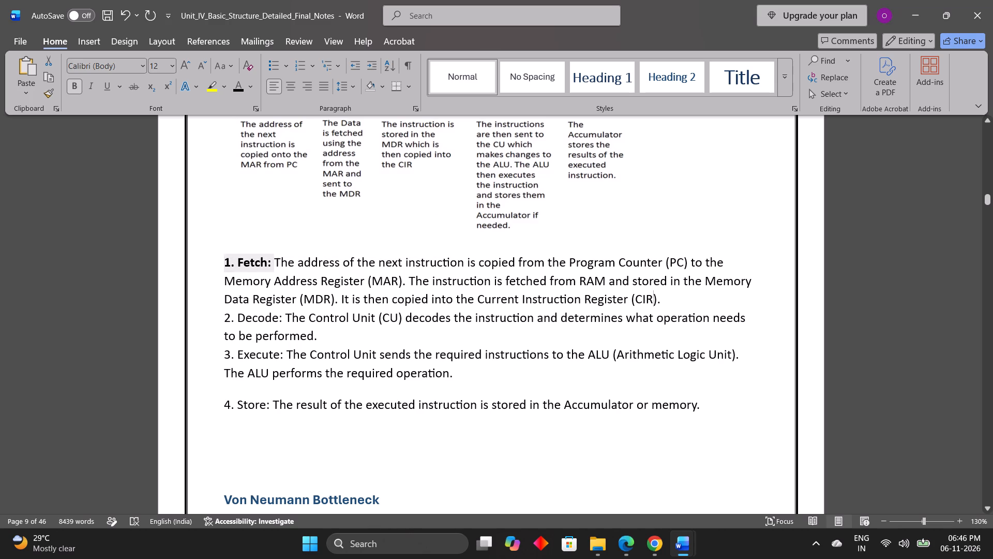
click(669, 300)
key(shift+Return)
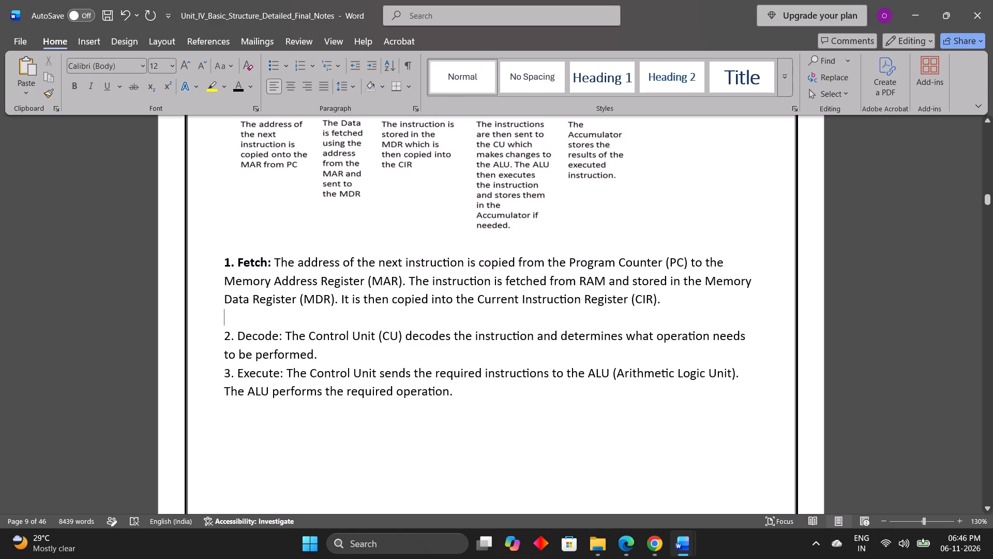
drag(281, 339, 220, 342)
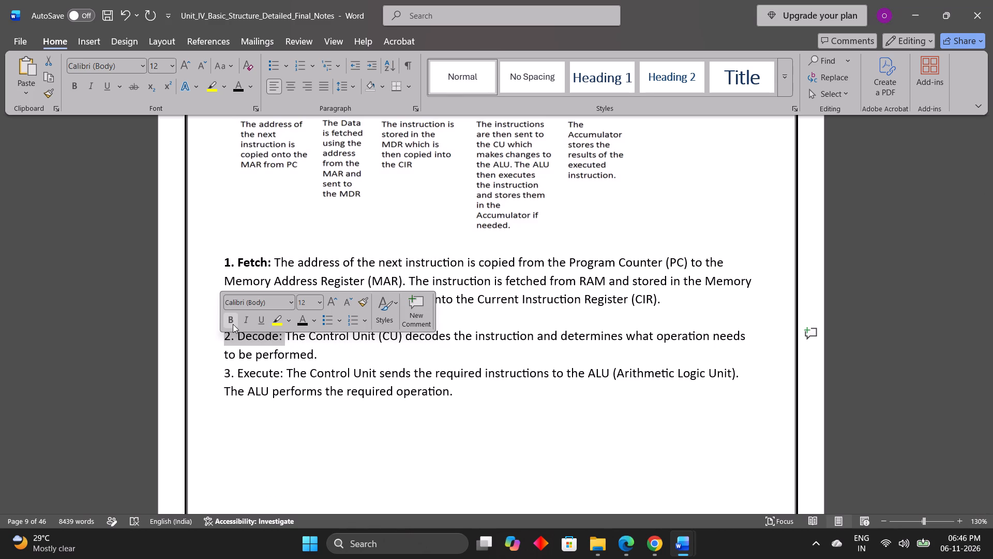
click(233, 324)
click(327, 360)
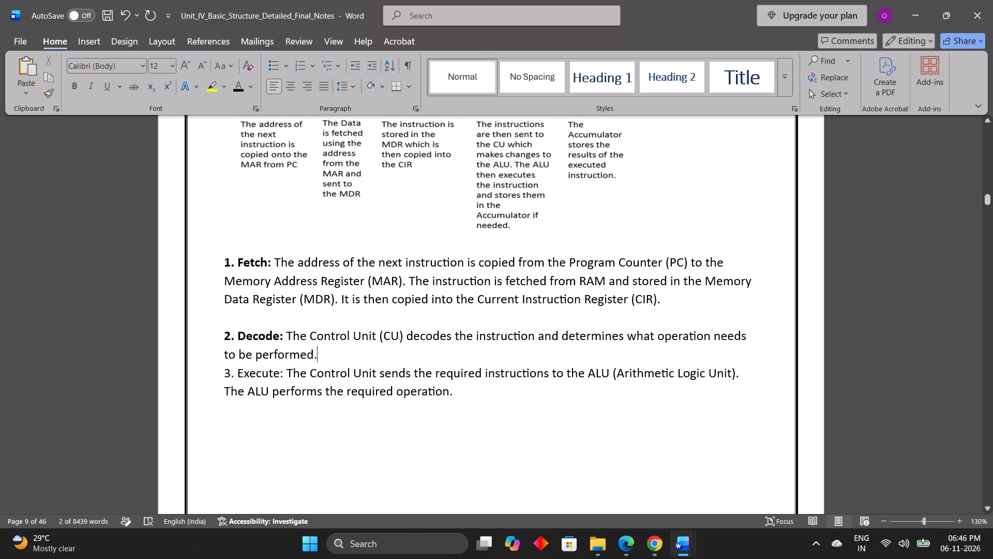
key(shift+Return)
Bold the "3. Execute" label at the start of the Execute point.
drag(287, 389, 260, 393)
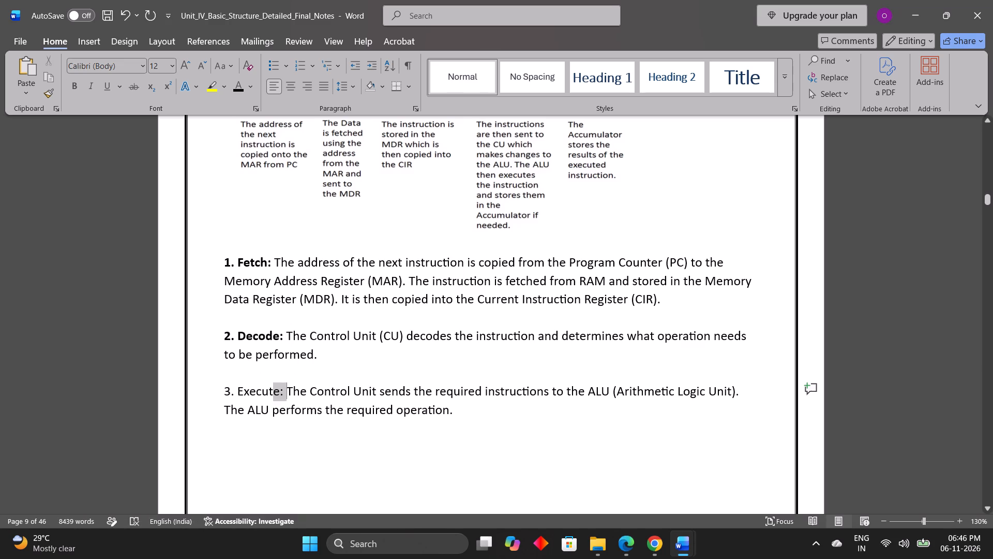
drag(260, 393, 230, 394)
drag(226, 393, 278, 391)
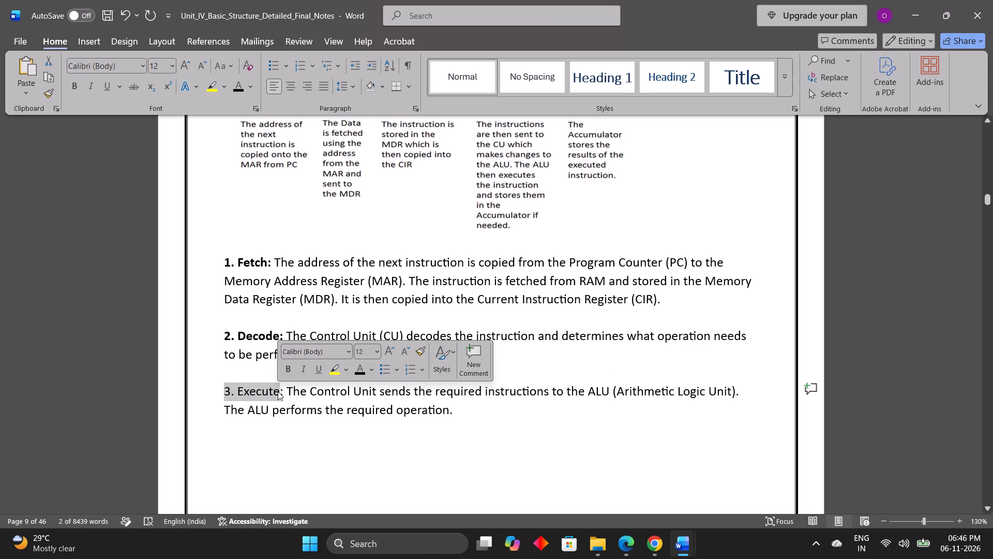
drag(281, 392, 235, 392)
drag(227, 391, 281, 388)
click(291, 369)
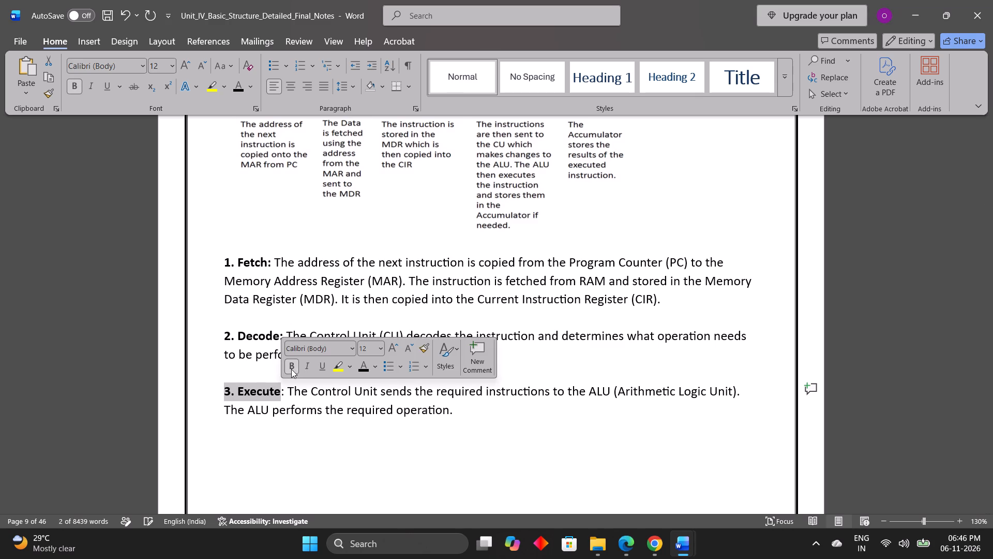
Pull the Store point up beneath the Execute point, separated by a blank line, and remove the bold from its description.
click(459, 408)
key(Delete)
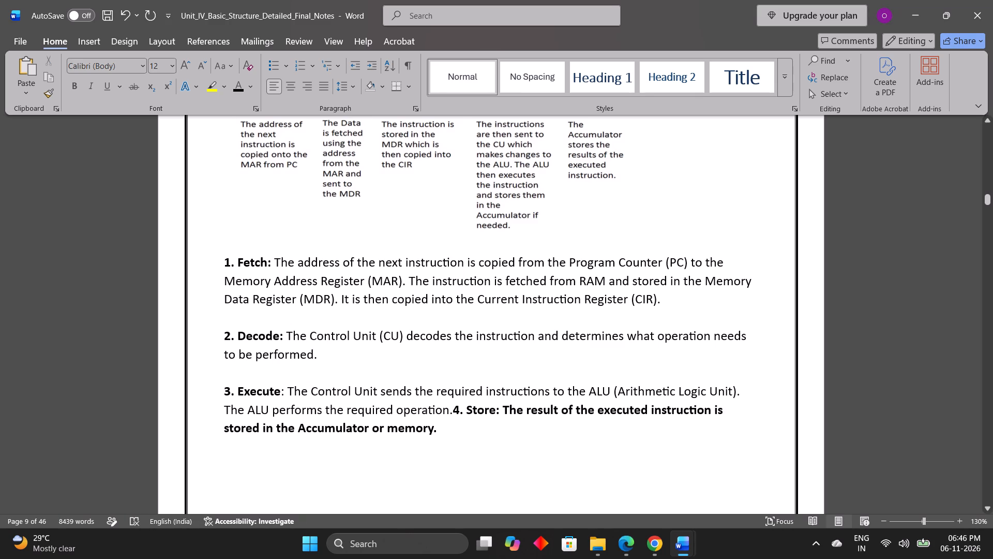
key(shift+Return)
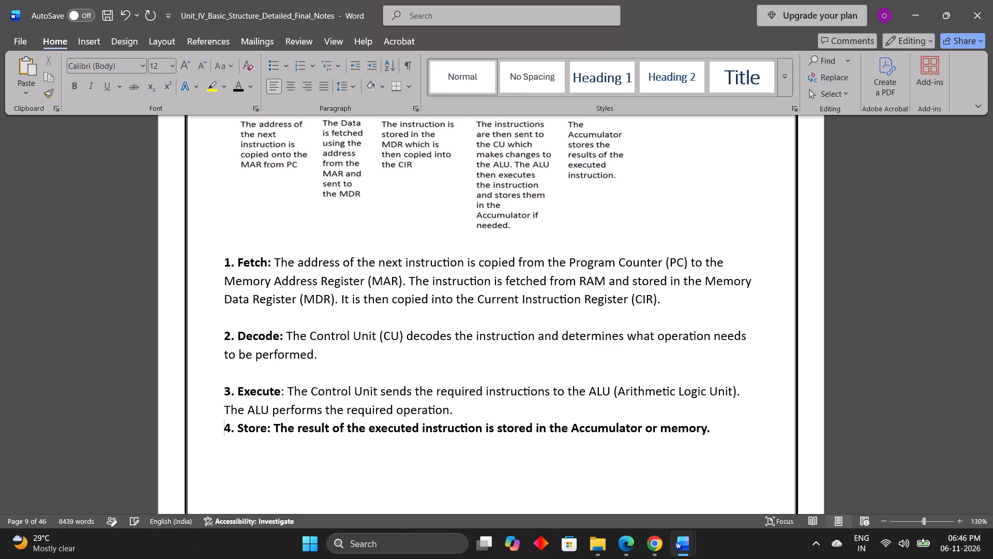
key(shift+Return)
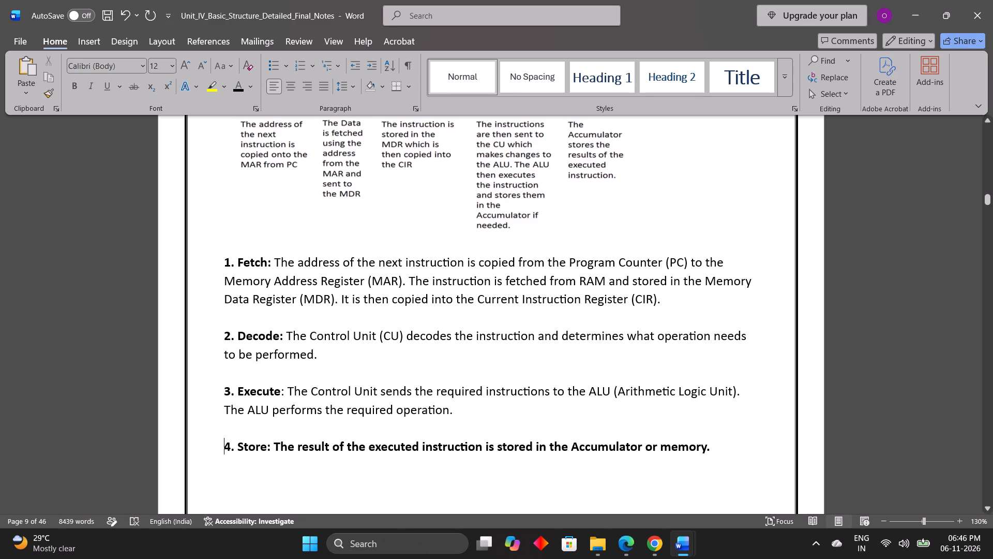
drag(711, 450, 287, 458)
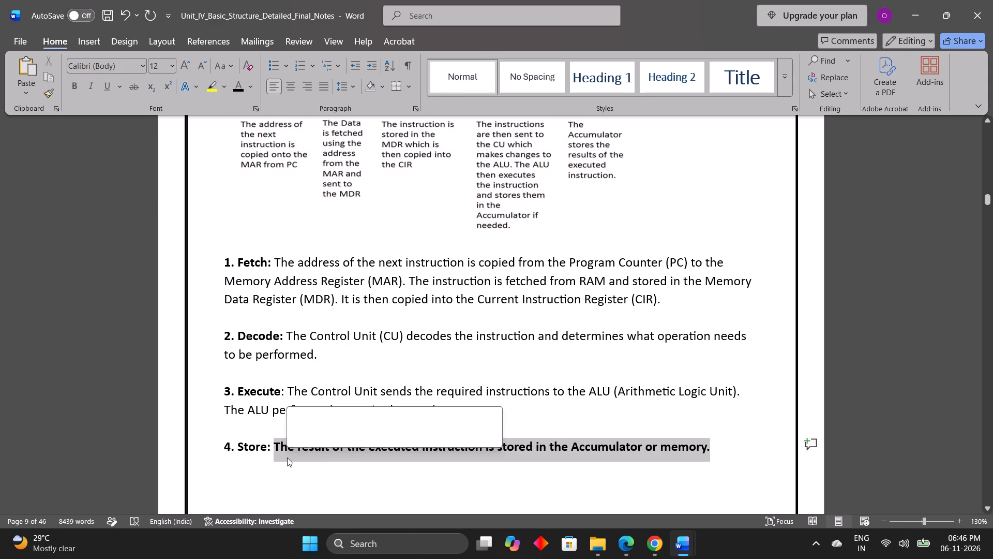
click(300, 434)
click(321, 464)
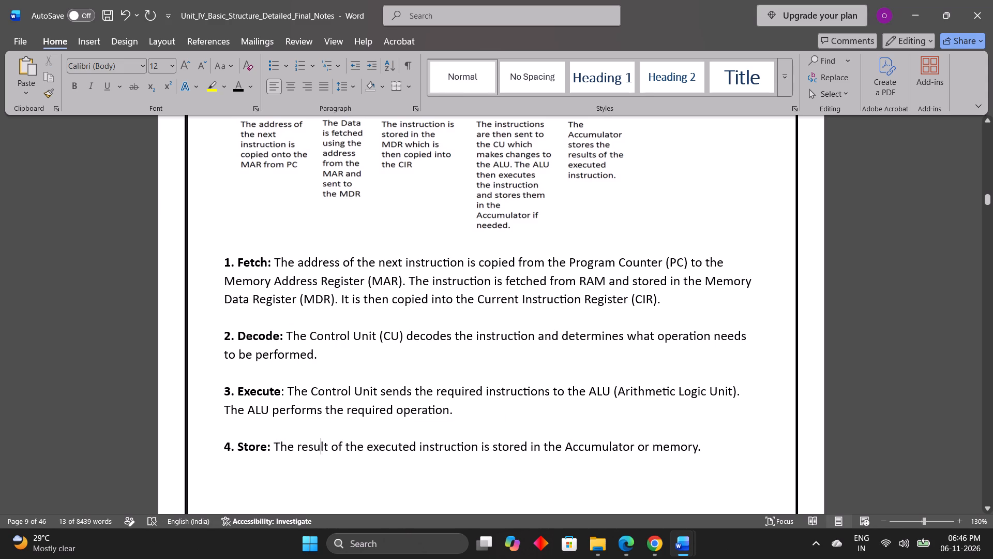
scroll(321, 464, down, 5)
scroll(321, 464, up, 1)
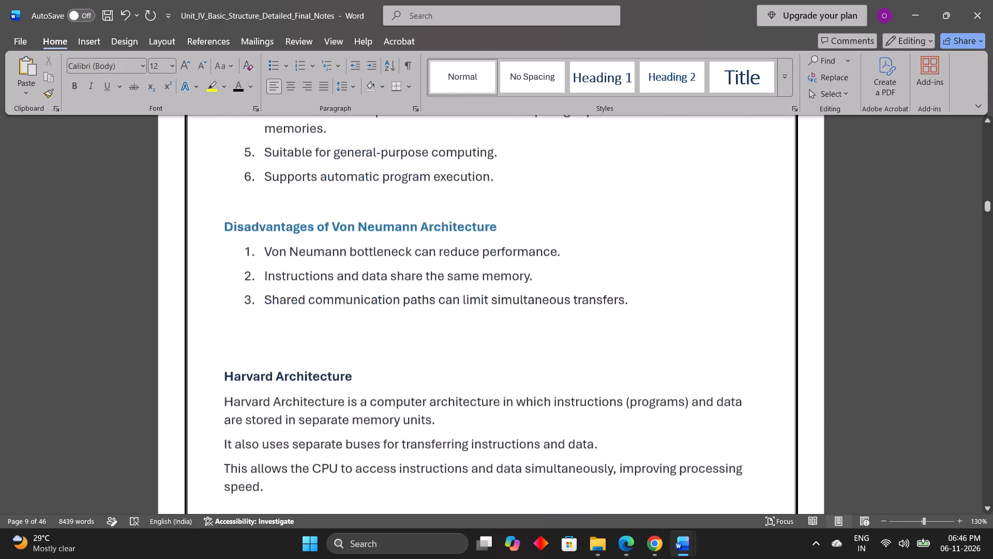
scroll(321, 464, up, 3)
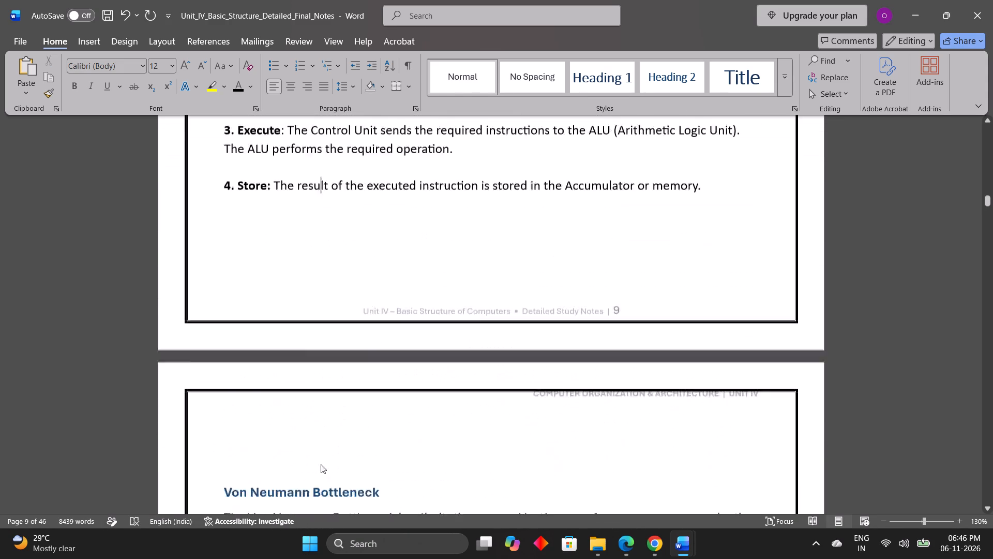
scroll(321, 464, up, 3)
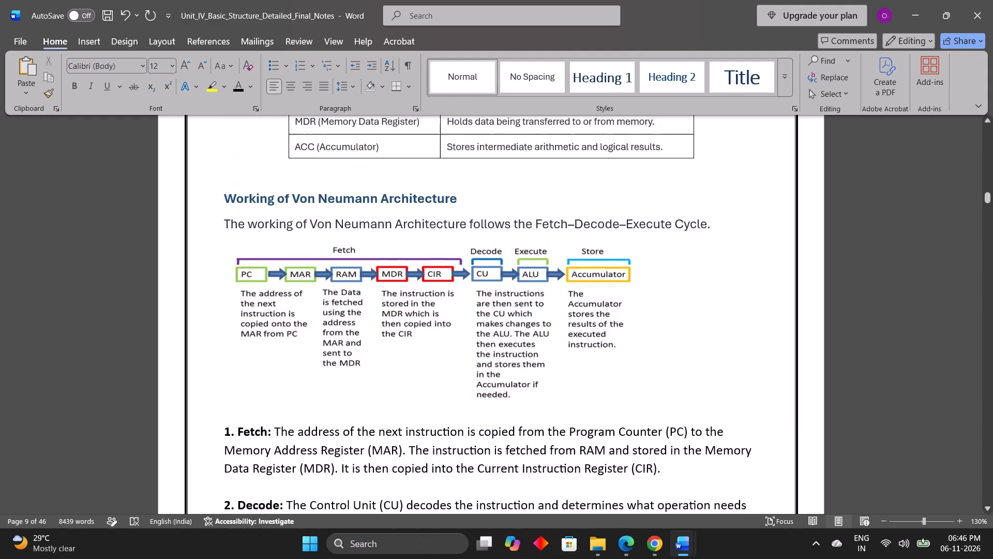
scroll(321, 464, up, 1)
scroll(321, 464, down, 3)
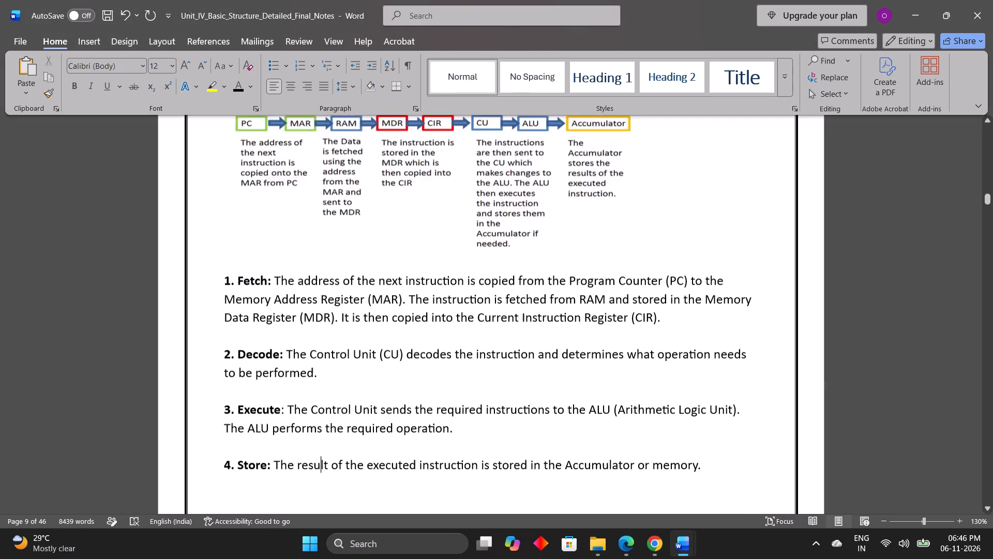
scroll(524, 375, down, 1)
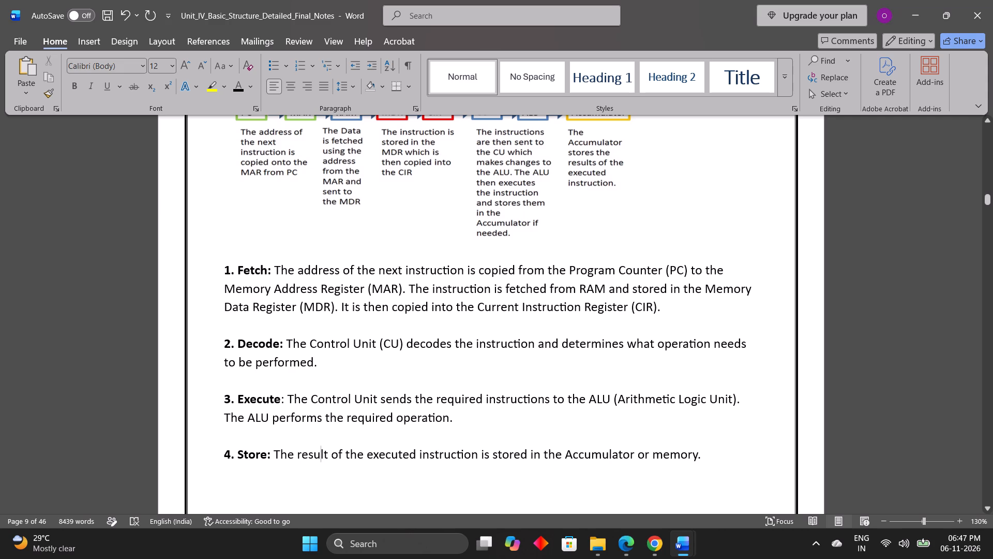
scroll(636, 315, down, 1)
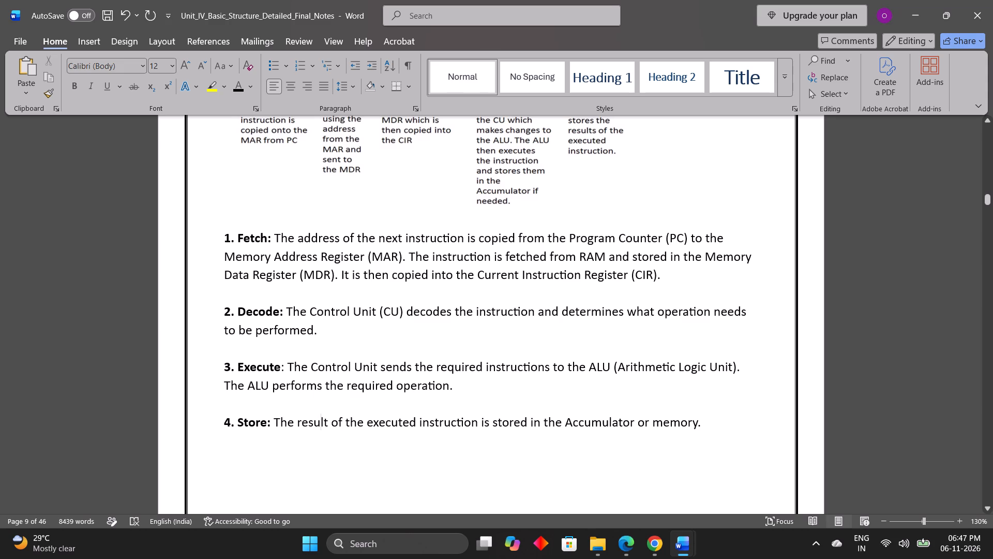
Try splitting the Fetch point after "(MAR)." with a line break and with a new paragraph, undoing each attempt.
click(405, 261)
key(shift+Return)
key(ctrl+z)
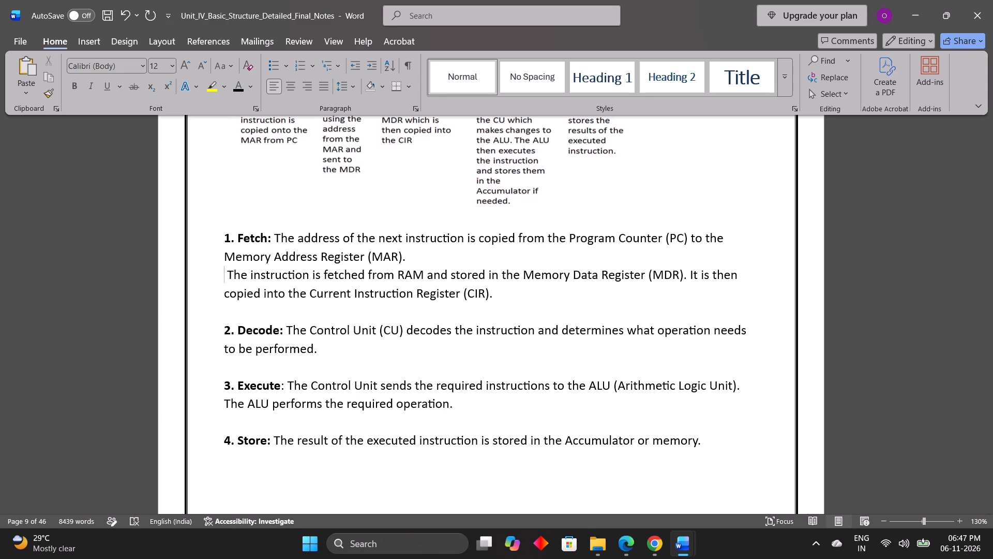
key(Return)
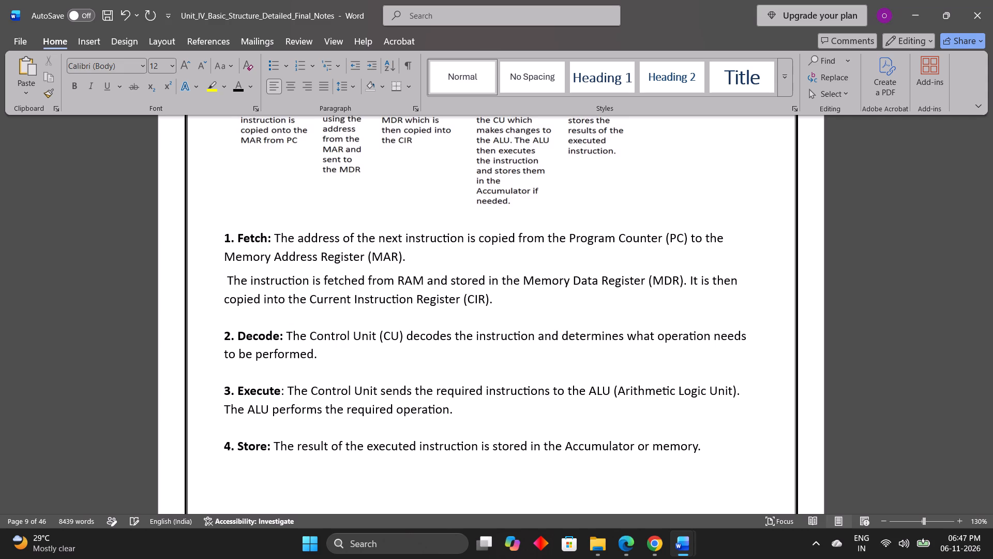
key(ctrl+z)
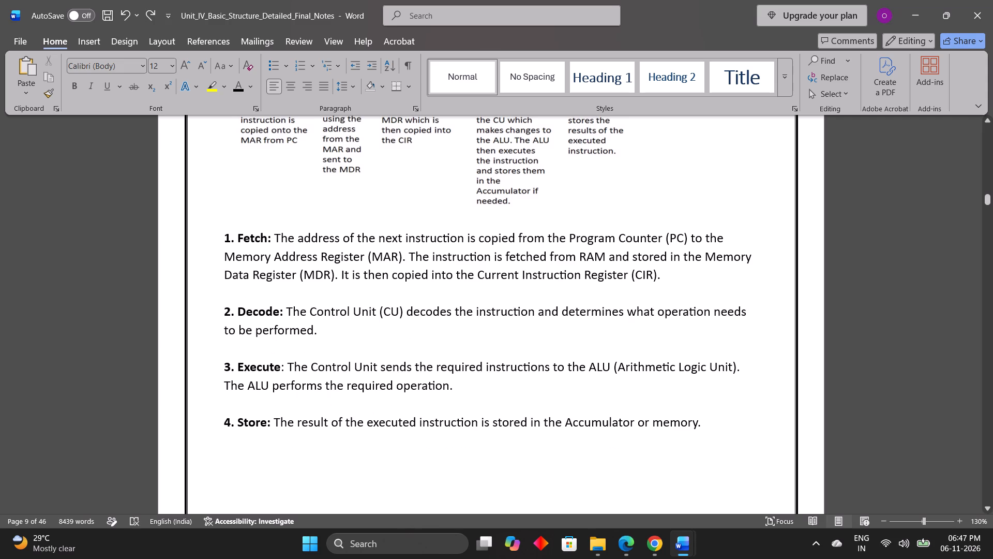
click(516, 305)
Remove the empty space above the Von Neumann Bottleneck heading and add three line breaks after the Store point to start the heading on page 10.
scroll(516, 305, down, 1)
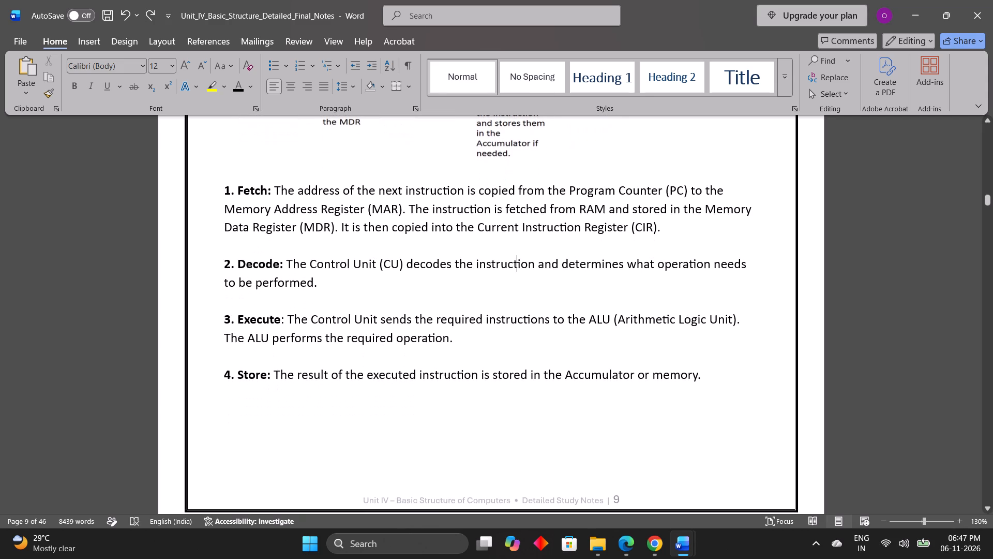
scroll(516, 305, up, 1)
scroll(516, 305, down, 1)
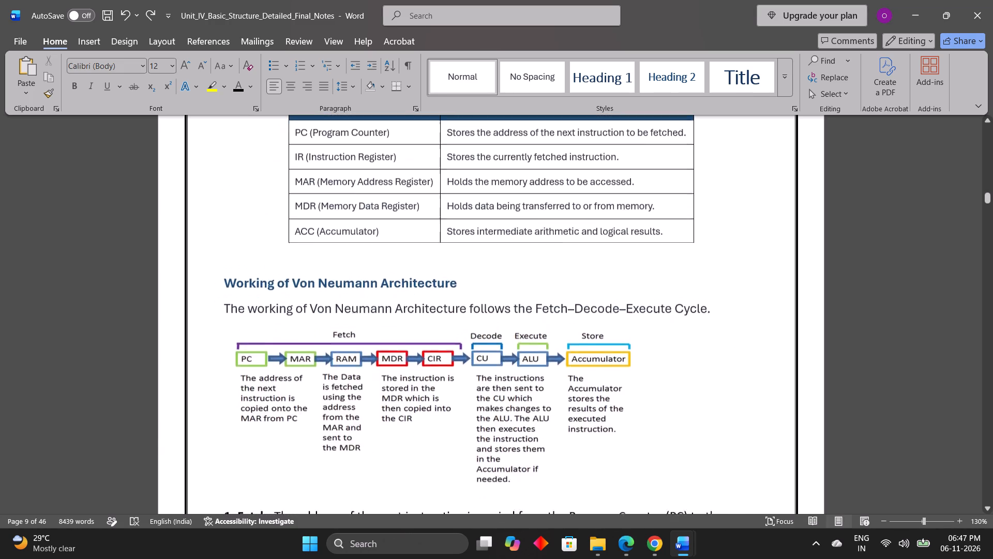
scroll(516, 305, down, 3)
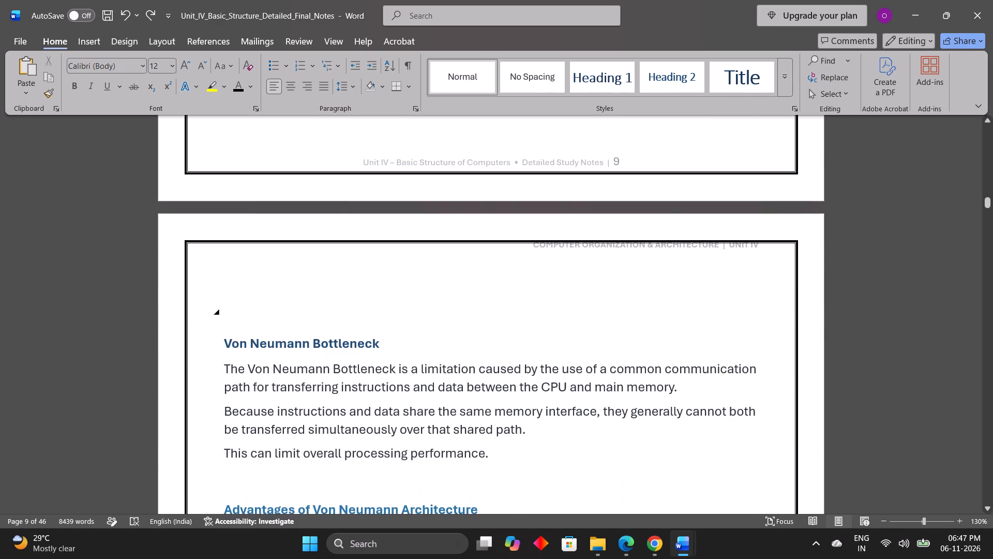
click(364, 322)
key(BackSpace)
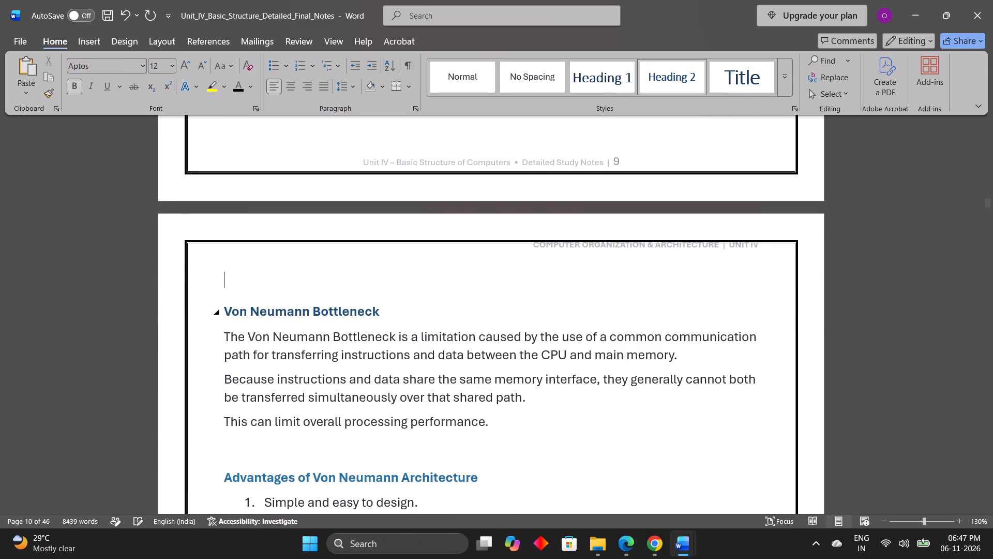
key(BackSpace)
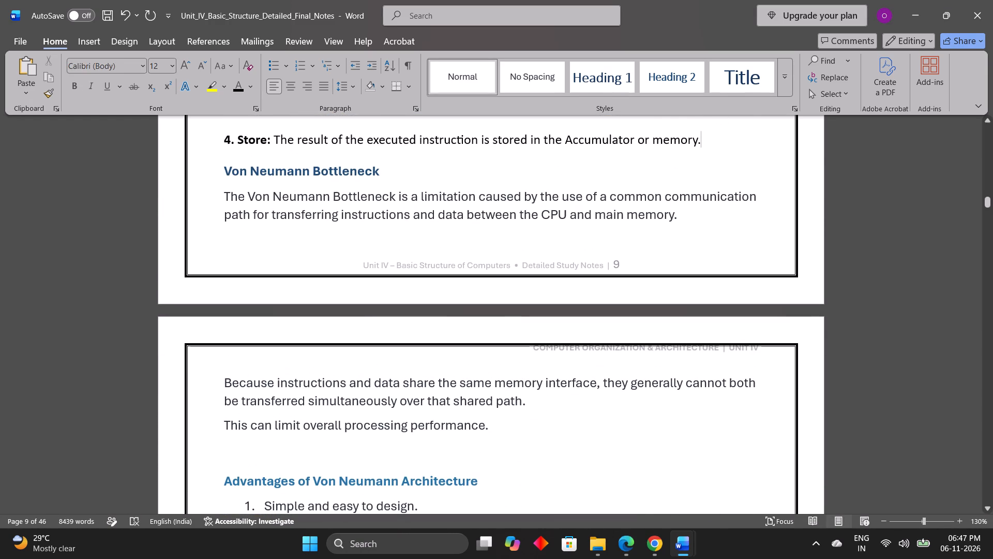
key(shift+Return)
key(shift+Return)
key(shift+Return)
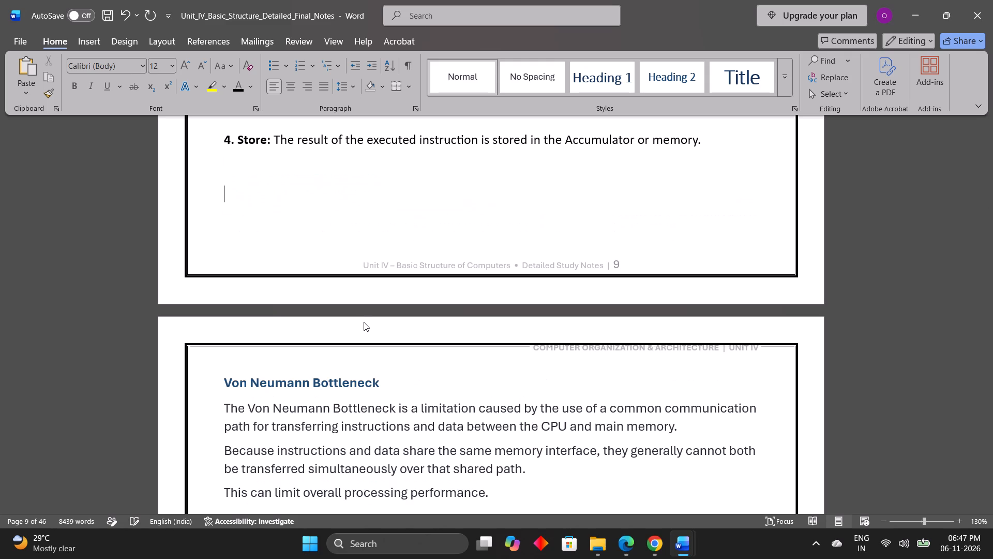
Remove one empty line between the Disadvantages of Von Neumann Architecture list and the Harvard Architecture heading.
scroll(364, 322, down, 2)
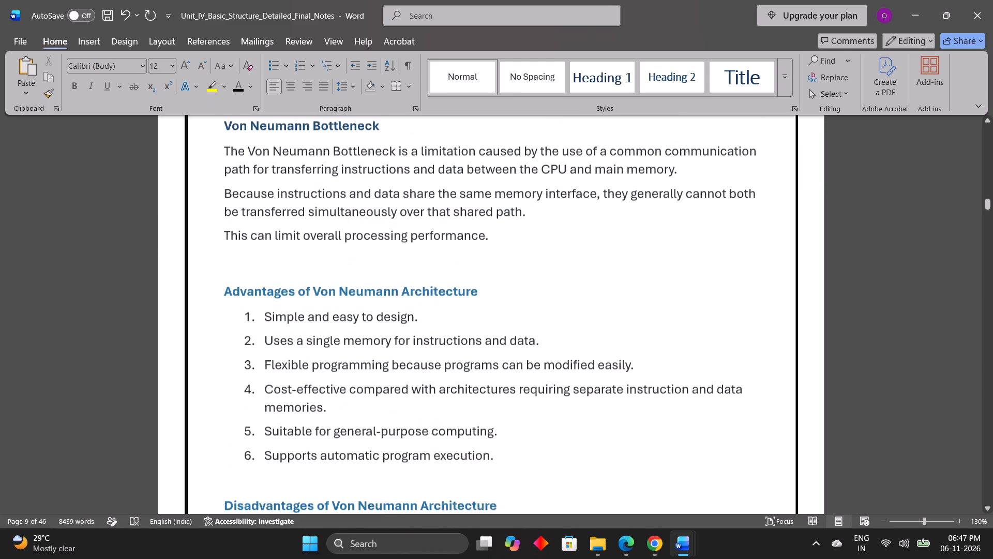
scroll(446, 352, down, 1)
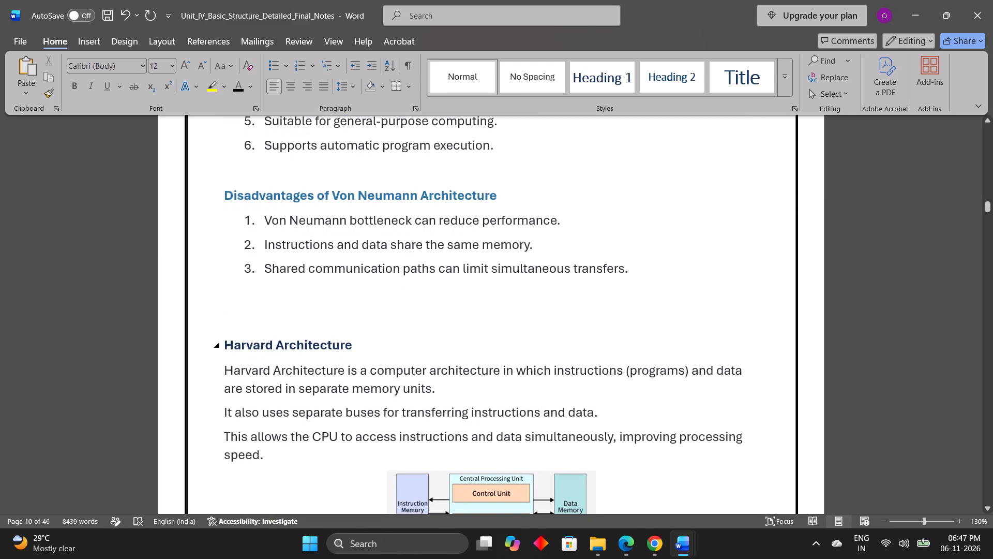
click(307, 290)
scroll(307, 290, up, 1)
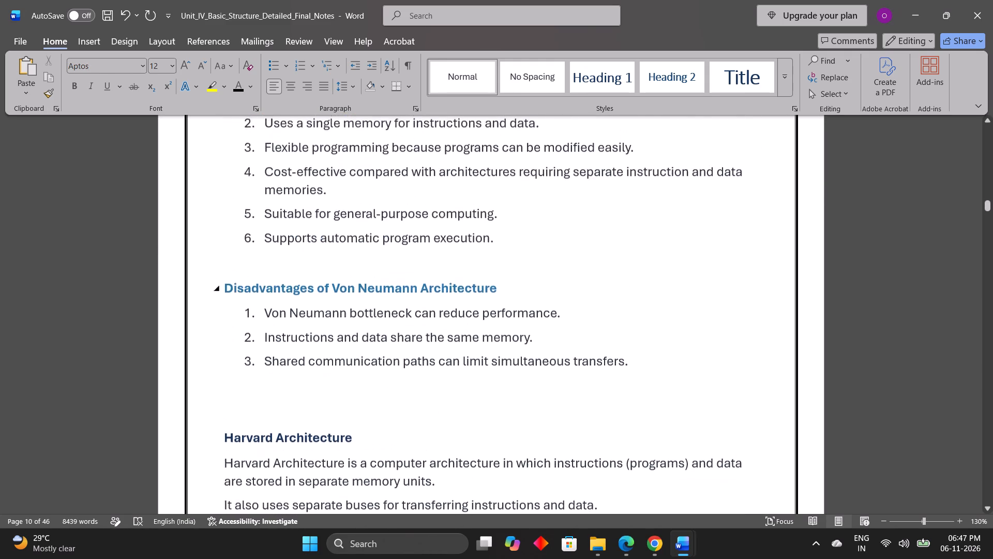
scroll(307, 290, up, 1)
scroll(307, 290, down, 3)
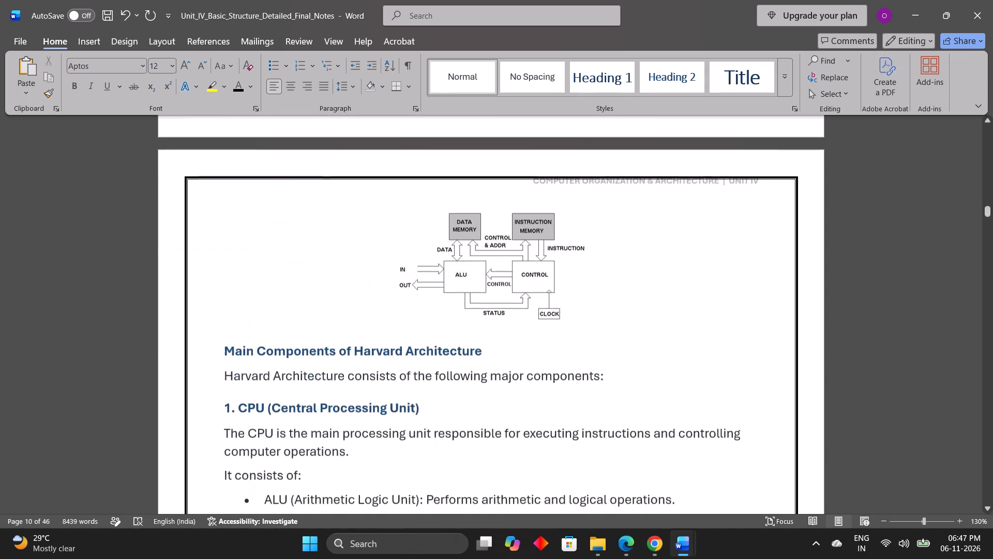
scroll(307, 290, up, 2)
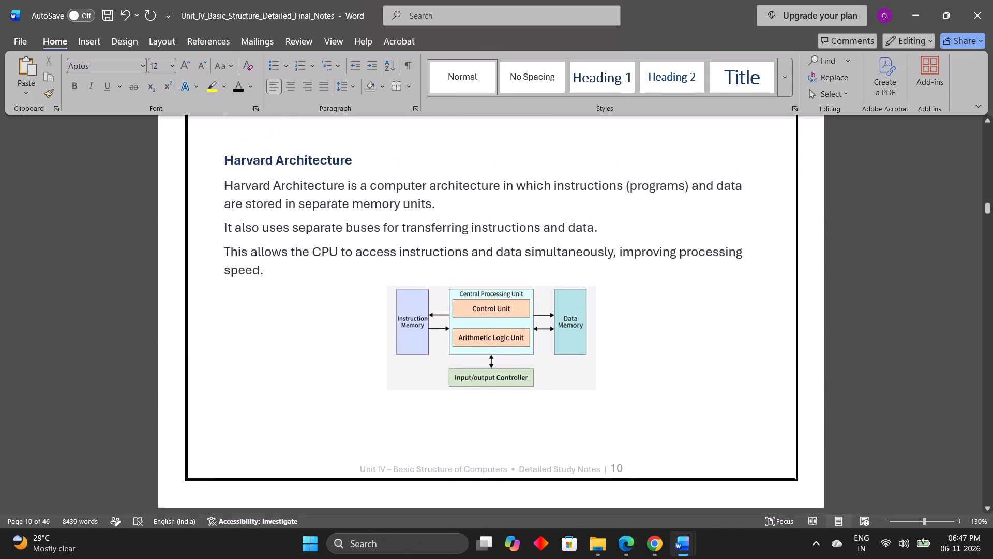
scroll(307, 290, up, 1)
key(BackSpace)
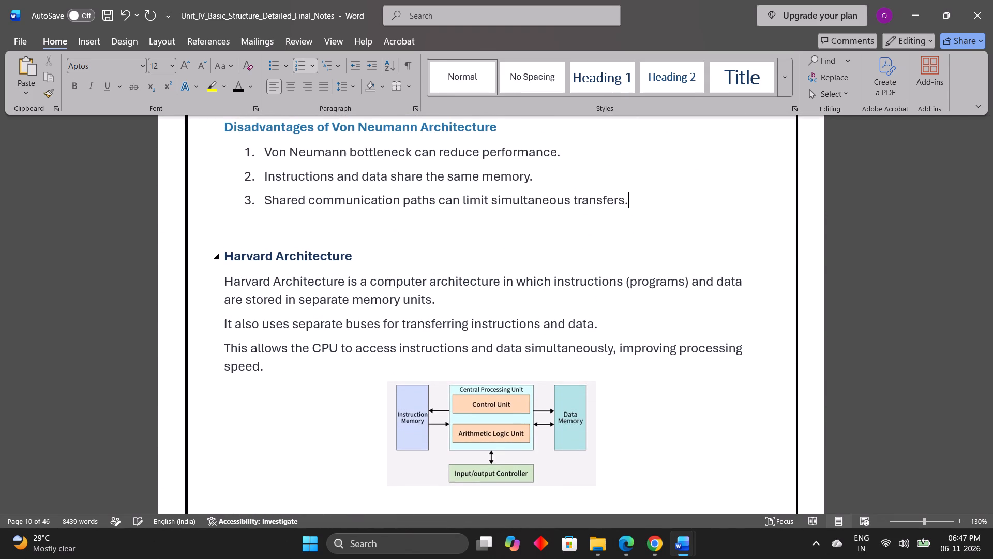
Enlarge the coloured Harvard Architecture block diagram on page 10 proportionally.
scroll(428, 334, down, 1)
scroll(491, 203, up, 1)
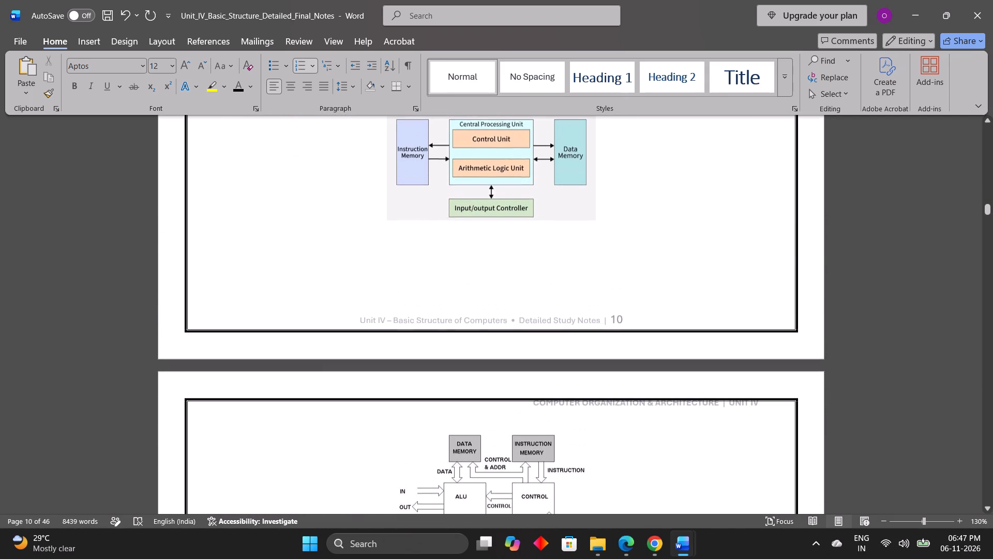
click(491, 203)
drag(597, 221, 656, 251)
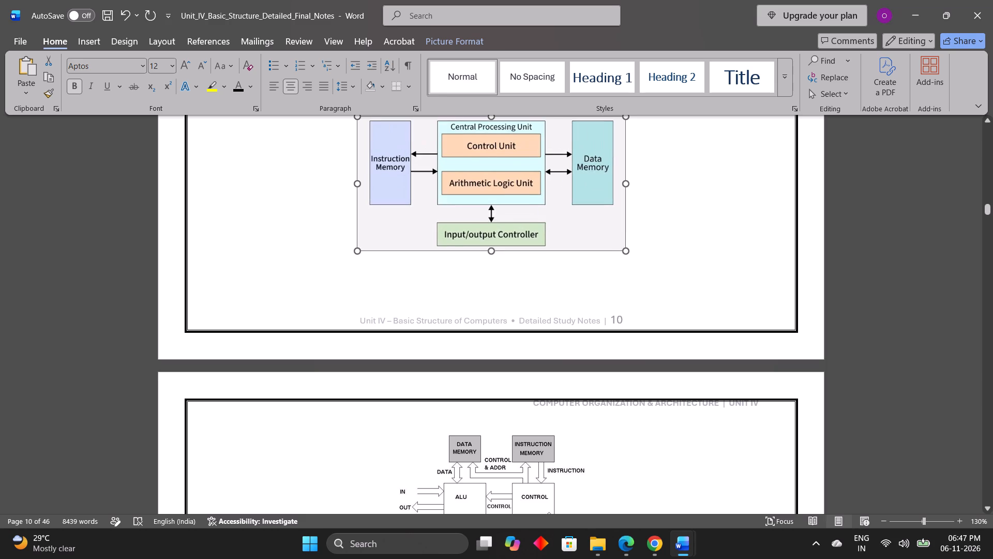
drag(656, 251, 661, 253)
click(656, 307)
Cut the data memory, ALU and control diagram from above the Main Components of Harvard Architecture heading.
scroll(656, 307, down, 1)
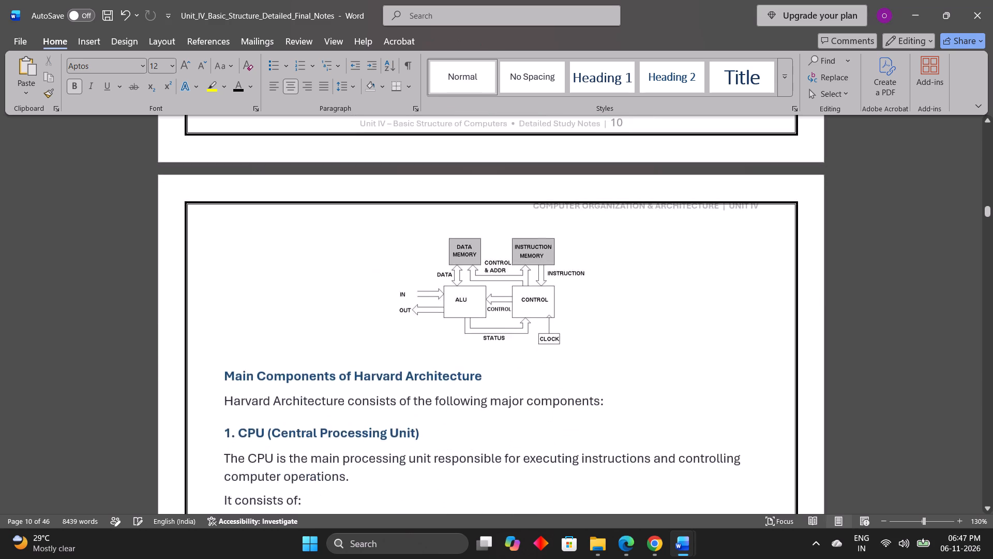
scroll(656, 307, down, 1)
scroll(646, 316, up, 1)
scroll(545, 193, up, 1)
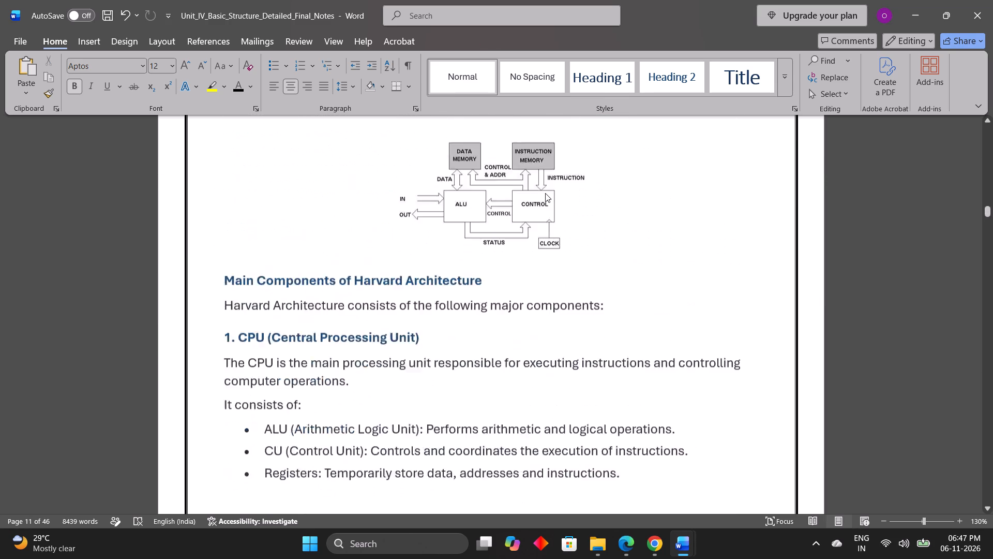
scroll(545, 193, up, 1)
click(519, 275)
key(ctrl+x)
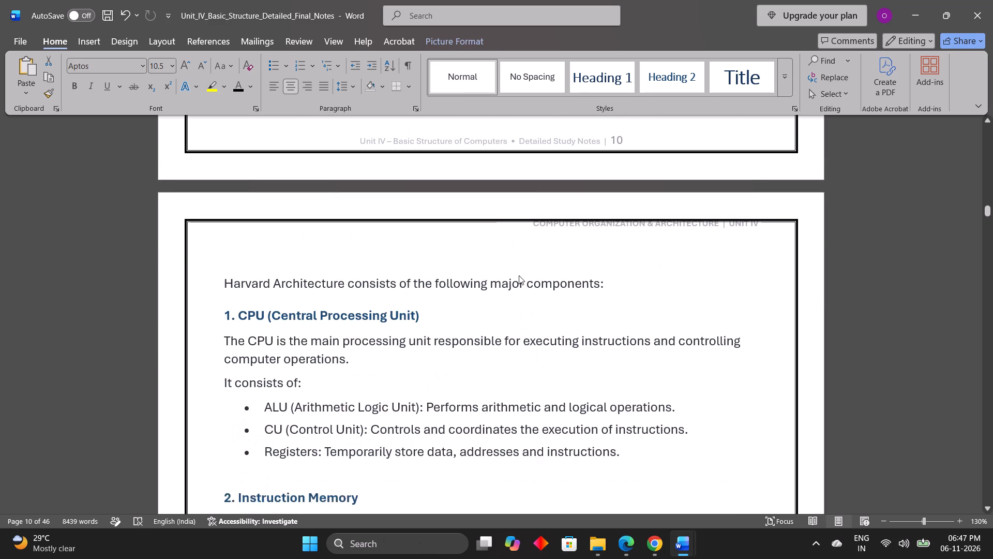
Remove the empty line between the Registers bullet and the 2. Instruction Memory heading.
scroll(519, 275, up, 2)
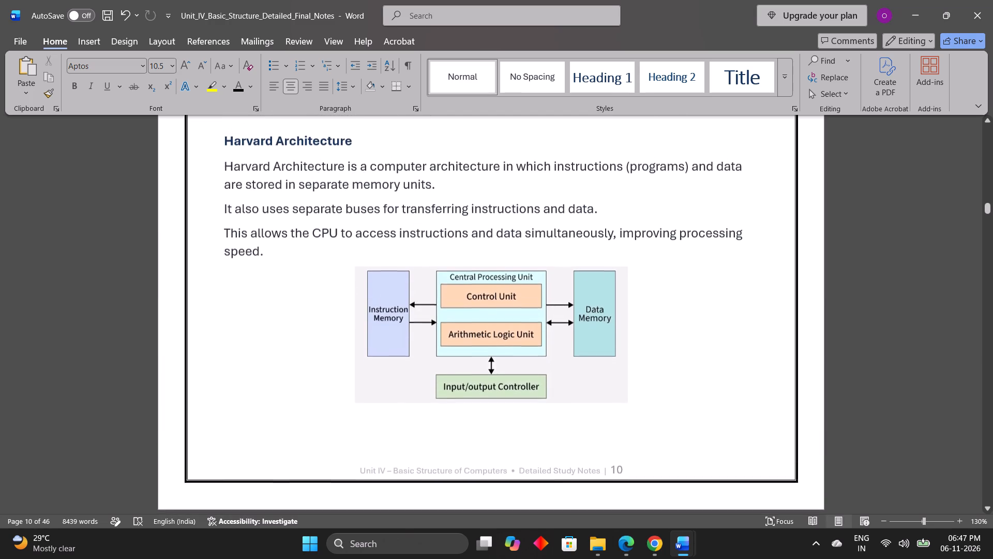
scroll(519, 275, down, 4)
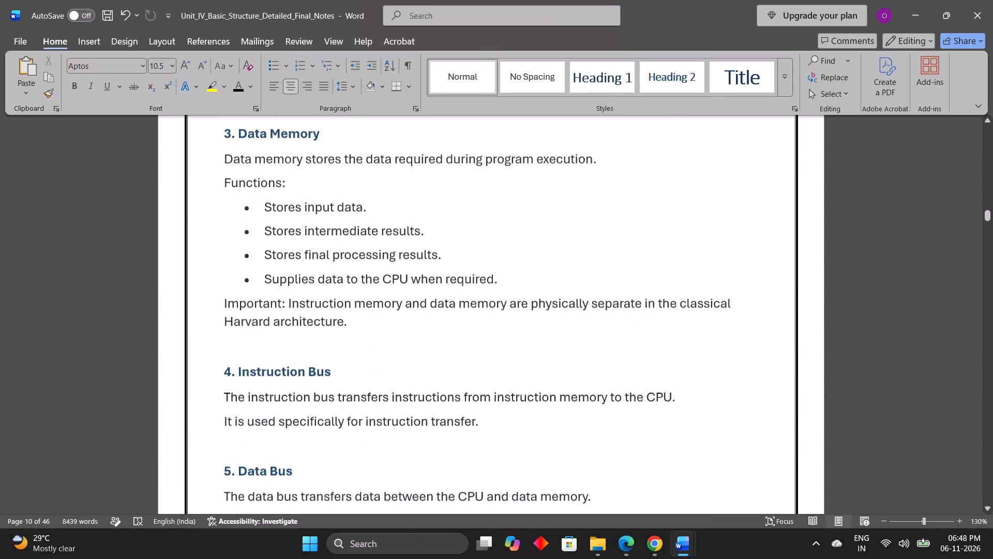
scroll(519, 275, down, 3)
scroll(519, 275, up, 1)
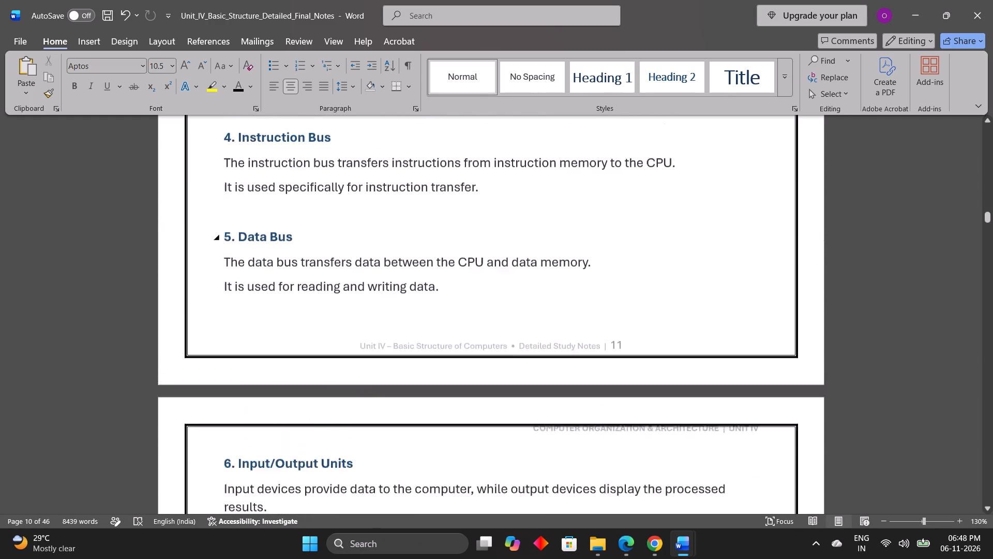
scroll(519, 275, up, 2)
scroll(519, 275, right, 1)
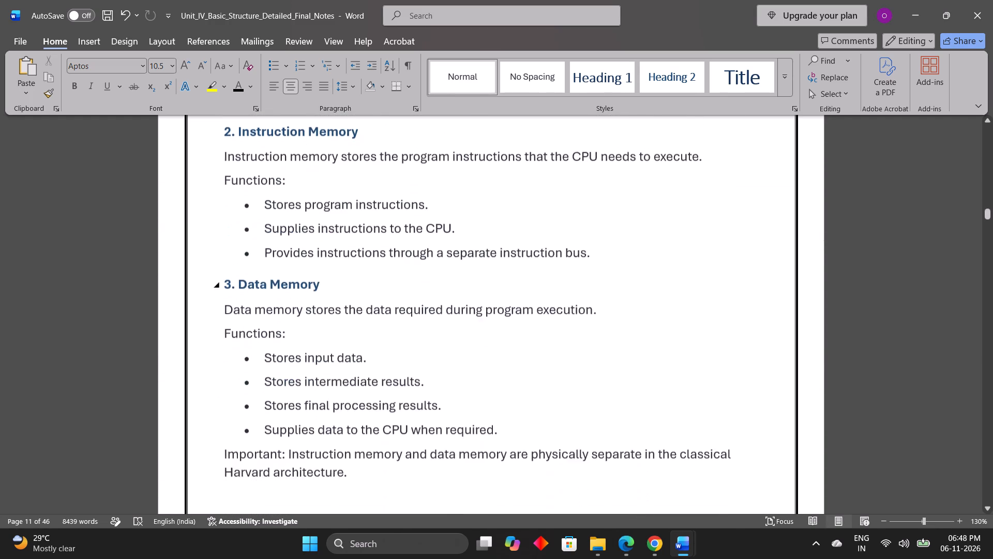
scroll(519, 275, up, 1)
click(338, 326)
key(BackSpace)
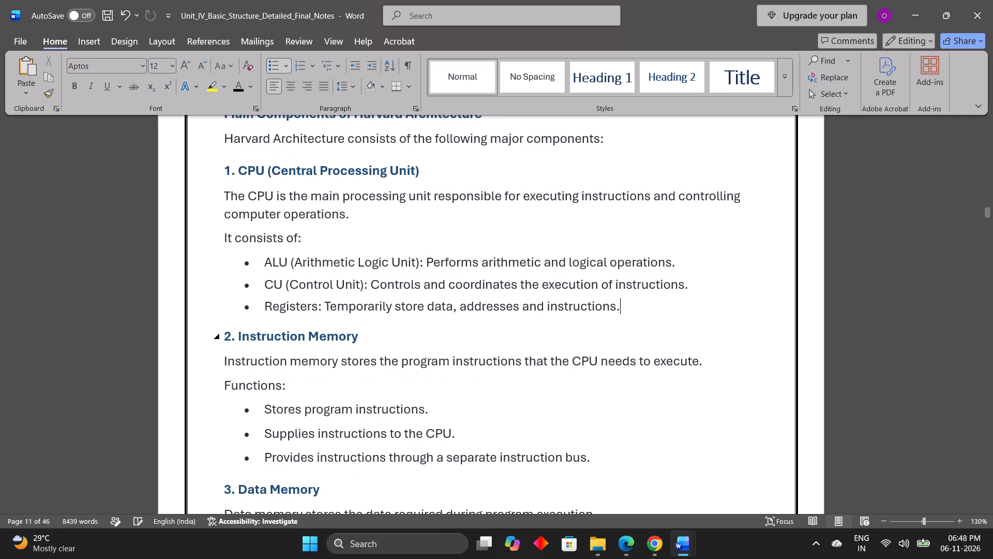
Remove the empty lines above the 4. Instruction Bus and 5. Data Bus headings.
scroll(338, 326, down, 2)
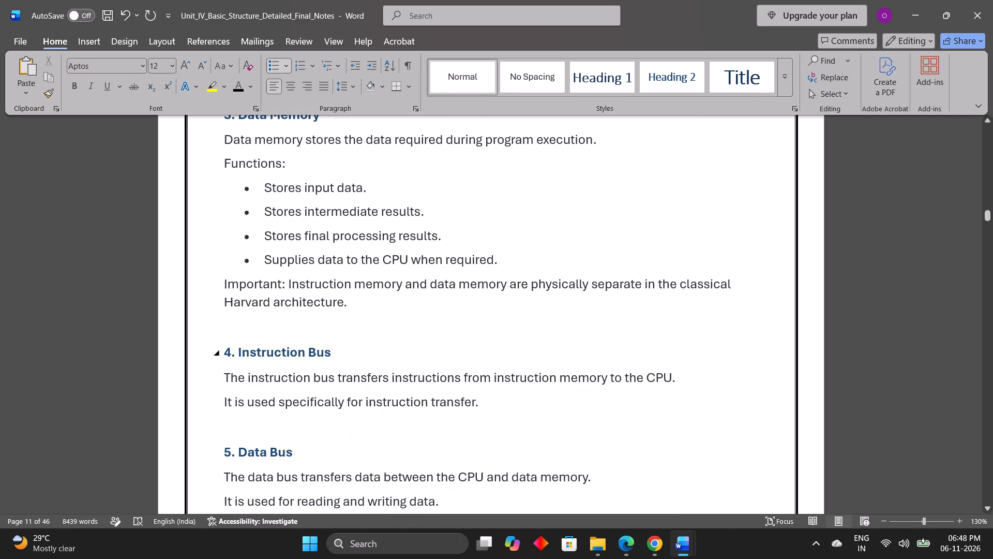
click(271, 328)
key(BackSpace)
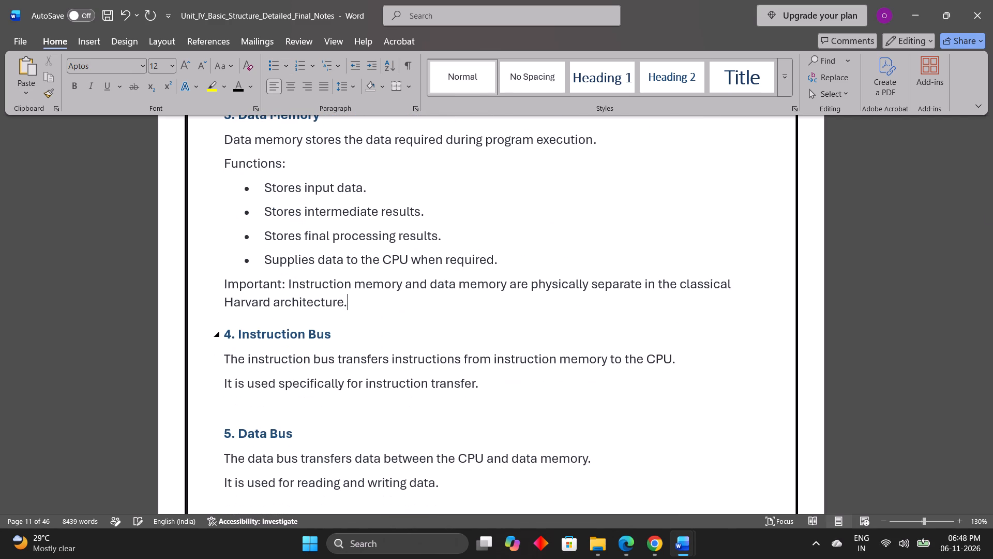
scroll(271, 328, down, 1)
click(302, 256)
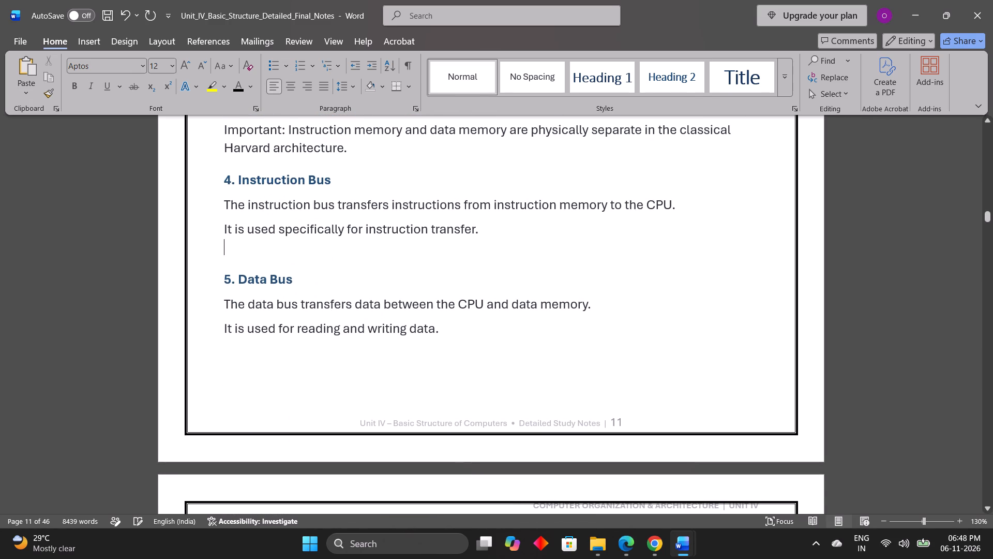
key(BackSpace)
Remove the empty lines above the 6. Input/Output Units and Working of Harvard Architecture headings, keeping the Input/Output text expanded.
scroll(302, 256, down, 1)
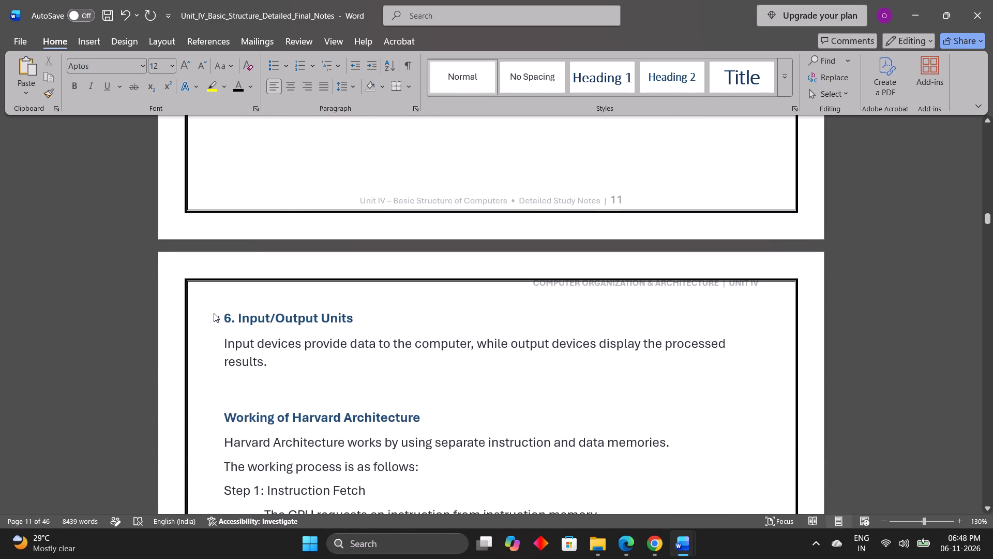
click(214, 313)
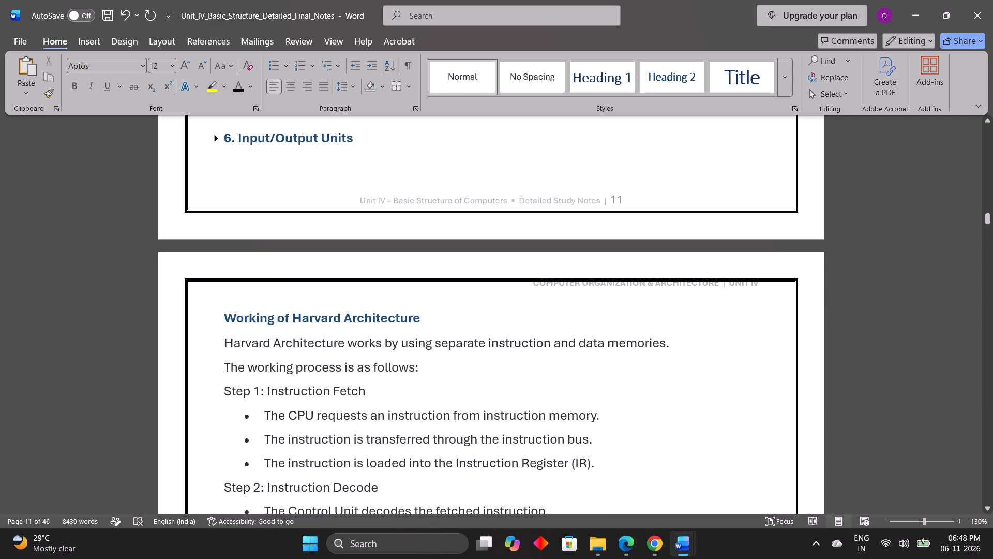
click(221, 140)
scroll(209, 167, up, 1)
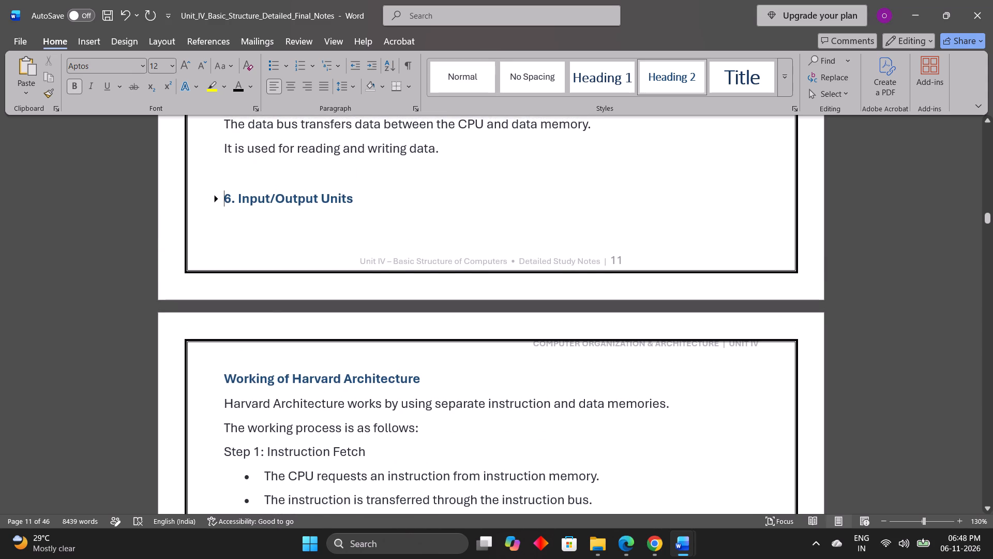
click(219, 177)
key(BackSpace)
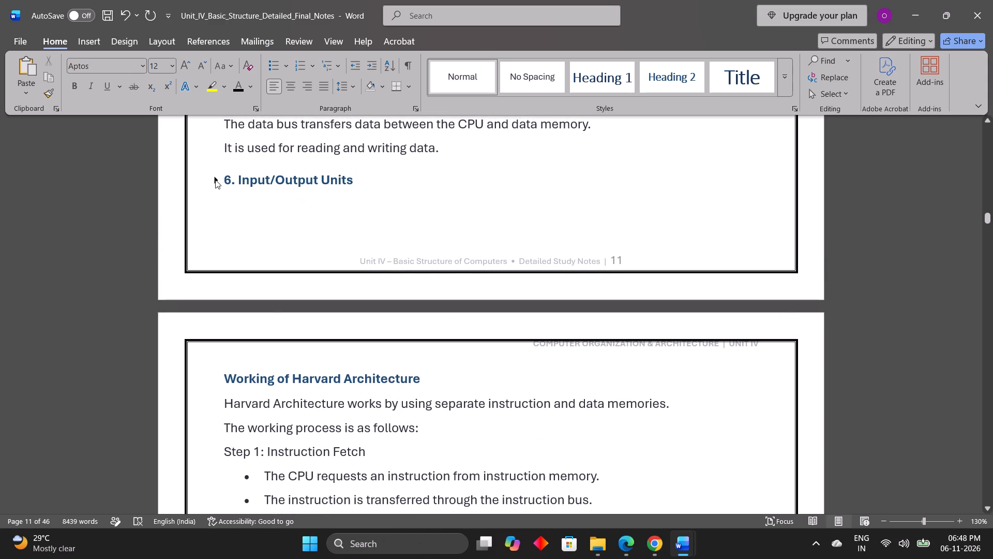
click(215, 180)
click(274, 388)
scroll(274, 388, down, 1)
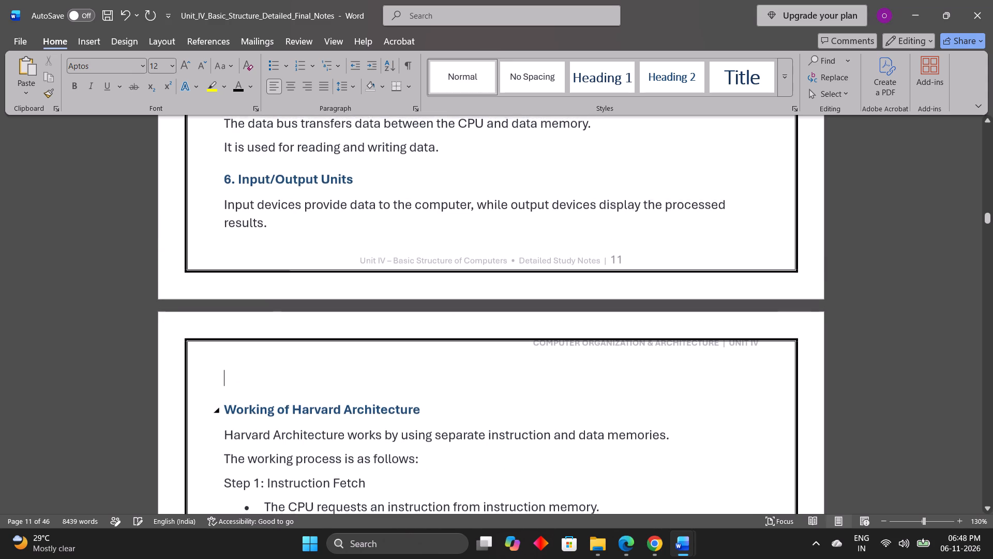
scroll(274, 388, down, 1)
key(BackSpace)
Paste the cut diagram on a new line below "The working process is as follows:", enlarge it and centre it.
scroll(274, 388, down, 2)
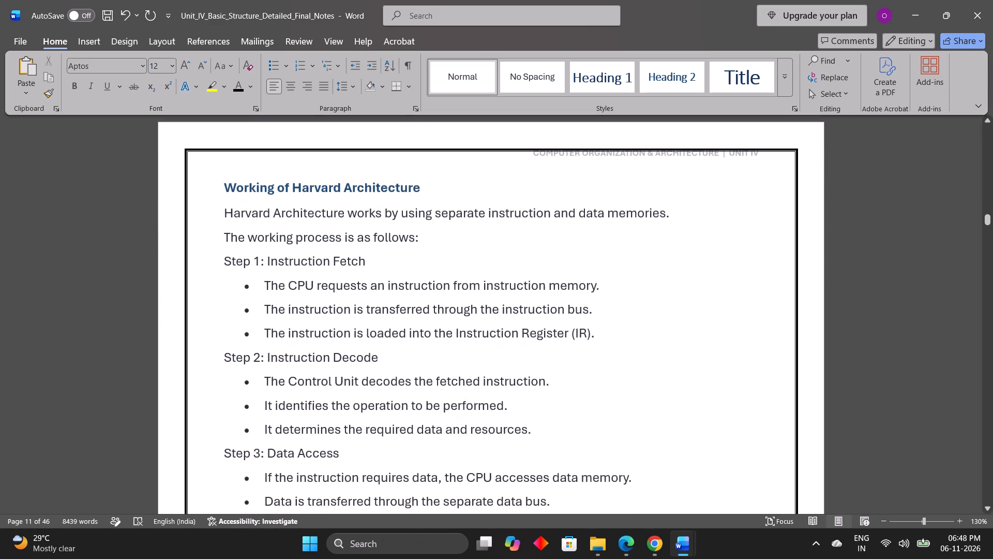
scroll(274, 388, down, 1)
scroll(274, 388, up, 3)
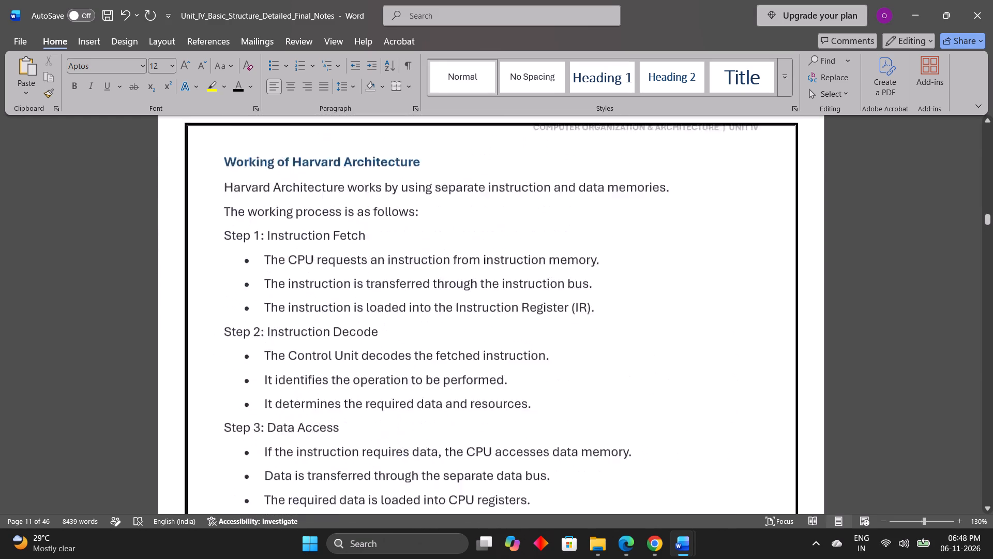
click(433, 293)
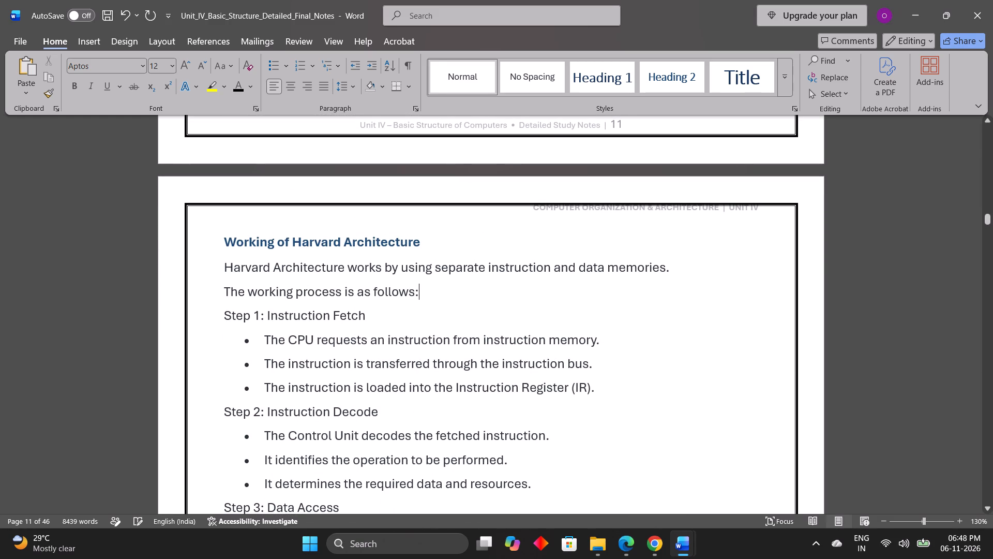
key(Return)
key(ctrl+v)
click(350, 377)
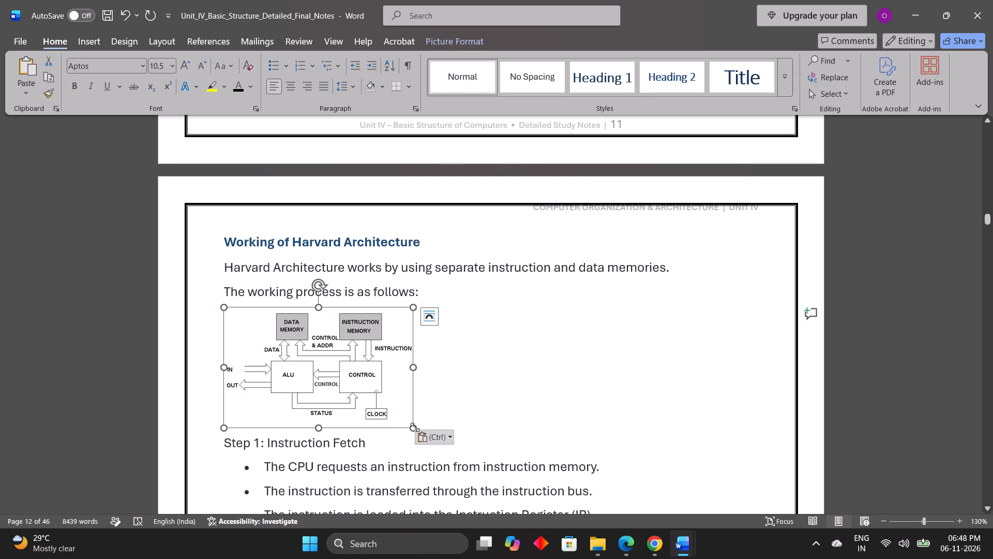
drag(415, 427, 463, 442)
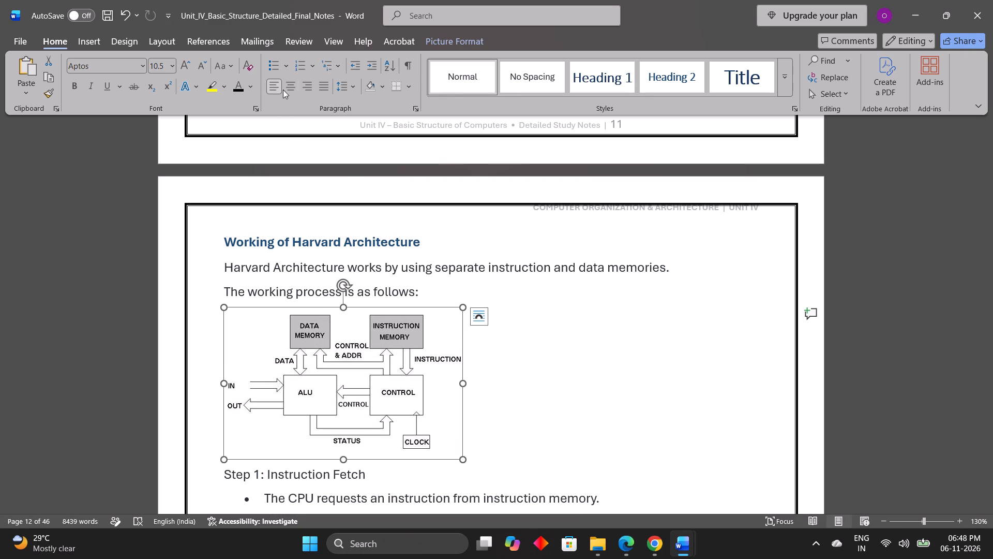
click(291, 85)
click(438, 264)
Review the Working of Harvard Architecture section, from its introduction and diagram through the instruction steps.
scroll(438, 264, down, 1)
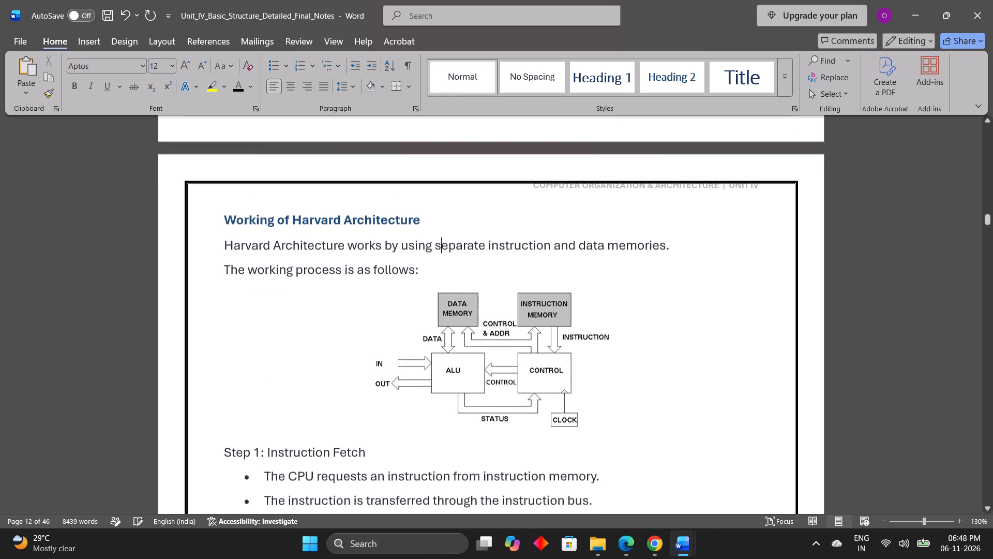
scroll(438, 264, down, 3)
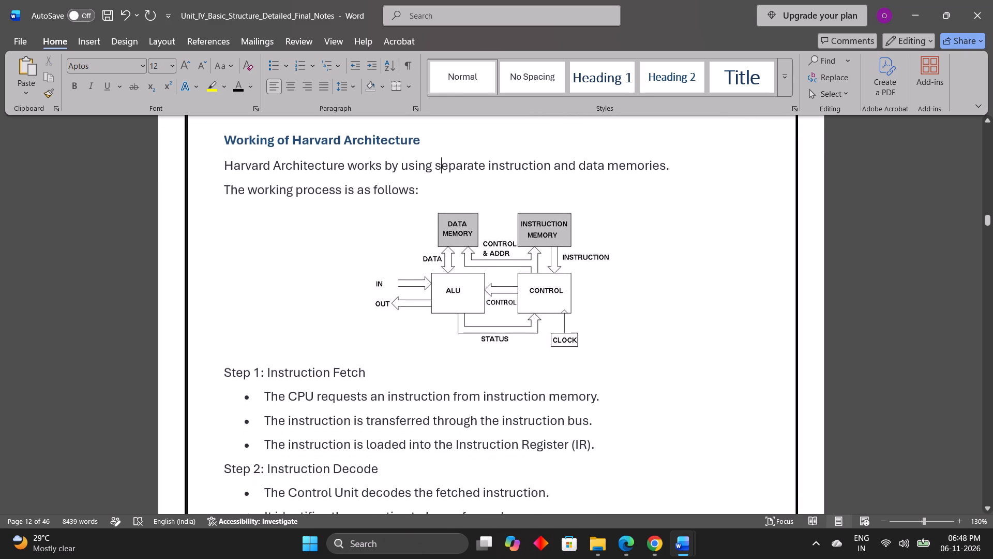
scroll(438, 264, down, 2)
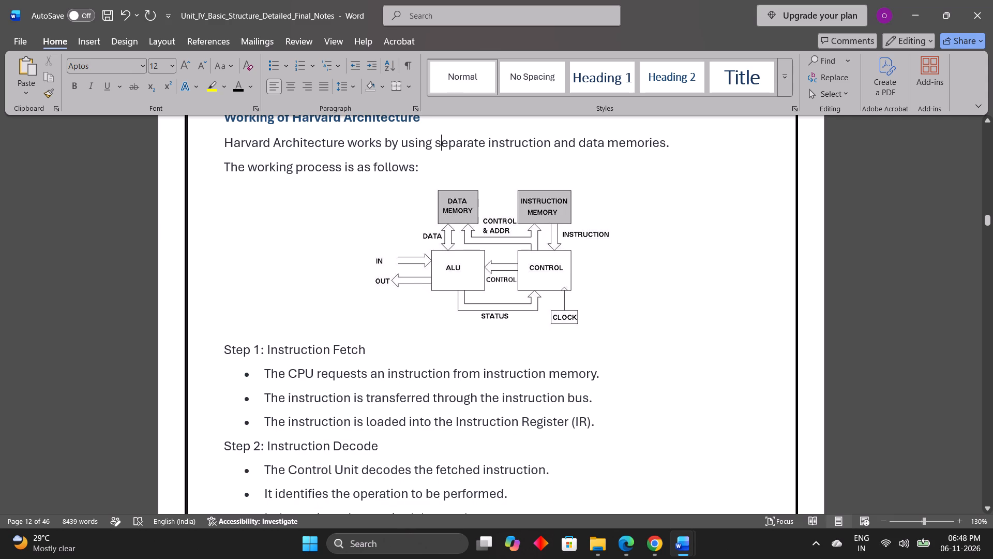
click(531, 168)
drag(484, 133, 593, 141)
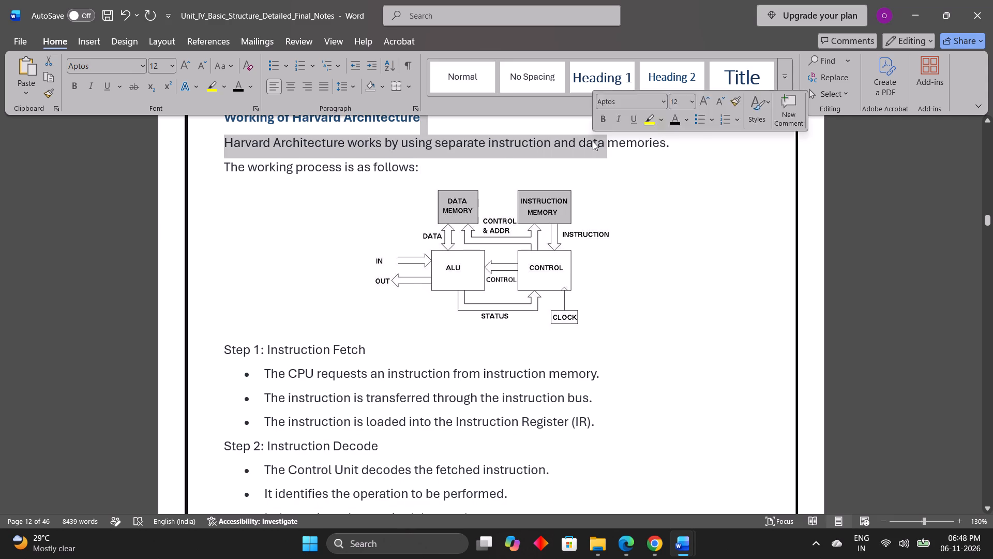
click(593, 141)
click(596, 343)
scroll(596, 343, down, 1)
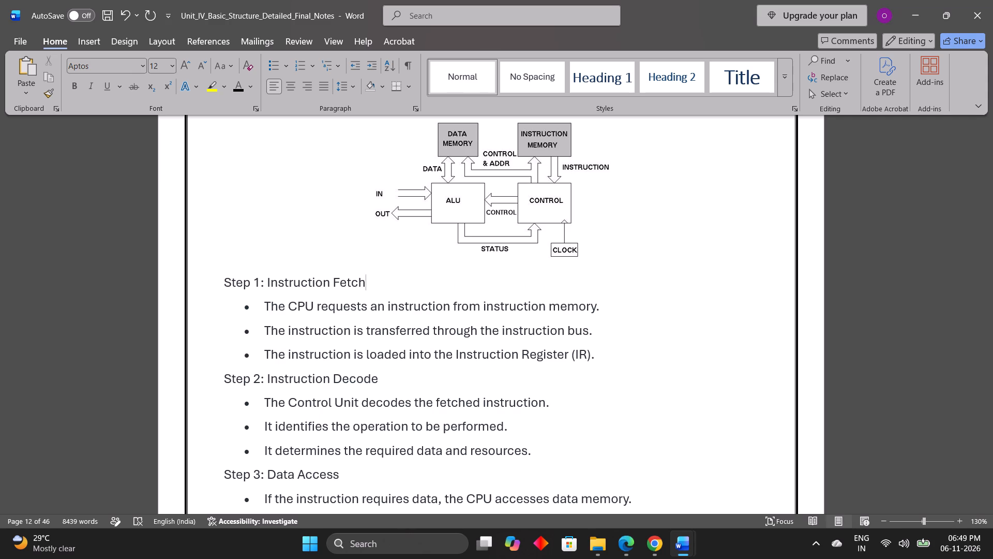
Enlarge the centred diagram below "The working process is as follows:" slightly, keeping its proportions.
scroll(596, 343, up, 1)
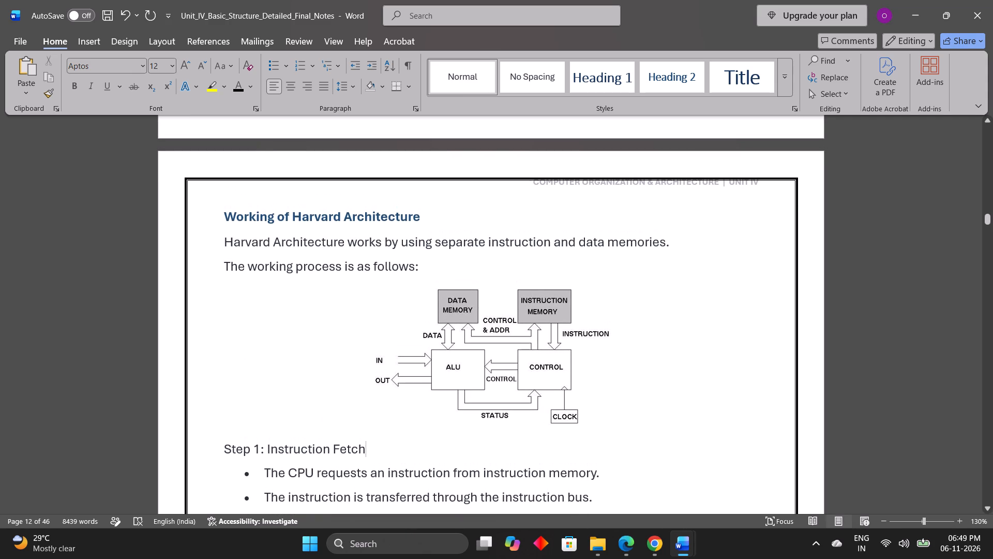
click(524, 361)
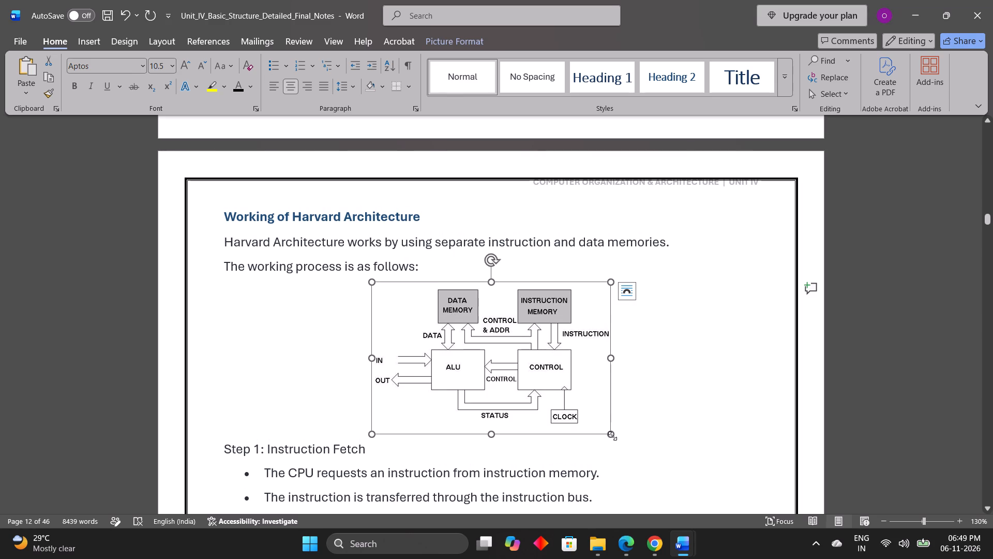
drag(612, 436, 637, 429)
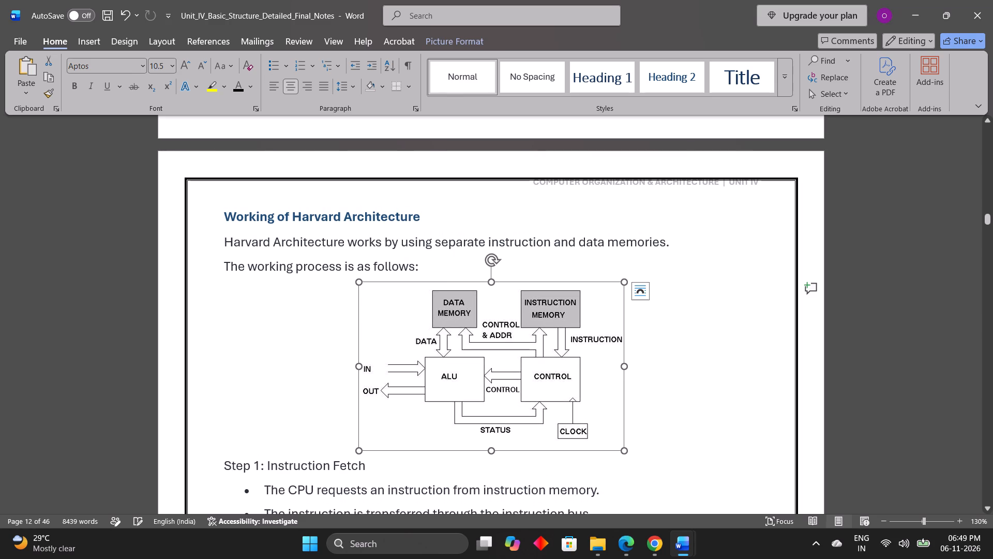
click(475, 483)
Read the introductory lines of Working of Harvard Architecture and check the enlarged diagram's placement above the instruction steps.
scroll(475, 483, down, 1)
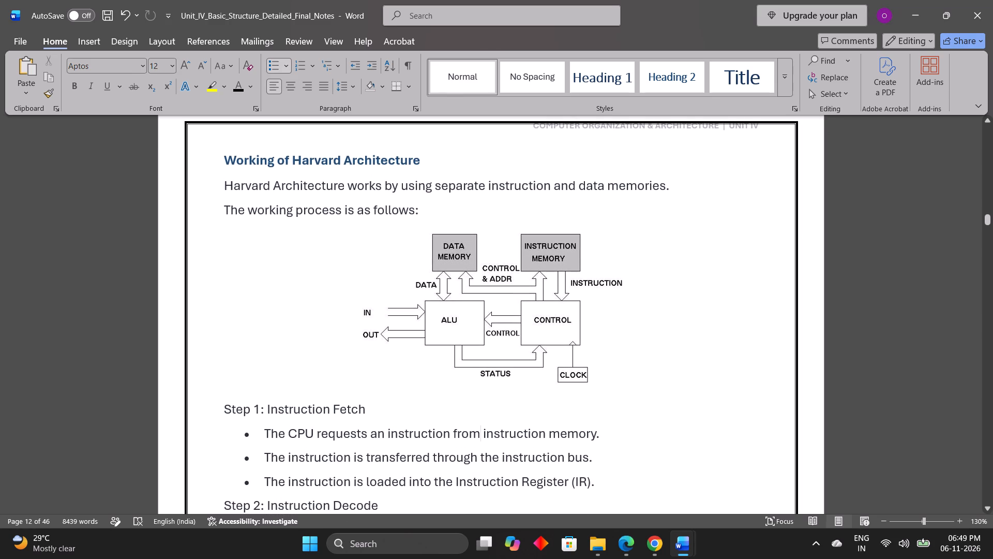
scroll(475, 483, up, 1)
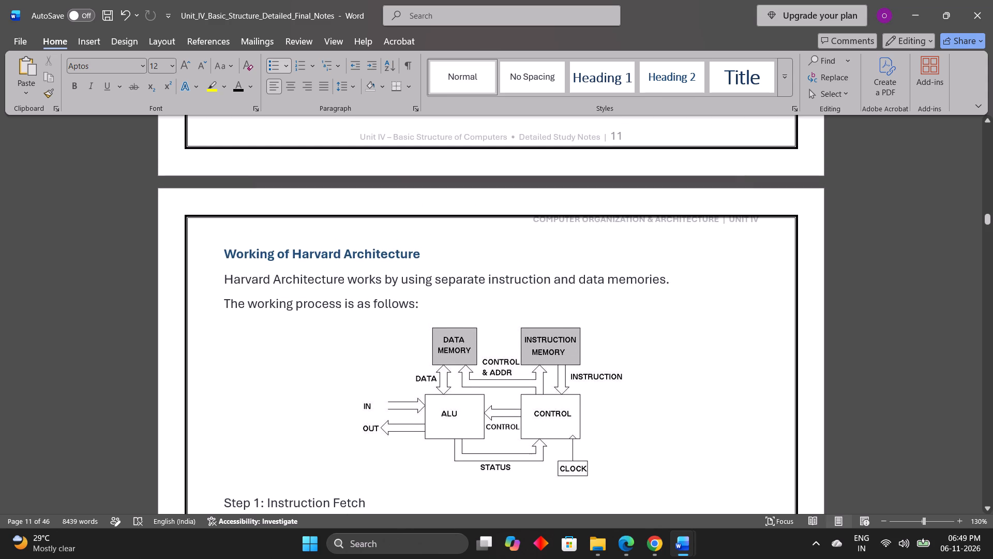
drag(230, 278, 249, 283)
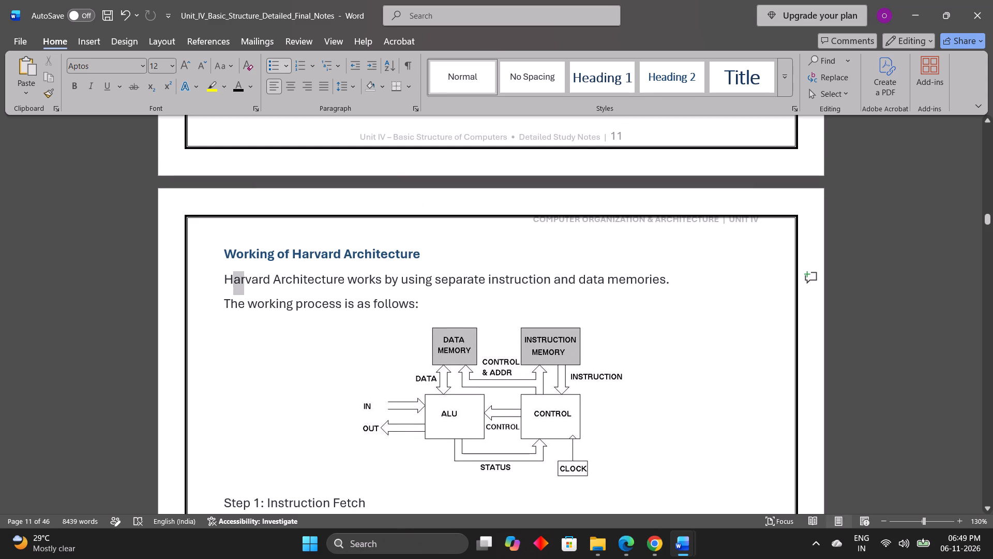
drag(249, 283, 411, 273)
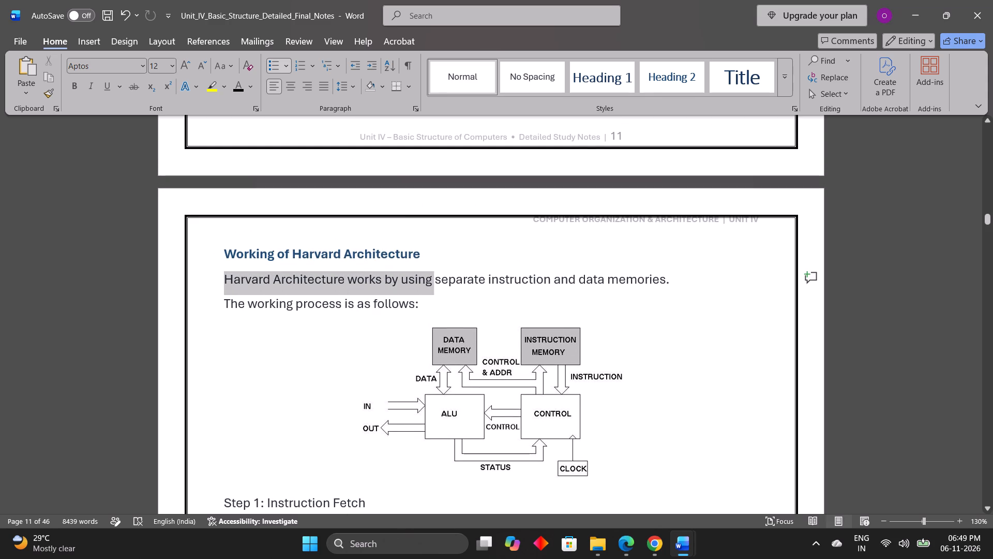
drag(411, 273, 398, 279)
click(398, 279)
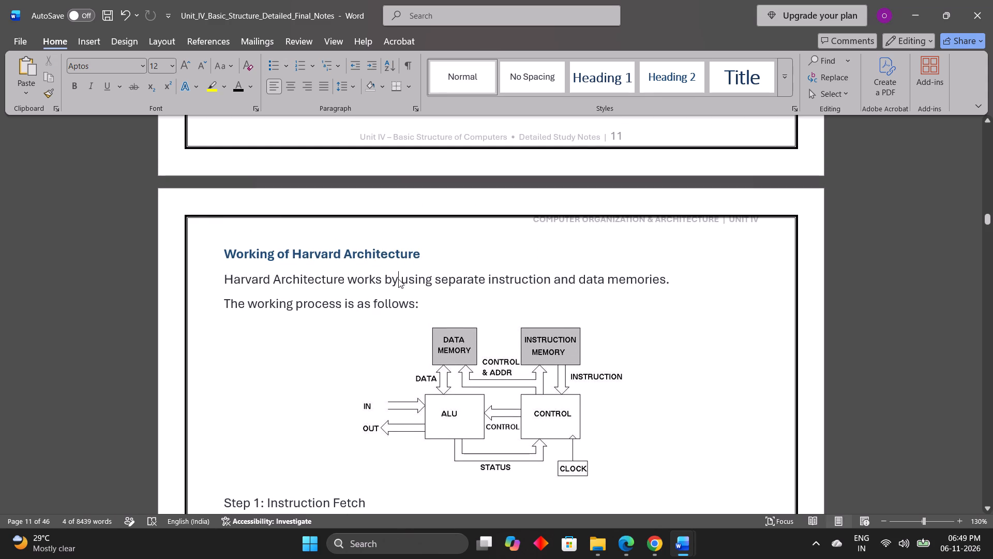
drag(398, 279, 536, 274)
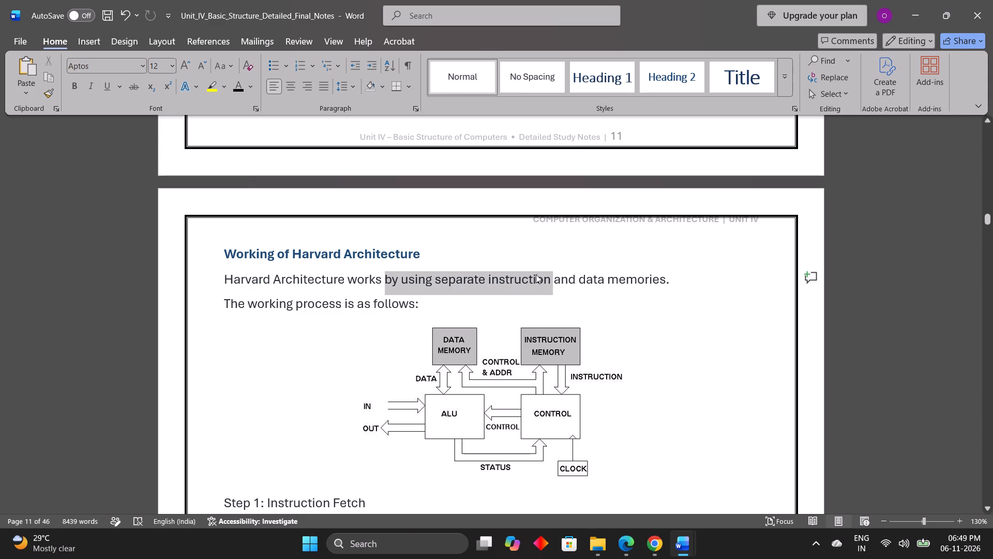
drag(536, 274, 603, 274)
click(603, 274)
drag(626, 276, 708, 294)
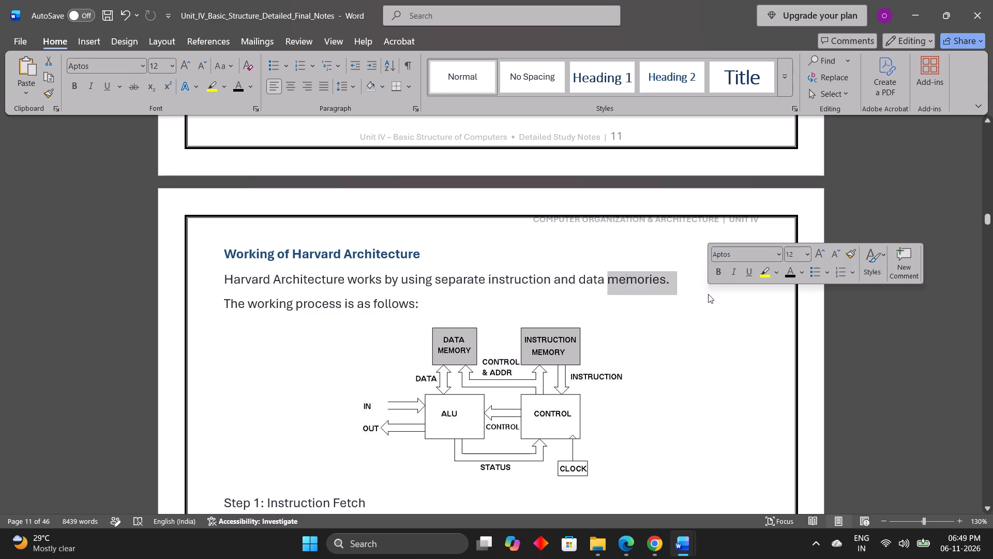
click(708, 294)
drag(228, 309, 315, 310)
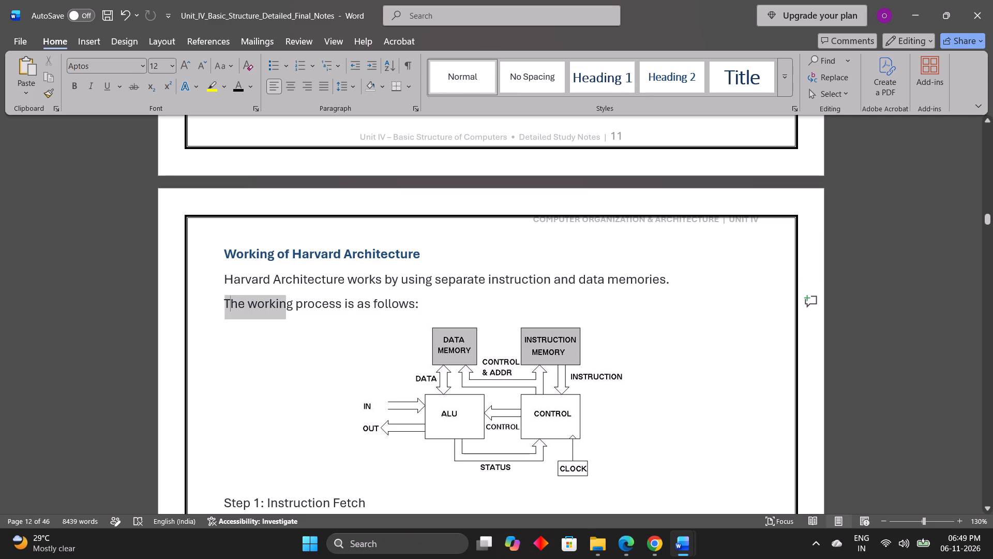
drag(315, 310, 340, 310)
drag(352, 311, 442, 311)
click(442, 311)
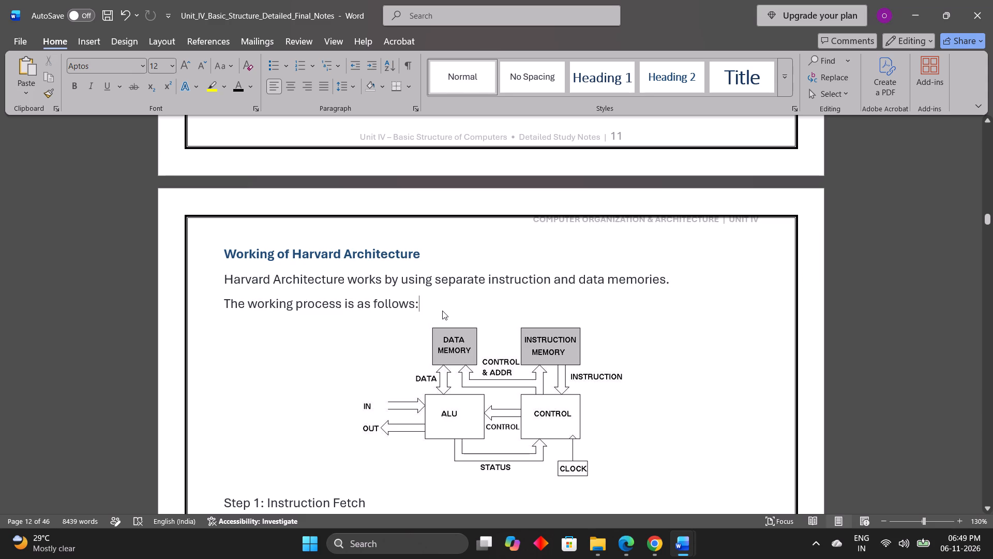
scroll(442, 311, down, 2)
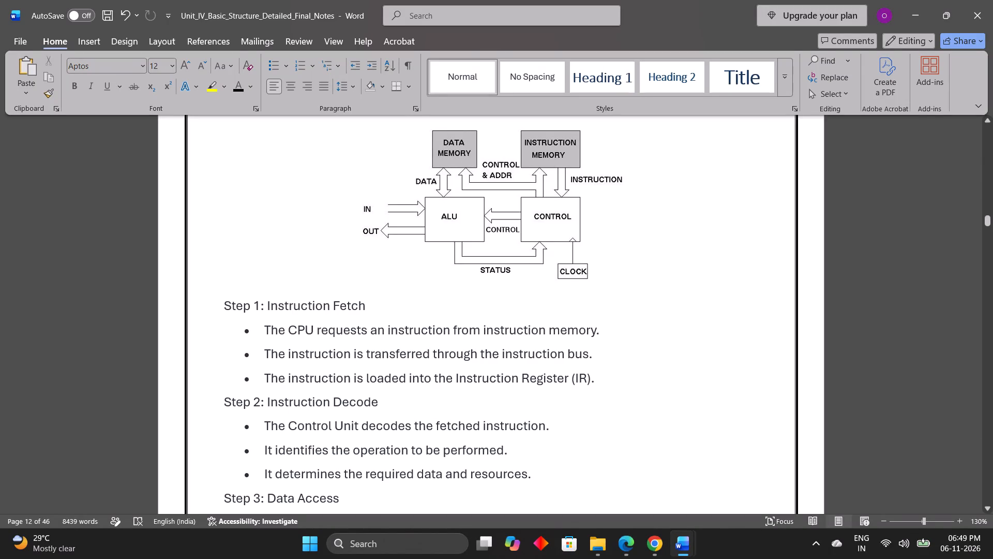
scroll(454, 336, down, 1)
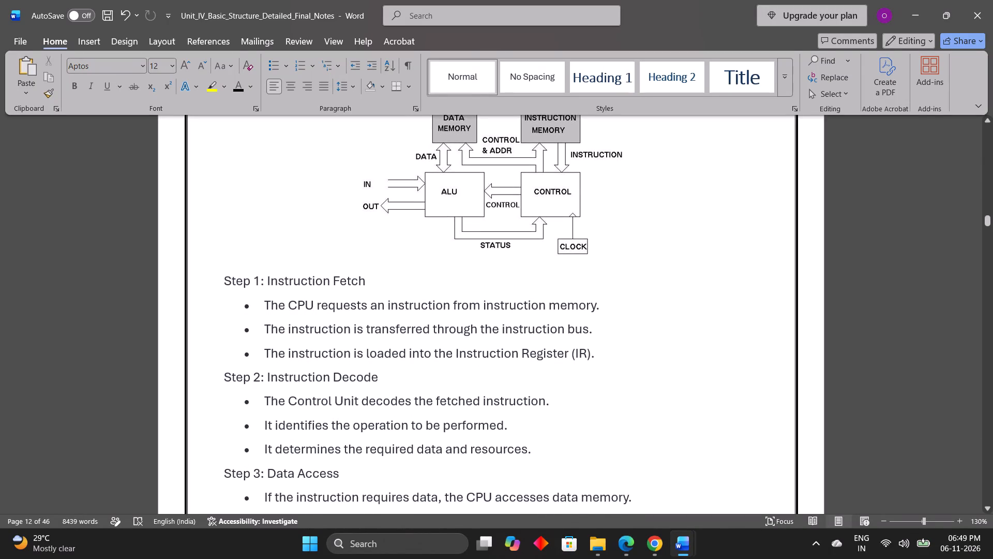
scroll(454, 336, down, 1)
scroll(454, 336, up, 1)
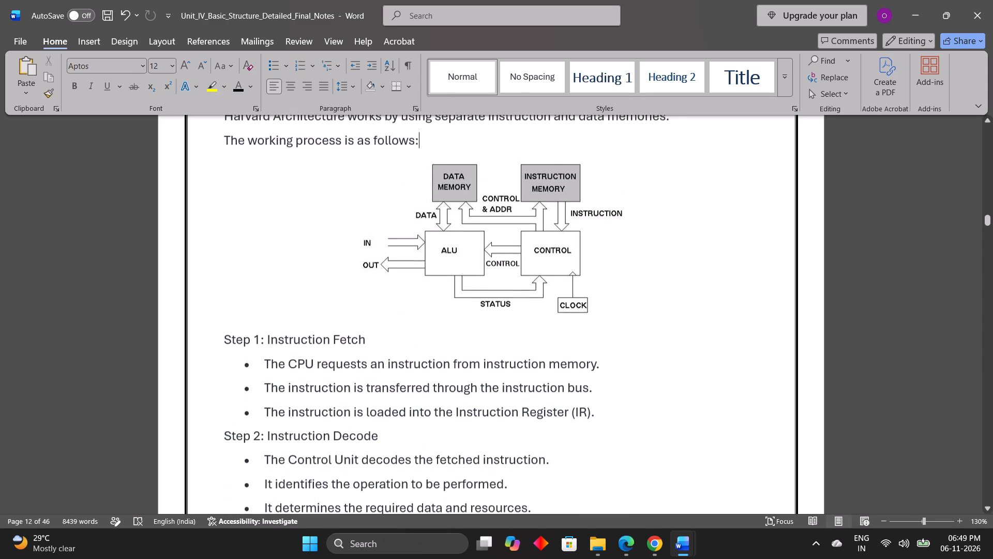
ctrl+scroll(454, 336, up, 7)
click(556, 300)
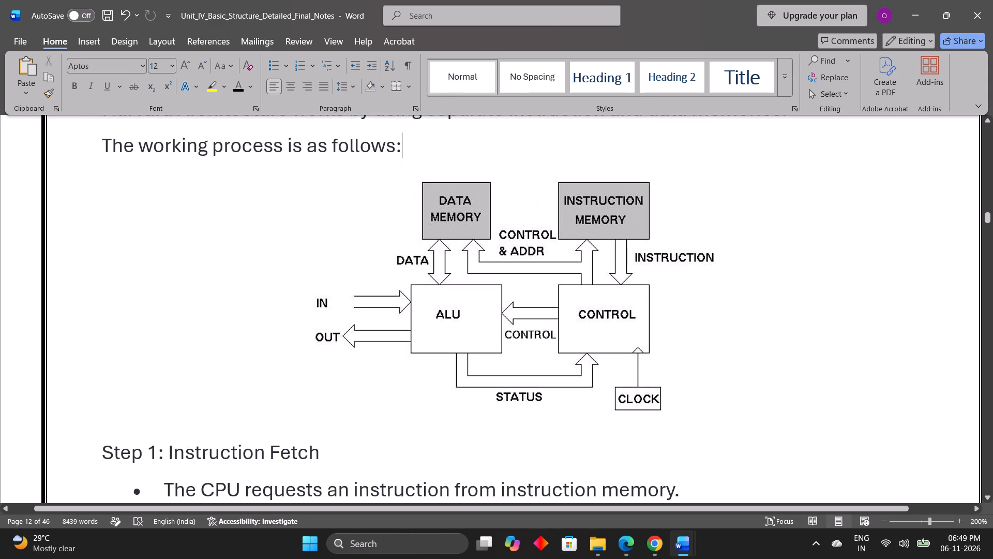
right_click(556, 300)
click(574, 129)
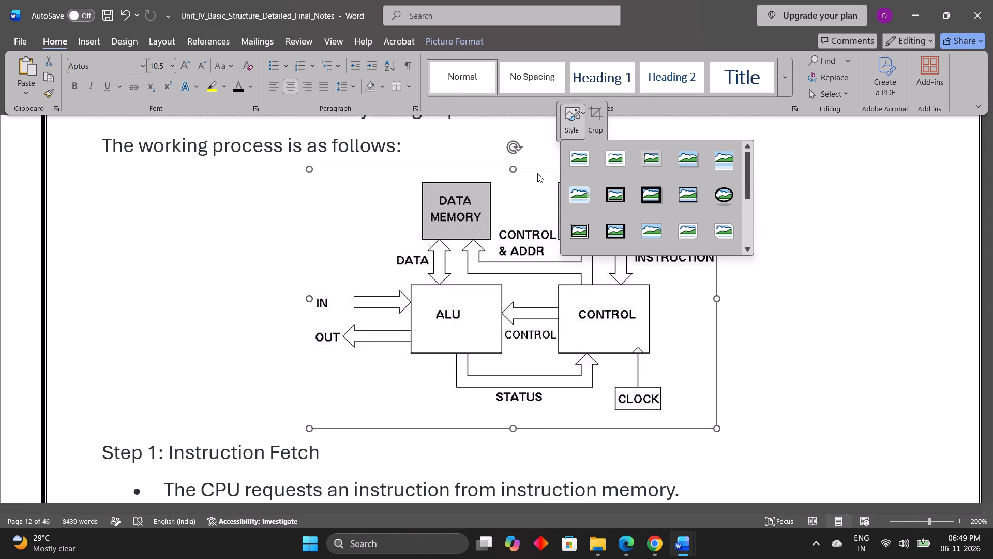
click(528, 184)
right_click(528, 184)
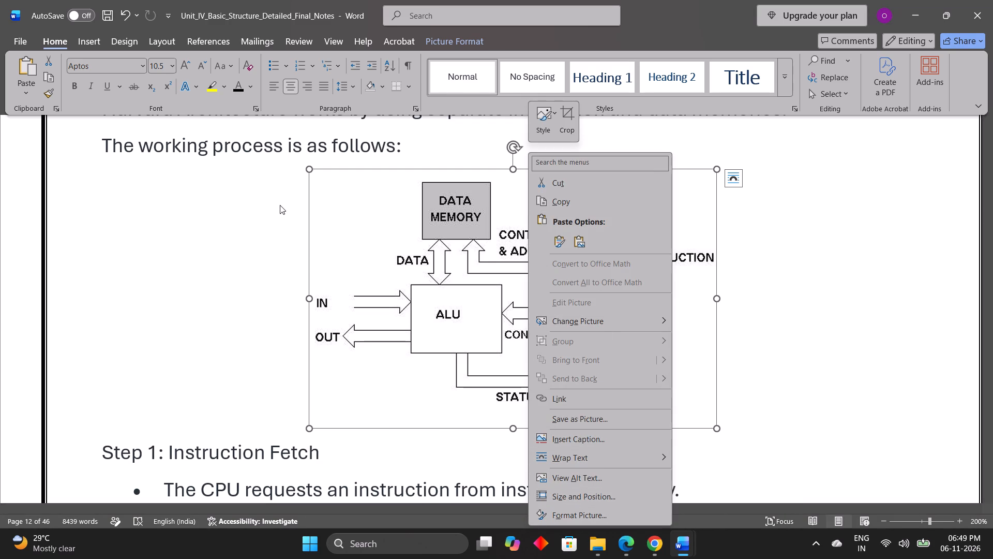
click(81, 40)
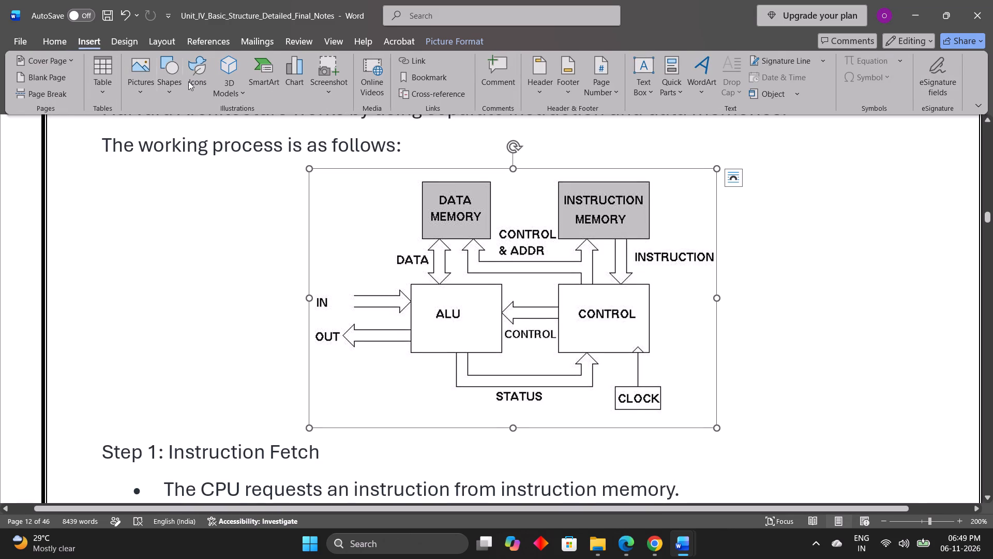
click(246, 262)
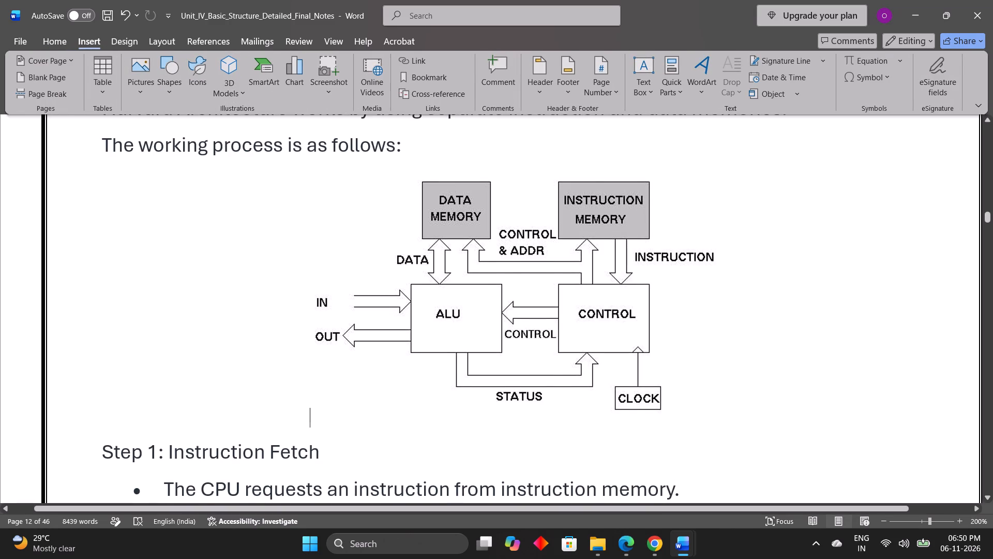
Read the first bullet of Step 1: Instruction Fetch and compare it with the Harvard architecture diagram above.
scroll(738, 327, down, 2)
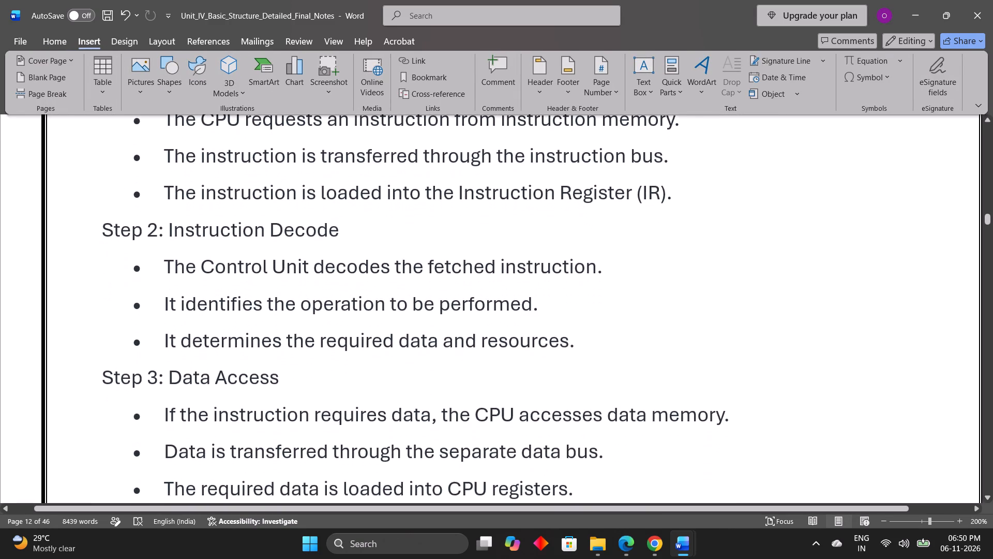
scroll(569, 310, up, 2)
scroll(569, 310, down, 1)
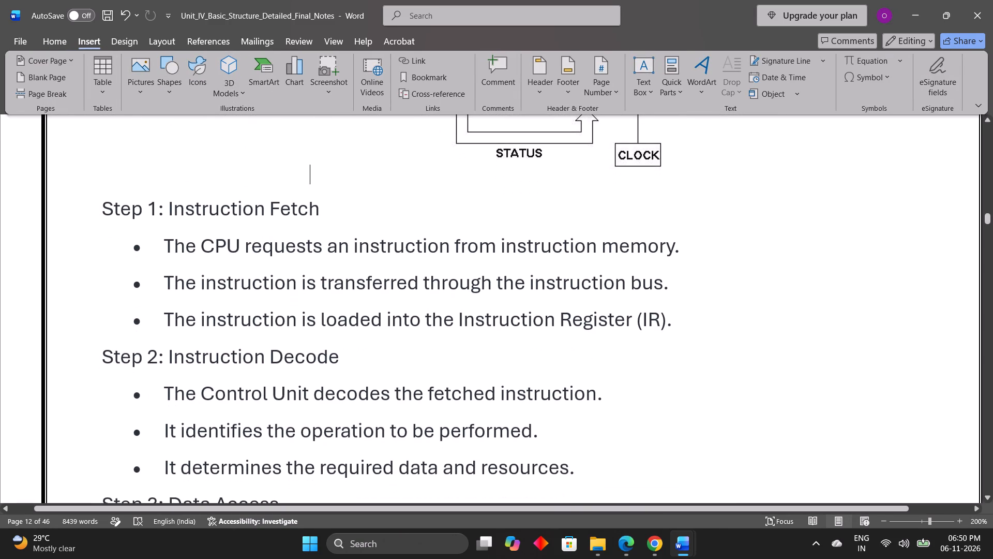
click(313, 225)
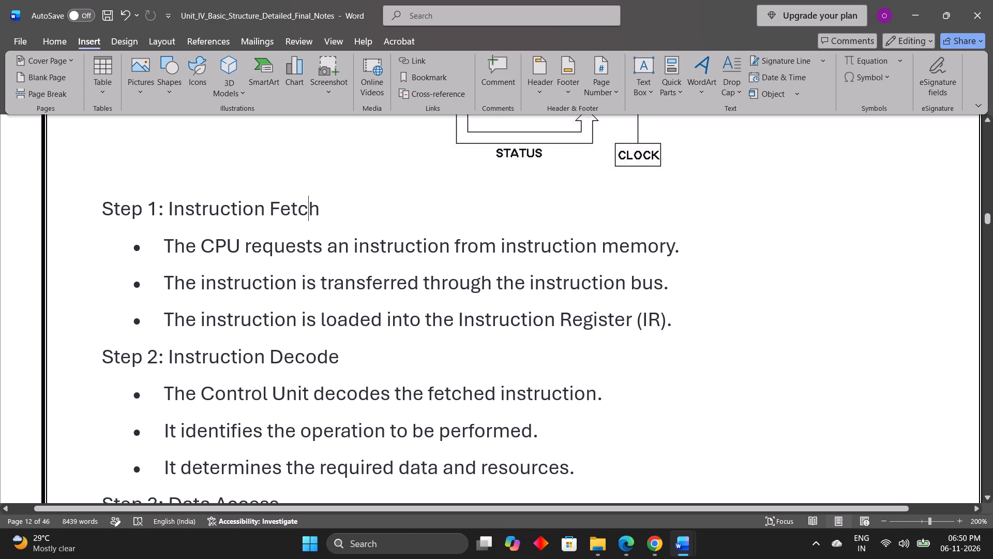
drag(161, 255, 363, 256)
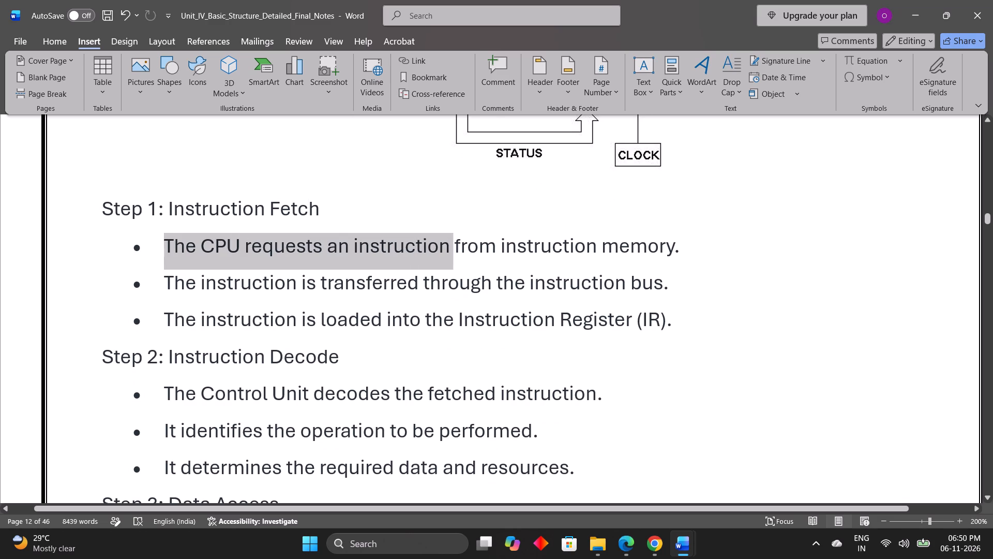
drag(363, 256, 584, 247)
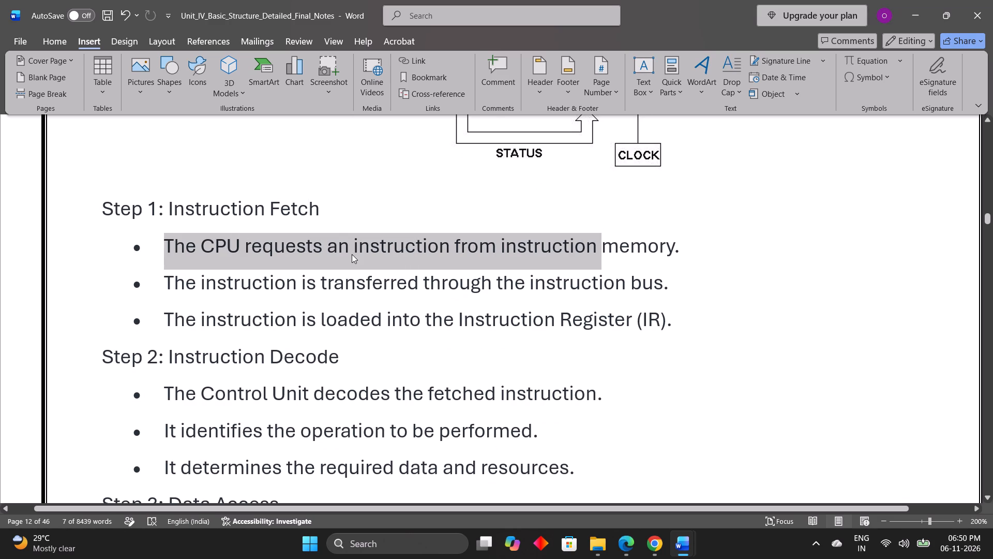
click(352, 254)
scroll(352, 254, up, 1)
ctrl+scroll(352, 254, down, 3)
scroll(352, 254, down, 1)
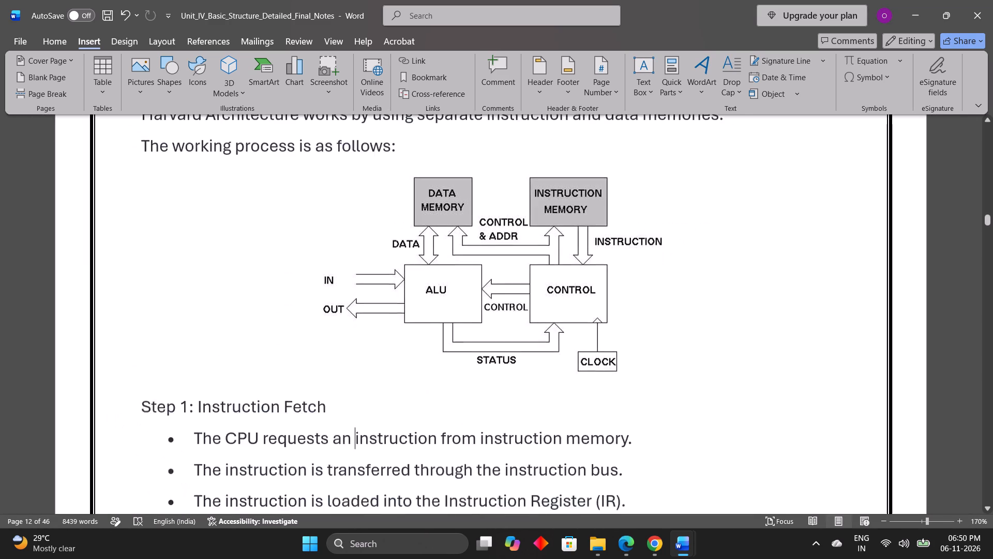
scroll(352, 254, down, 1)
scroll(352, 254, up, 2)
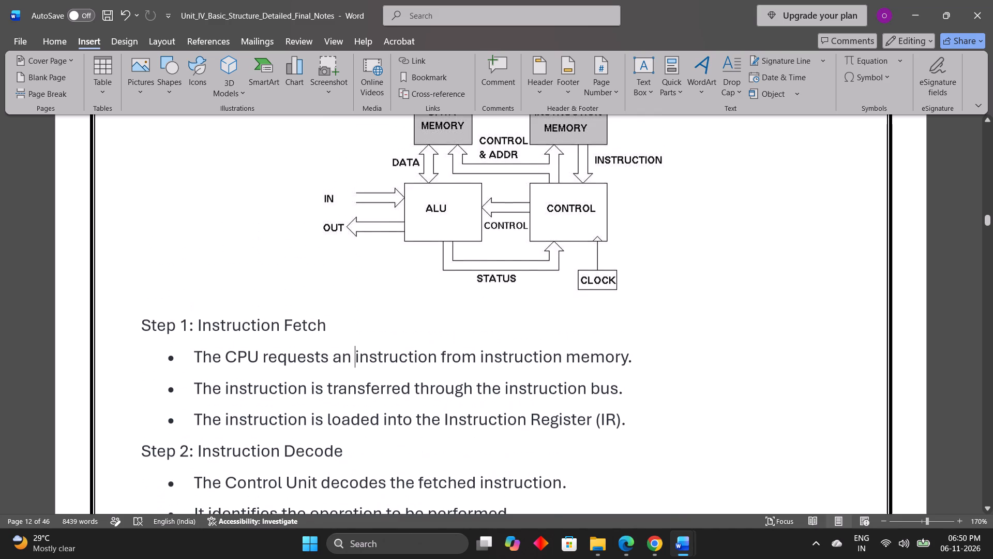
scroll(352, 254, up, 1)
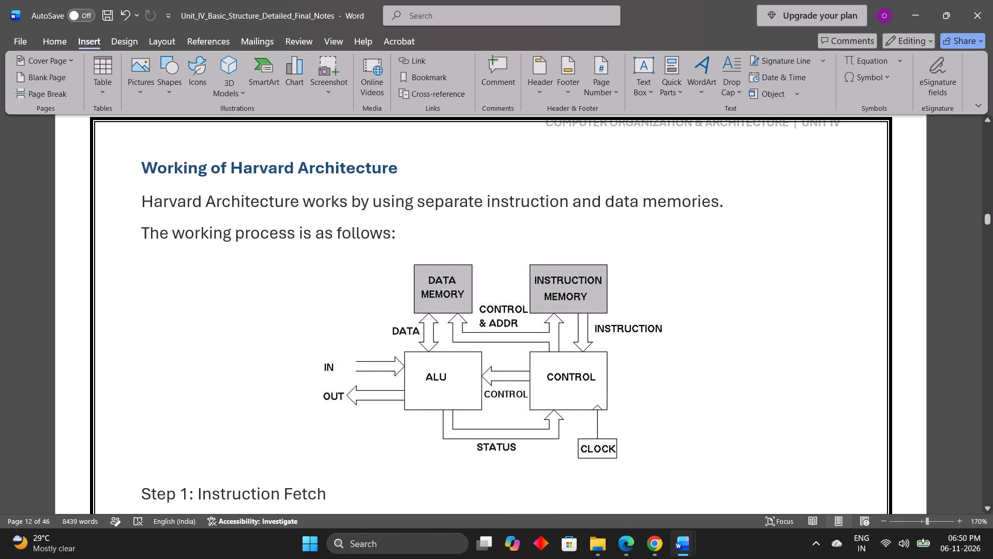
scroll(395, 383, down, 2)
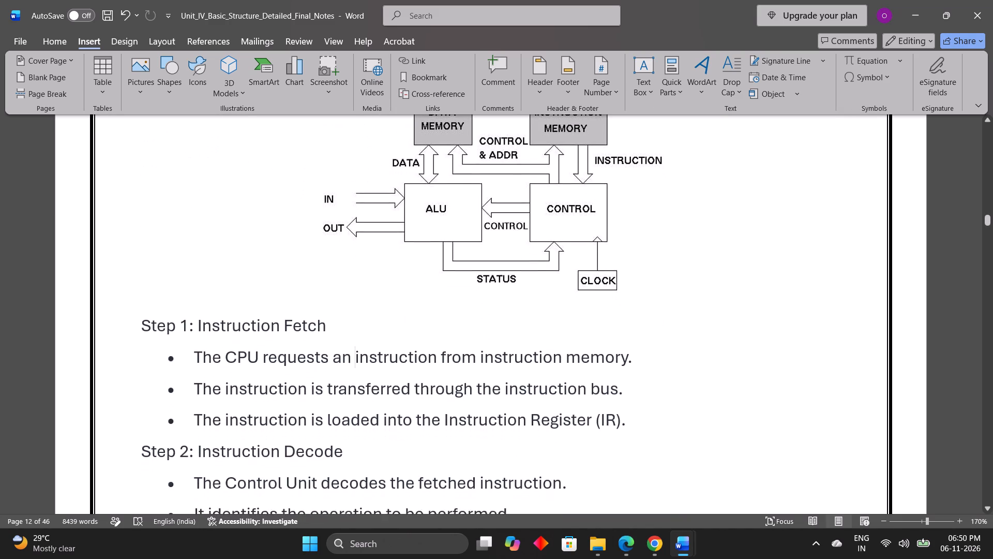
scroll(395, 383, down, 1)
Proofread the three bullets under Step 1: Instruction Fetch, from the CPU's request to loading the Instruction Register.
drag(295, 316, 410, 312)
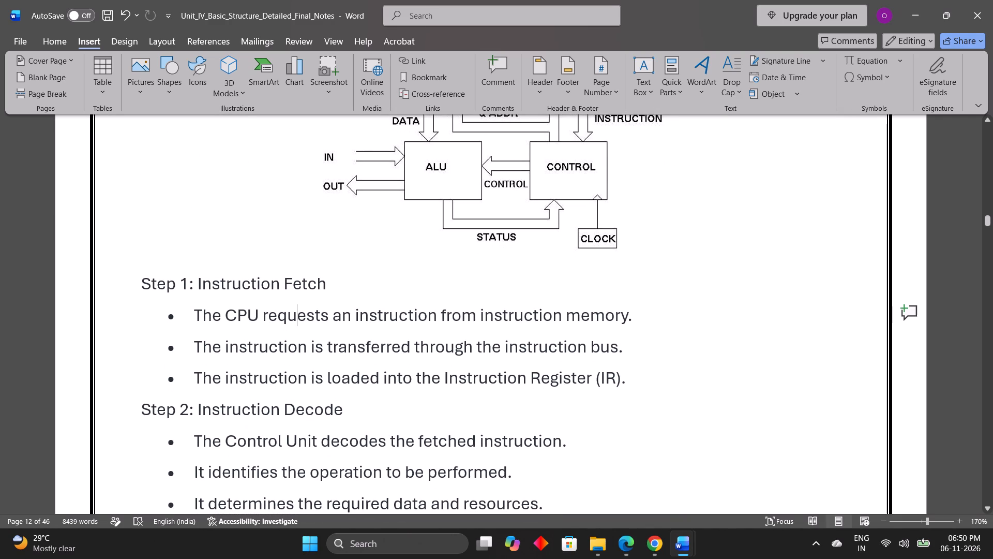
drag(410, 312, 682, 347)
click(682, 347)
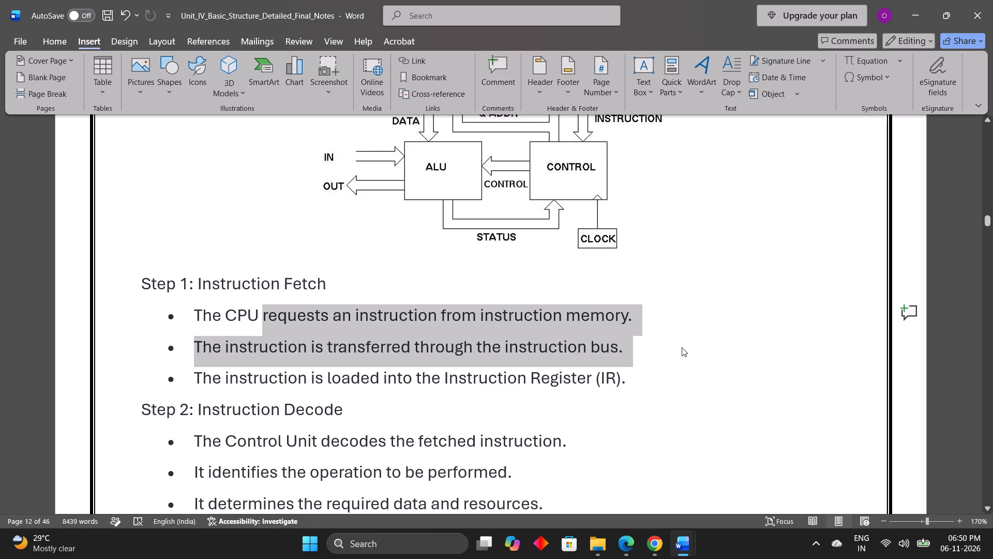
scroll(682, 347, up, 1)
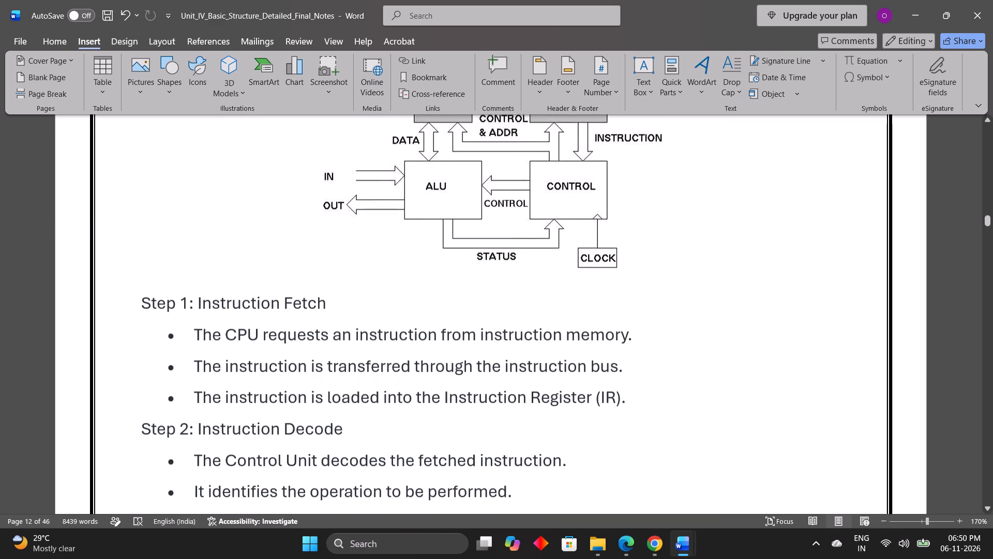
drag(378, 325, 508, 326)
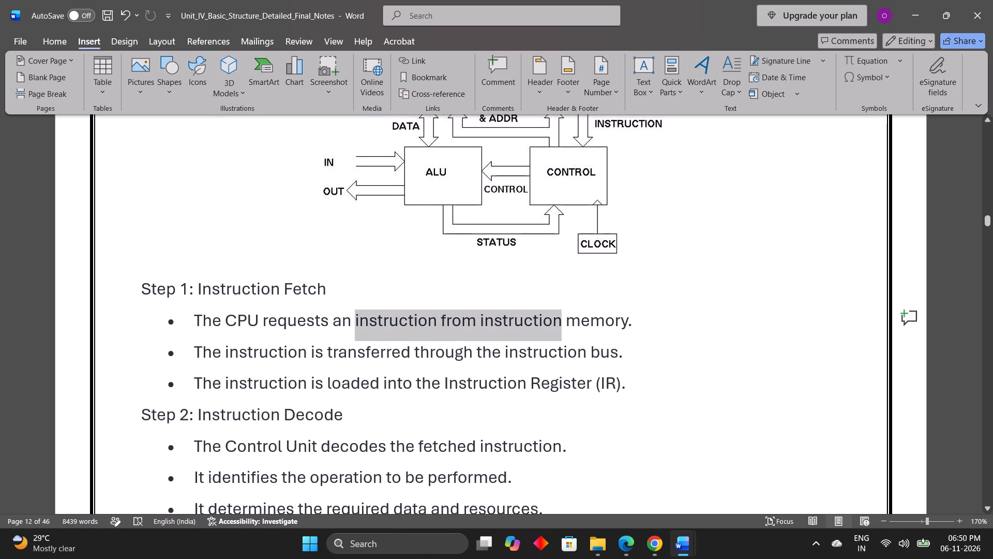
drag(508, 326, 510, 326)
click(362, 368)
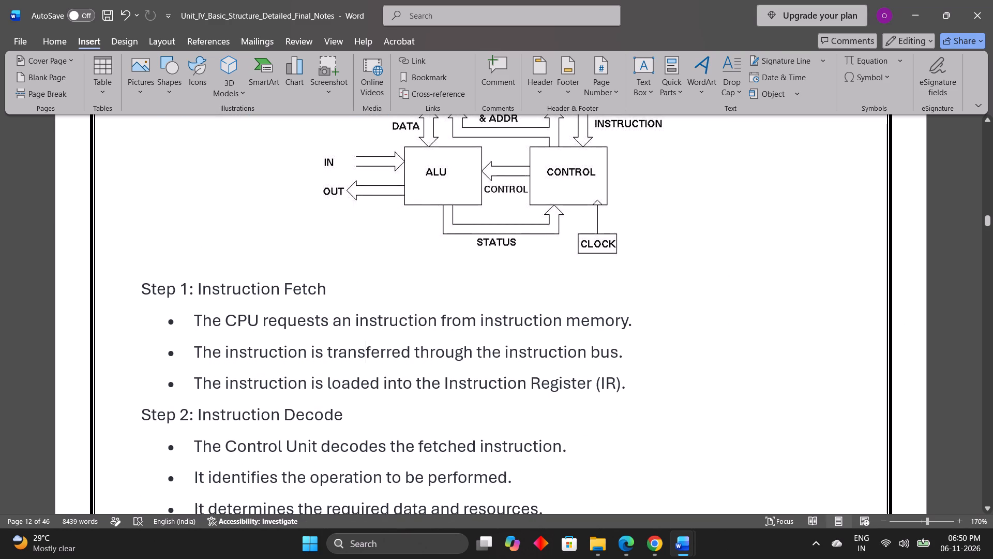
drag(203, 358, 412, 354)
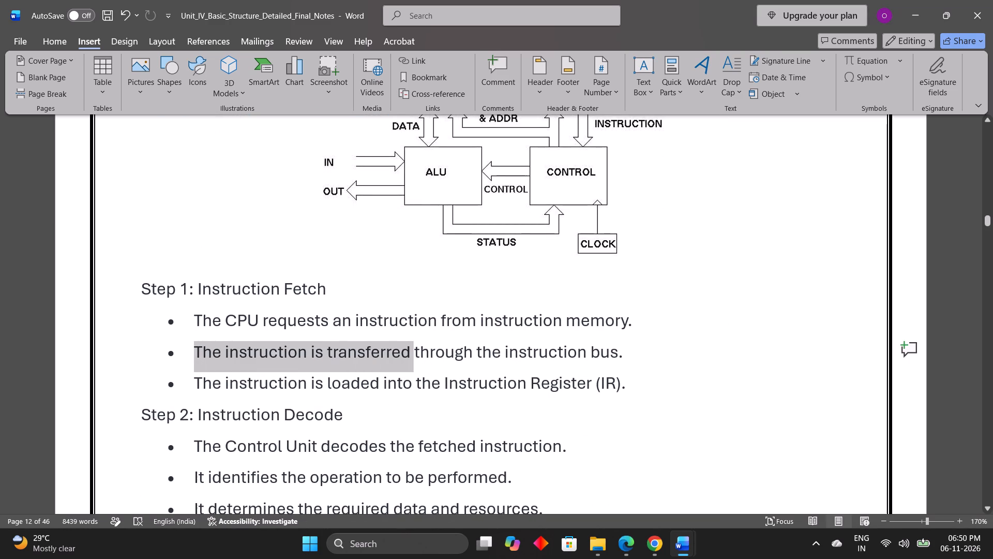
drag(412, 354, 630, 345)
click(630, 345)
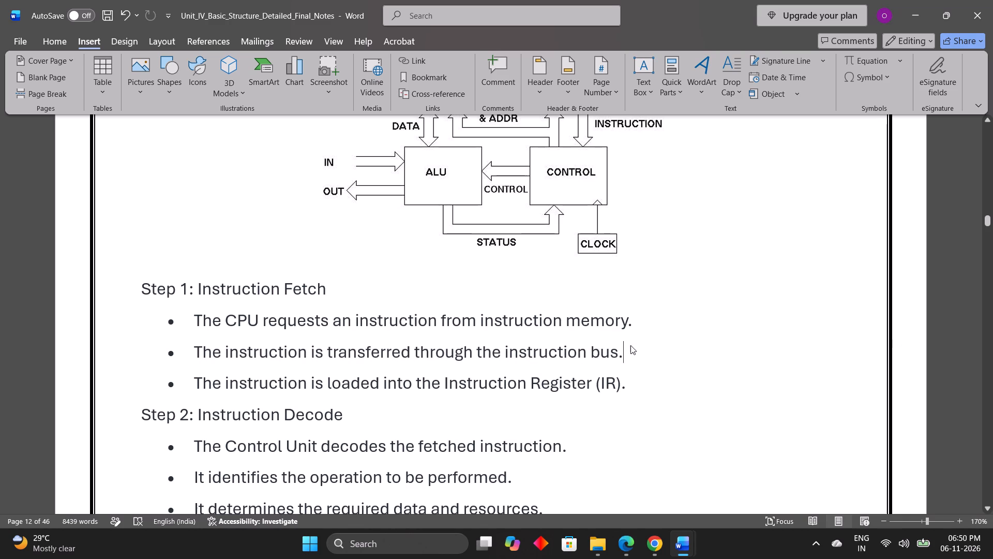
drag(210, 387, 636, 388)
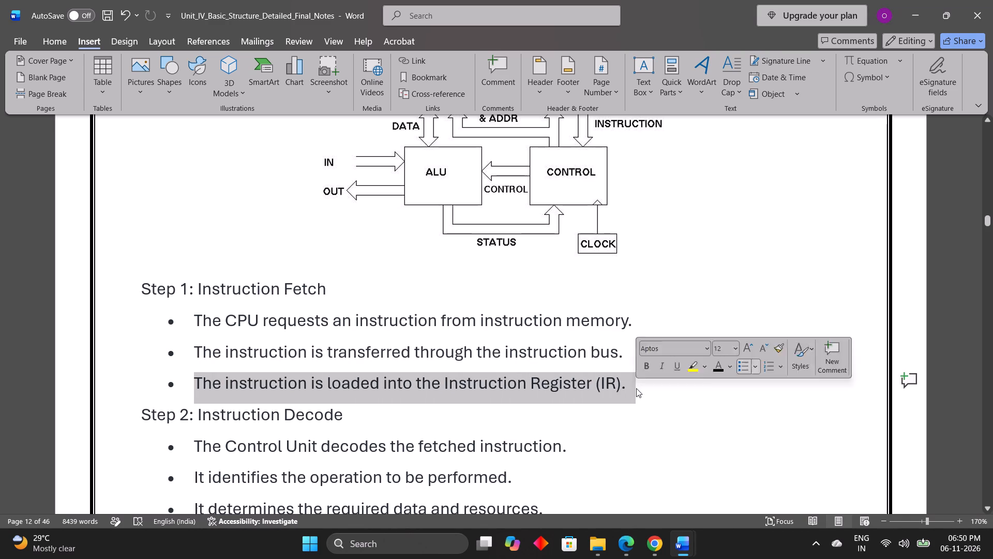
click(636, 388)
Proofread the Step 2: Instruction Decode heading and its three bullets on decoding, operation identification and required resources.
scroll(636, 388, down, 1)
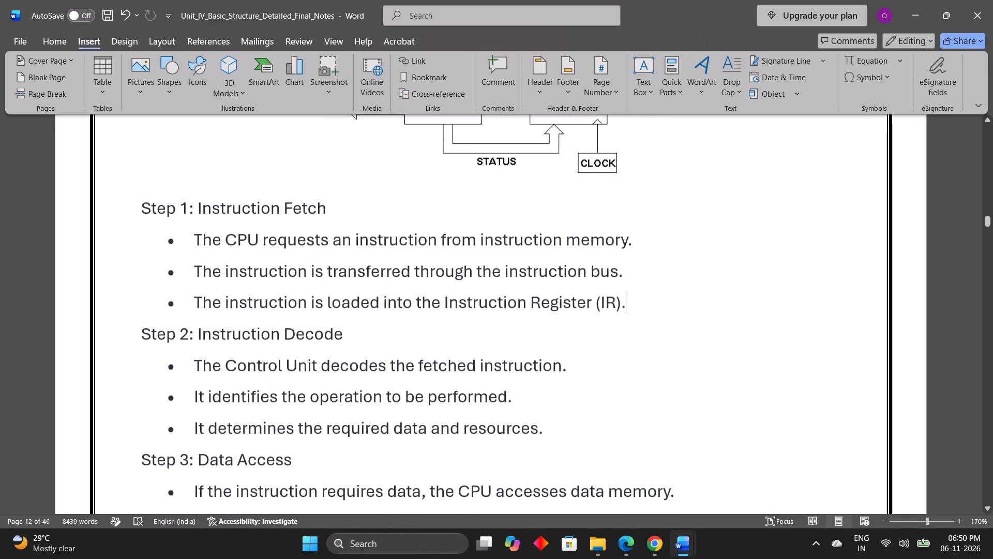
scroll(636, 388, down, 1)
drag(189, 286, 354, 303)
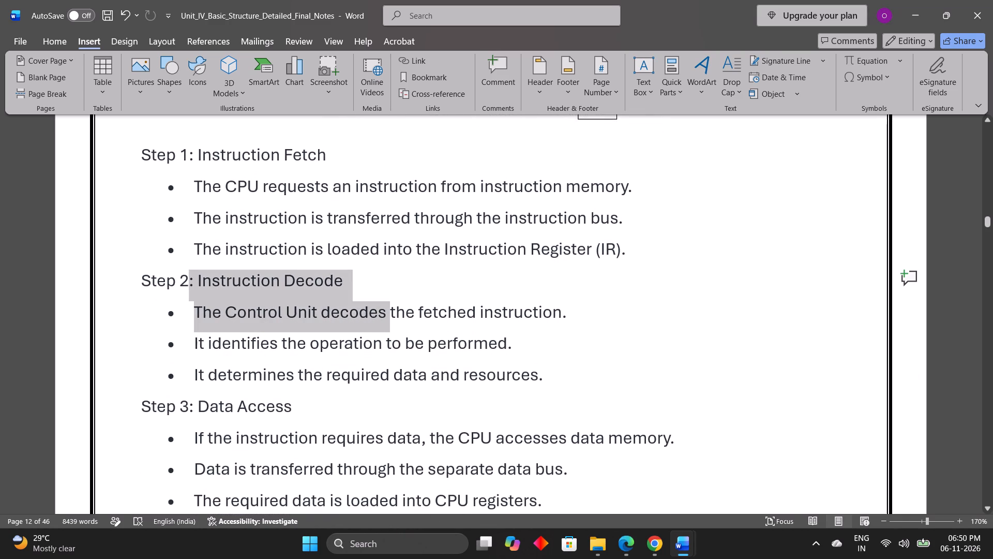
drag(354, 303, 387, 306)
click(387, 306)
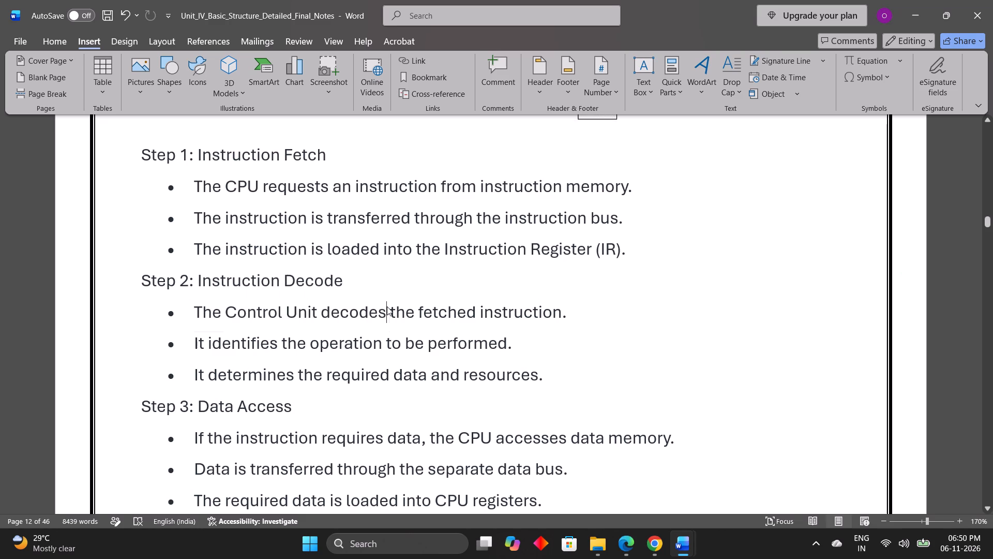
drag(240, 317, 346, 321)
click(346, 321)
drag(297, 321, 366, 317)
click(366, 317)
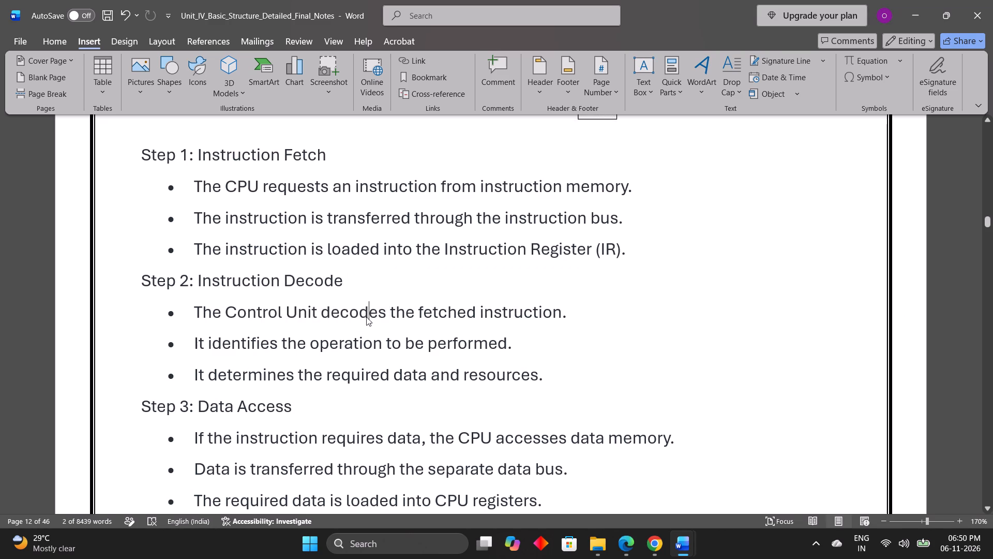
scroll(366, 317, right, 2)
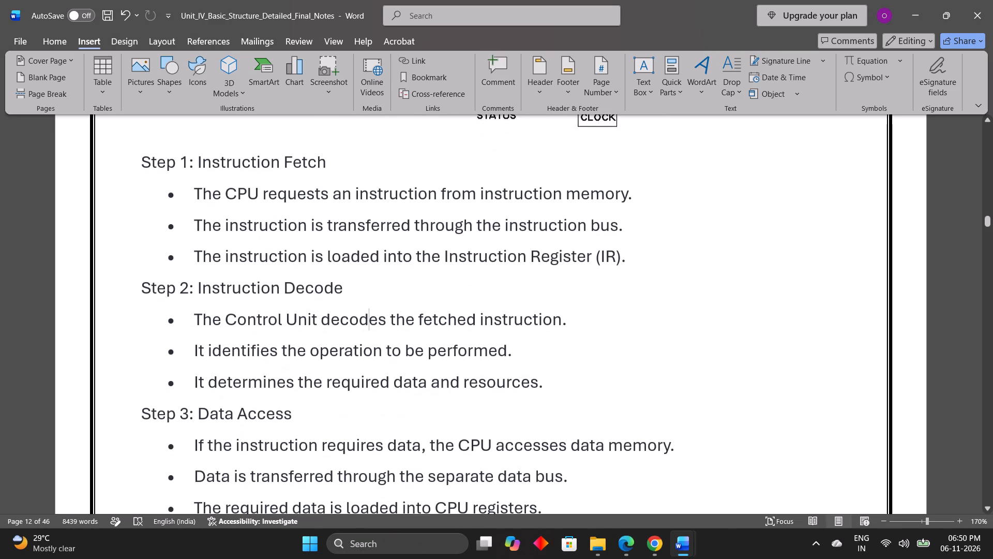
drag(347, 315, 533, 321)
click(533, 321)
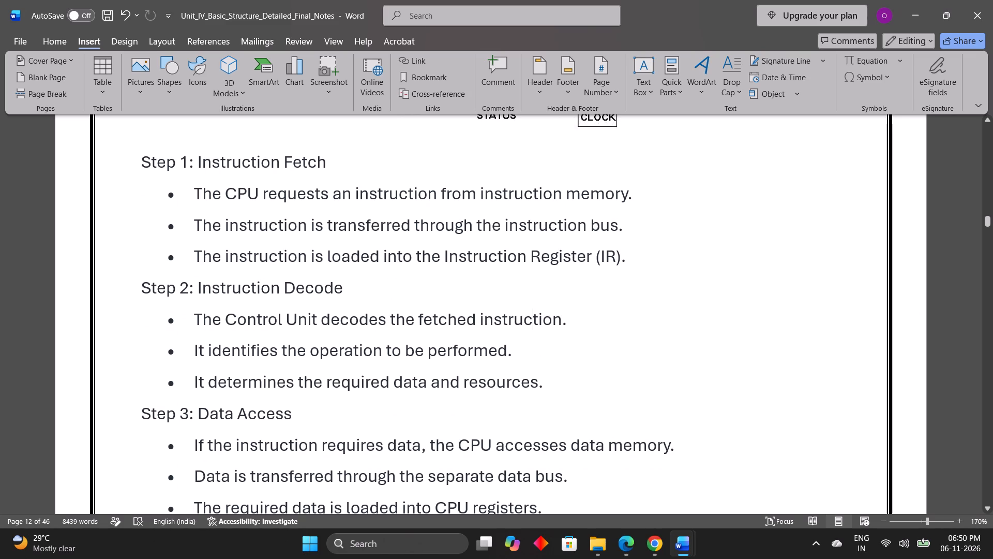
drag(200, 358, 492, 342)
click(492, 342)
drag(212, 392, 453, 381)
click(453, 381)
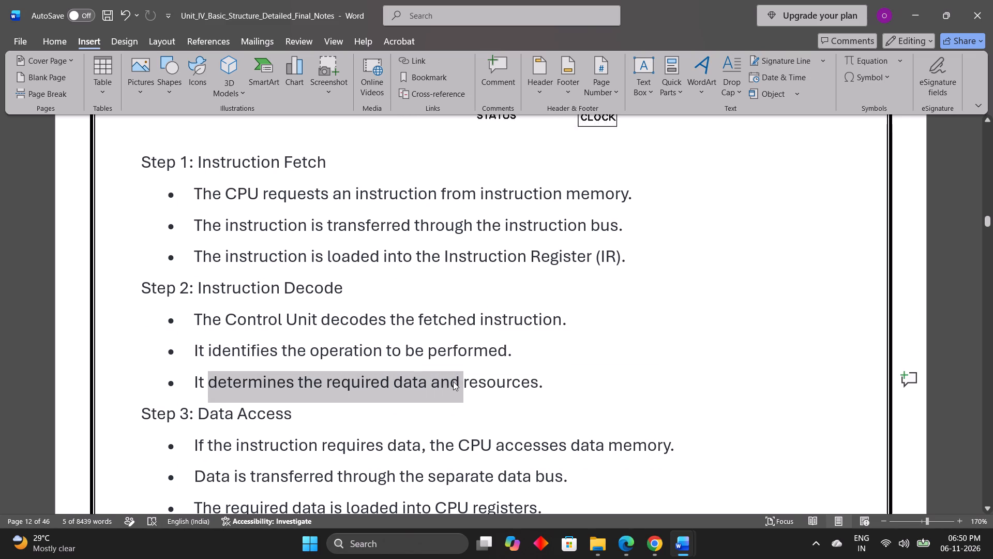
drag(277, 382, 409, 380)
click(409, 380)
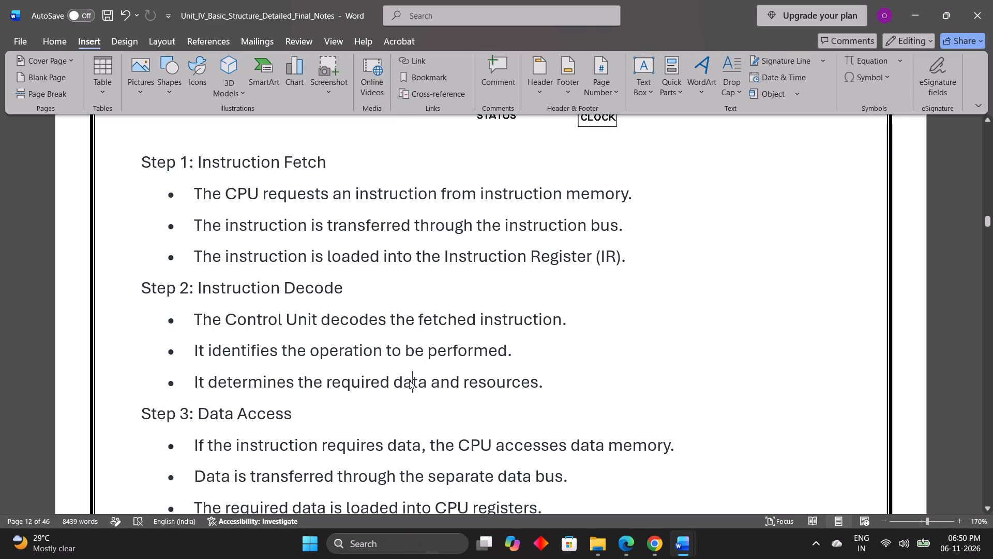
drag(339, 398, 477, 406)
click(477, 406)
Proofread the three bullets under Step 3: Data Access, from accessing data memory to loading the data into CPU registers.
scroll(377, 416, down, 1)
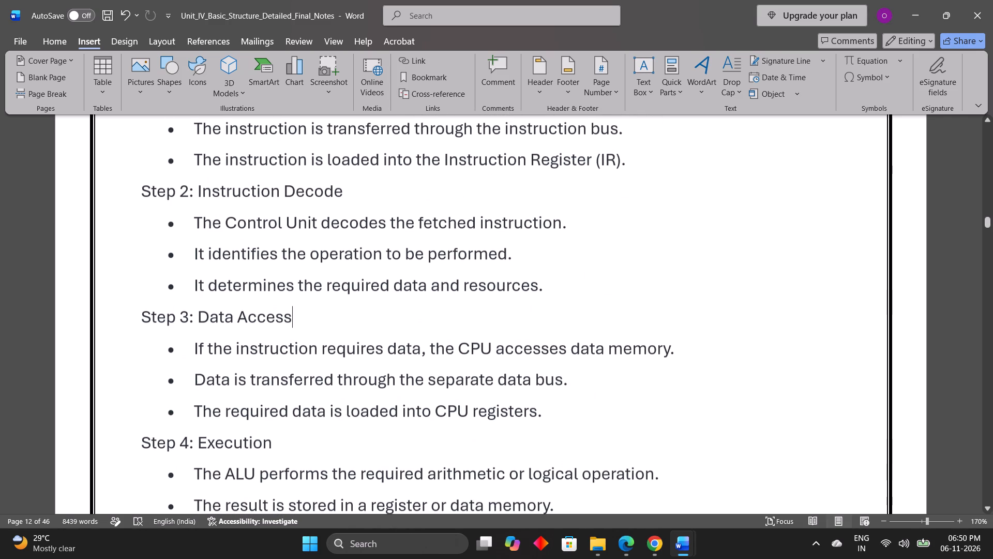
scroll(377, 416, up, 1)
scroll(377, 416, down, 1)
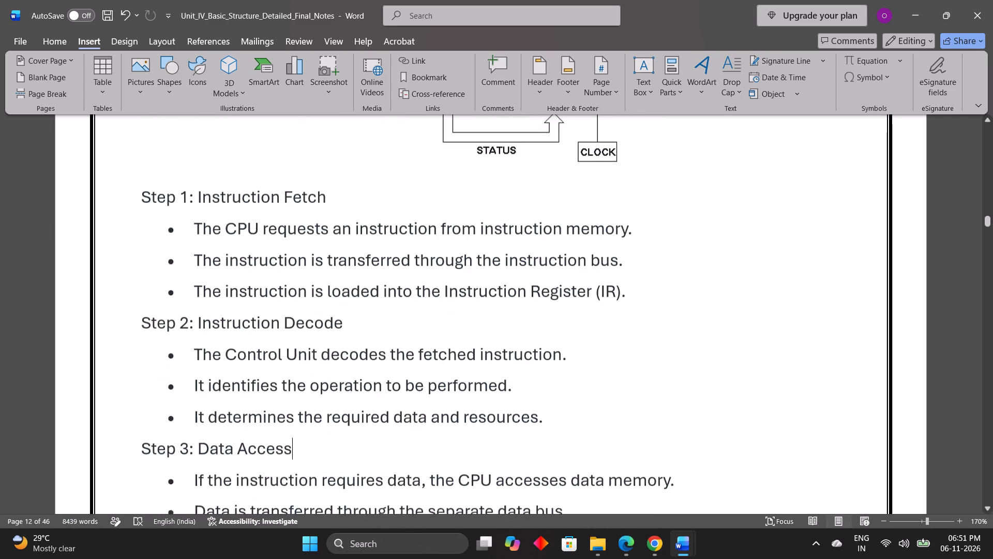
scroll(377, 416, down, 2)
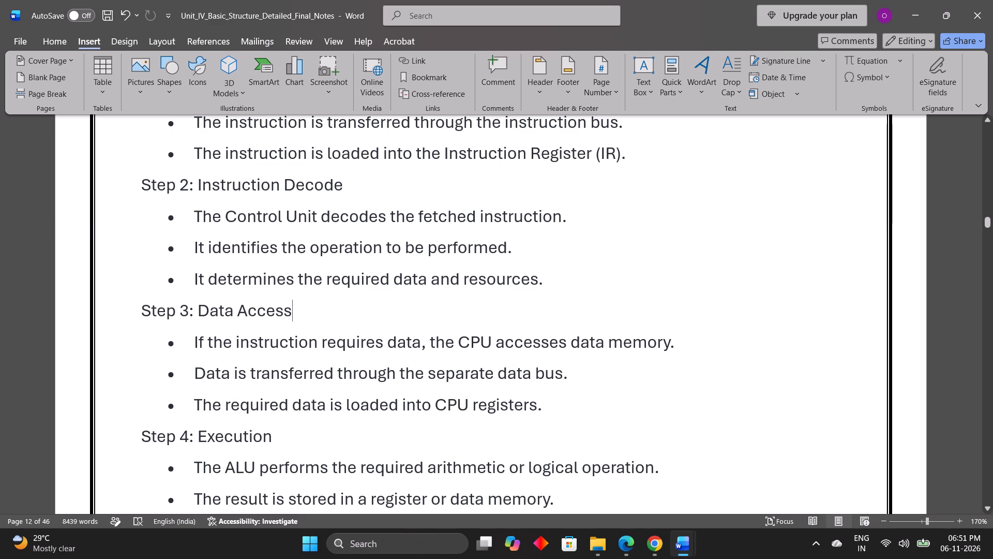
drag(194, 354, 419, 343)
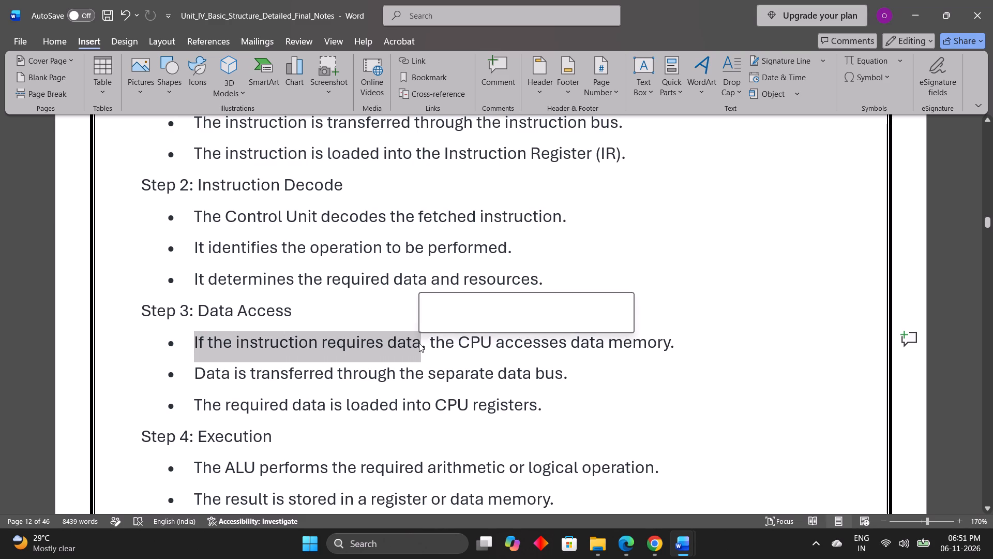
click(419, 343)
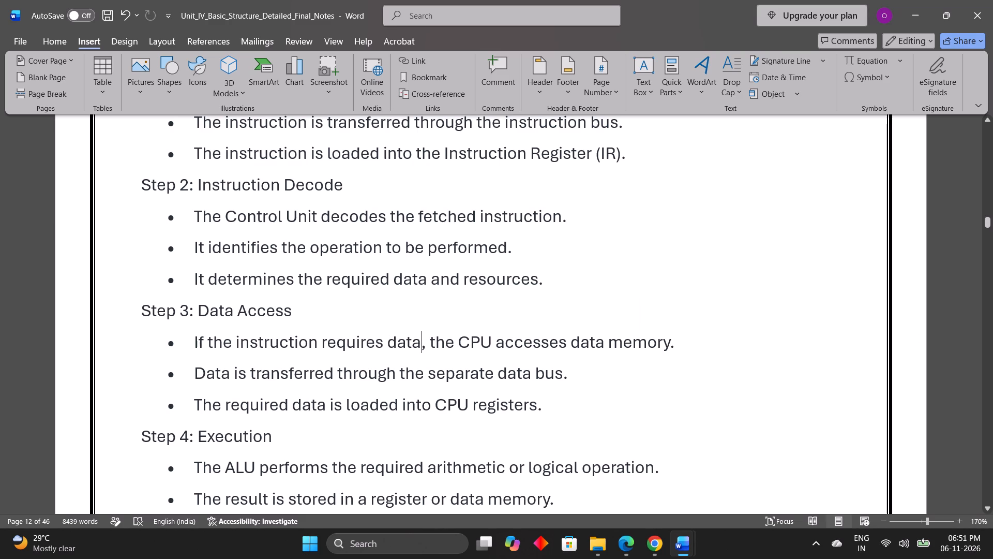
drag(439, 343, 592, 336)
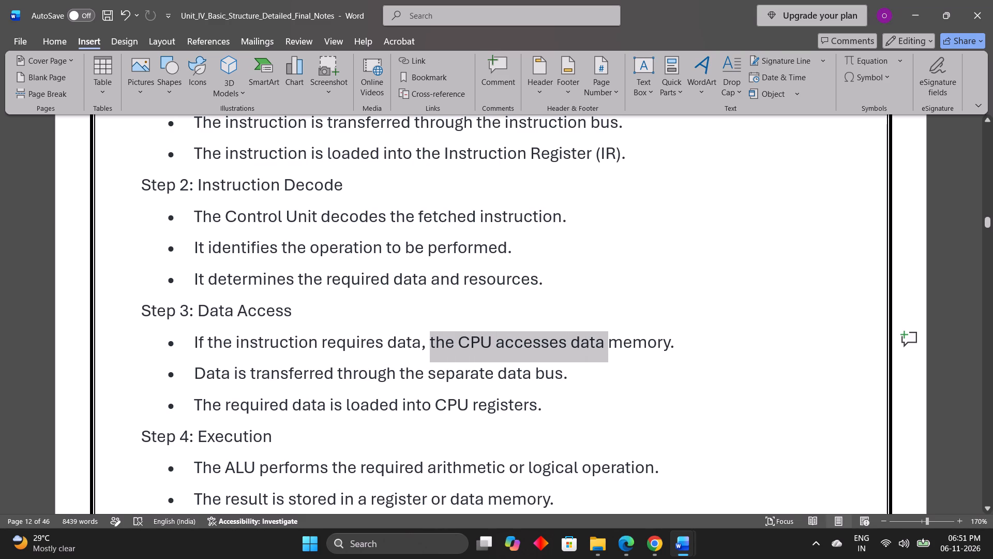
drag(592, 336, 608, 332)
click(414, 375)
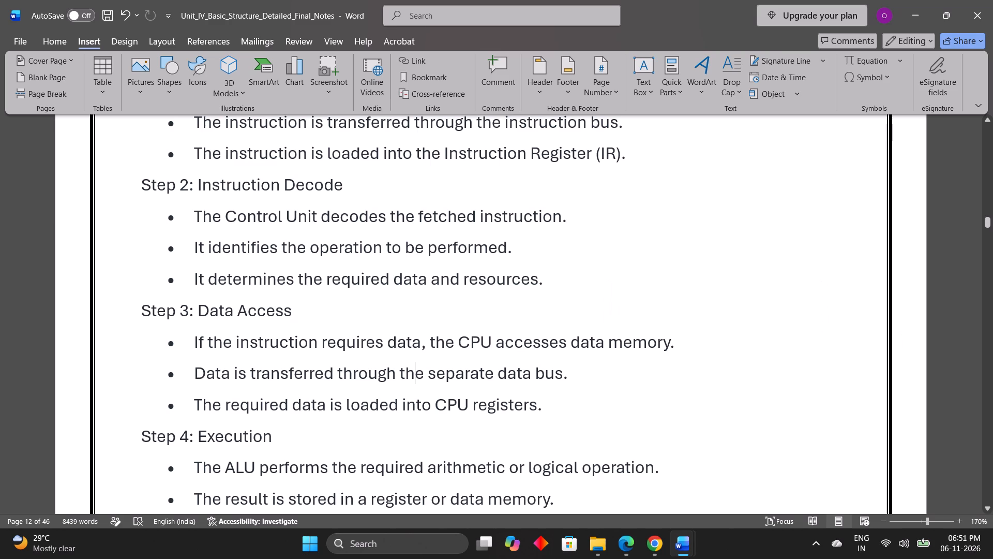
drag(194, 384, 380, 364)
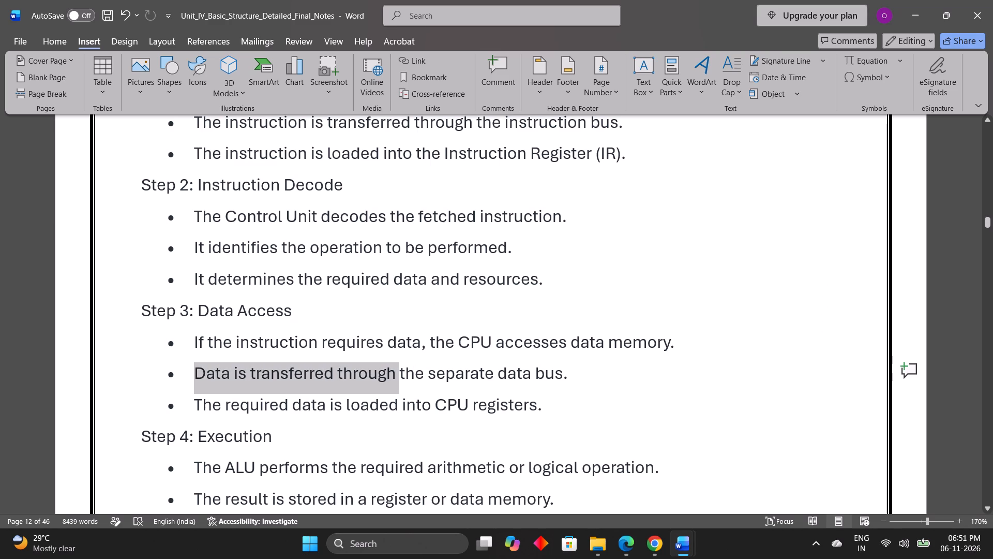
drag(380, 364, 463, 375)
click(463, 375)
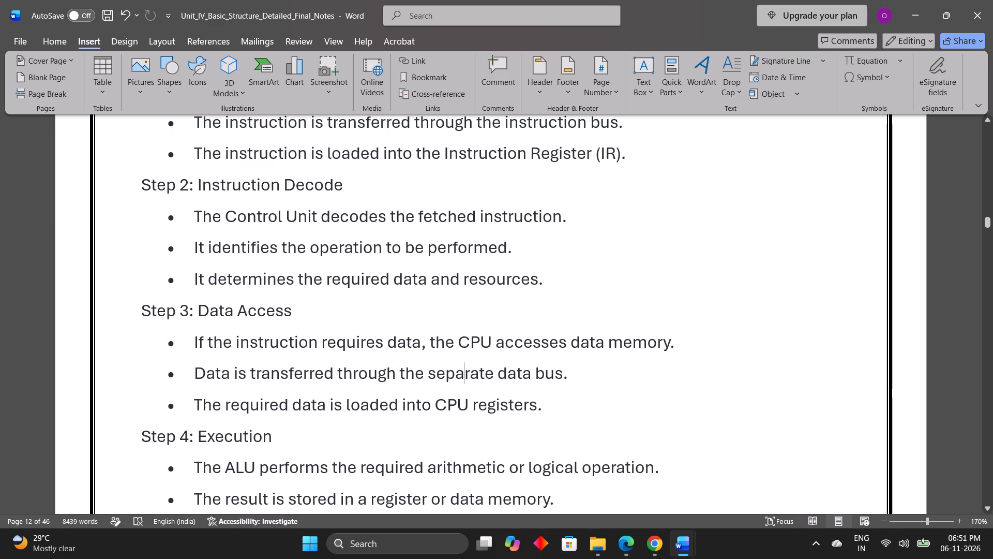
drag(218, 408, 388, 409)
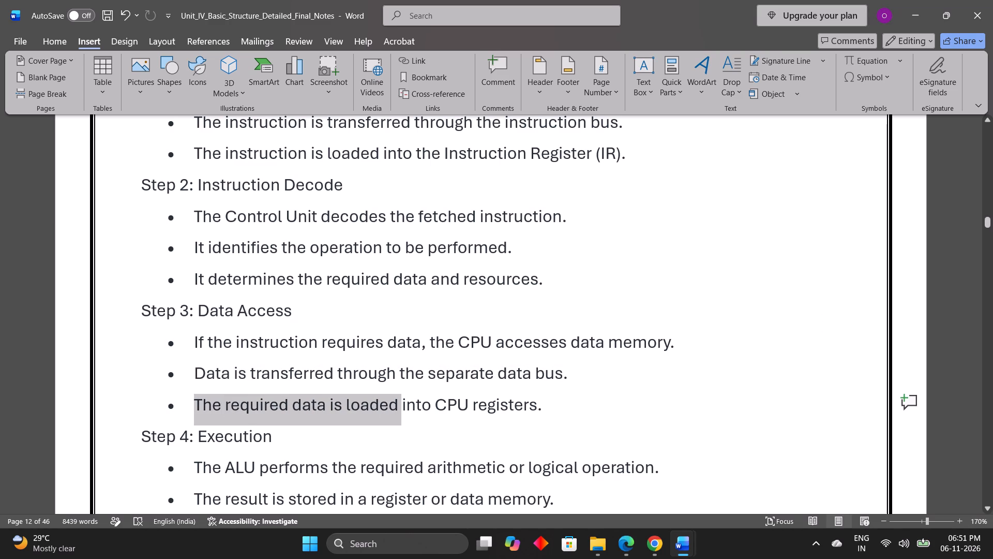
drag(388, 409, 487, 403)
click(487, 403)
Proofread the two bullets under Step 4: Execution on the ALU operation and where the result is stored.
click(357, 434)
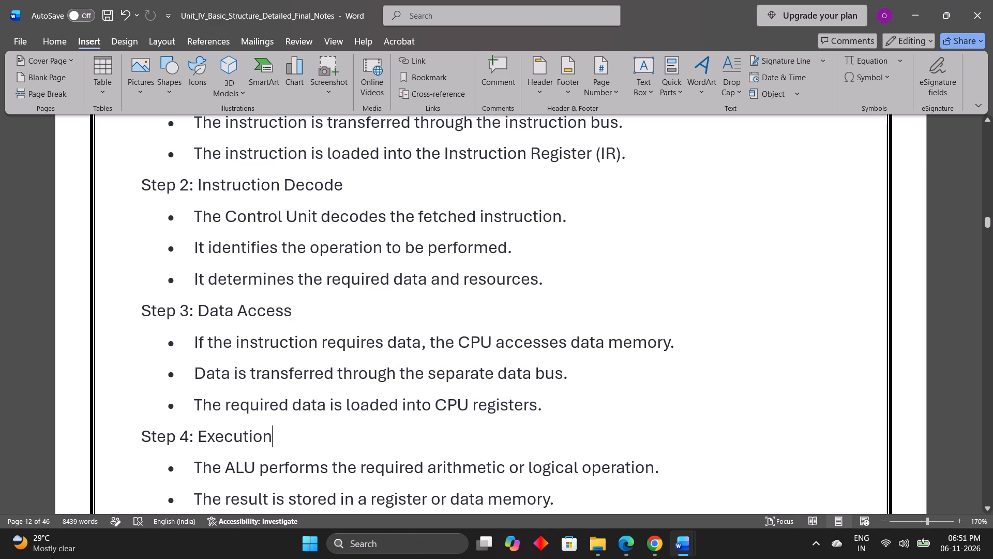
scroll(357, 434, down, 1)
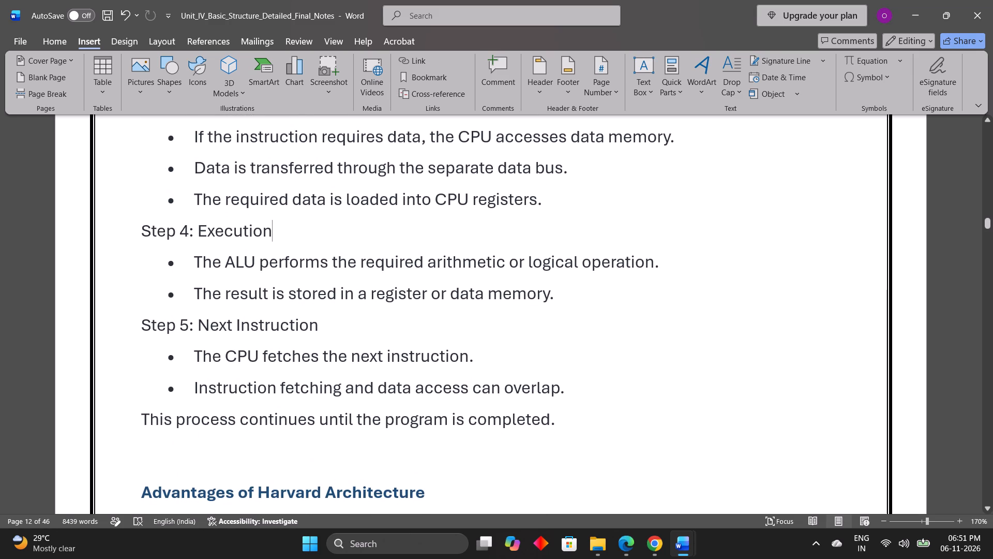
drag(211, 257, 460, 267)
click(460, 267)
drag(510, 267, 598, 267)
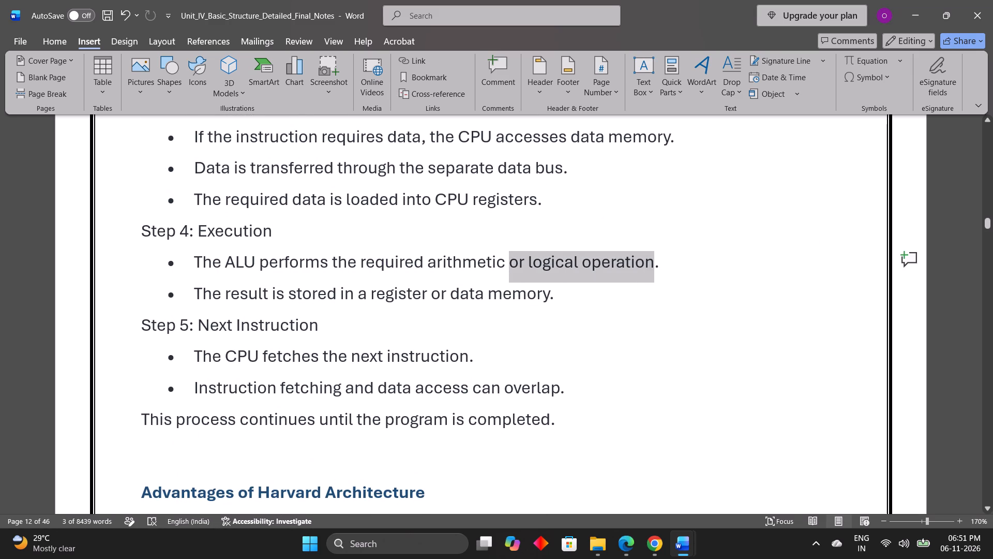
click(398, 309)
drag(208, 295, 401, 299)
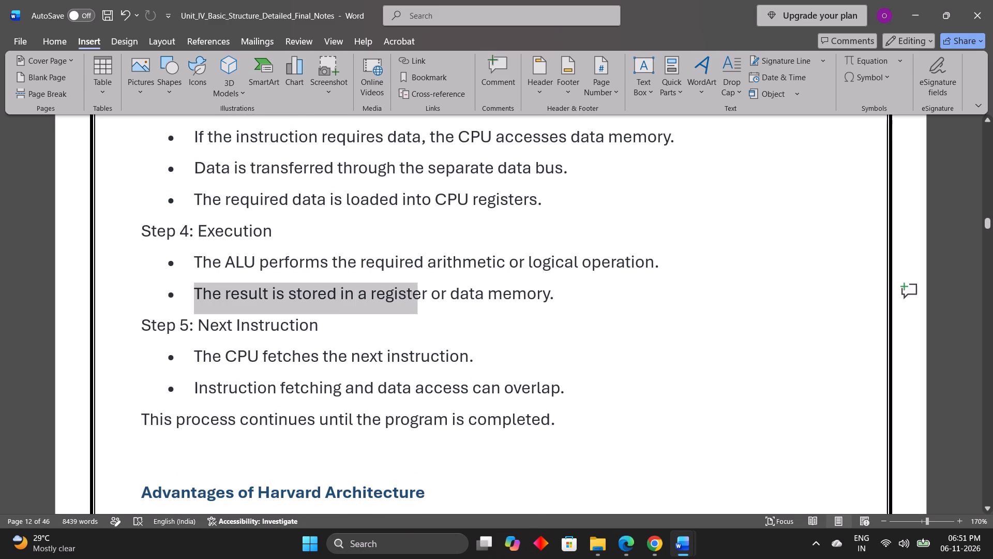
drag(401, 299, 521, 322)
click(521, 322)
Proofread the two bullets under Step 5: Next Instruction and the closing line about the process continuing until program completion.
drag(203, 336, 237, 336)
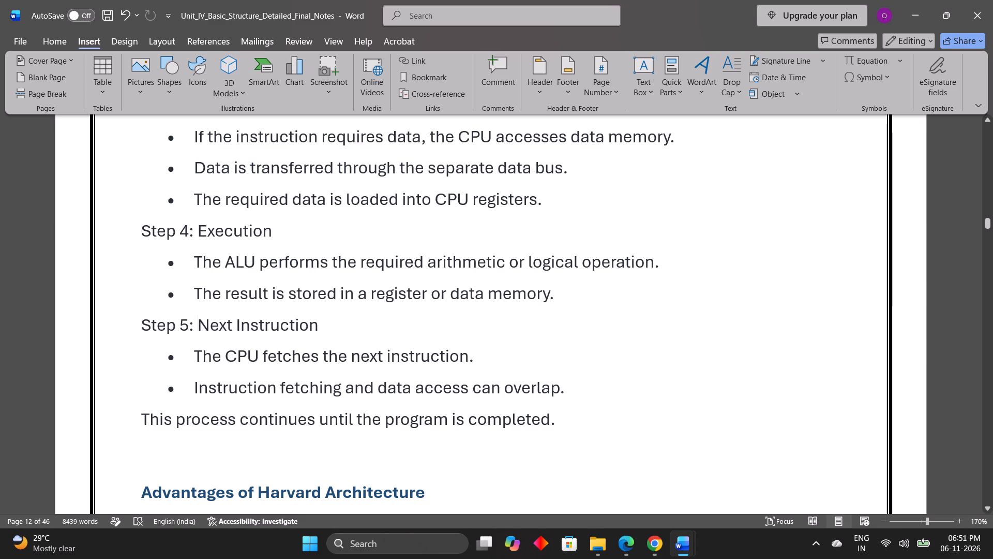
drag(237, 336, 404, 364)
click(404, 364)
drag(231, 385, 584, 426)
click(584, 426)
Insert three blank lines above the Advantages of Harvard Architecture heading so that it starts on the next page.
scroll(584, 426, down, 1)
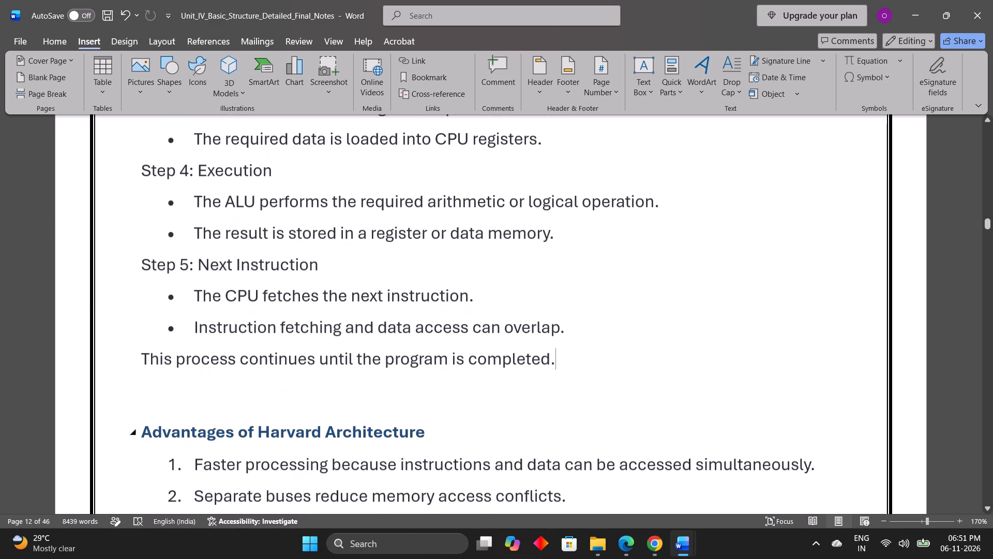
scroll(584, 426, down, 3)
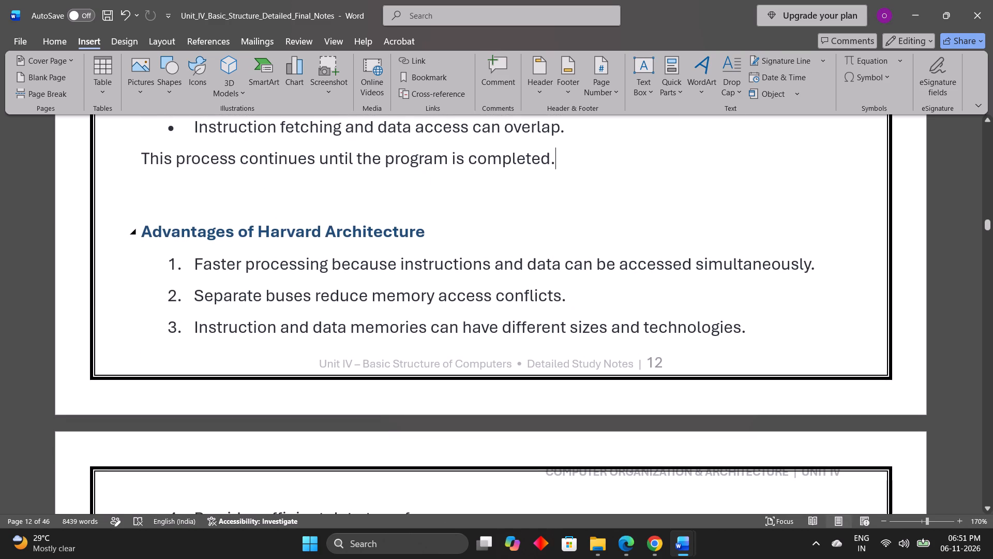
click(365, 224)
click(303, 187)
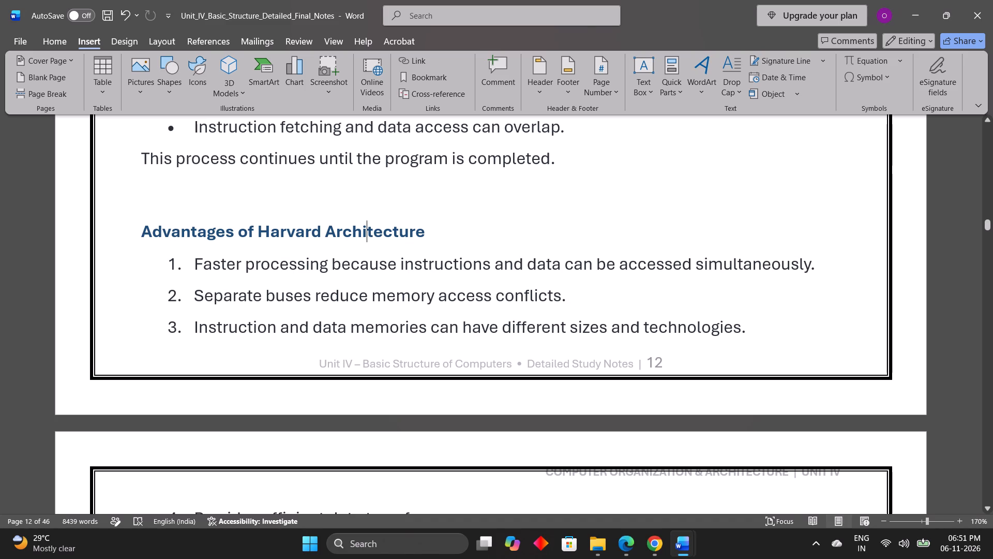
key(Return)
key(Return)
key(Return)
scroll(303, 187, down, 1)
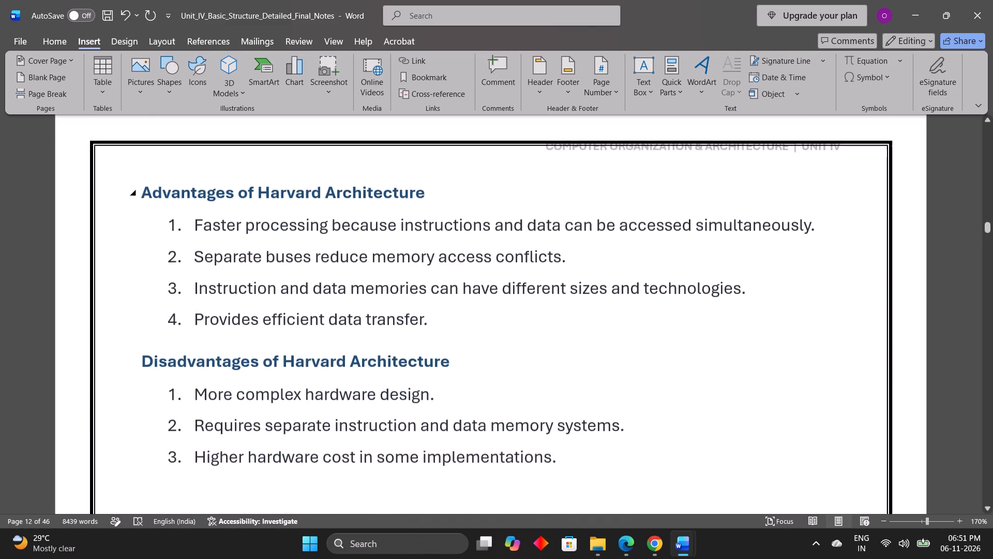
Delete two extra blank lines between the Disadvantages of Harvard Architecture list and the Basic Operational Concepts heading.
scroll(303, 187, down, 3)
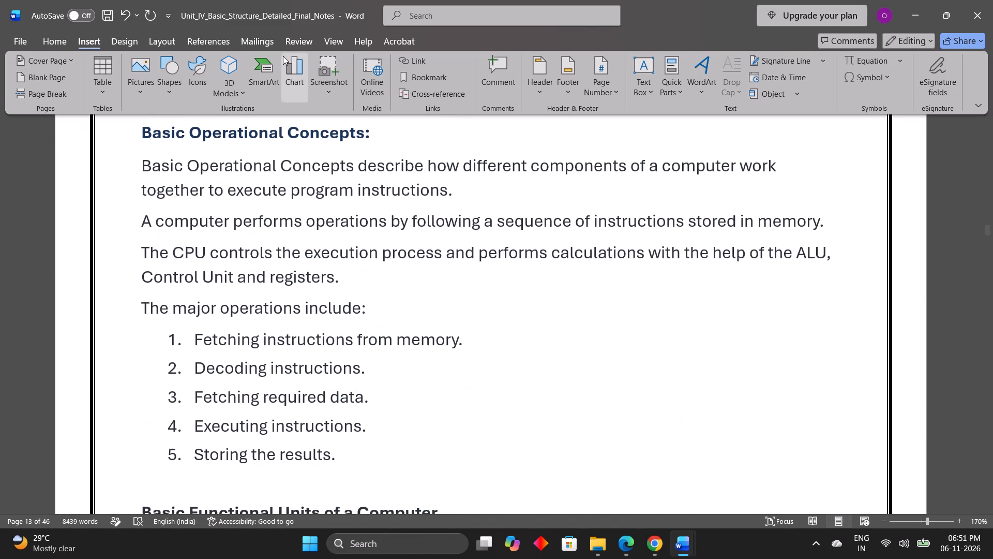
scroll(283, 56, up, 2)
scroll(299, 203, up, 1)
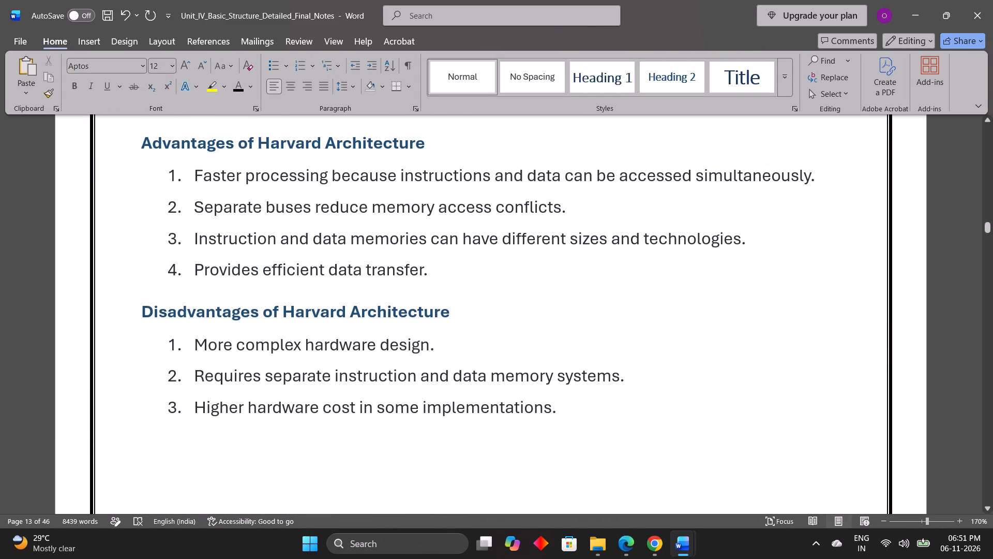
click(278, 409)
scroll(278, 409, down, 1)
click(278, 409)
click(266, 384)
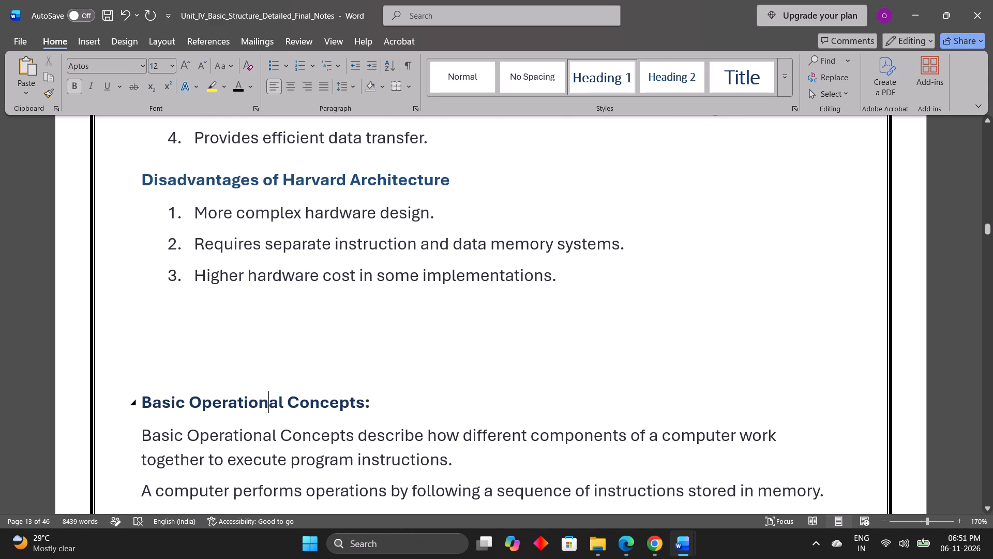
click(264, 376)
key(BackSpace)
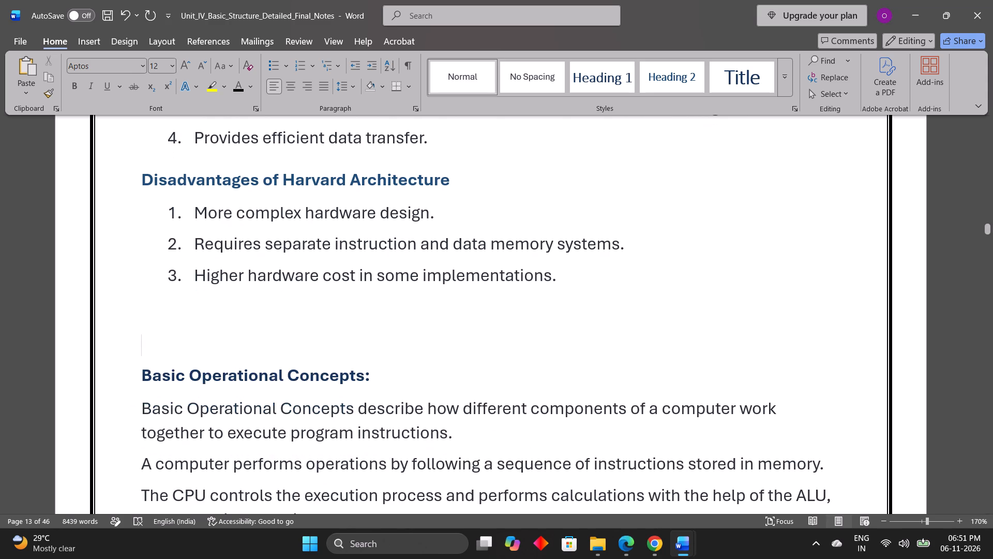
key(BackSpace)
Proofread the numbered list of major operations under Basic Operational Concepts, from decoding instructions to storing the results.
scroll(264, 376, down, 1)
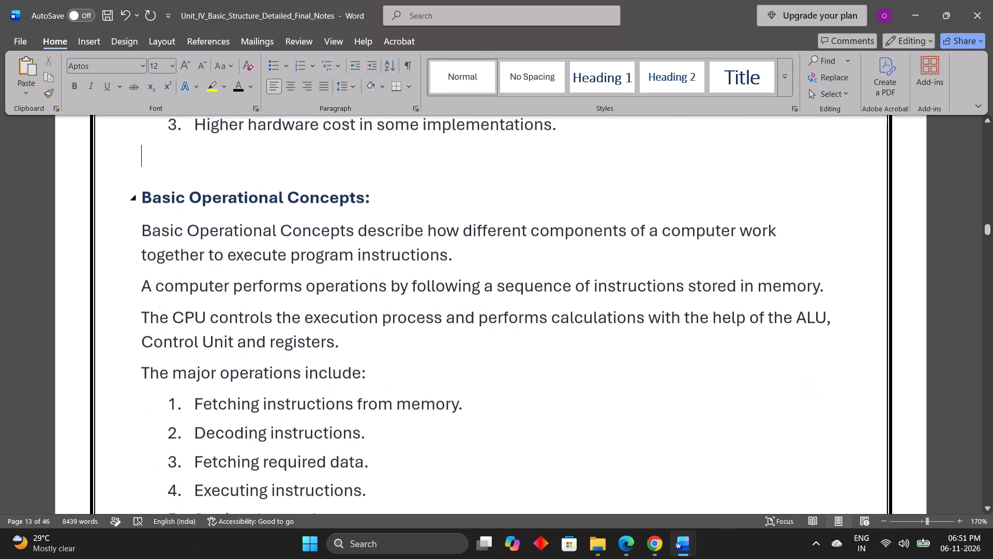
scroll(264, 376, down, 1)
scroll(264, 376, up, 1)
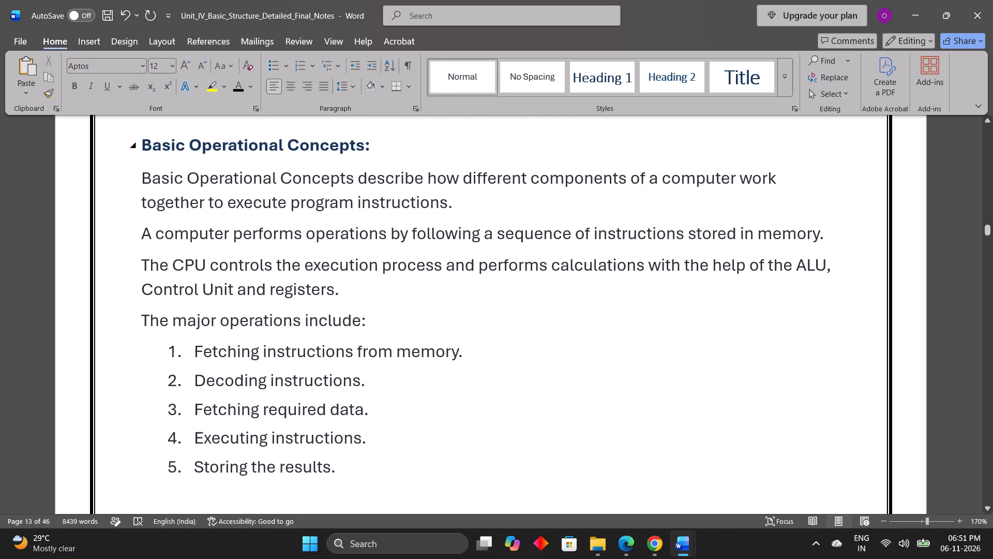
drag(206, 396, 296, 383)
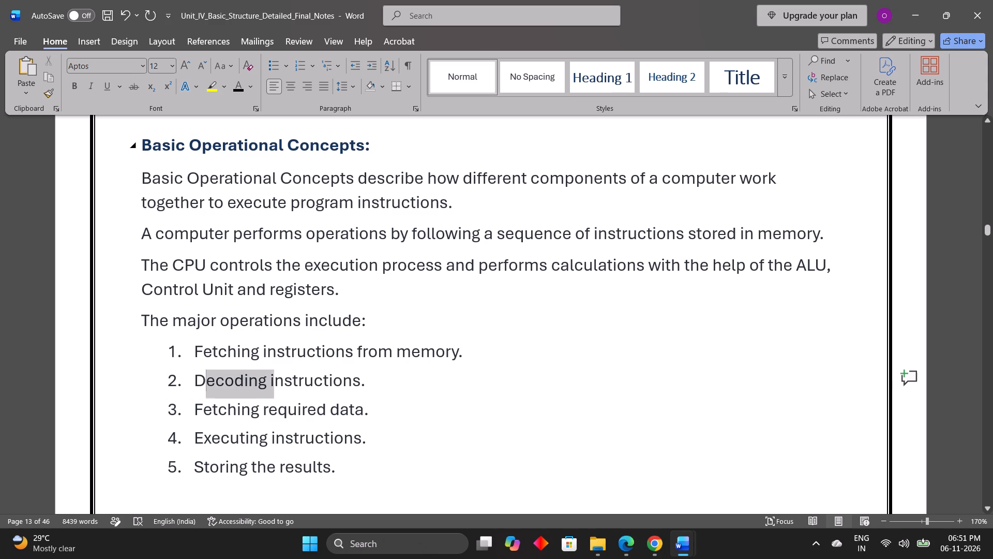
drag(296, 383, 342, 385)
click(342, 385)
drag(237, 408, 405, 420)
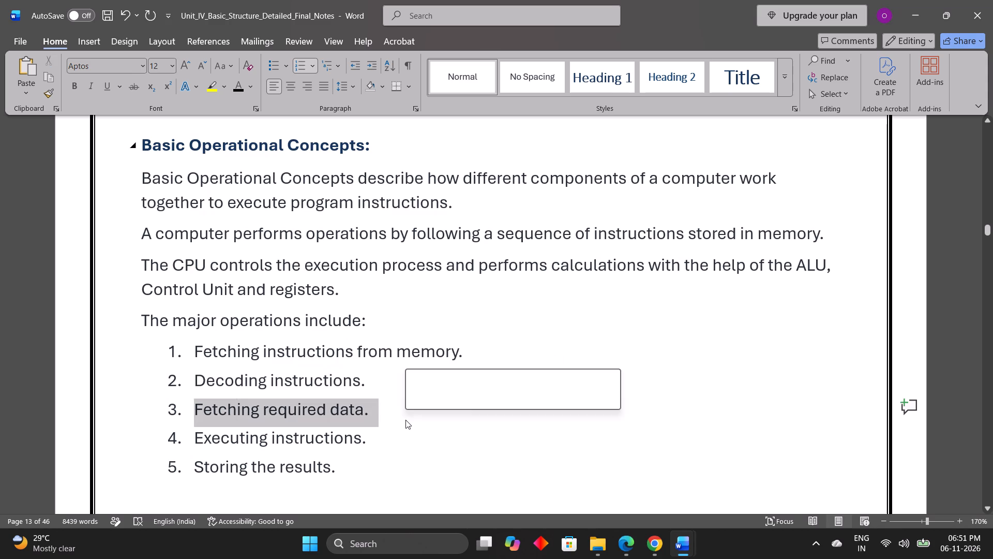
click(405, 420)
drag(209, 438, 406, 435)
click(406, 435)
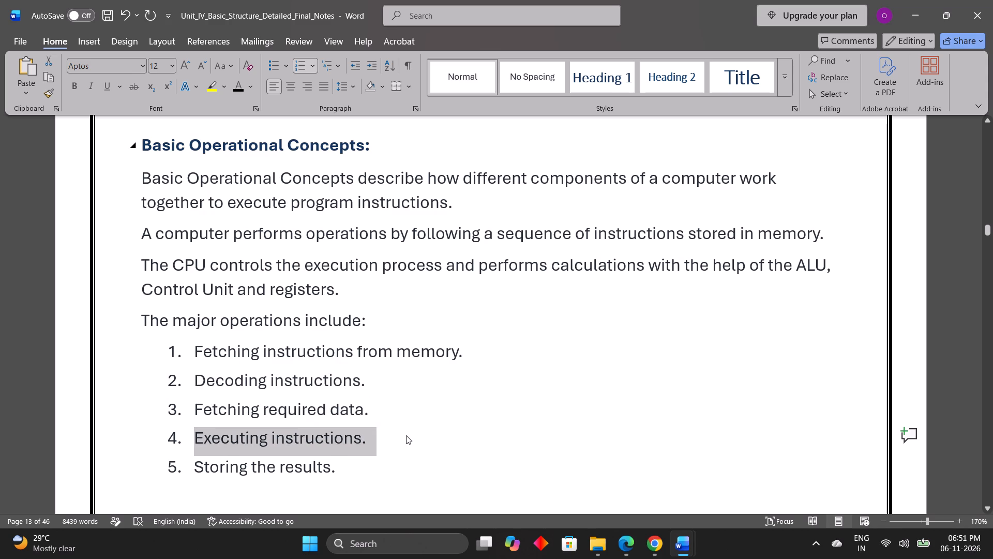
drag(217, 477, 366, 491)
click(366, 491)
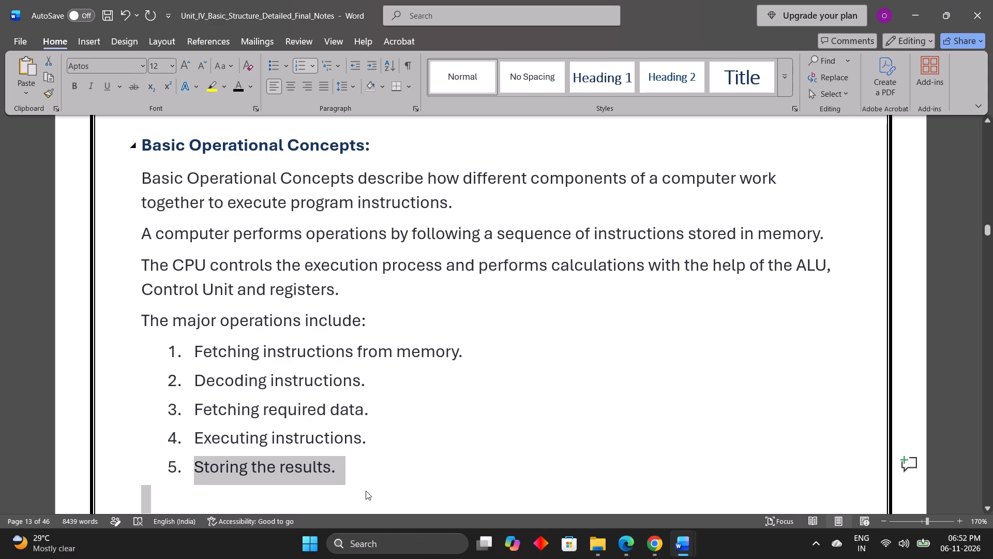
Recheck the last three major operations: fetching required data, executing instructions and storing the results.
scroll(302, 484, down, 1)
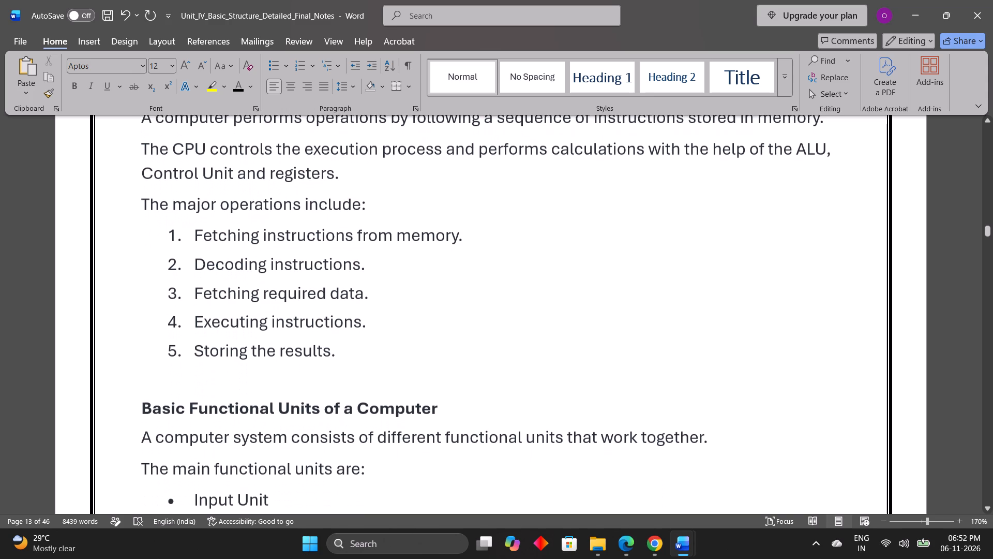
drag(222, 300, 397, 316)
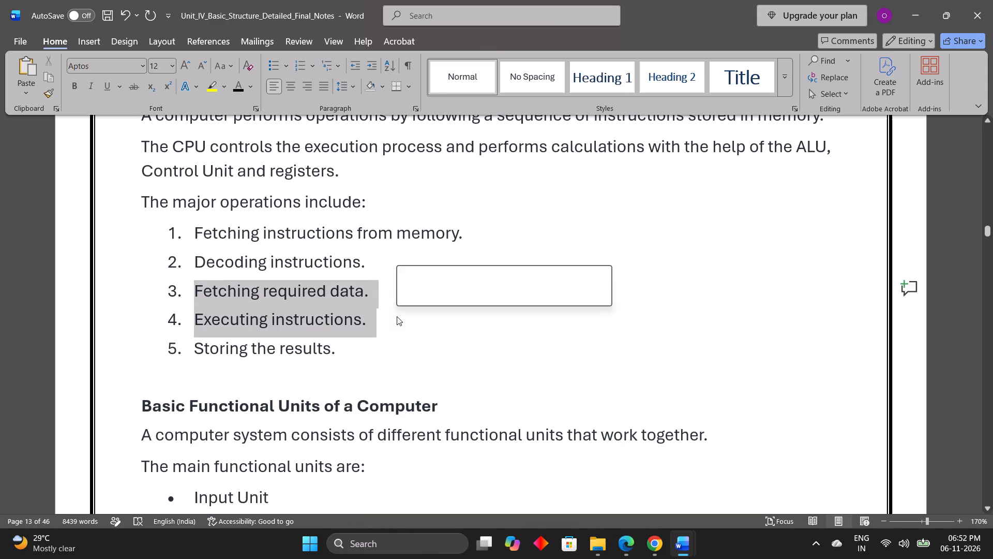
click(397, 316)
drag(258, 343, 409, 351)
click(409, 351)
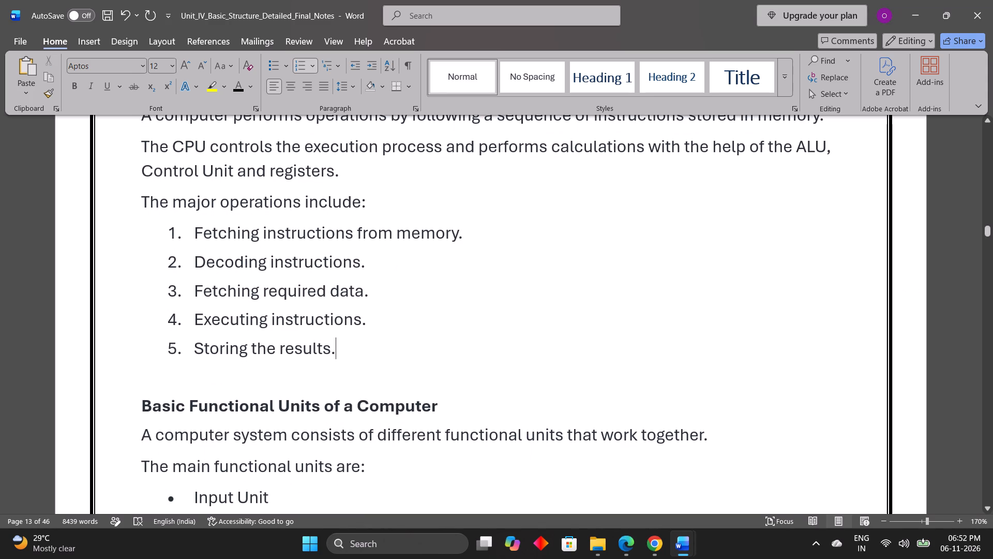
Proofread the Basic Functional Units of a Computer heading and the opening sentence beneath it.
scroll(282, 389, down, 2)
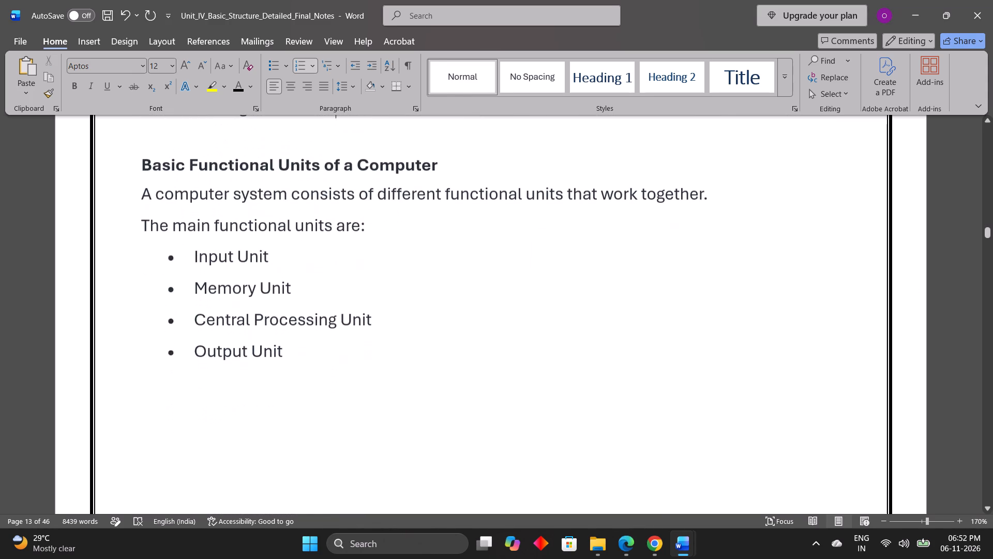
scroll(282, 389, down, 1)
scroll(282, 389, up, 1)
scroll(282, 389, down, 1)
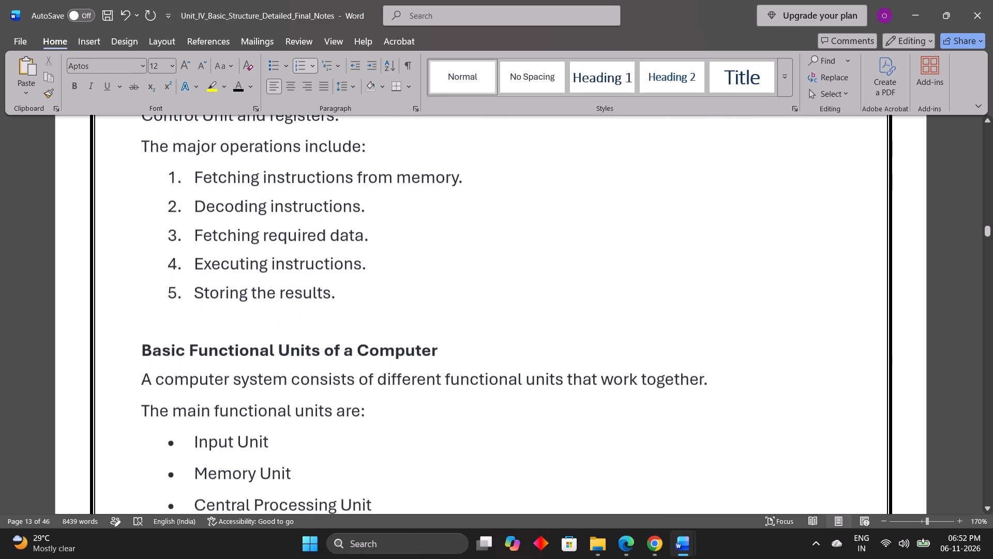
scroll(282, 389, down, 1)
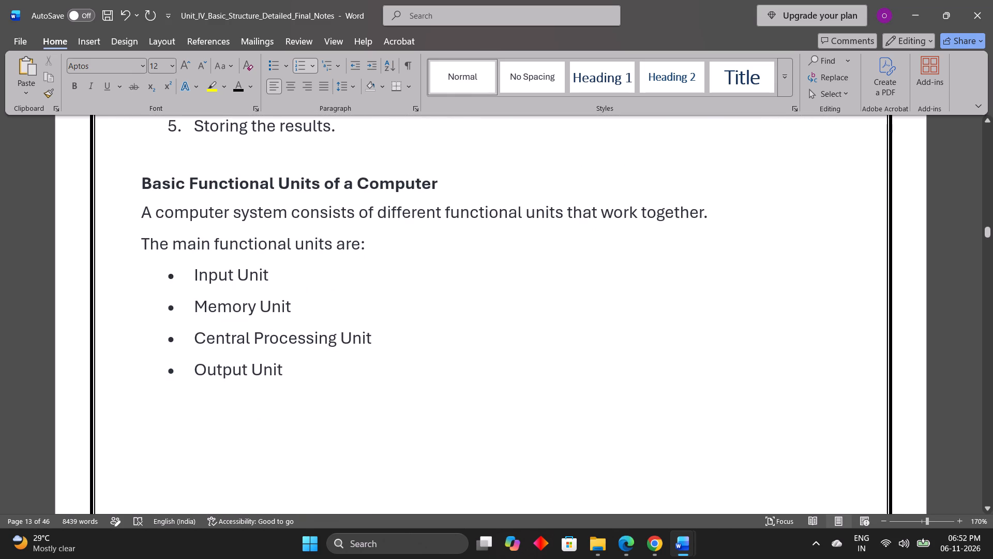
drag(140, 186, 266, 179)
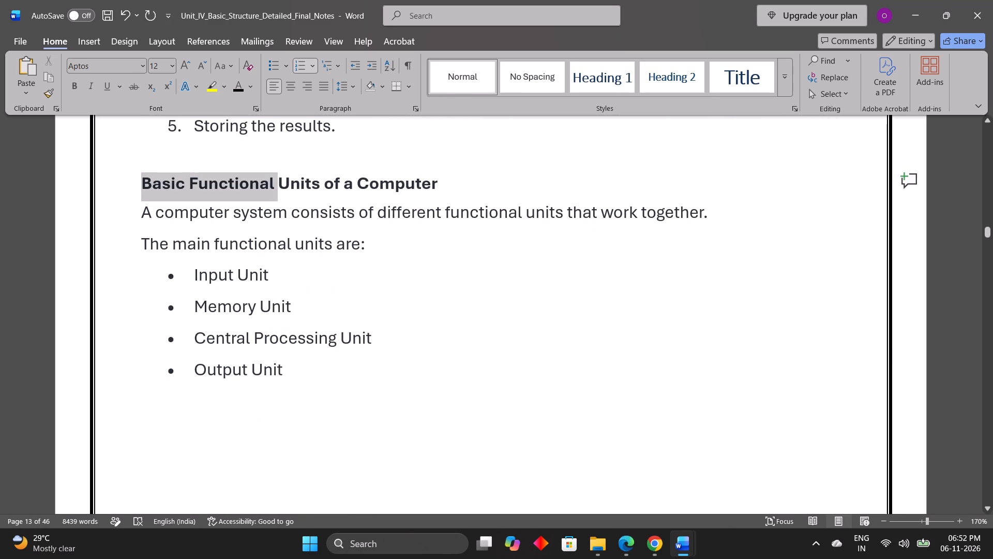
drag(266, 179, 190, 188)
click(190, 188)
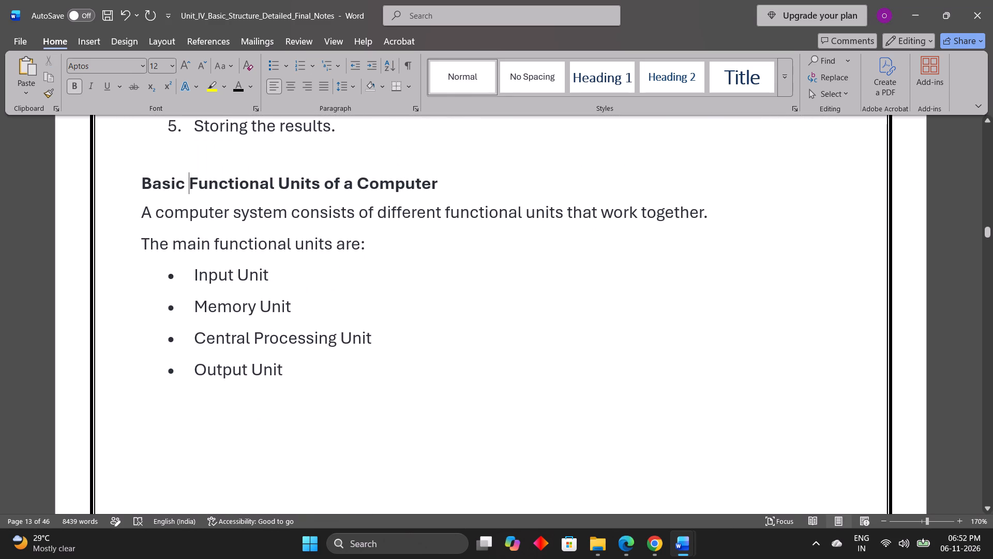
drag(142, 188, 182, 189)
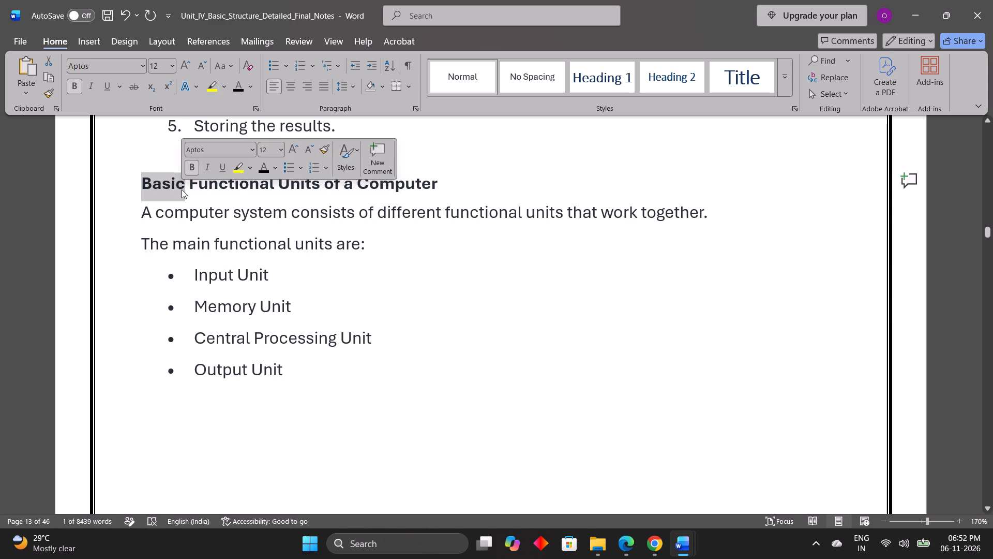
click(182, 189)
drag(193, 189, 430, 190)
click(430, 190)
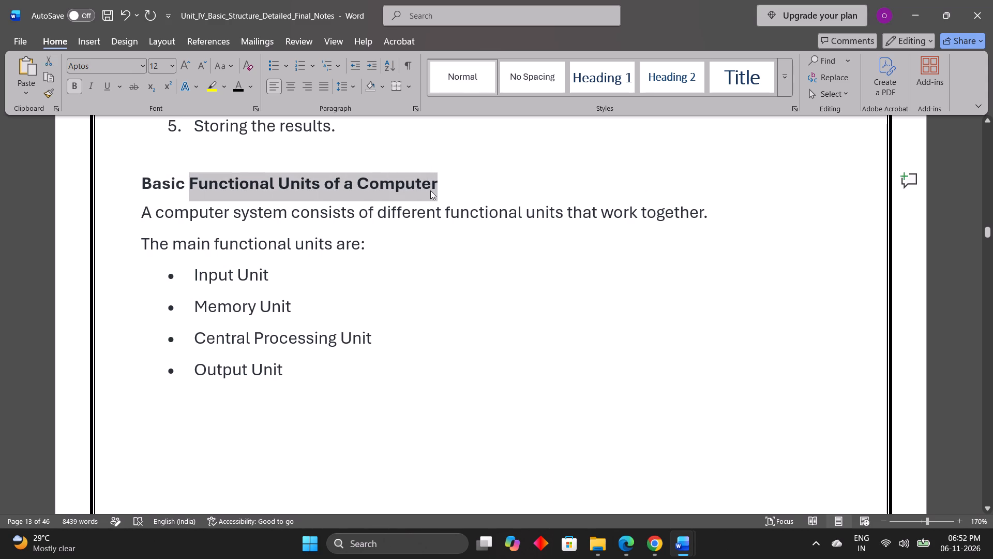
click(326, 245)
drag(148, 217, 590, 207)
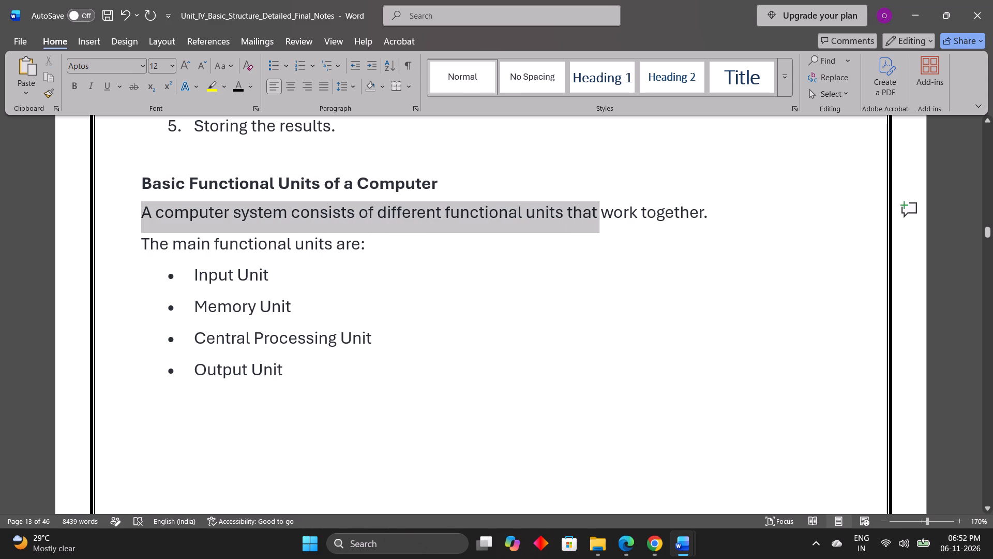
drag(590, 207, 668, 261)
click(668, 261)
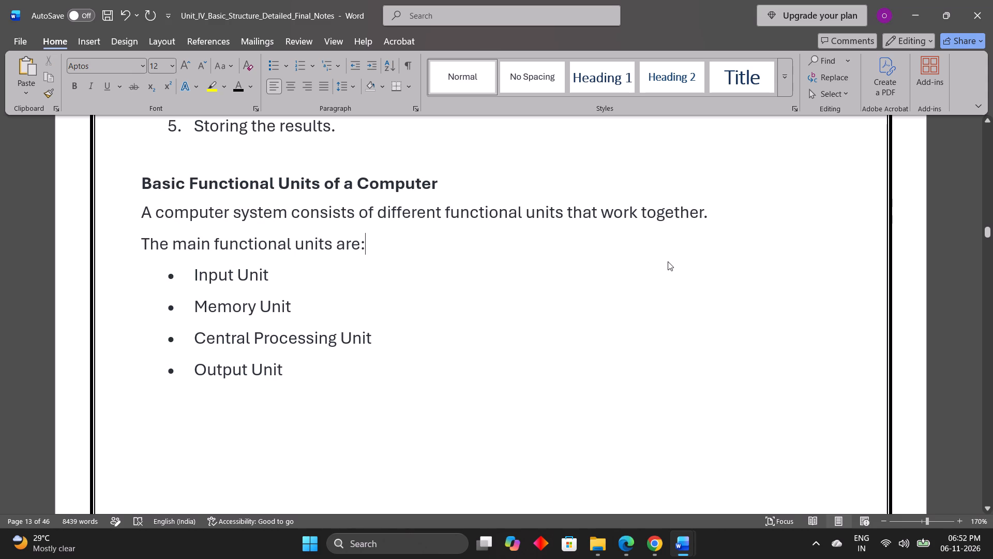
Proofread the list of main functional units, from Input Unit to Output Unit, together with its lead-in line.
click(448, 295)
scroll(448, 295, down, 1)
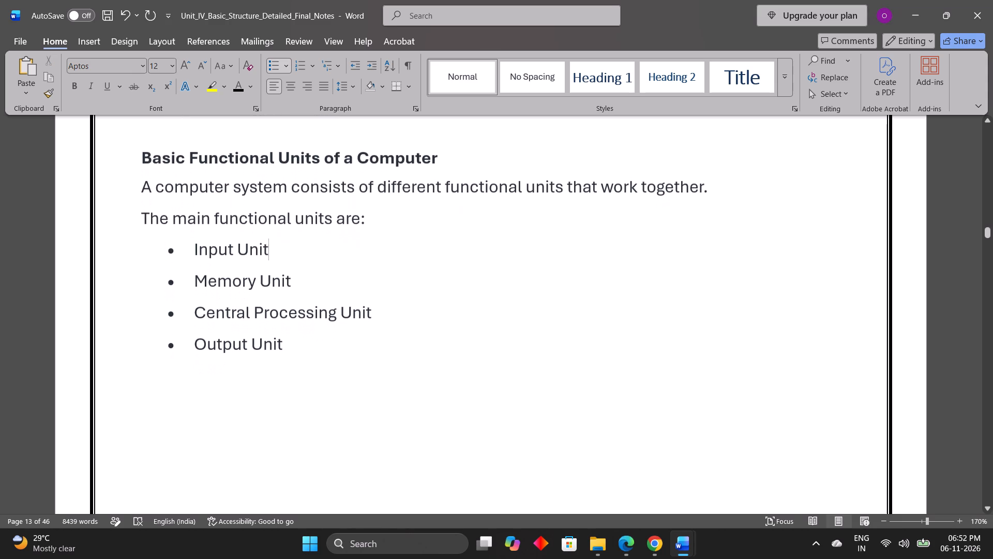
scroll(448, 295, down, 2)
scroll(448, 295, up, 1)
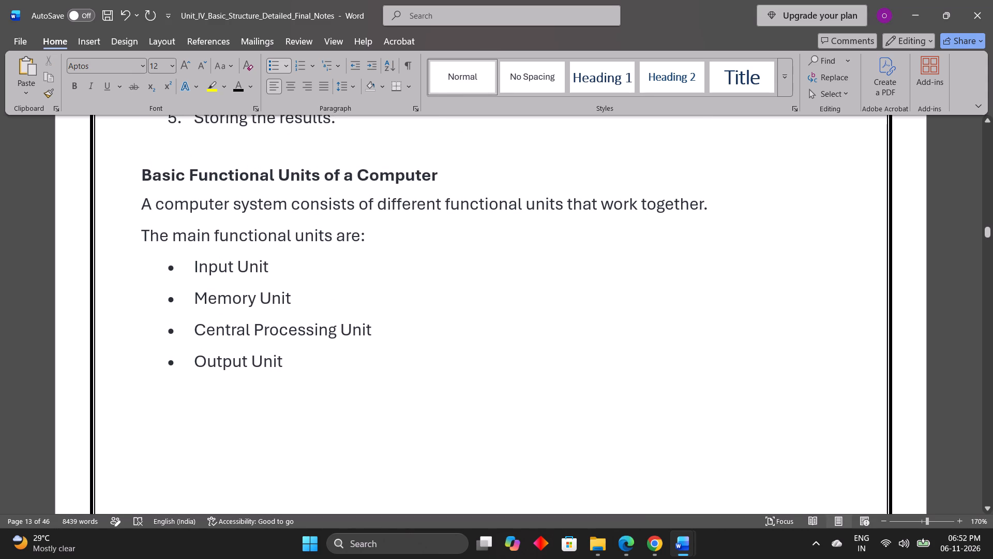
drag(162, 243, 352, 264)
click(352, 264)
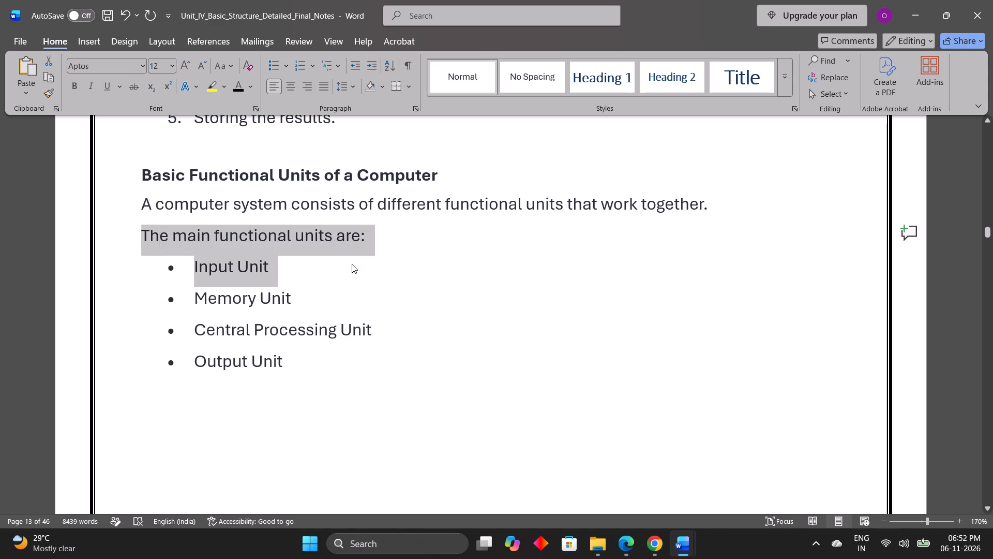
drag(203, 283, 302, 360)
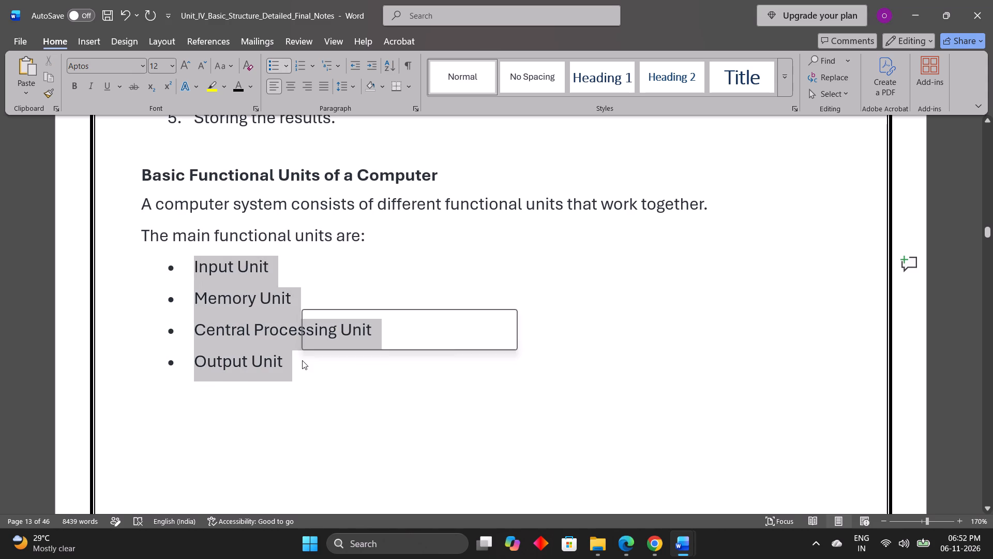
click(302, 360)
scroll(302, 360, down, 2)
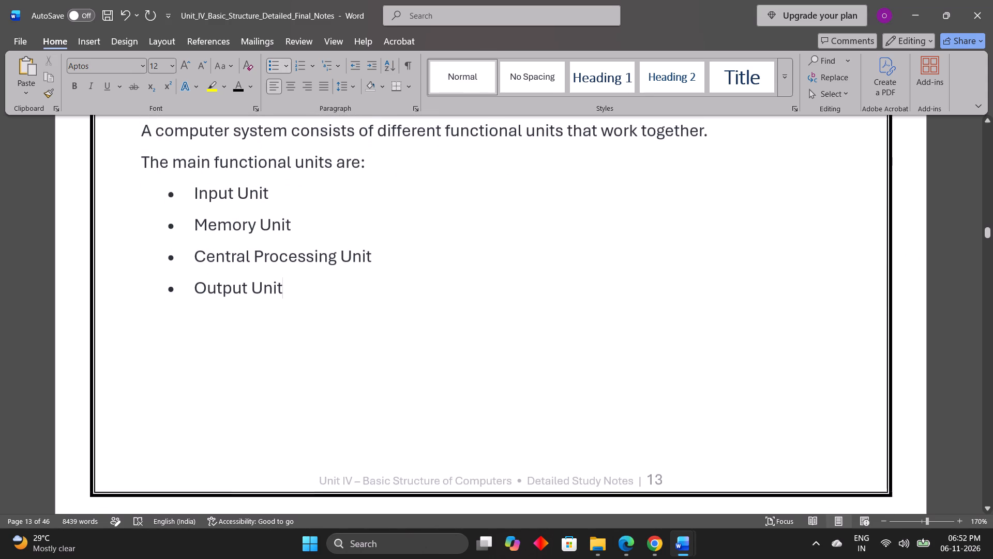
Review the Block Diagram of Computer Components and the unit descriptions, continuing to the start of the Instruction Execution Cycle section.
scroll(302, 360, down, 2)
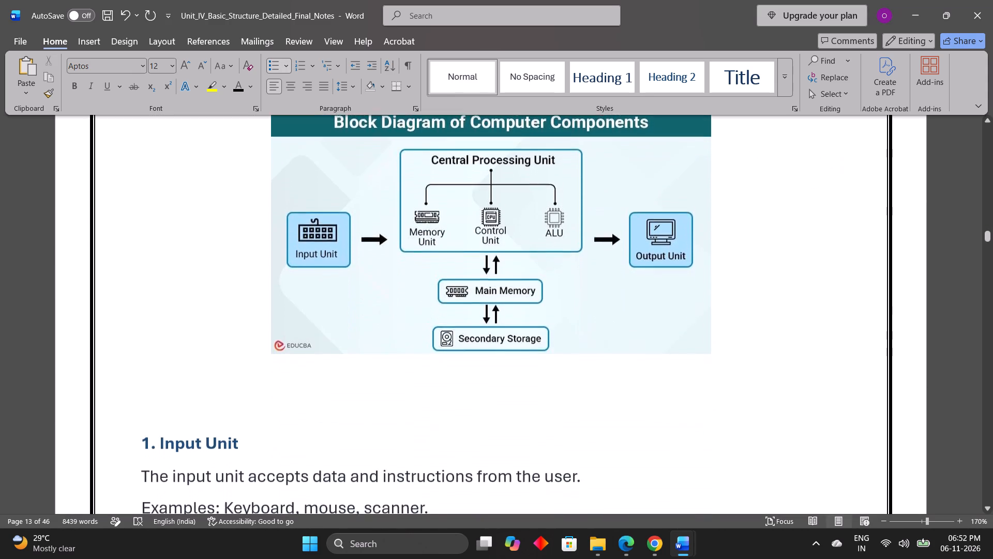
scroll(302, 360, down, 1)
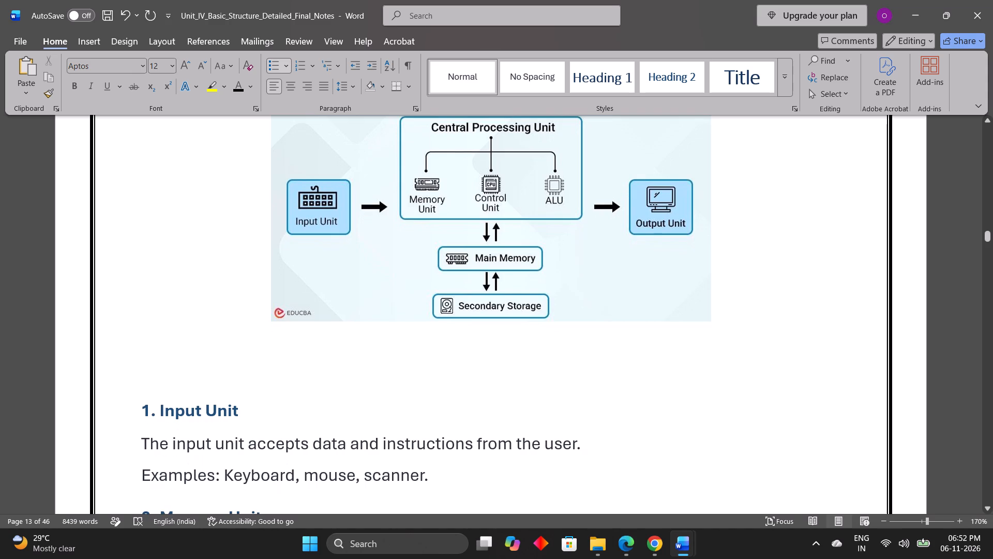
scroll(302, 360, down, 2)
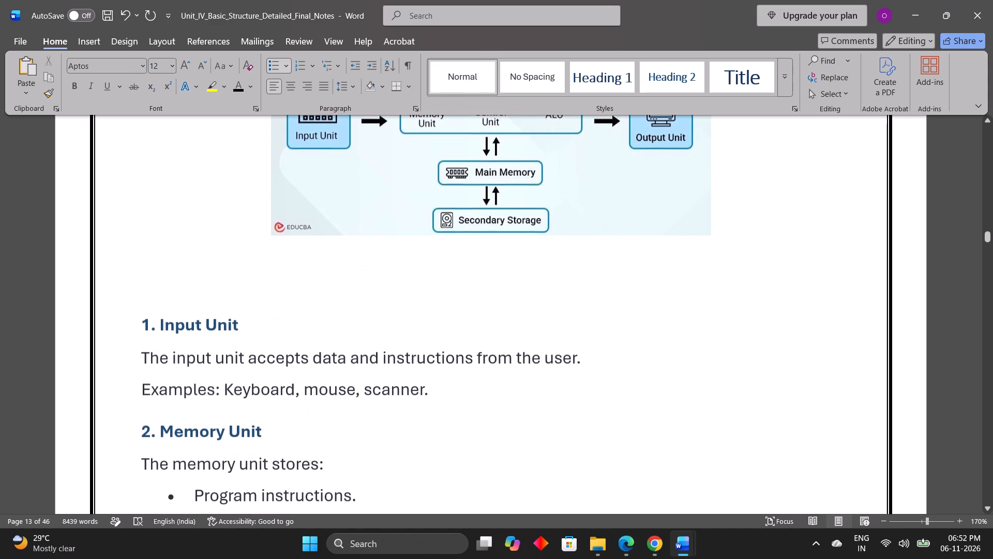
scroll(302, 360, up, 1)
scroll(302, 360, down, 1)
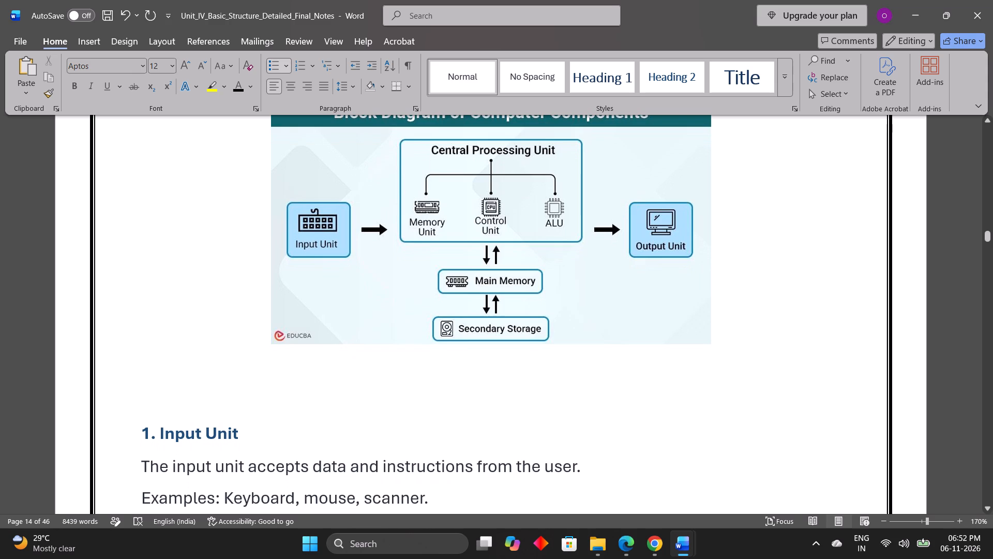
scroll(302, 360, down, 3)
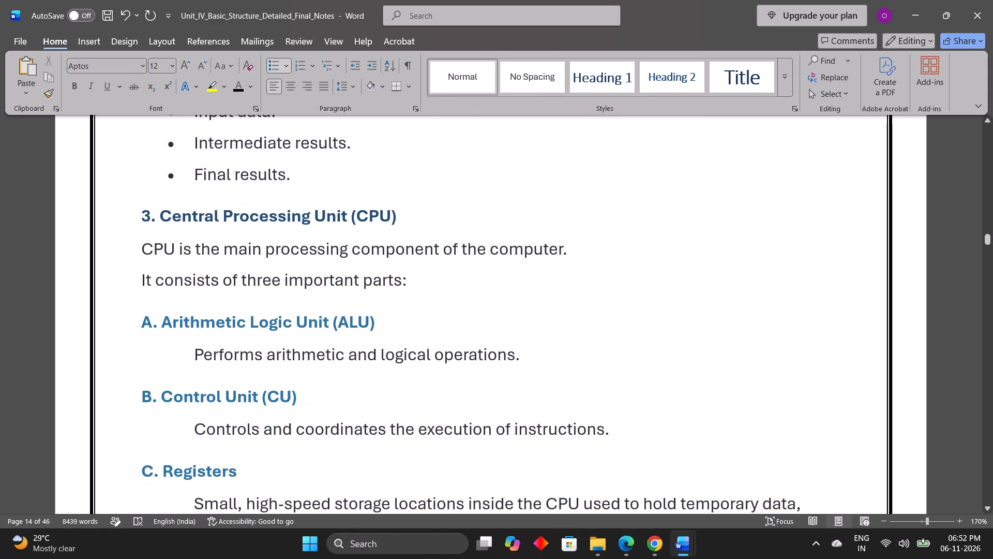
scroll(302, 360, down, 1)
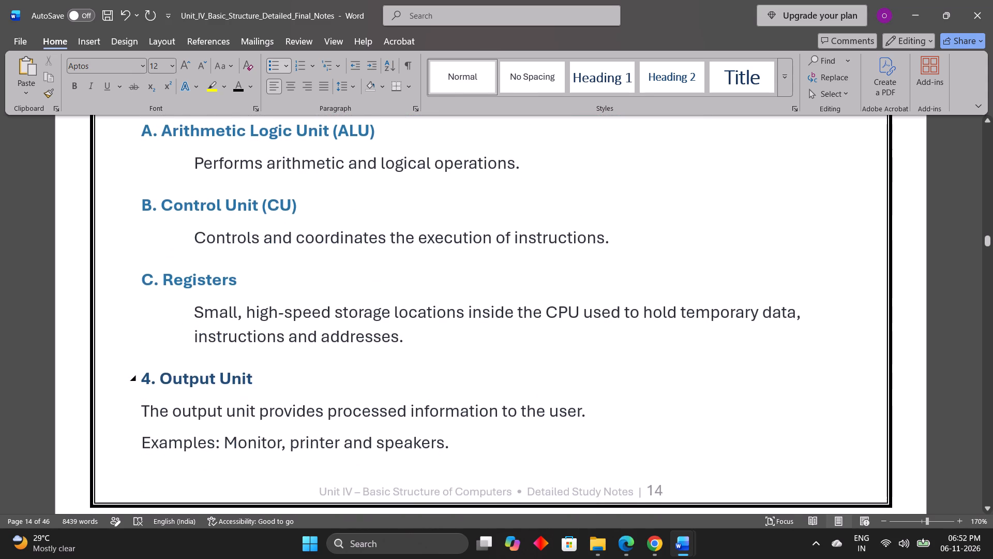
scroll(302, 360, up, 1)
scroll(302, 360, down, 1)
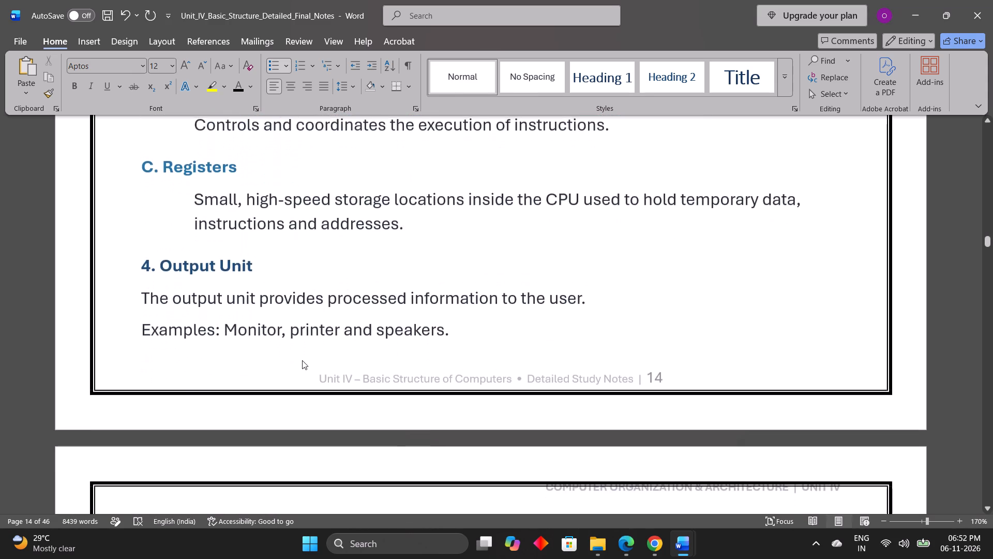
scroll(302, 360, down, 1)
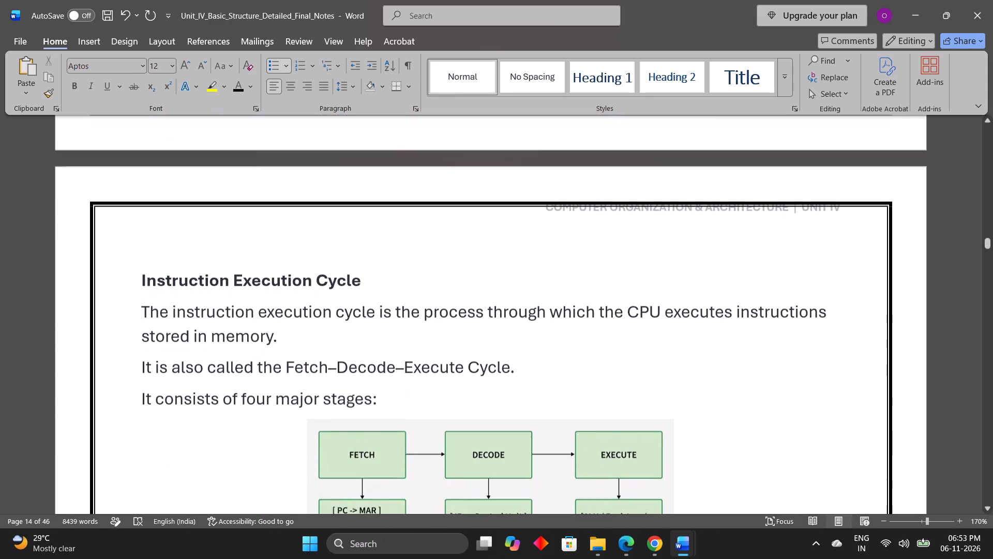
scroll(302, 360, down, 2)
Recheck page 14's layout from the block diagram through the Input, Memory, CPU and Output Unit descriptions.
scroll(302, 360, up, 2)
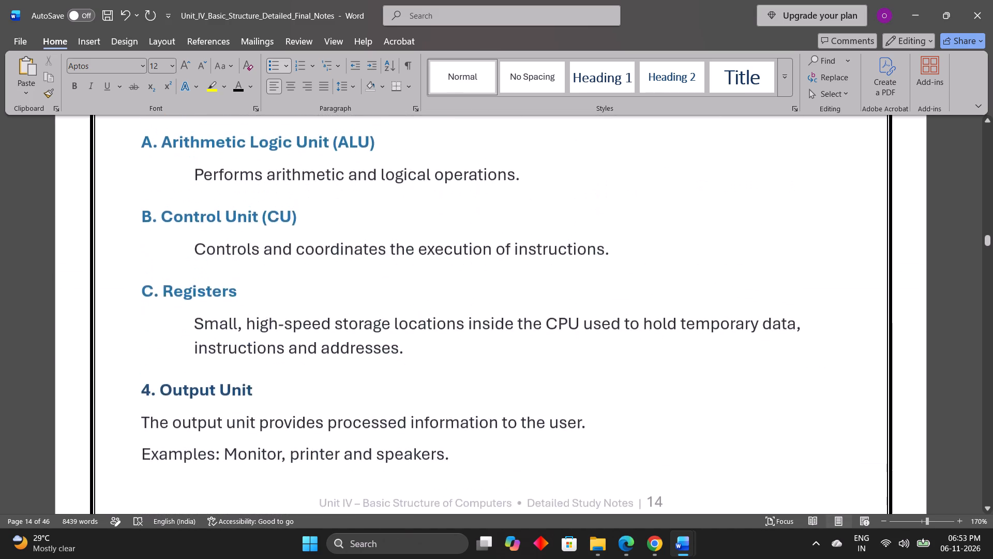
scroll(302, 360, up, 4)
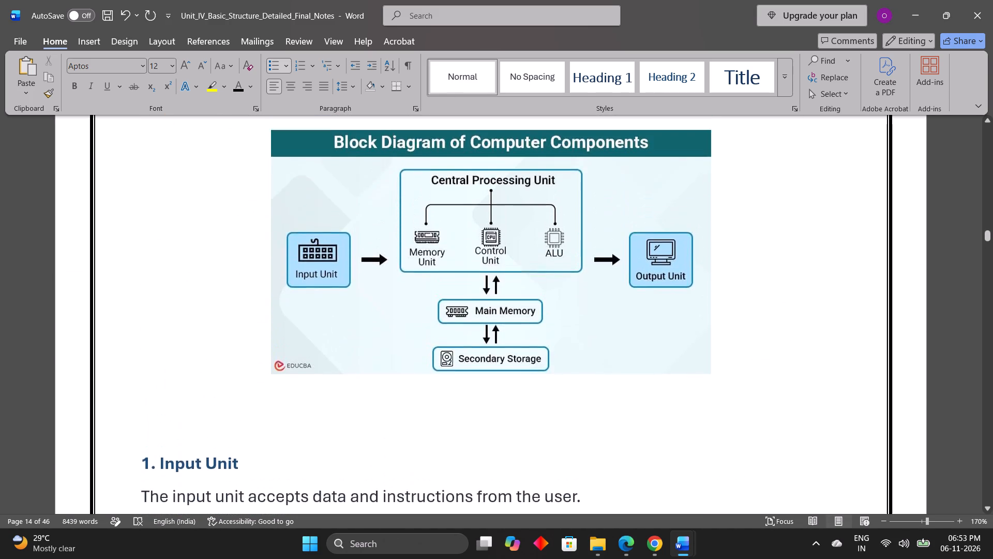
scroll(302, 360, down, 3)
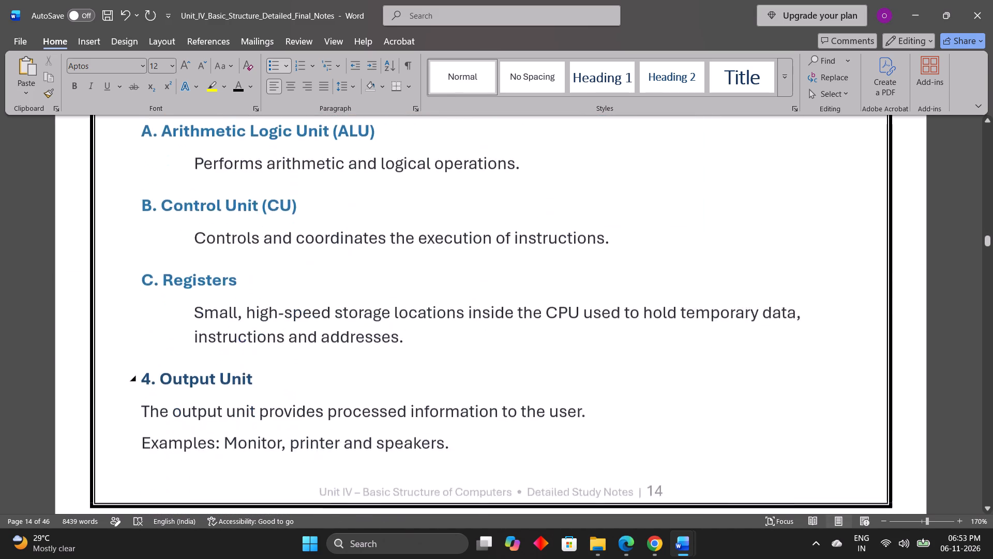
scroll(302, 360, down, 2)
scroll(302, 360, up, 2)
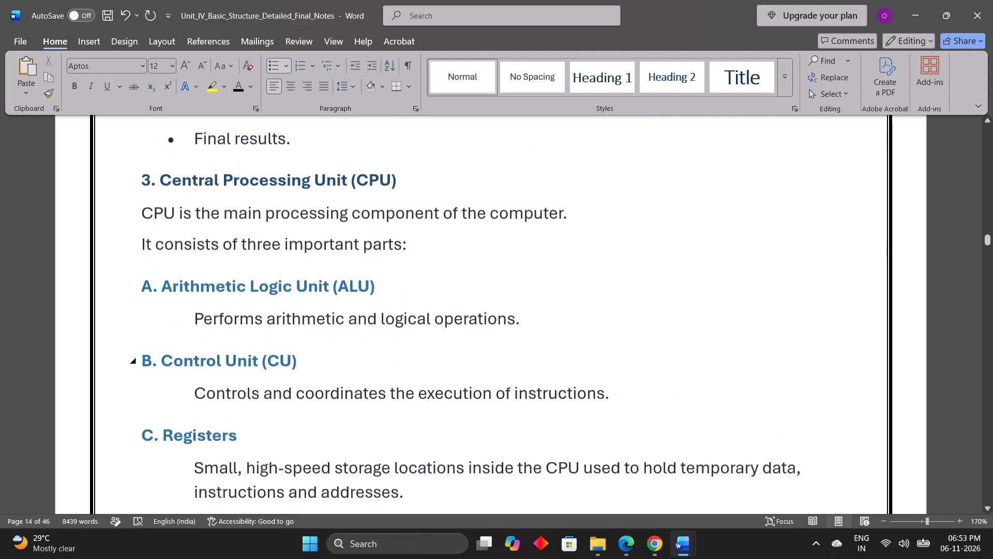
scroll(302, 360, up, 3)
scroll(302, 360, right, 1)
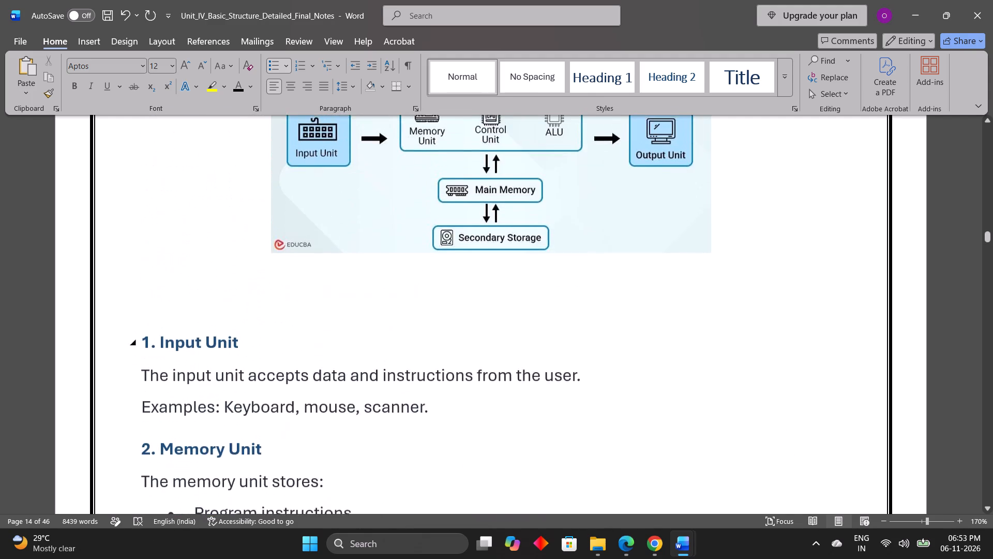
scroll(302, 360, right, 1)
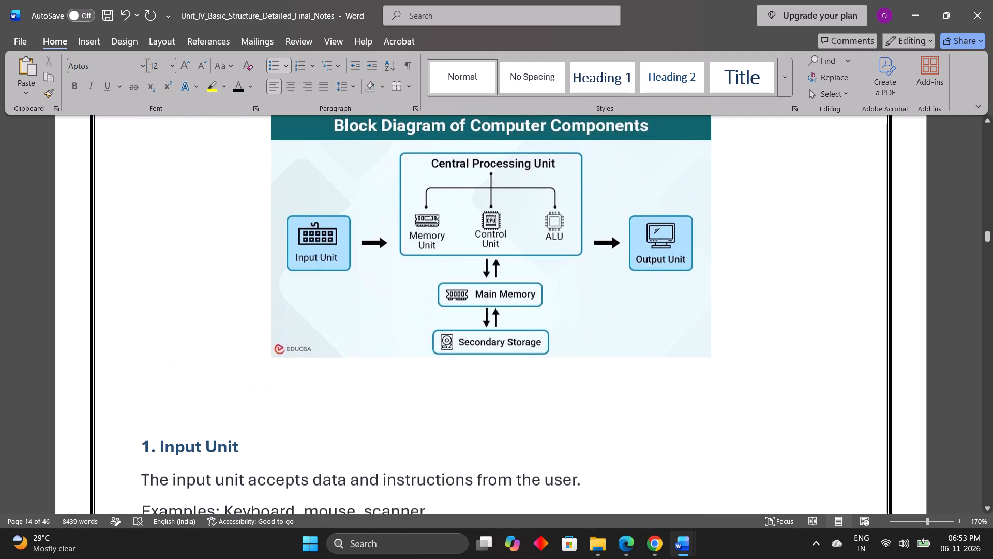
scroll(302, 360, right, 1)
scroll(302, 360, down, 2)
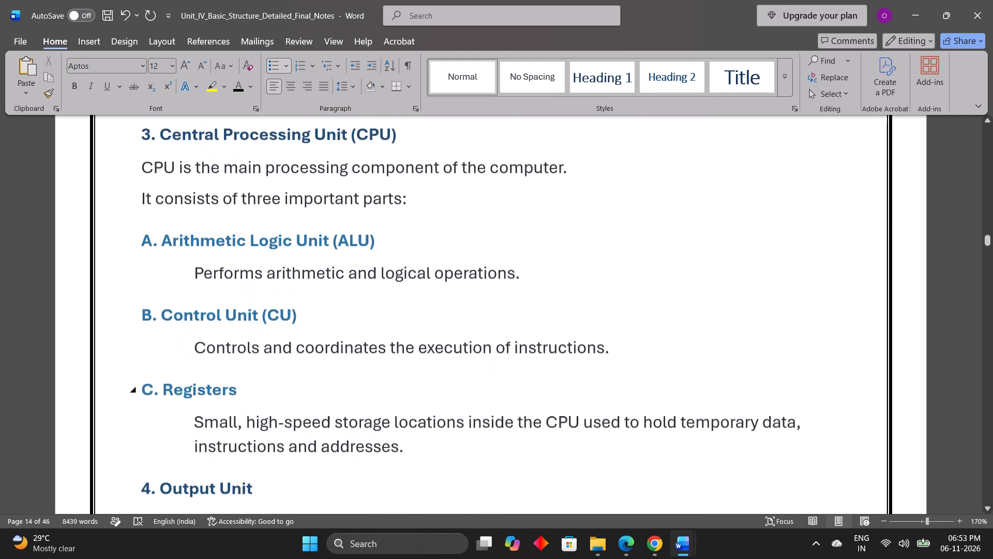
scroll(302, 360, down, 1)
scroll(302, 360, up, 2)
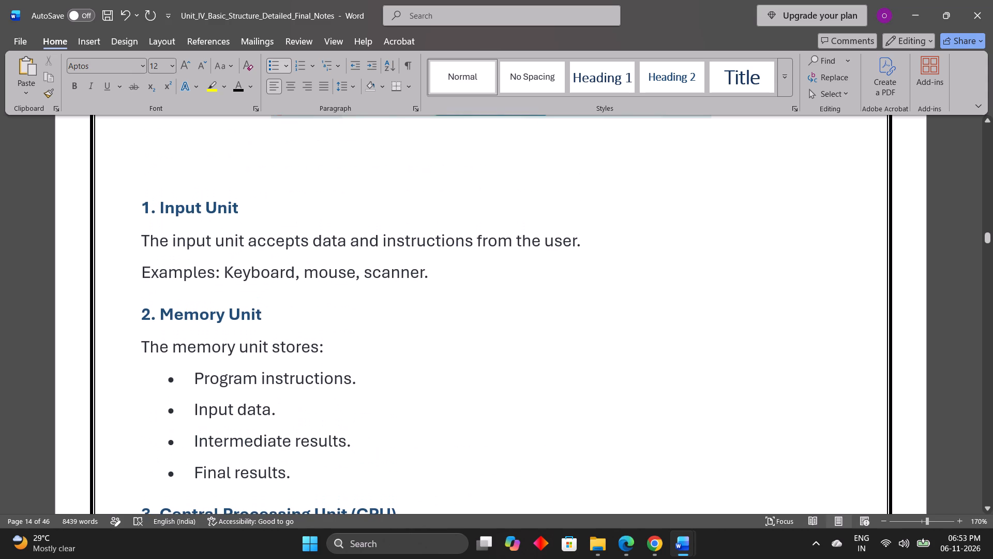
Examine the Memory Unit list and CPU subsections again, along with the block diagram's placement at the start of page 14.
drag(302, 360, 350, 519)
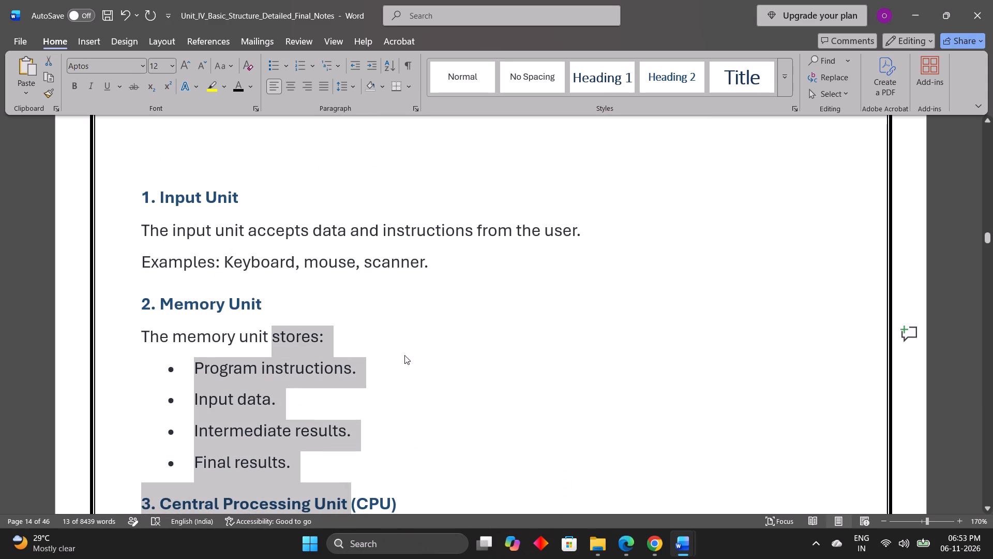
click(403, 303)
scroll(403, 303, up, 2)
scroll(403, 303, down, 1)
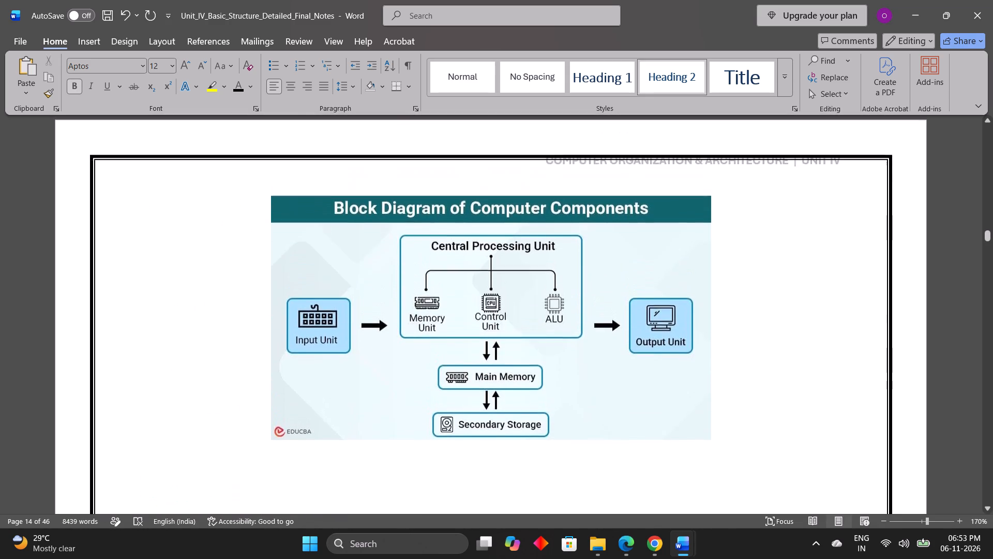
scroll(403, 303, down, 1)
scroll(403, 303, up, 2)
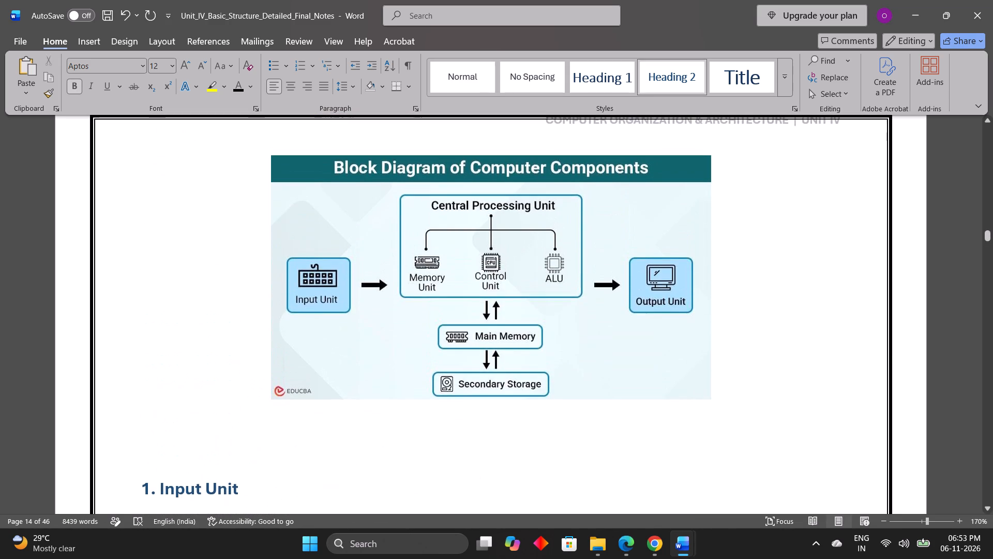
scroll(403, 303, down, 4)
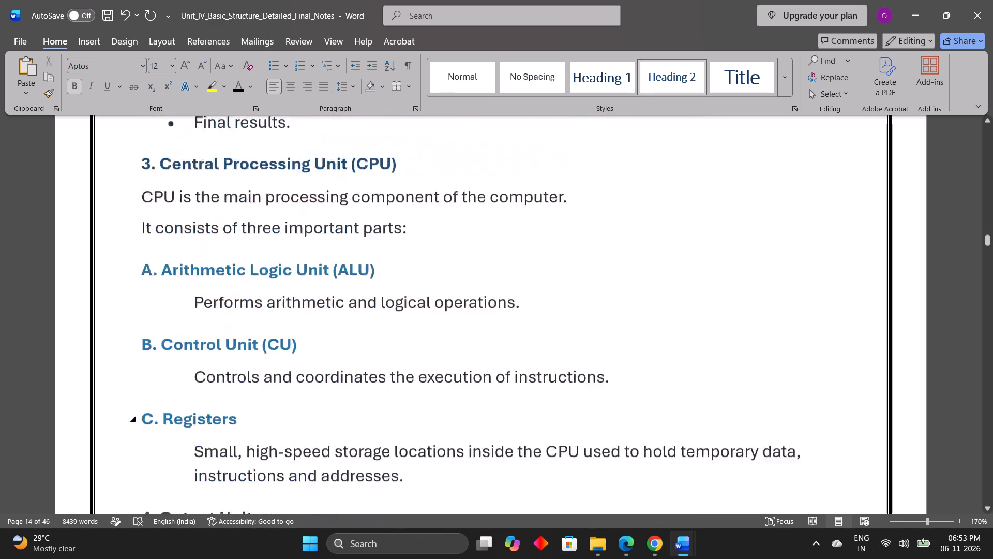
scroll(403, 303, up, 5)
scroll(403, 303, down, 1)
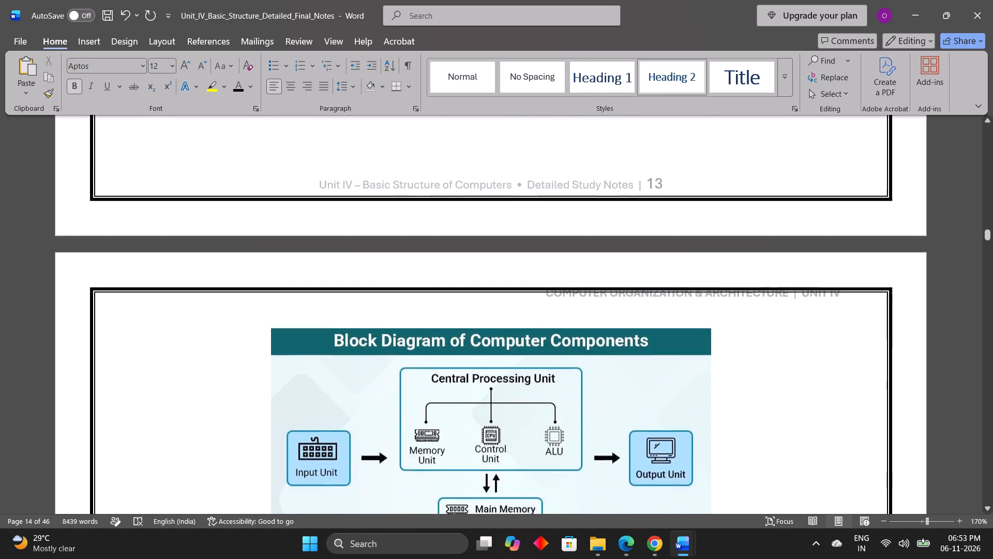
Delete the empty line above the Instruction Execution Cycle heading at the start of page 15.
scroll(403, 303, down, 4)
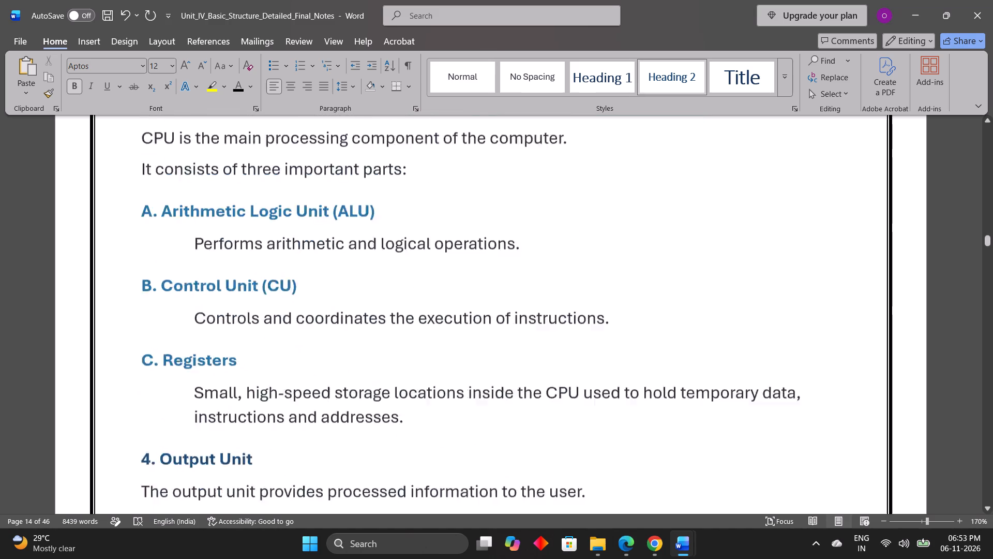
scroll(403, 303, down, 2)
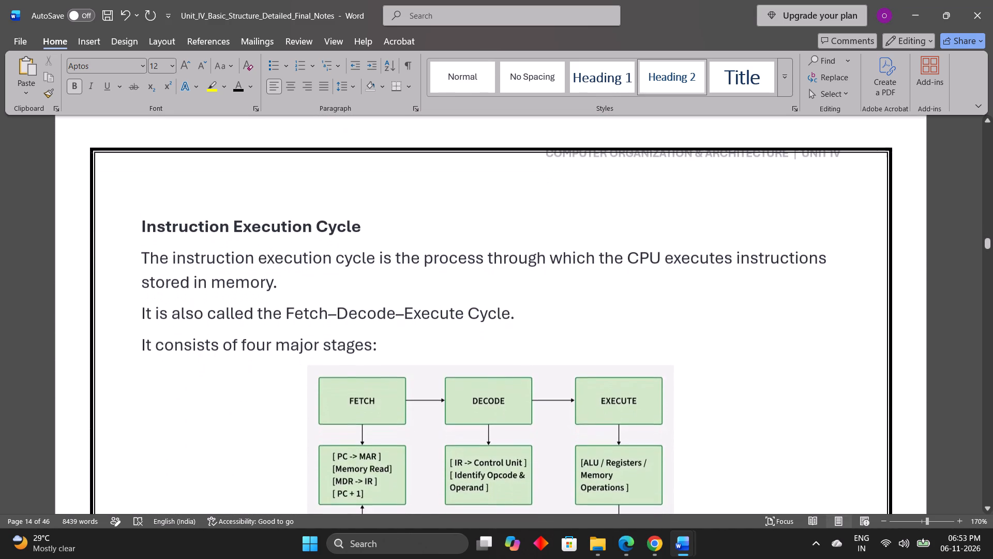
click(304, 200)
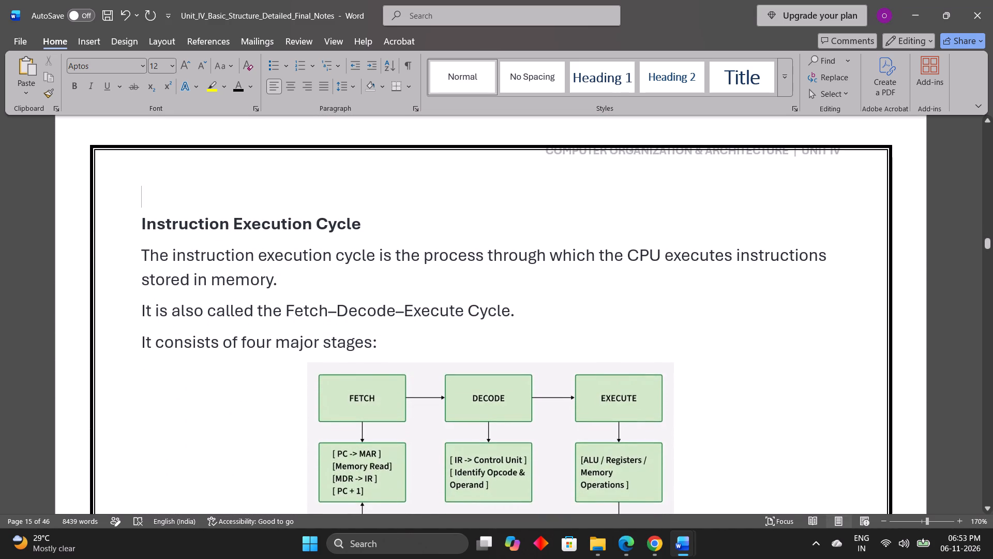
key(Delete)
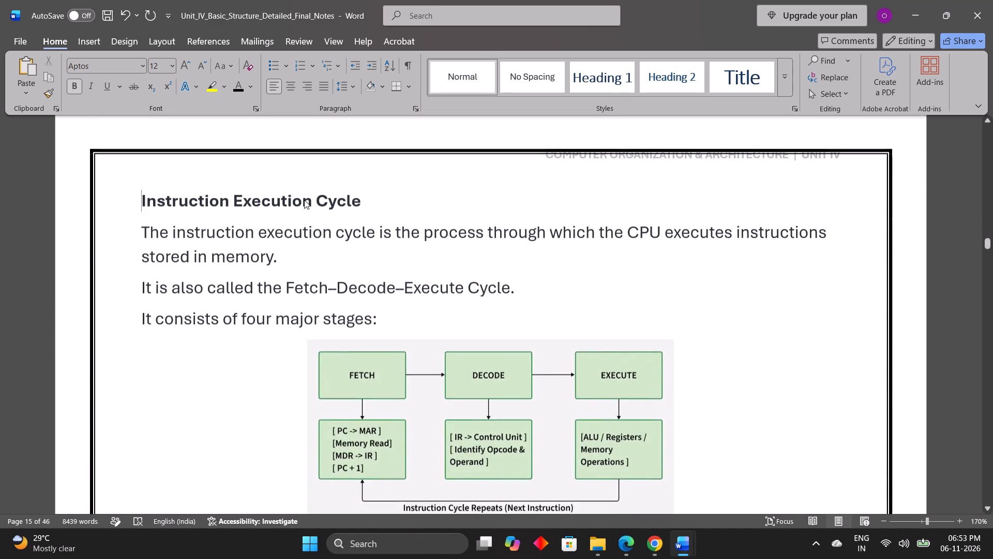
key(Return)
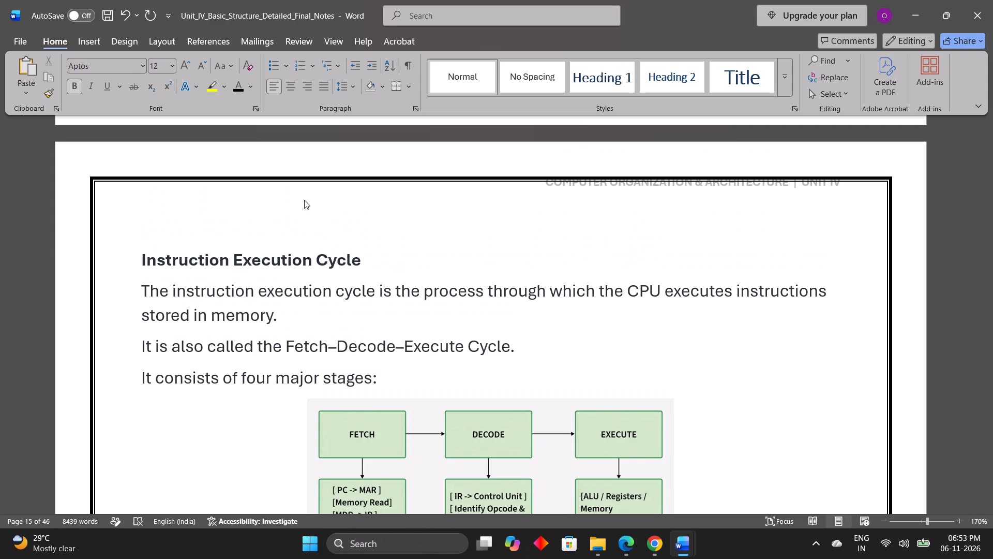
key(ctrl+z)
key(ctrl+z)
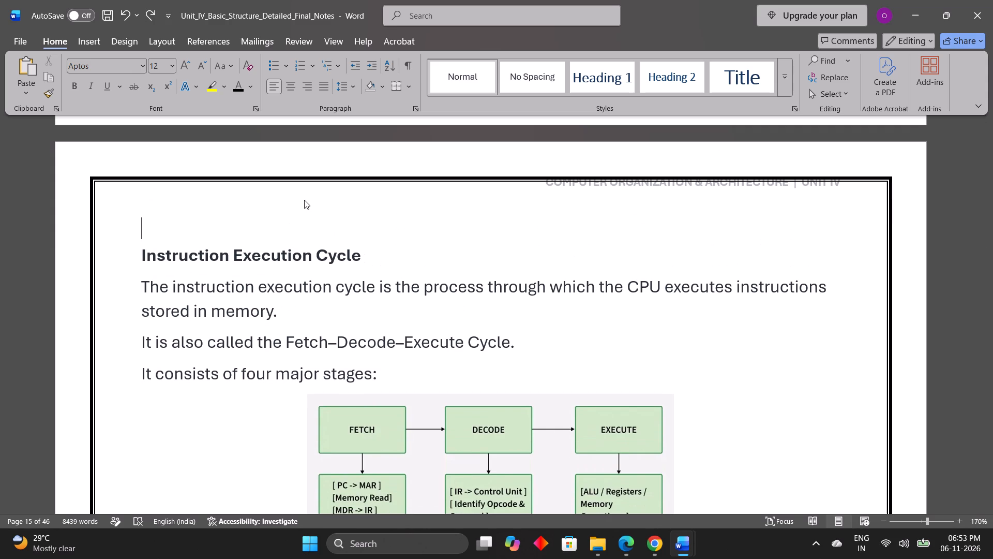
key(ctrl+y)
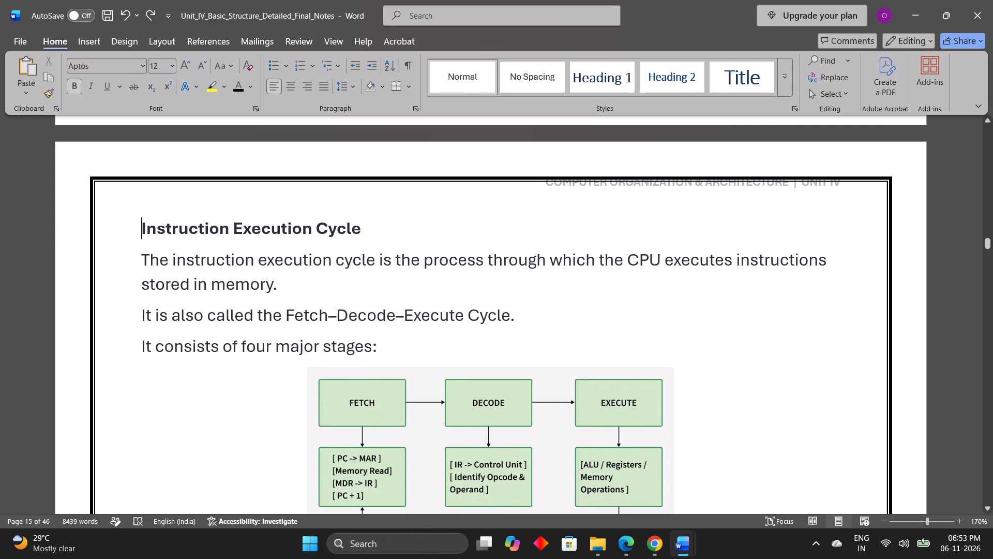
Check the layout of the Instruction Execution Cycle heading, its introductory lines and the Fetch–Decode–Execute diagram on page 15.
click(289, 260)
click(266, 314)
scroll(266, 314, down, 1)
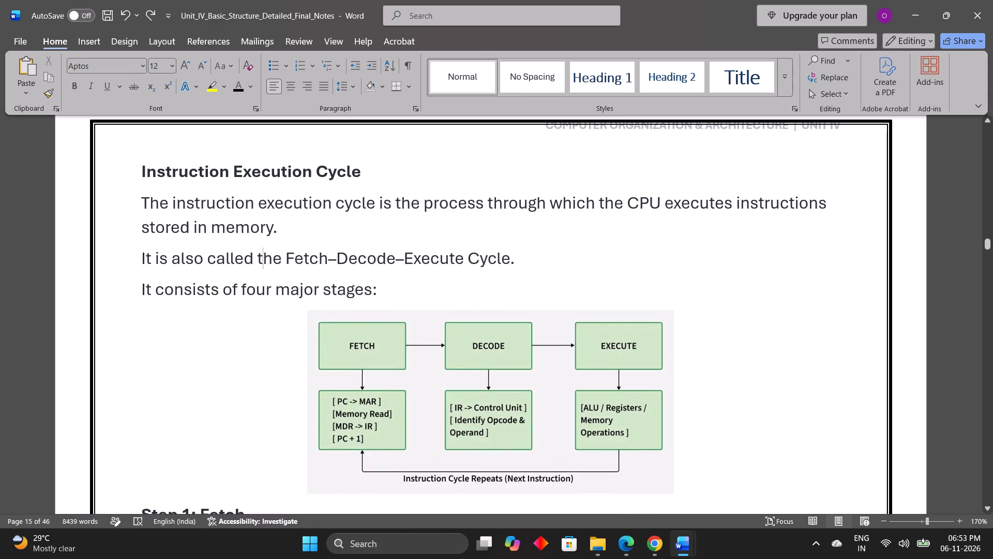
click(418, 286)
scroll(418, 286, down, 1)
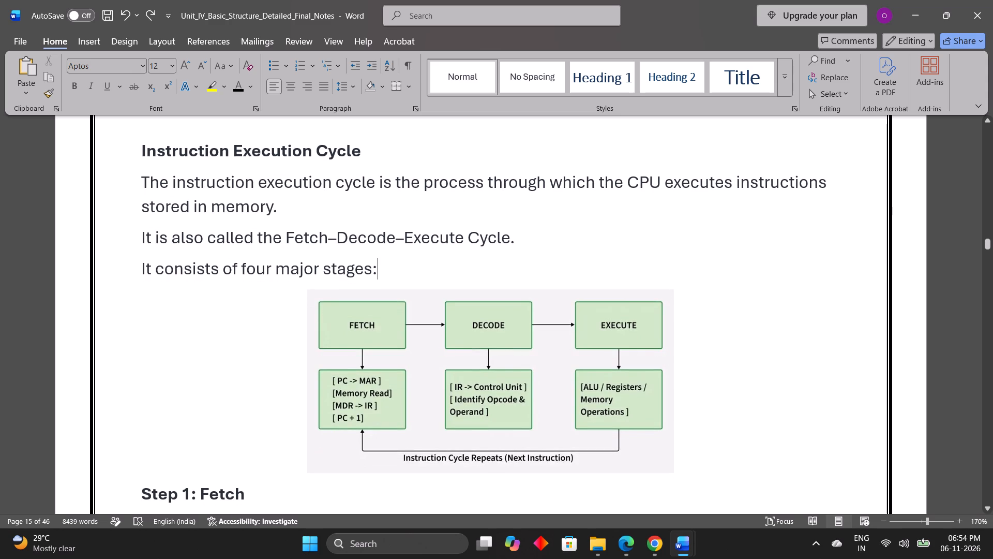
scroll(318, 198, up, 1)
scroll(318, 198, down, 1)
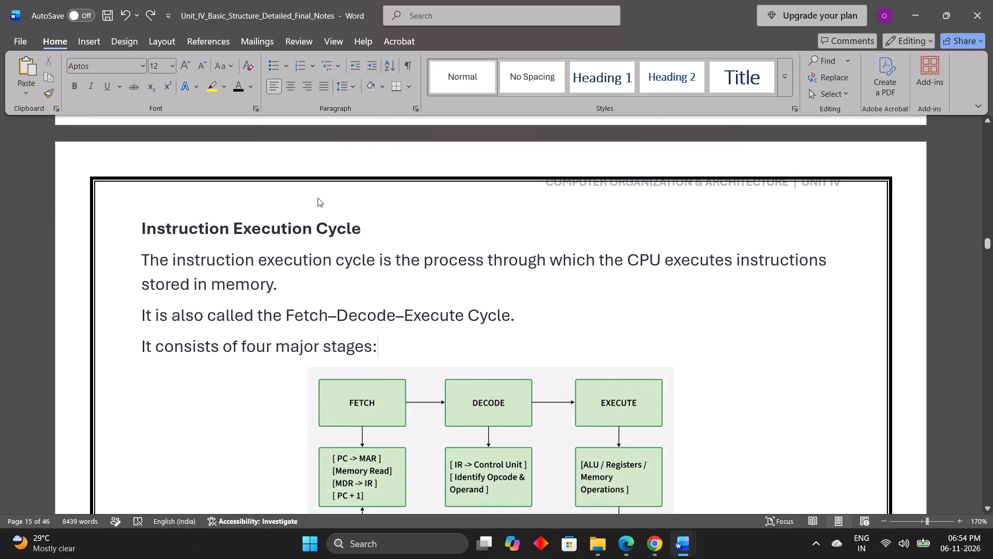
click(288, 292)
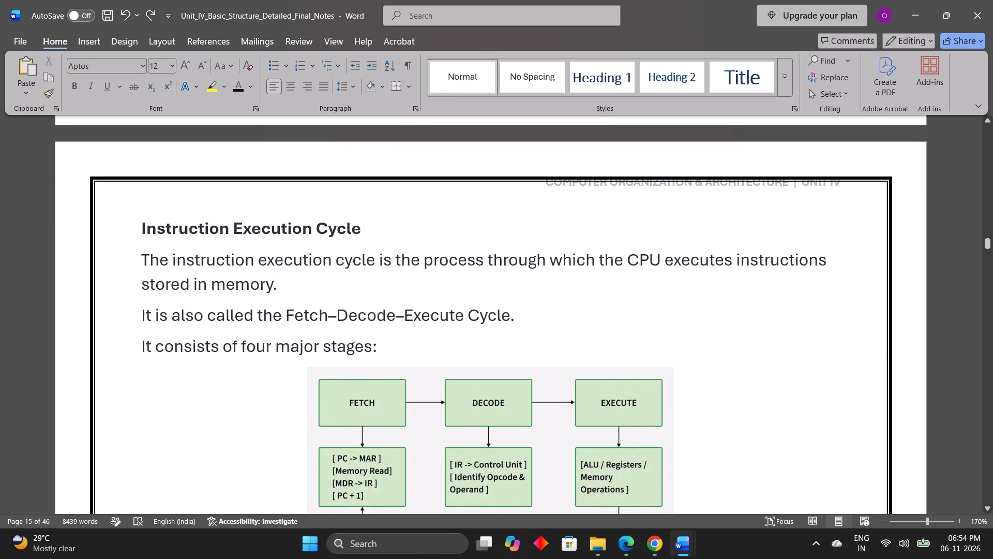
click(309, 328)
click(281, 294)
drag(281, 294, 279, 247)
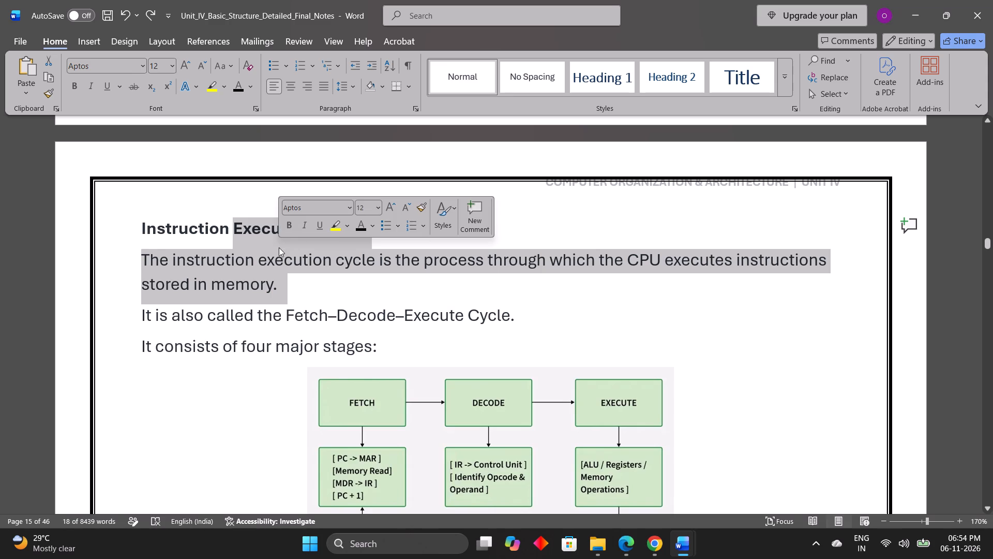
click(323, 300)
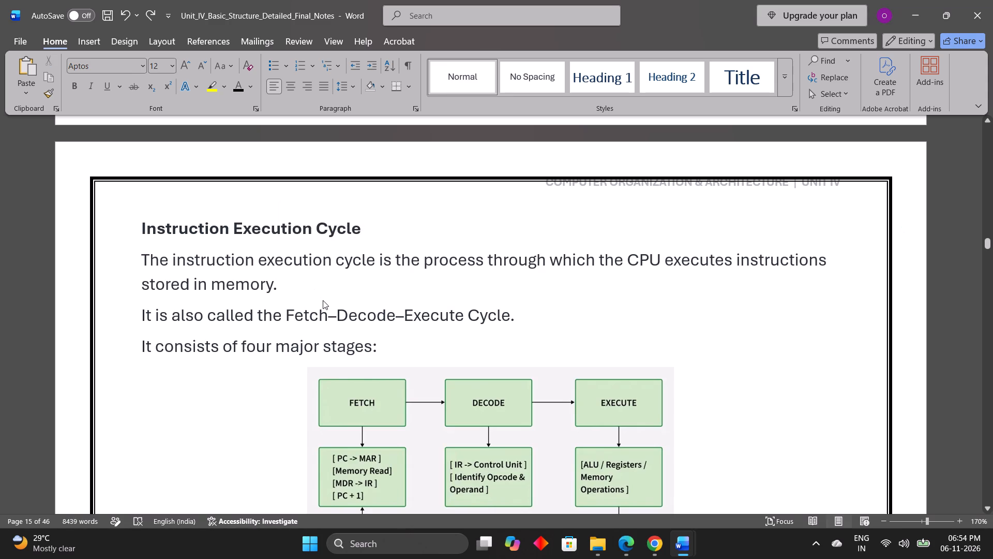
scroll(323, 300, down, 1)
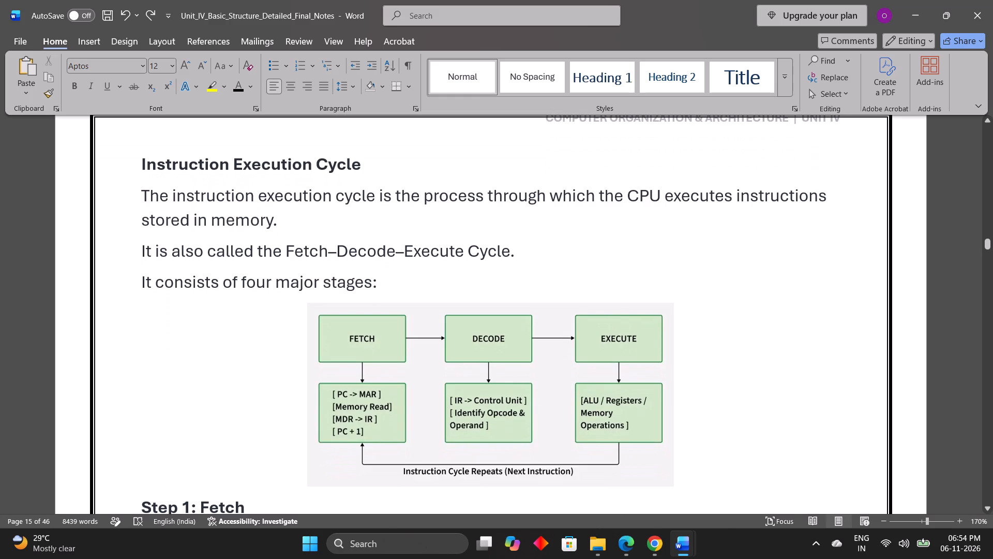
scroll(258, 290, up, 1)
scroll(258, 290, down, 1)
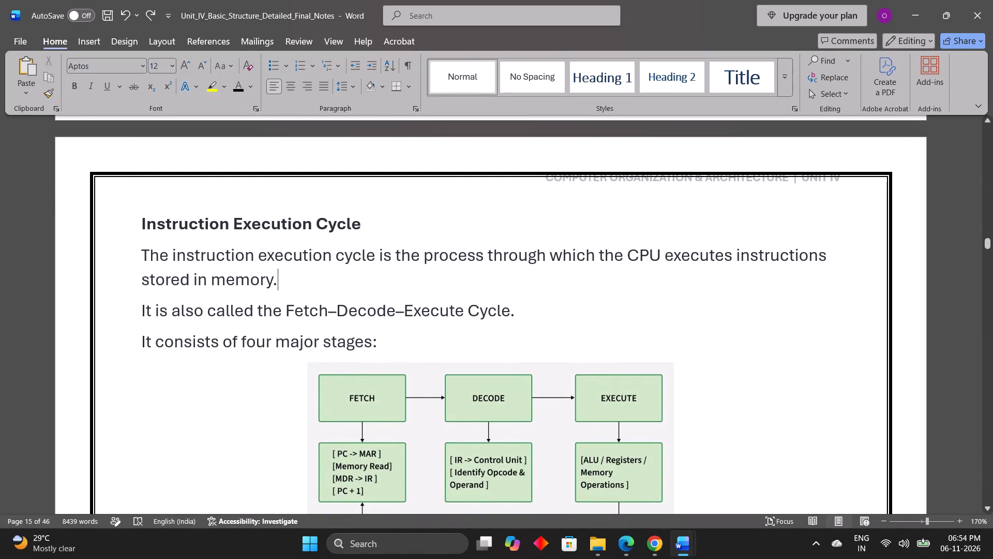
Proofread the Instruction Execution Cycle introduction phrase by phrase, from its definition to the four-stages line, and examine the diagram below.
drag(160, 257, 306, 260)
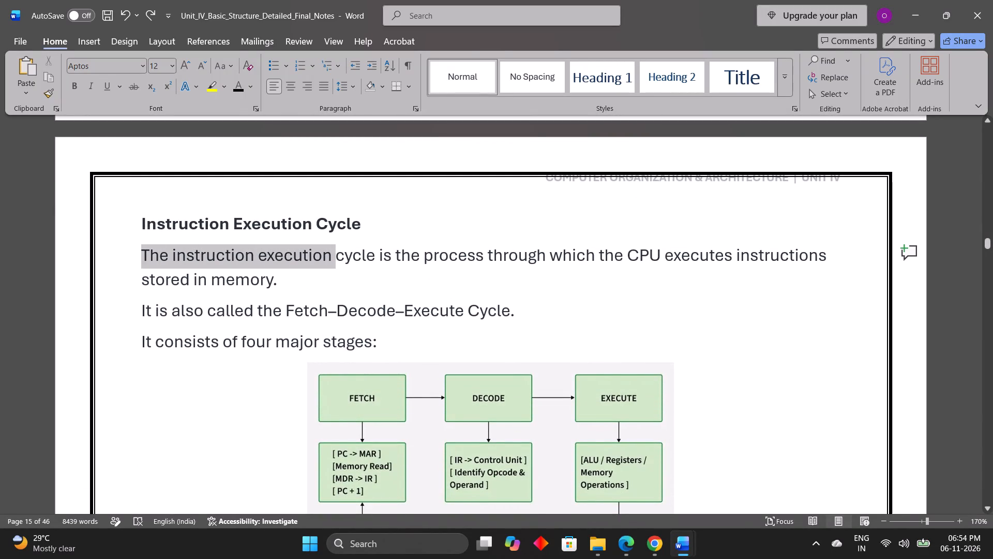
drag(306, 260, 443, 268)
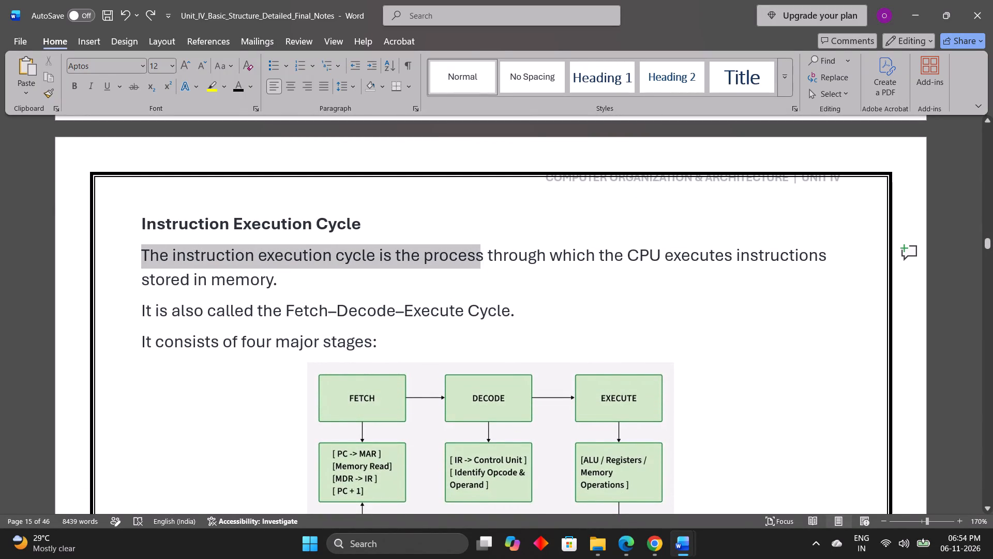
drag(443, 268, 537, 261)
click(561, 263)
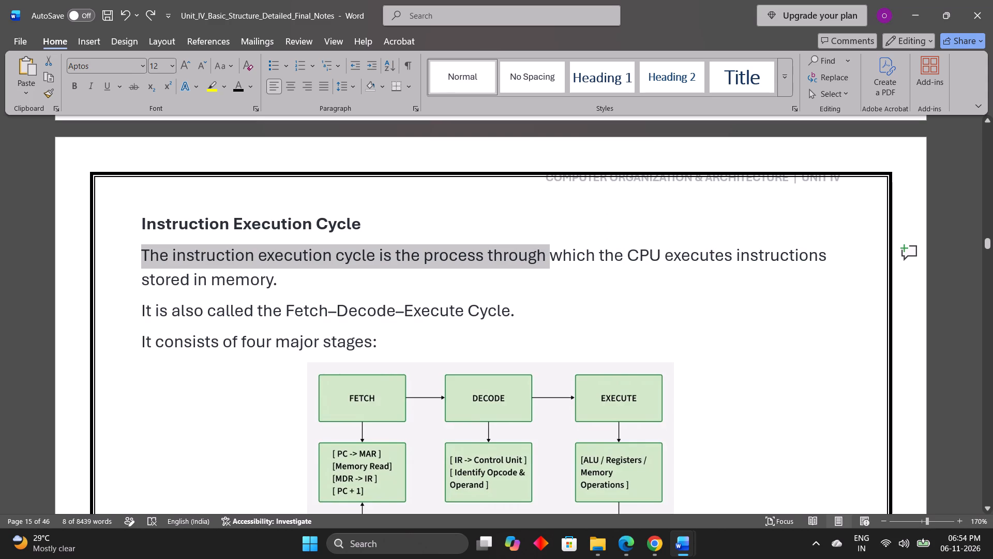
drag(576, 264, 582, 272)
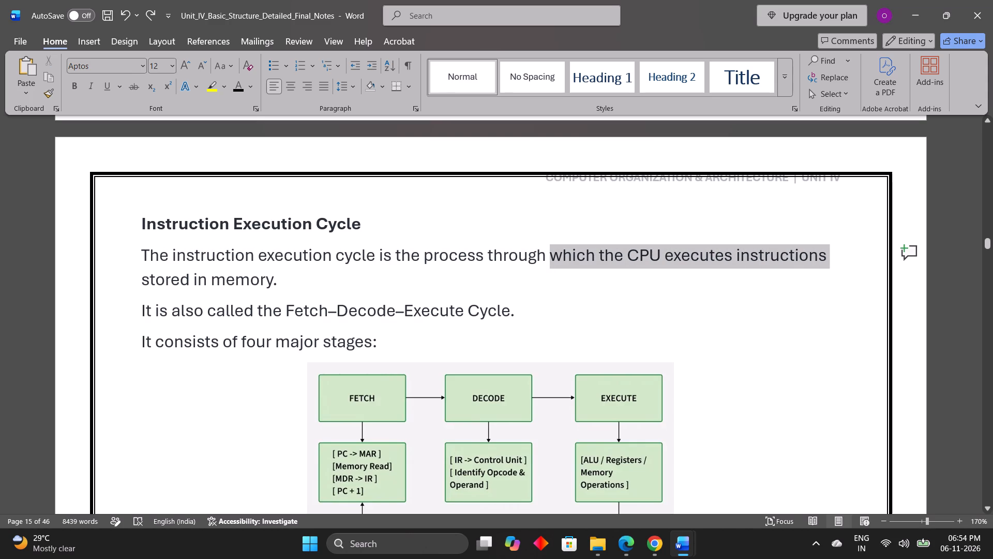
drag(582, 272, 271, 296)
click(271, 296)
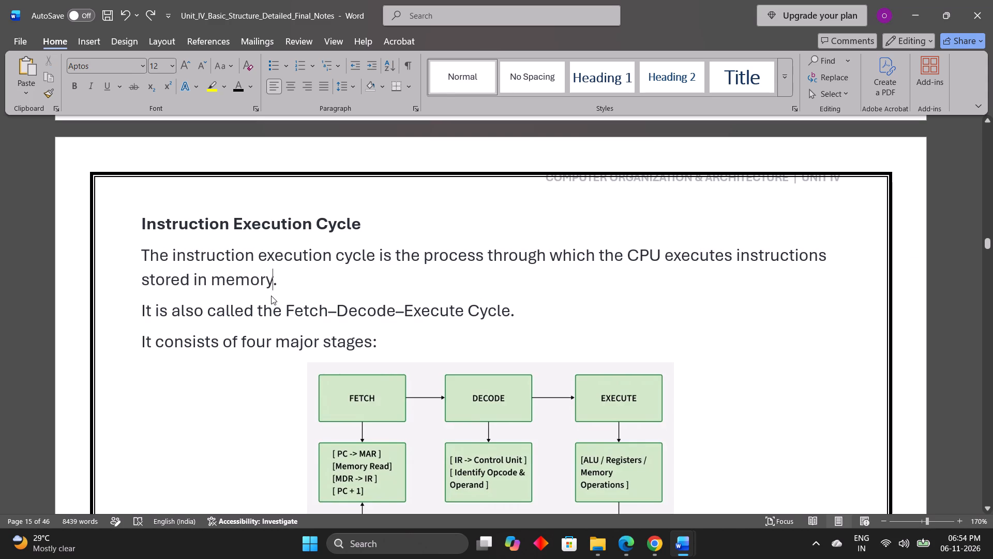
drag(140, 312, 428, 311)
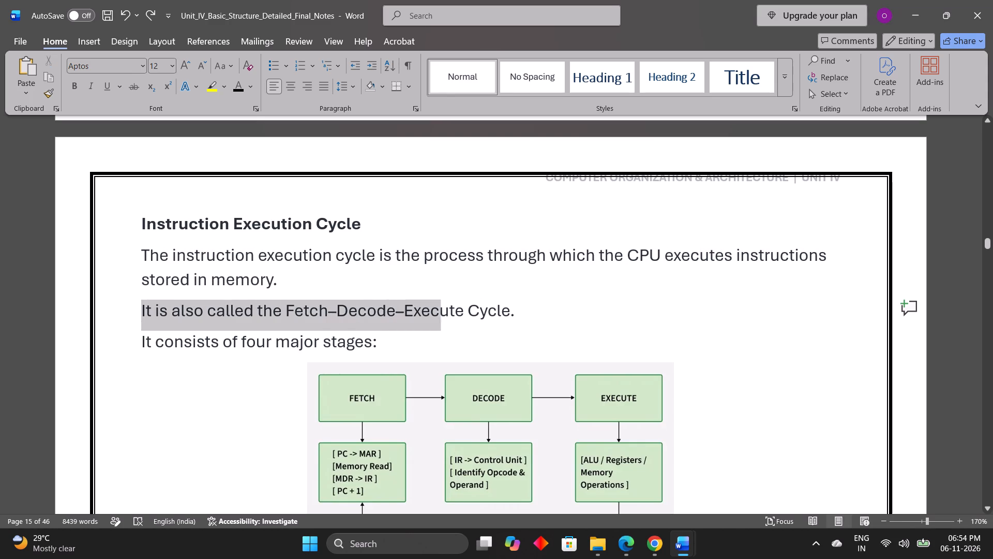
drag(428, 311, 493, 316)
click(493, 316)
drag(141, 352, 411, 363)
click(411, 363)
scroll(411, 363, down, 1)
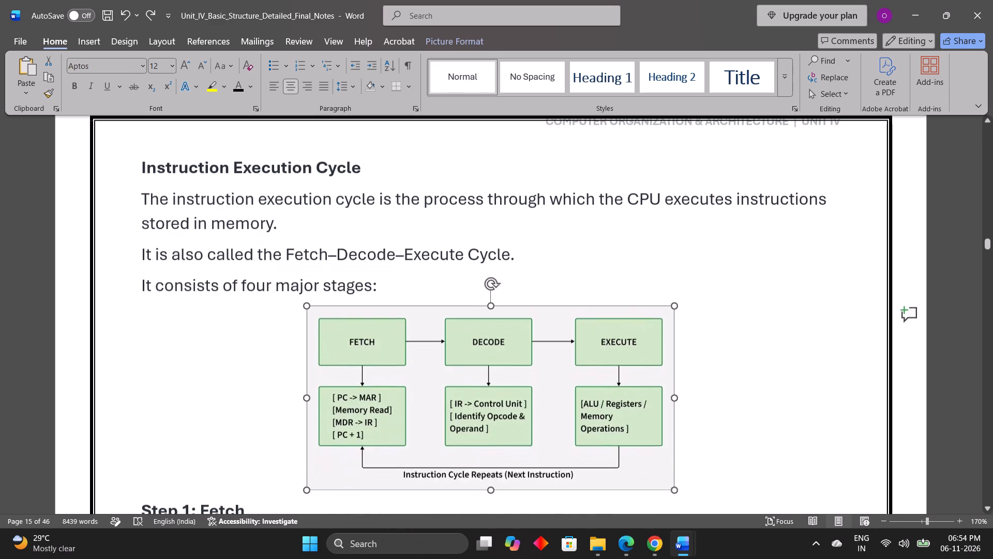
scroll(411, 363, down, 1)
click(400, 386)
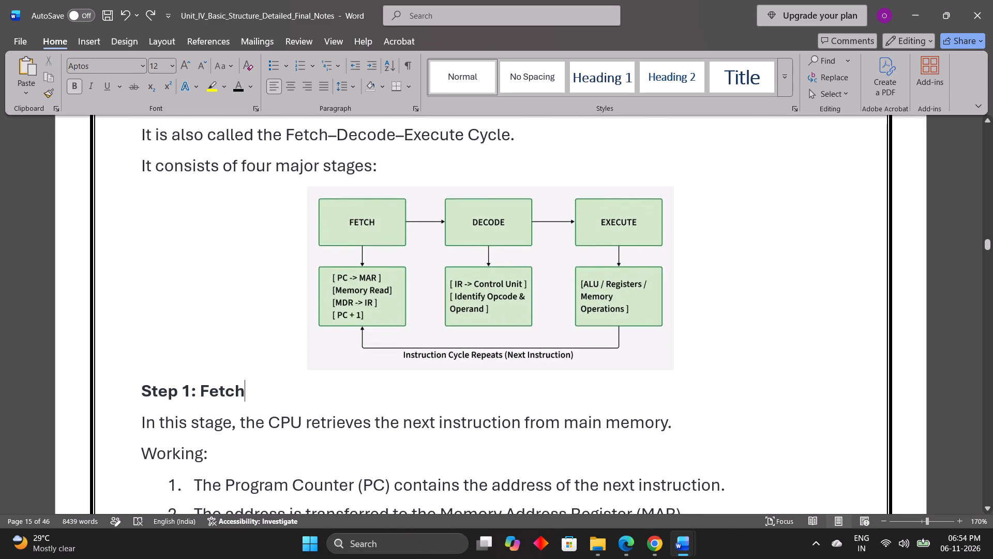
Review page 15 from the cycle diagram through the Fetch, Decode, Execute and Store / Write Back stages to Important CPU Registers.
scroll(400, 386, up, 2)
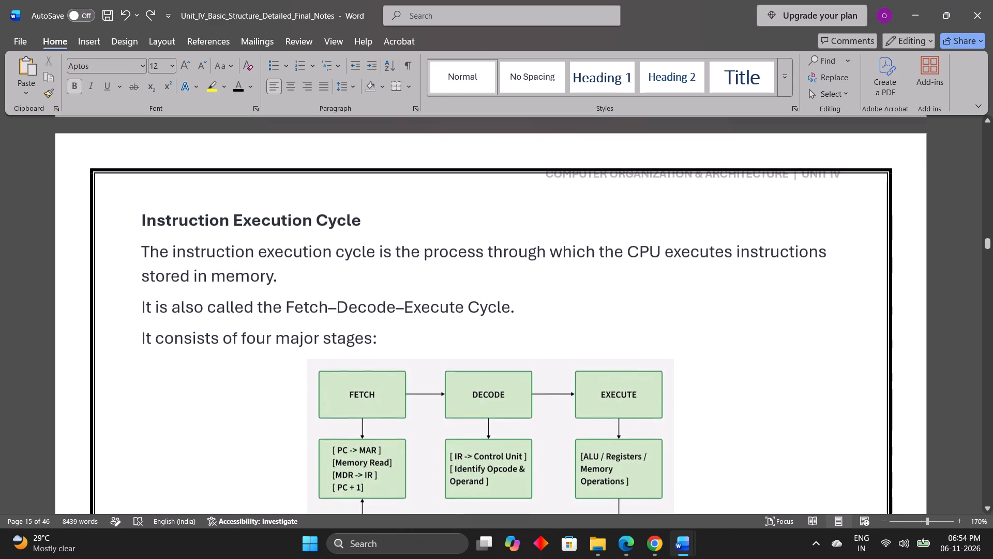
scroll(400, 386, up, 1)
scroll(400, 386, down, 3)
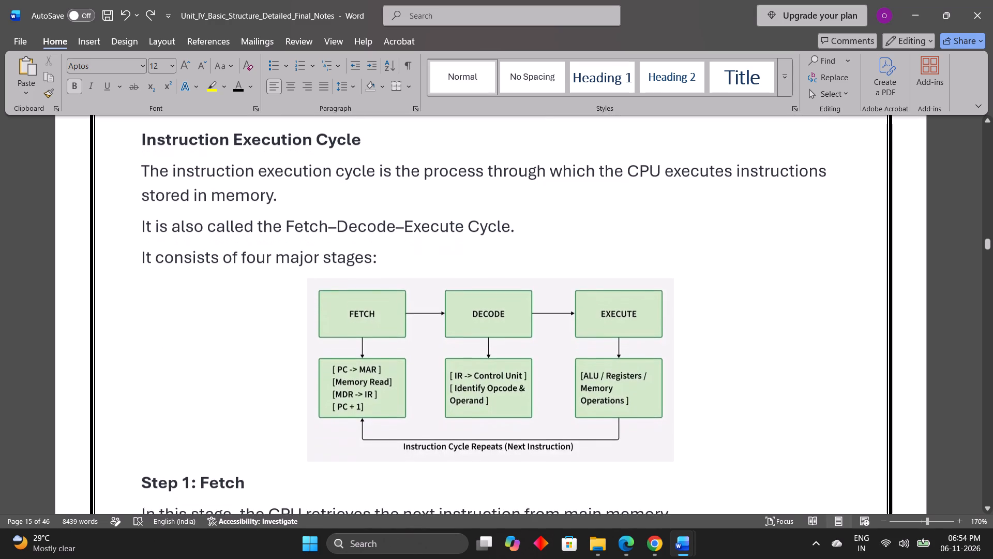
scroll(400, 386, down, 3)
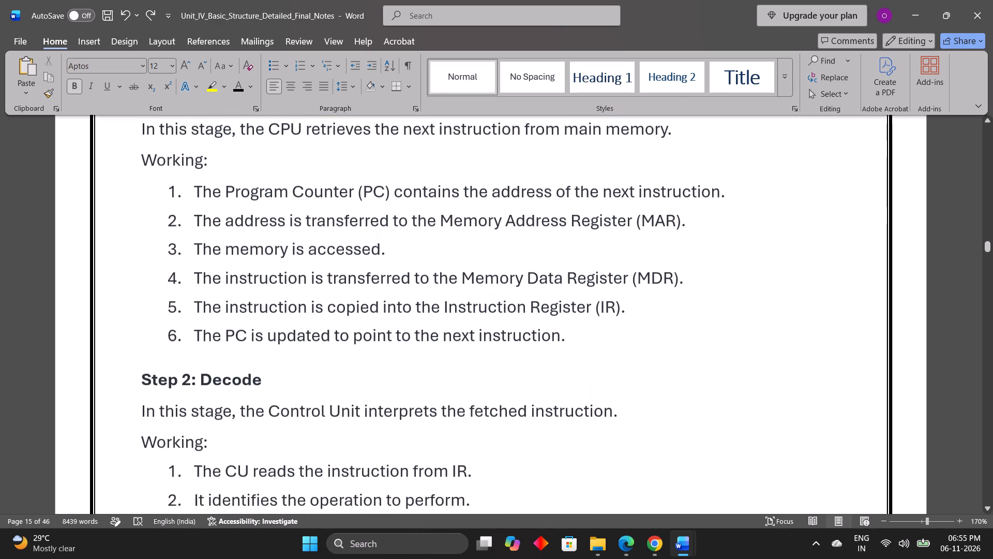
scroll(400, 386, down, 5)
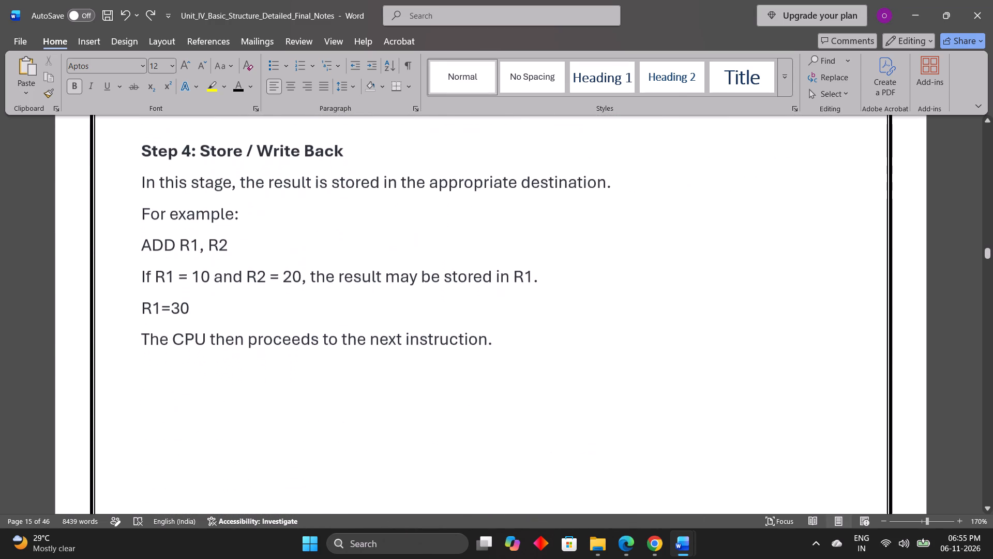
scroll(400, 386, down, 2)
scroll(400, 386, up, 2)
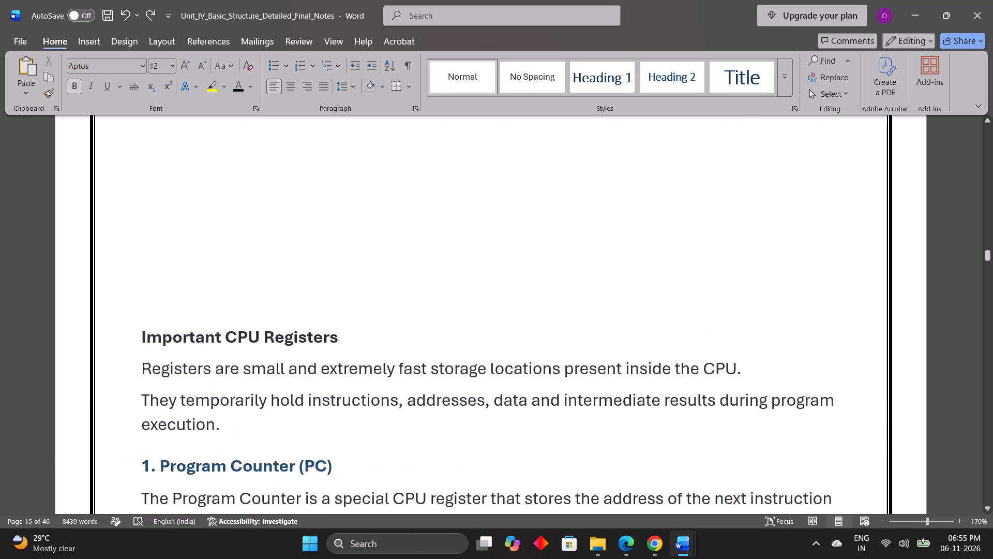
Recheck the Decode and Execute stages and the page transition between the Output Unit text and the Instruction Execution Cycle heading.
scroll(400, 386, up, 5)
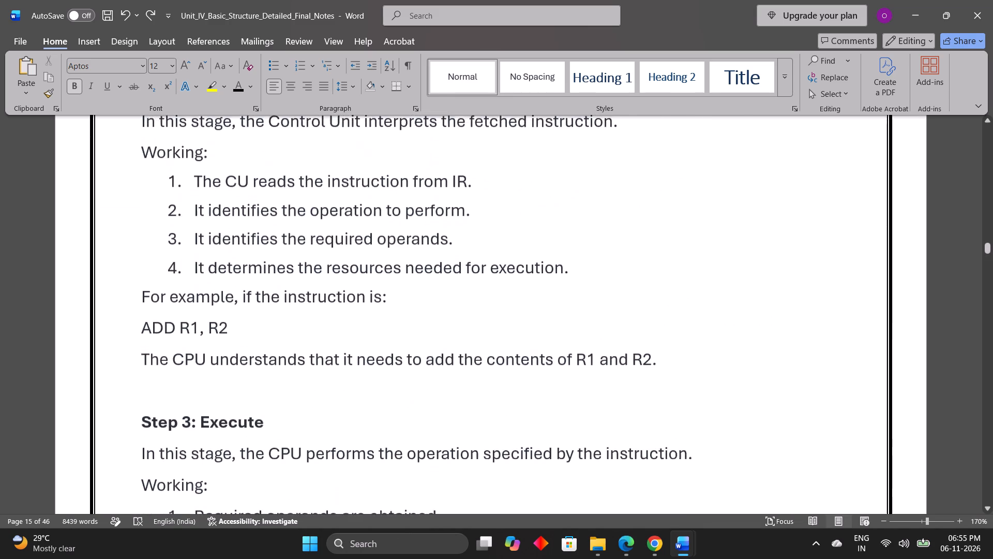
scroll(400, 386, up, 5)
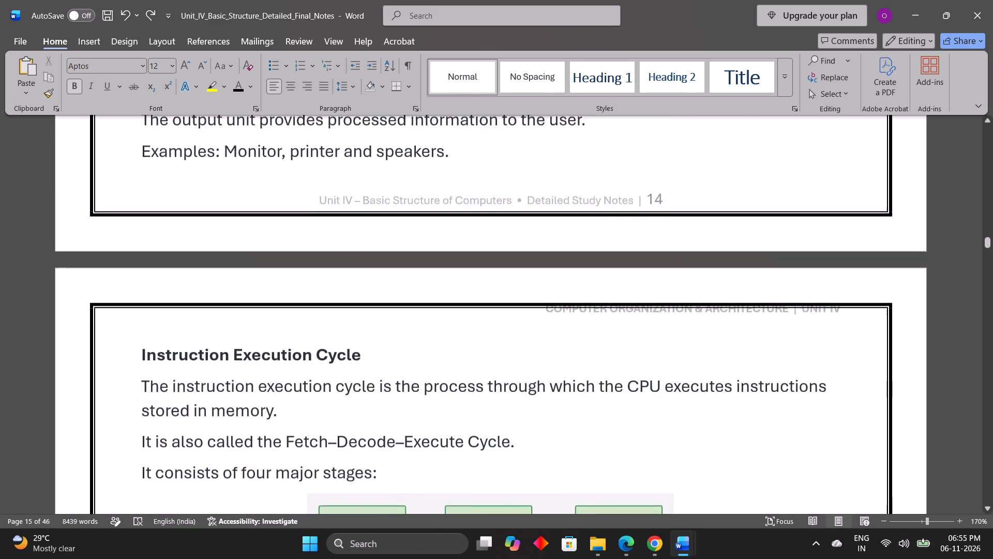
scroll(400, 386, up, 3)
scroll(400, 386, down, 3)
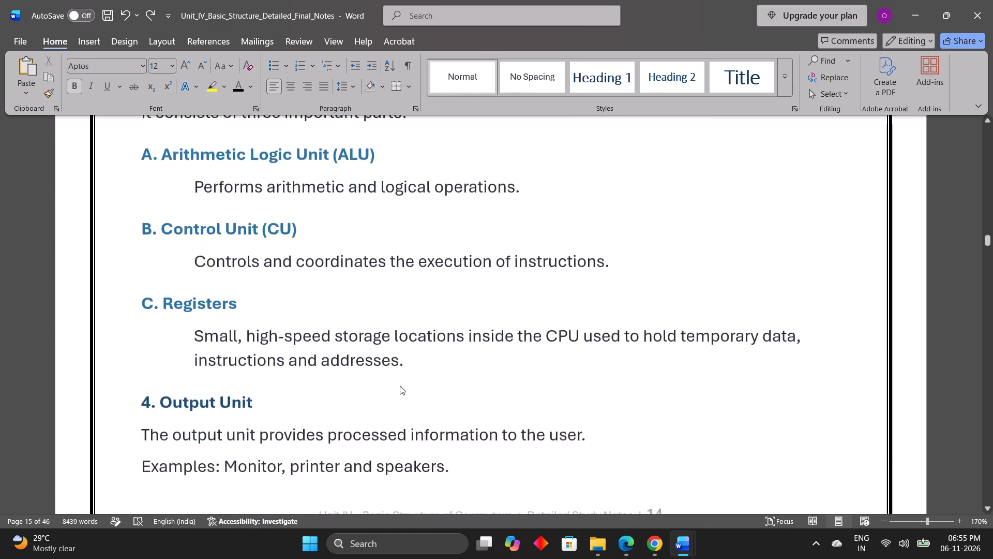
scroll(400, 386, down, 1)
scroll(400, 386, up, 14)
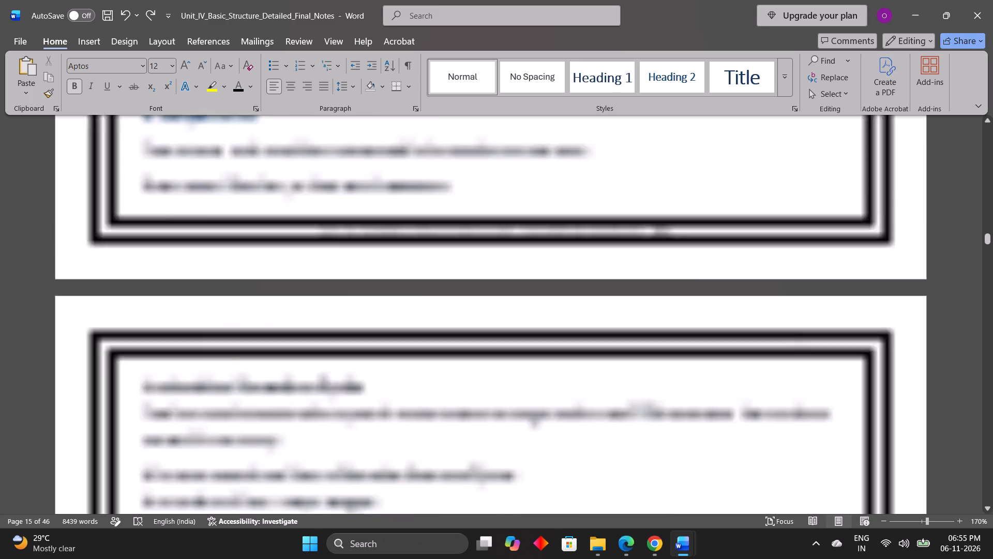
Skim the notes from the unit's topic list to Clock Frequency, and back through the bus and register sections to the Fetch–Decode–Execute diagram.
scroll(400, 386, up, 20)
scroll(400, 386, up, 8)
scroll(400, 386, down, 1)
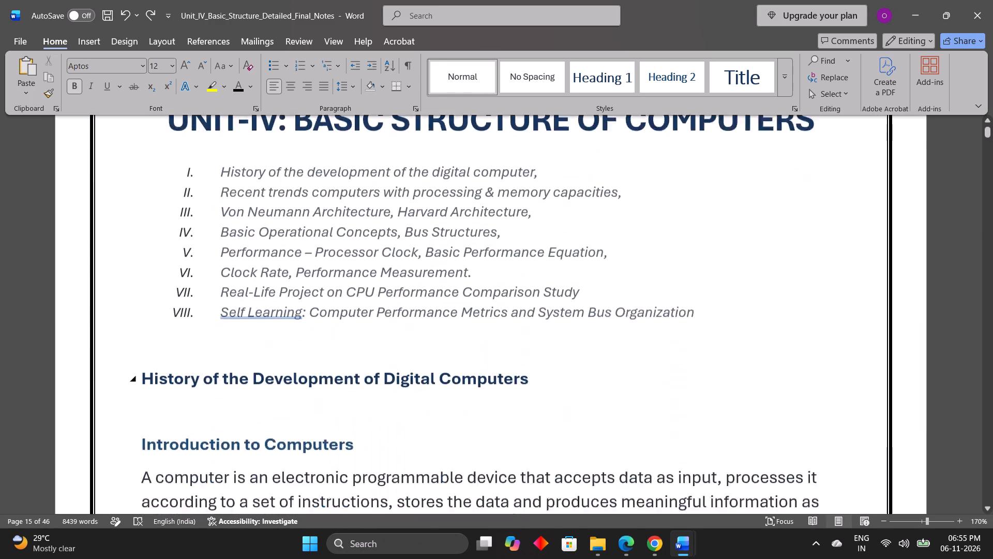
scroll(400, 386, down, 1)
scroll(400, 386, up, 1)
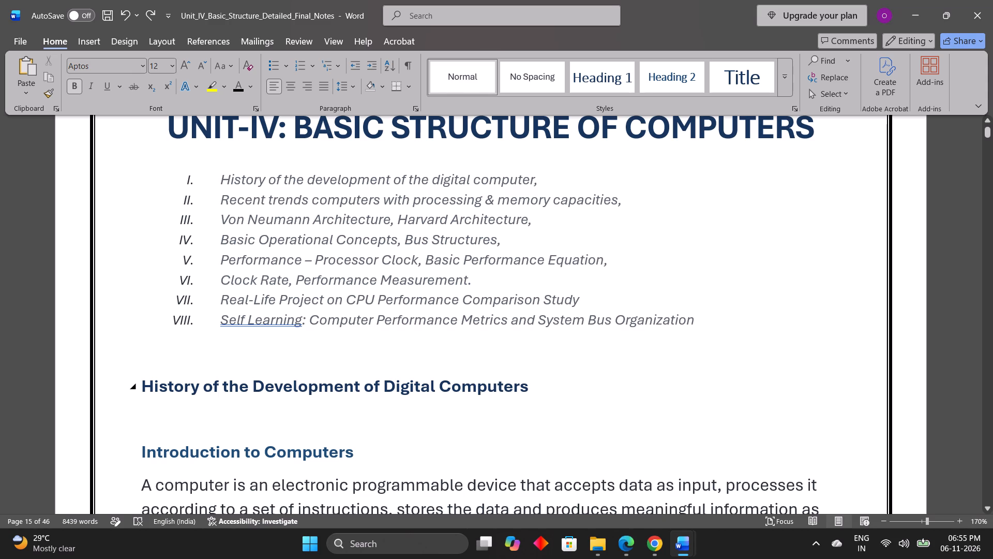
scroll(425, 397, down, 20)
scroll(425, 397, down, 1)
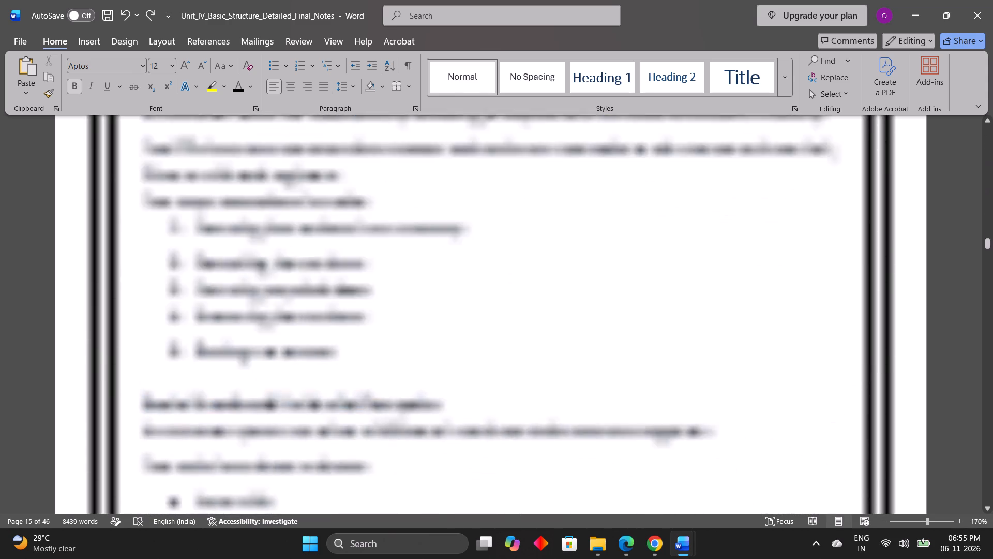
scroll(425, 397, down, 7)
scroll(425, 397, up, 2)
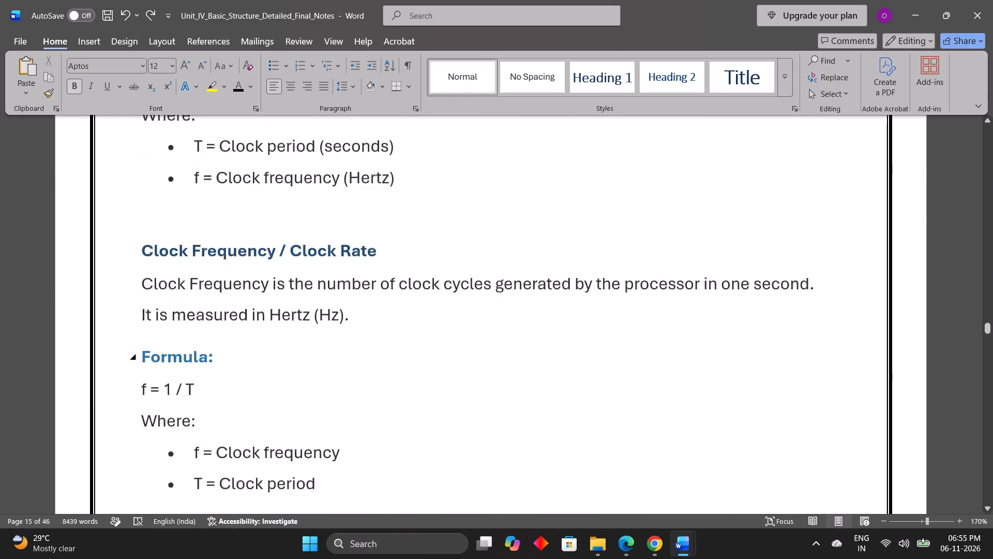
scroll(425, 397, up, 6)
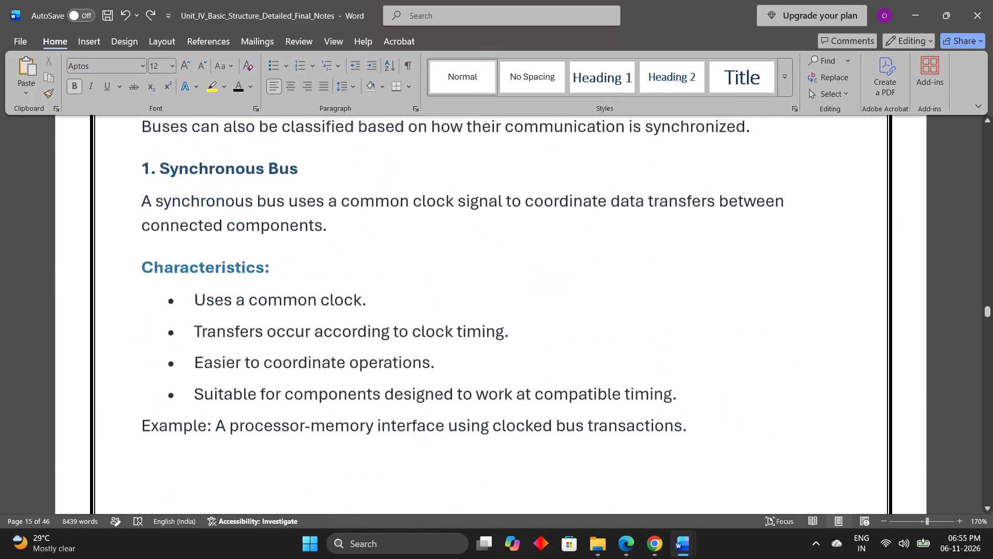
scroll(425, 397, up, 6)
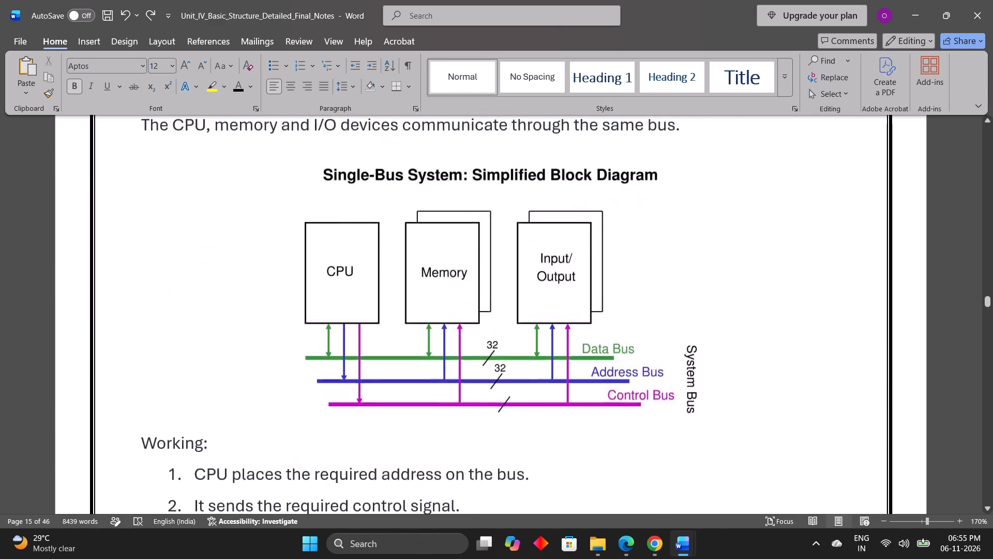
scroll(425, 397, up, 6)
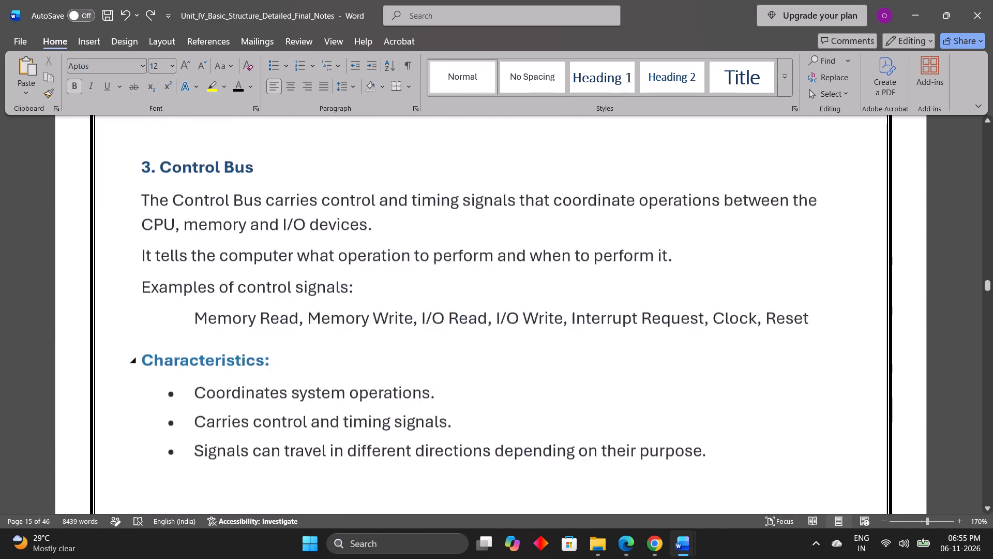
scroll(425, 397, up, 6)
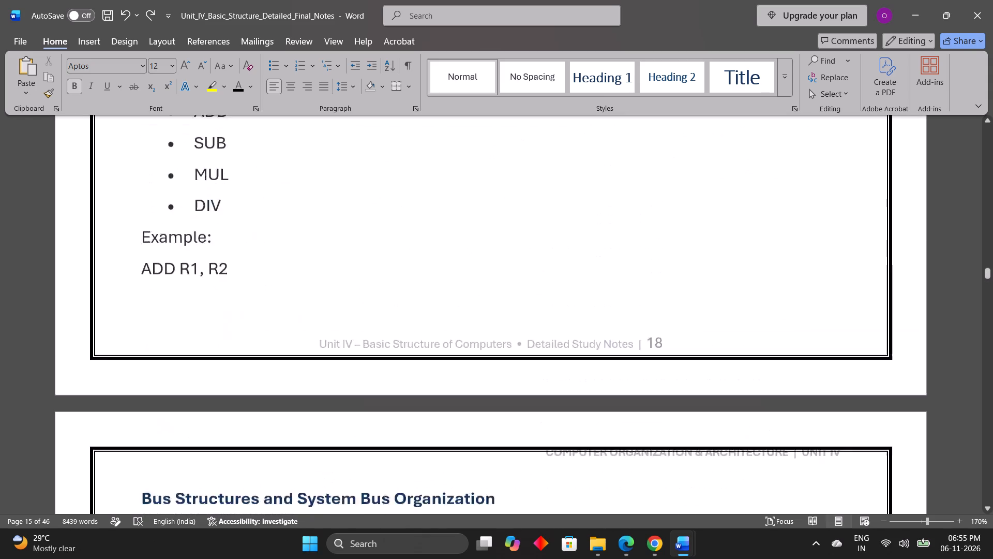
scroll(425, 397, up, 6)
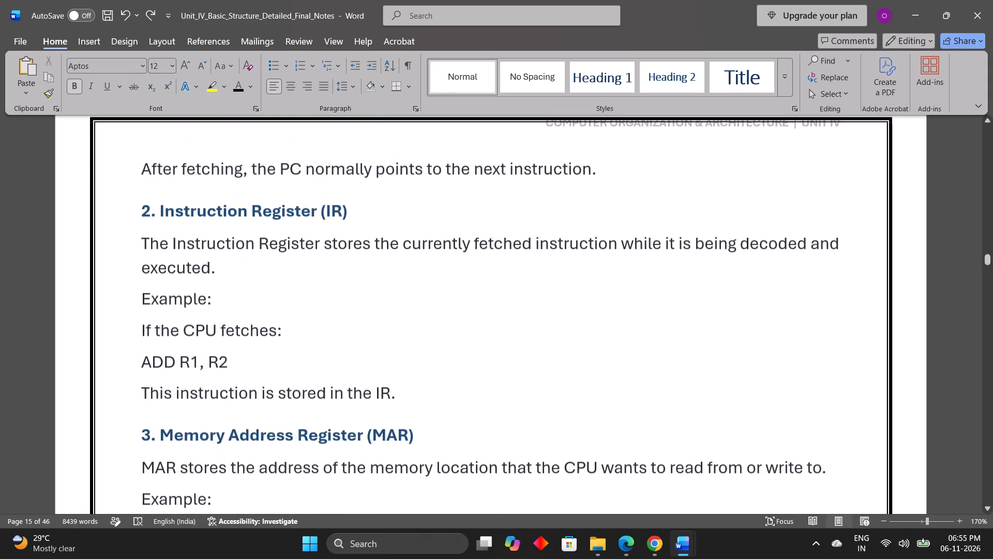
scroll(425, 397, up, 6)
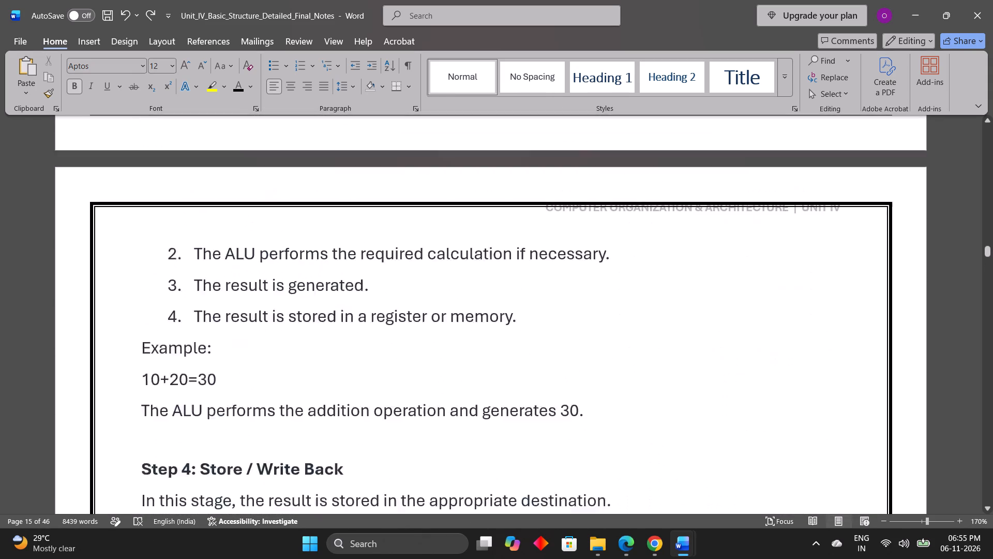
scroll(425, 397, up, 6)
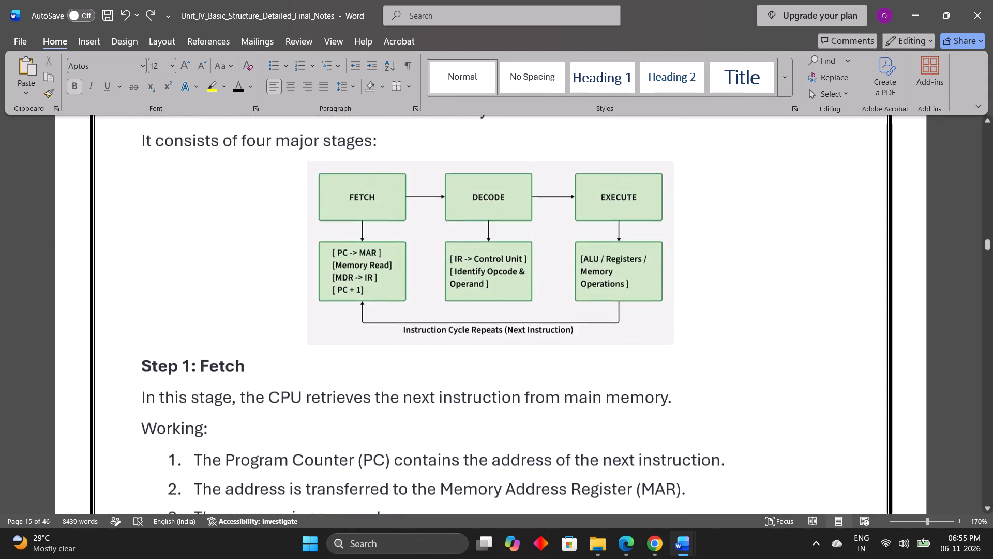
scroll(425, 397, up, 2)
Remove the surplus blank lines above the Important CPU Registers heading on page 16, leaving a single gap after the Store / Write Back text.
scroll(425, 397, down, 3)
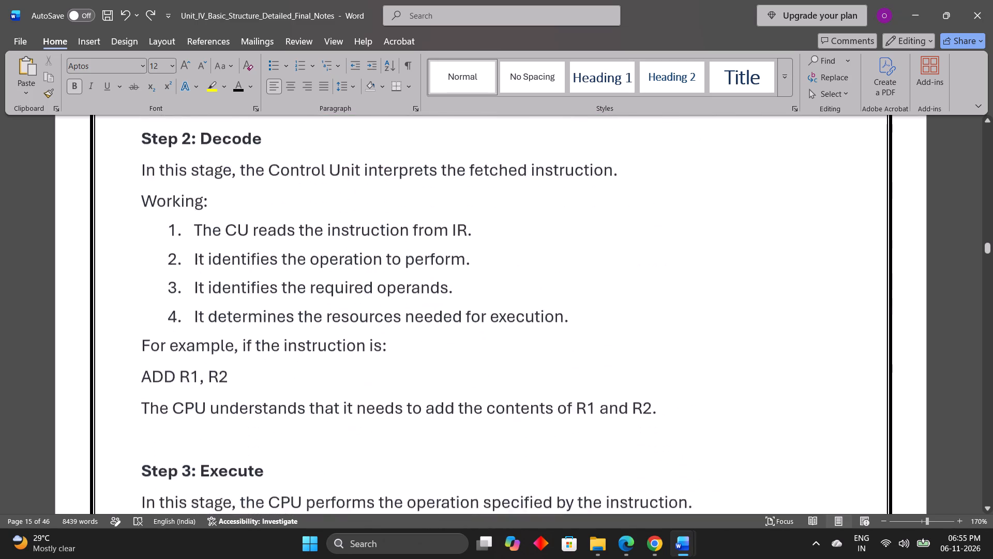
scroll(425, 397, down, 4)
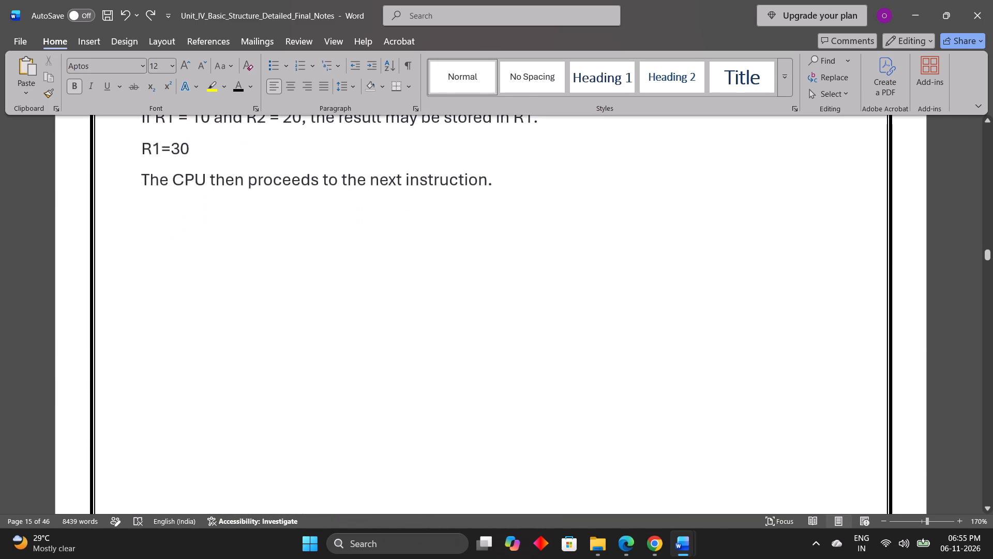
scroll(425, 397, down, 2)
scroll(425, 397, up, 1)
scroll(334, 445, down, 1)
click(279, 455)
key(BackSpace)
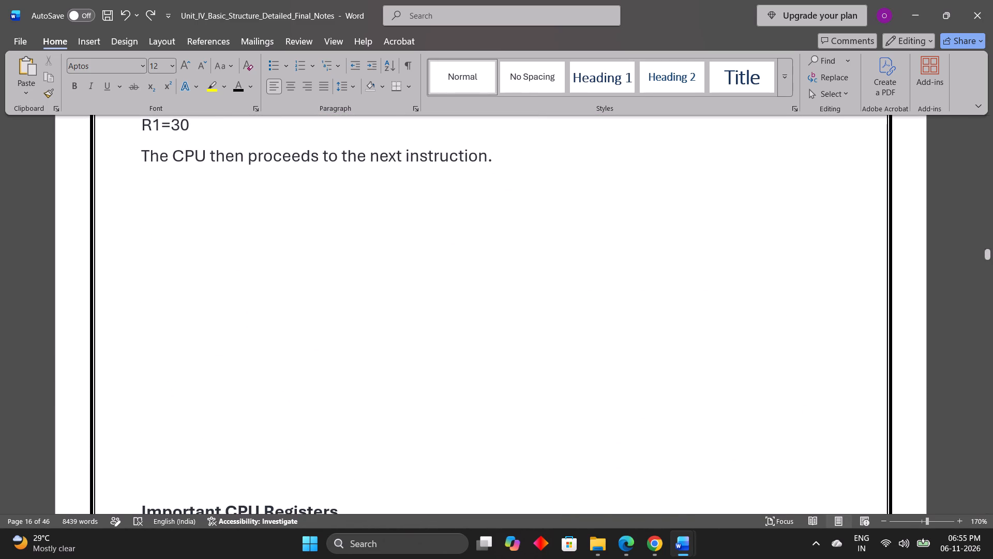
key(BackSpace)
key(BackSpace)
key(BackSpace)
key(BackSpace)
key(BackSpace)
key(BackSpace)
key(BackSpace)
key(BackSpace)
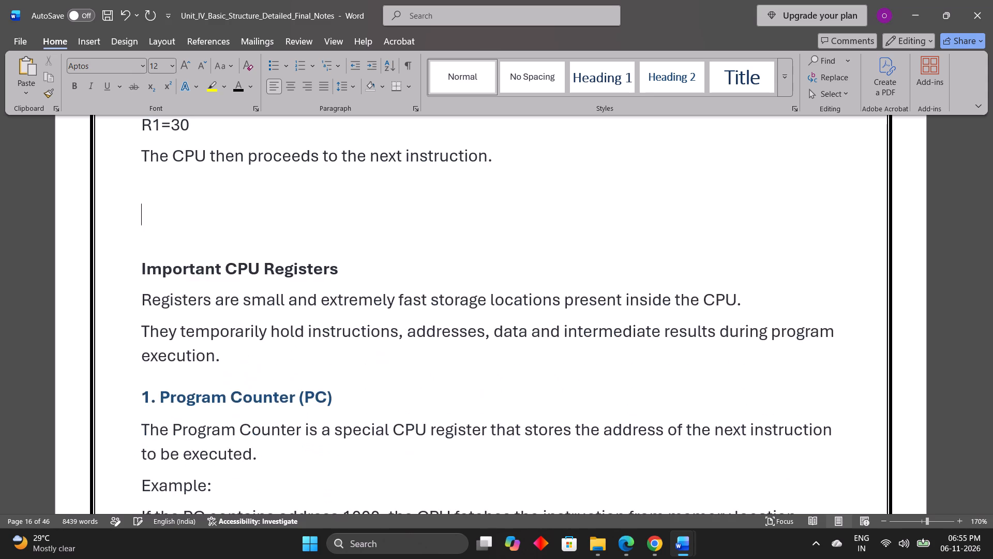
key(BackSpace)
key(BackSpace)
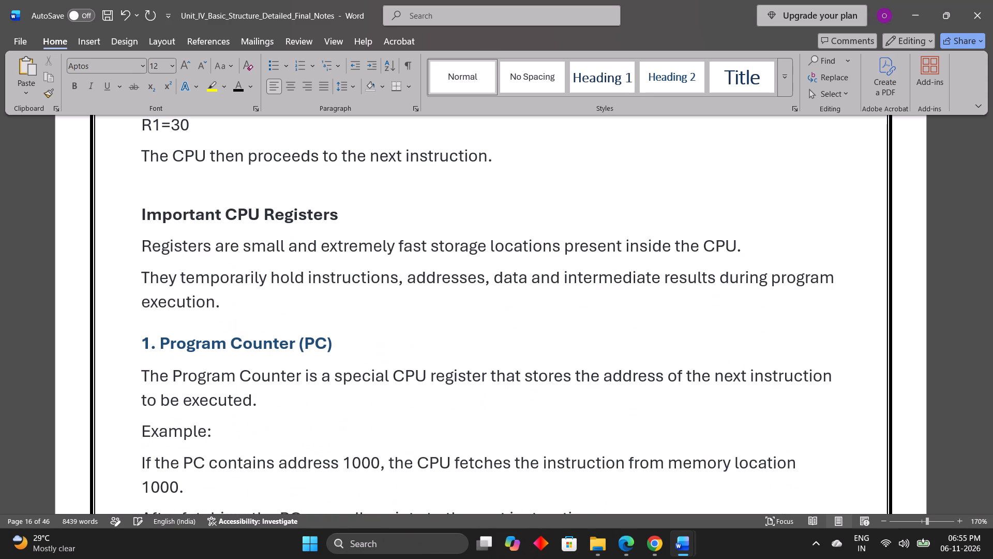
Review the CPU register entries from Program Counter to Accumulator and the Memory Read and Memory Write Operation steps for layout and spacing.
scroll(358, 490, down, 1)
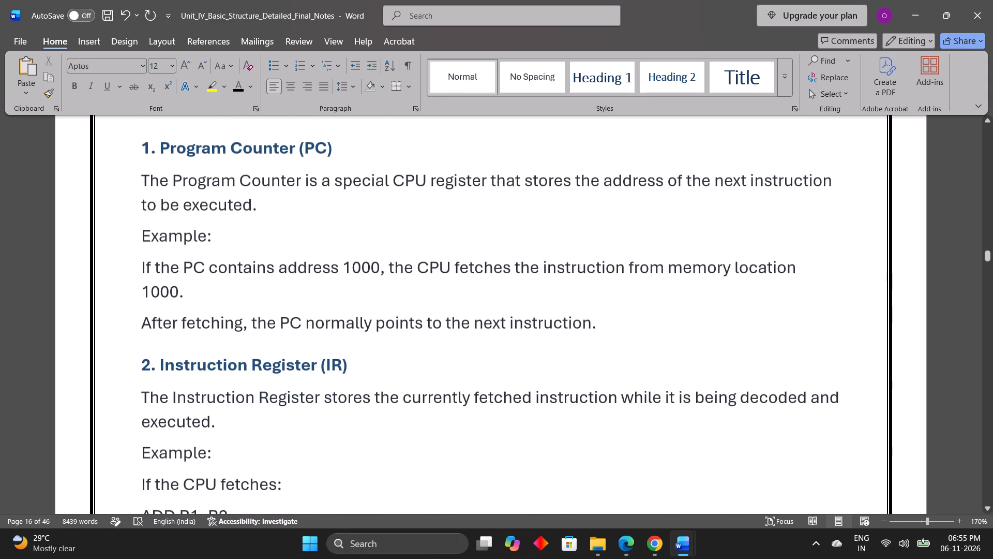
scroll(358, 490, down, 2)
scroll(358, 490, up, 1)
scroll(358, 490, down, 1)
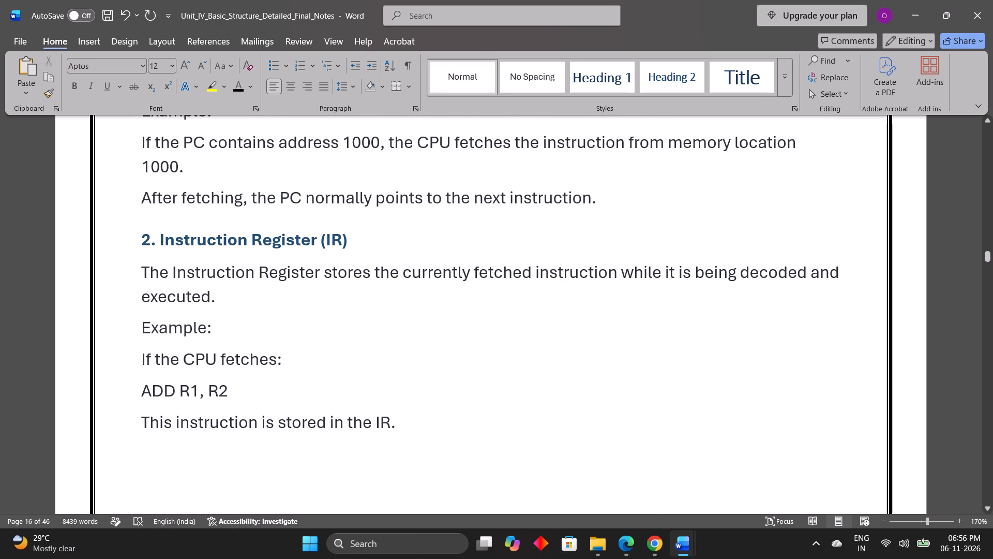
scroll(384, 332, down, 2)
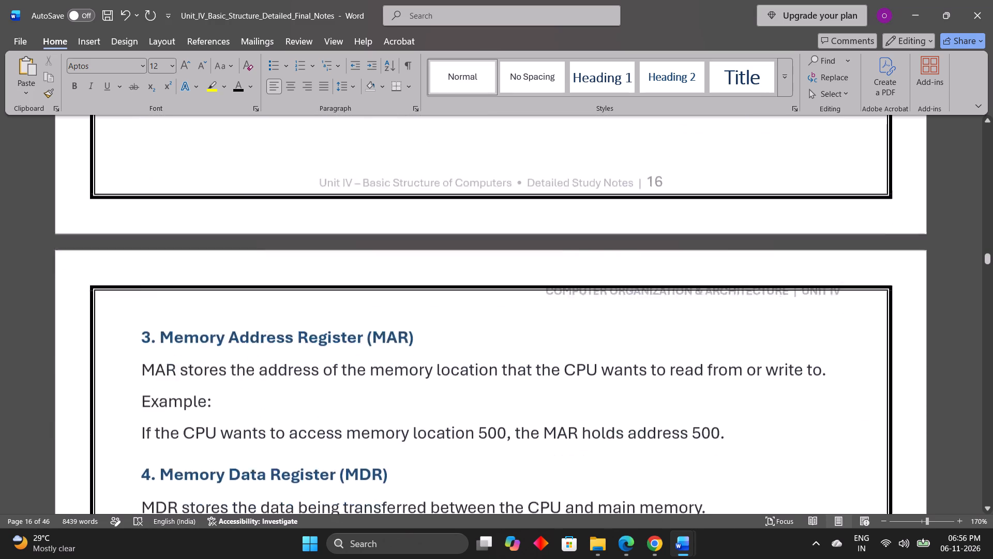
scroll(384, 332, down, 3)
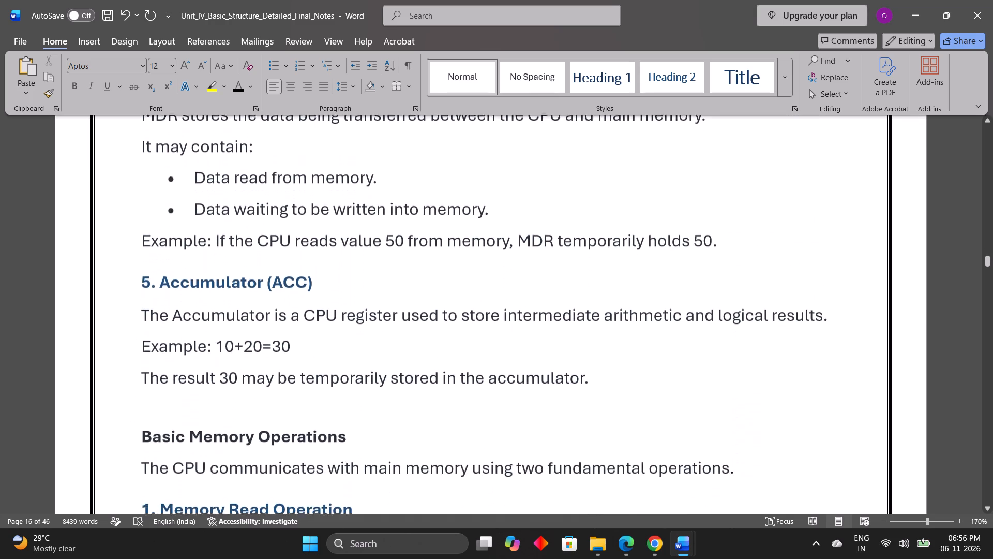
scroll(384, 332, down, 2)
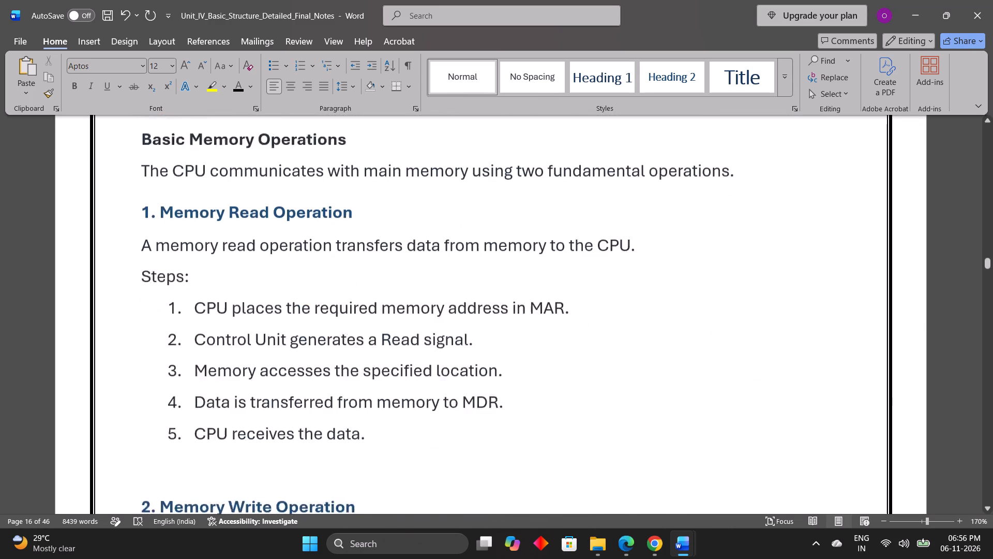
scroll(384, 332, down, 1)
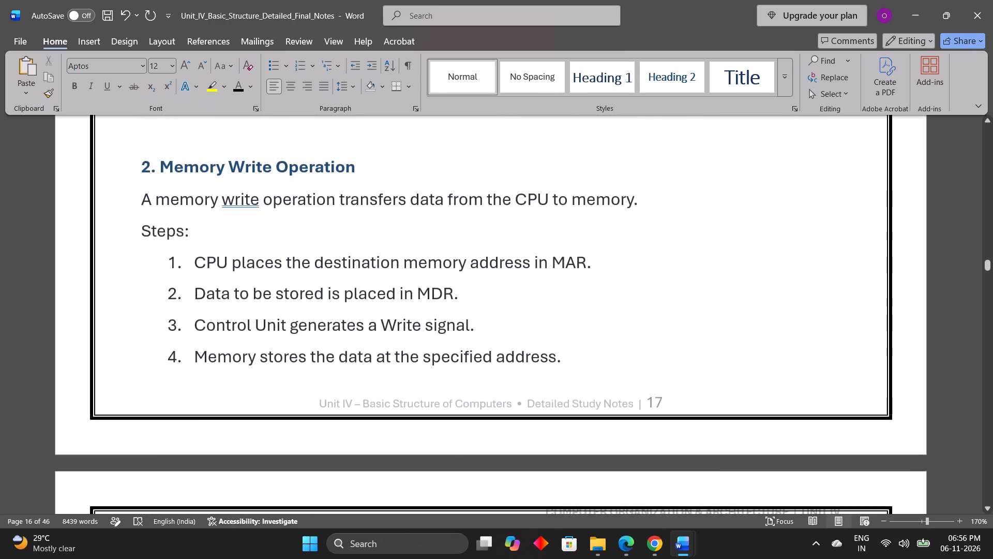
Check the layout and spacing from Types of Instructions through Bus Structures and System Bus Organization to the three system bus types.
scroll(384, 332, down, 4)
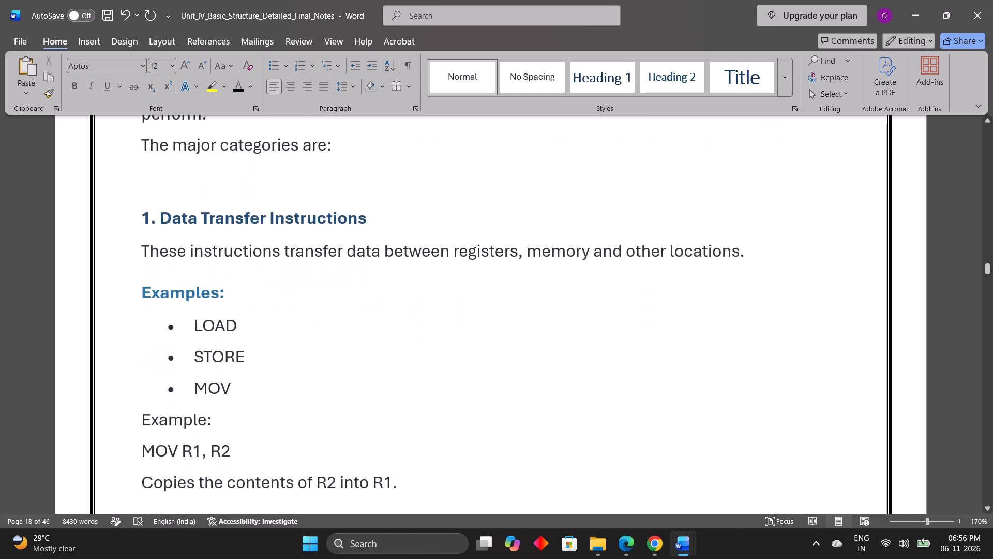
scroll(384, 332, down, 2)
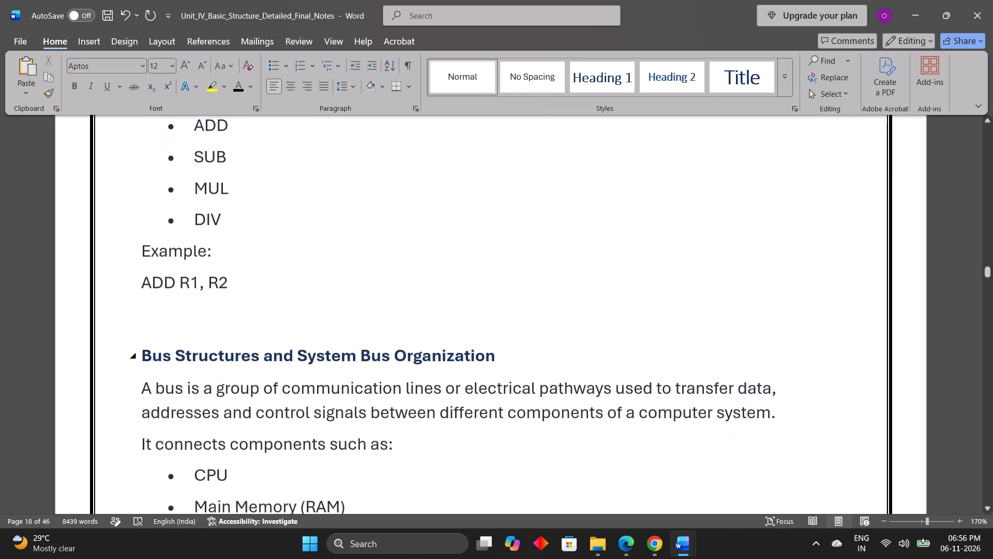
scroll(384, 332, down, 2)
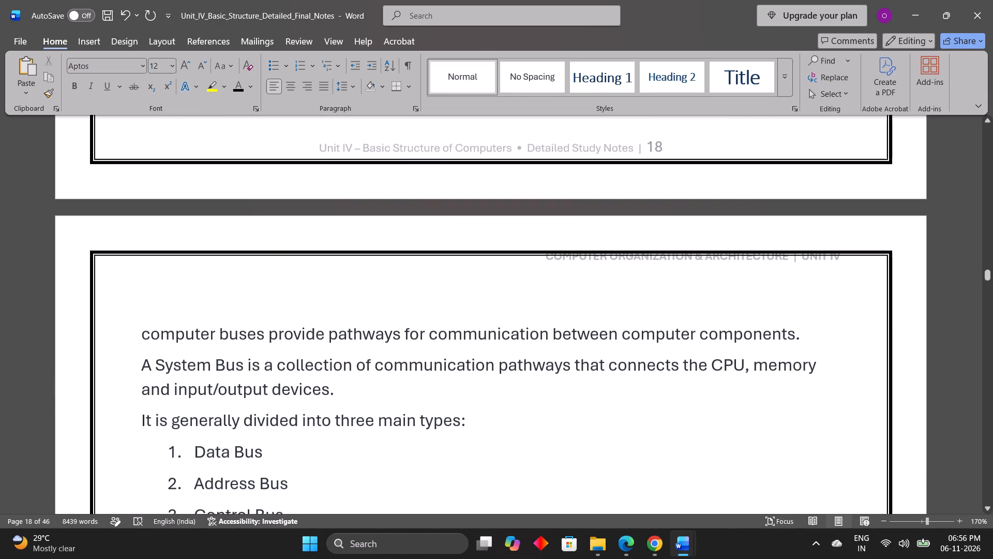
scroll(384, 332, down, 2)
scroll(384, 332, up, 2)
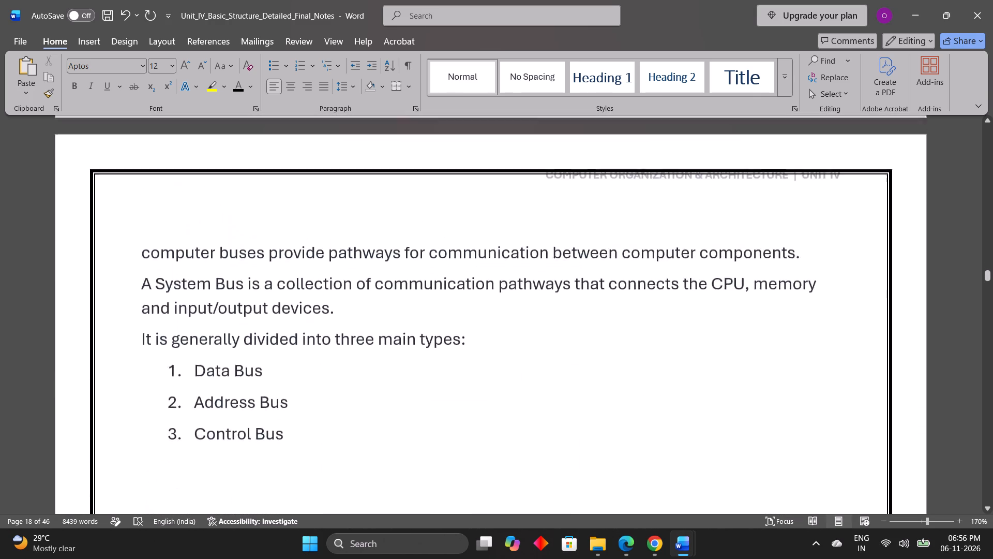
Delete the blank line between "The major categories are:" and the 1. Data Transfer Instructions heading on page 18.
scroll(384, 332, up, 4)
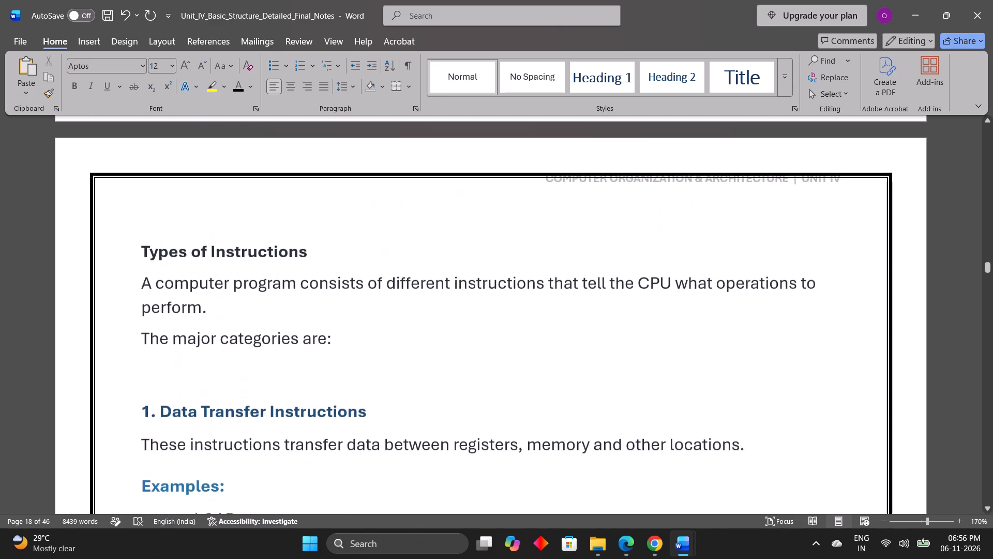
scroll(384, 332, up, 1)
click(236, 416)
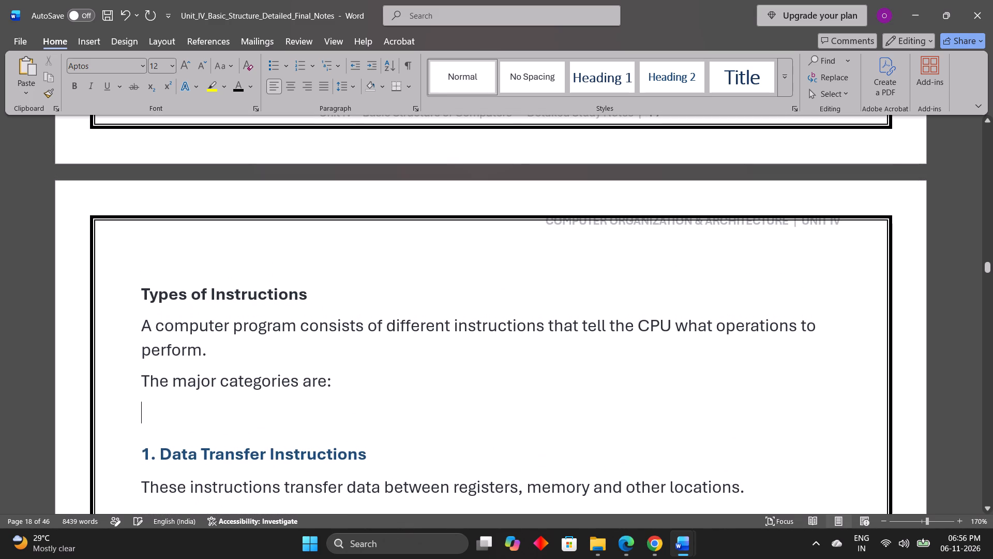
key(BackSpace)
Delete the empty line above the Types of Instructions heading at the start of page 18.
scroll(236, 416, down, 1)
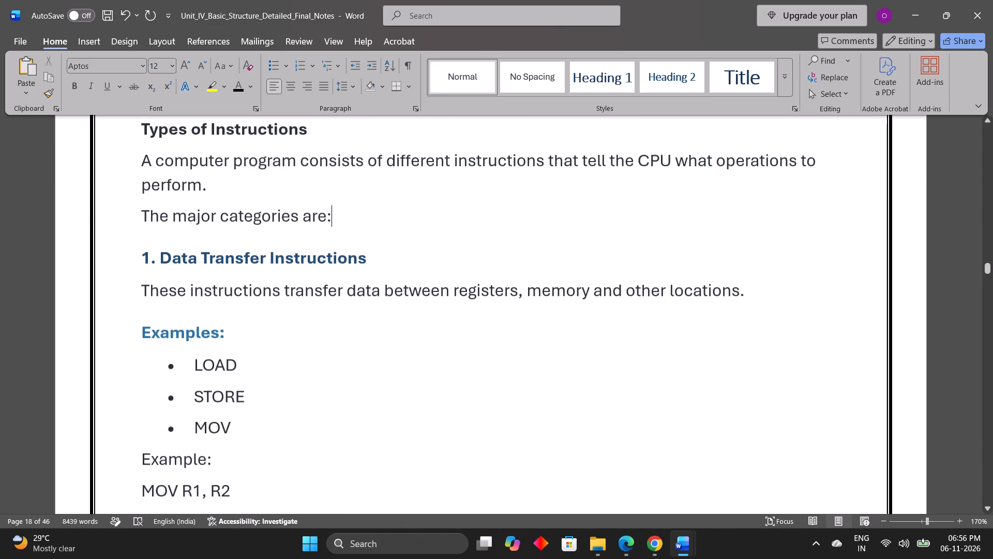
scroll(235, 411, up, 1)
click(178, 237)
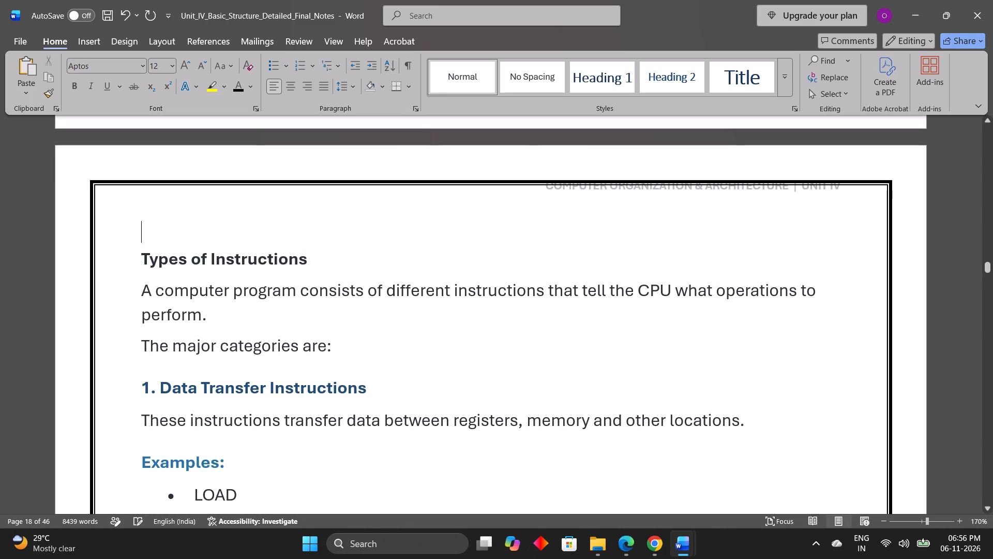
key(Delete)
Delete the blank line between the ADD R1, R2 example and the Bus Structures and System Bus Organization heading, and check the following page.
scroll(178, 237, down, 1)
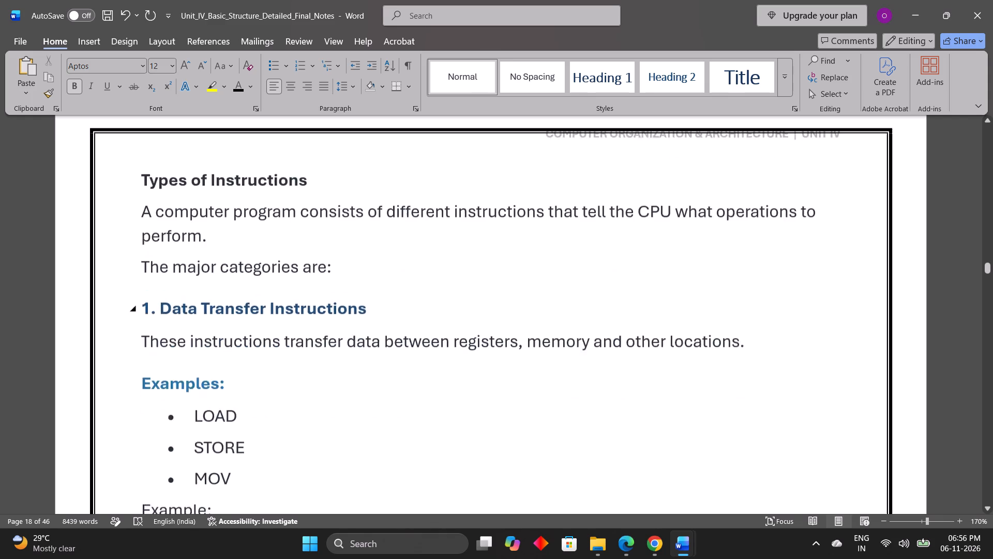
scroll(178, 237, down, 1)
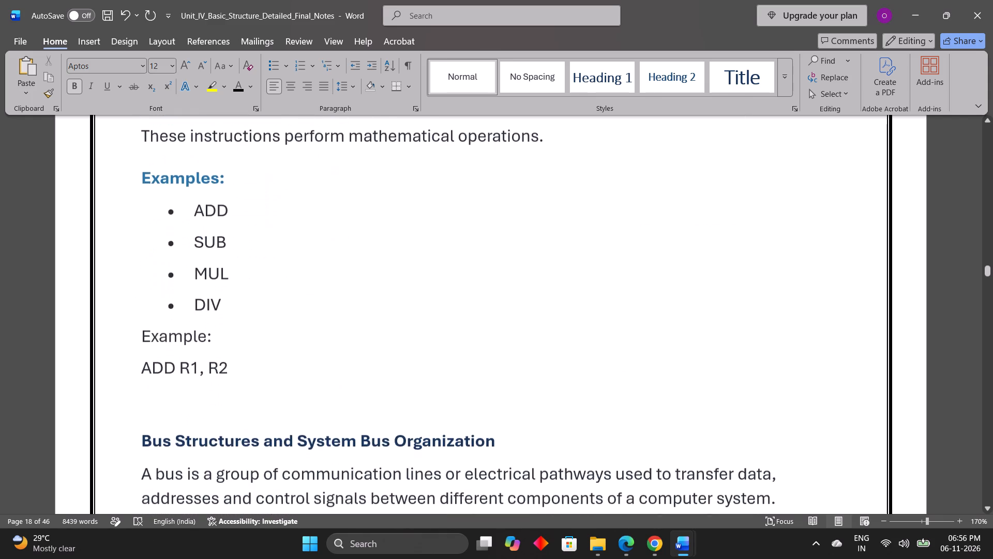
scroll(178, 237, down, 1)
click(191, 296)
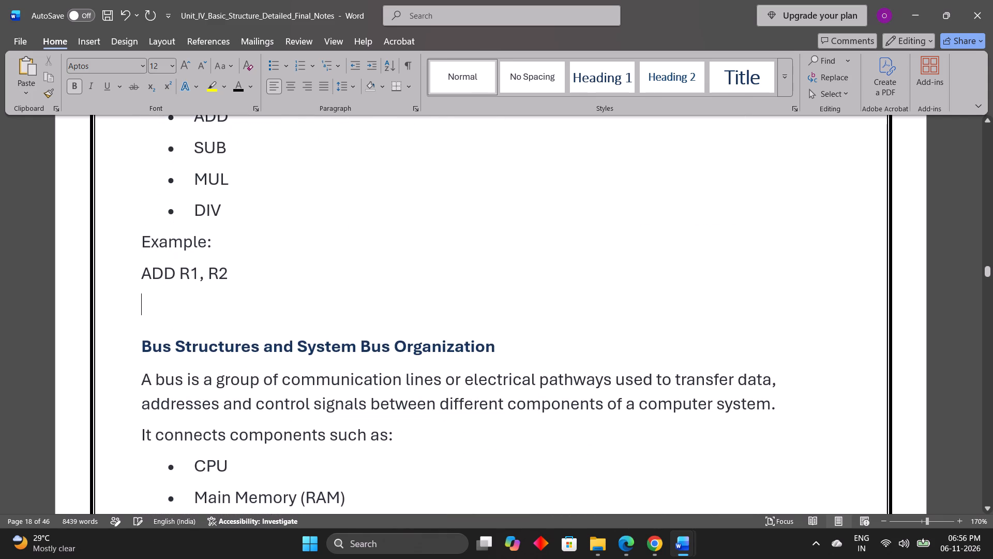
key(BackSpace)
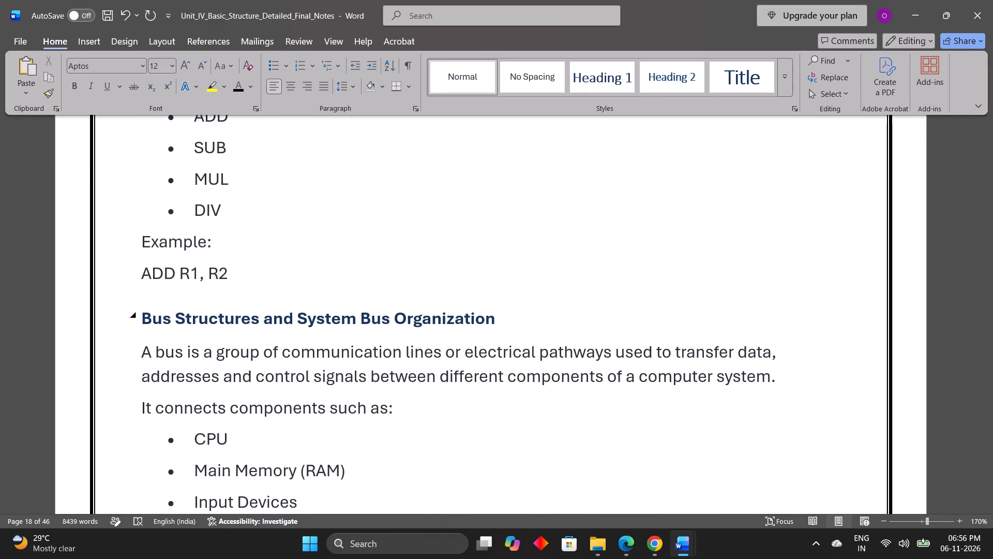
scroll(191, 296, down, 2)
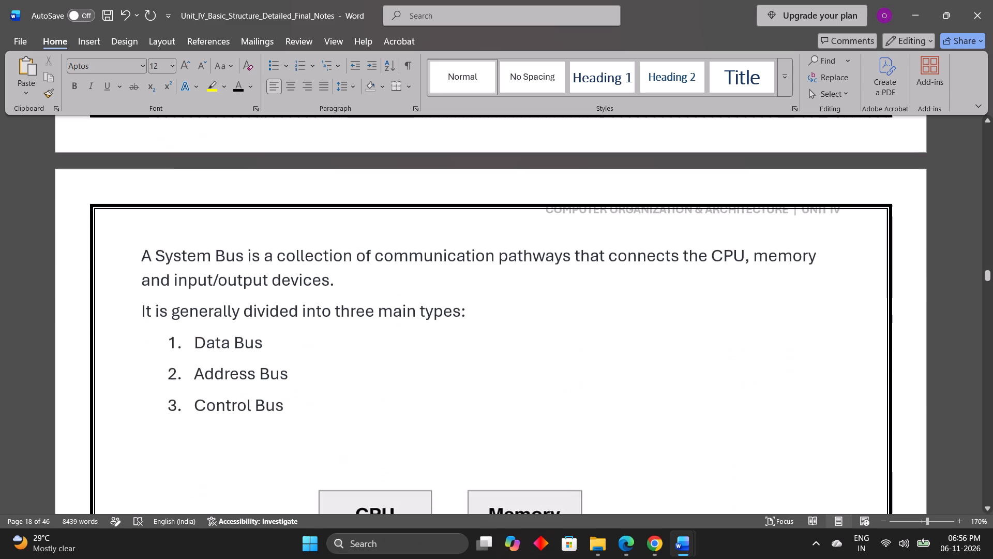
Check the layout and spacing from the system bus diagram through the Data, Address and Control Bus sections to Bus Width.
scroll(191, 296, down, 2)
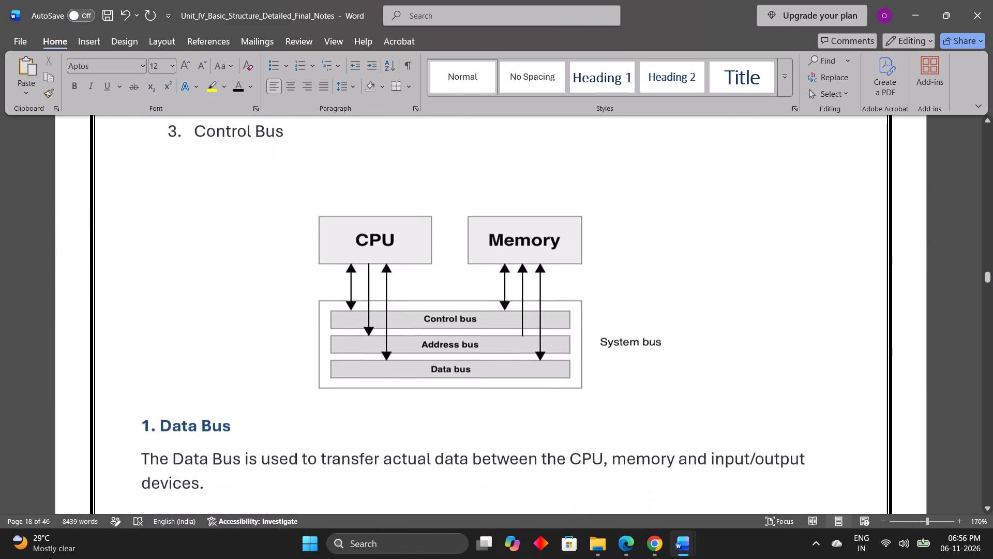
scroll(191, 296, down, 2)
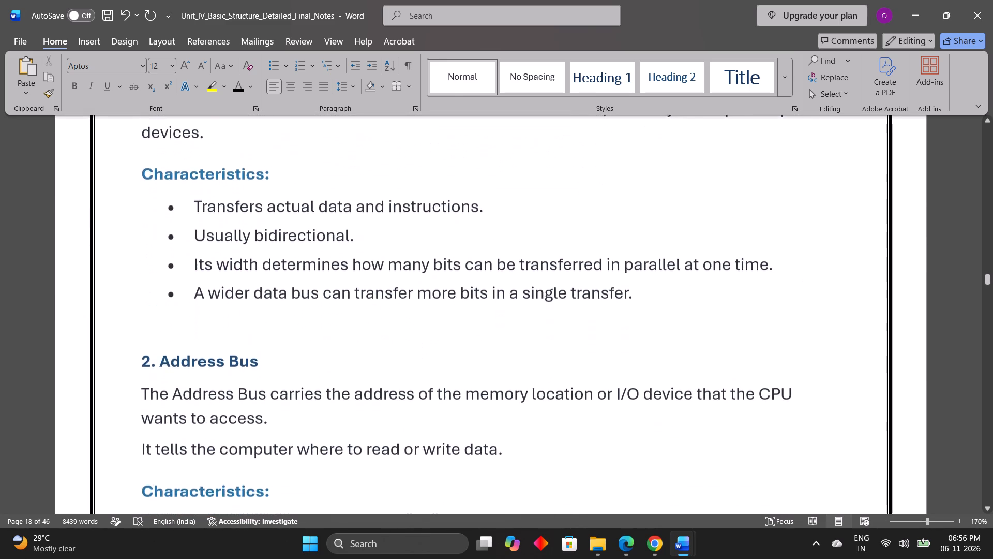
scroll(191, 296, down, 2)
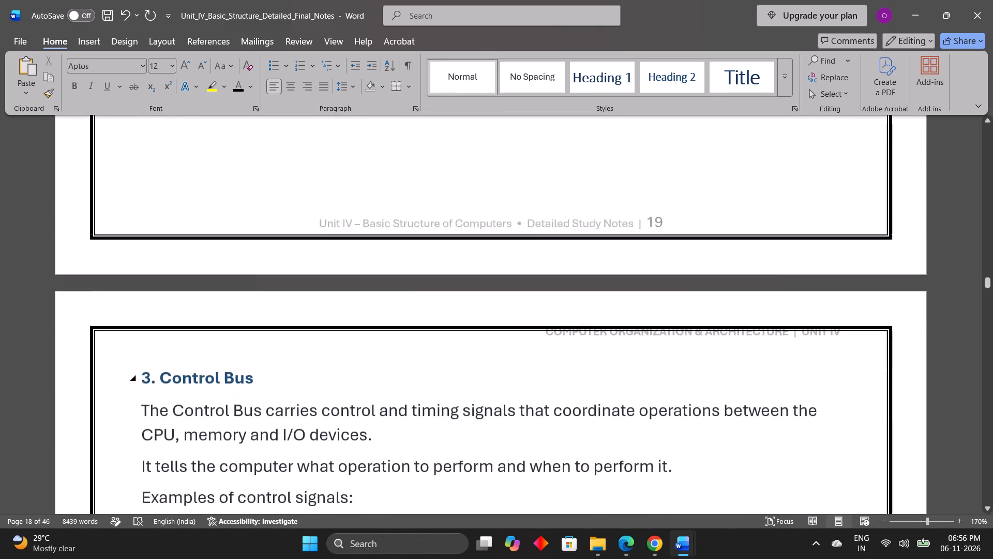
scroll(191, 296, down, 4)
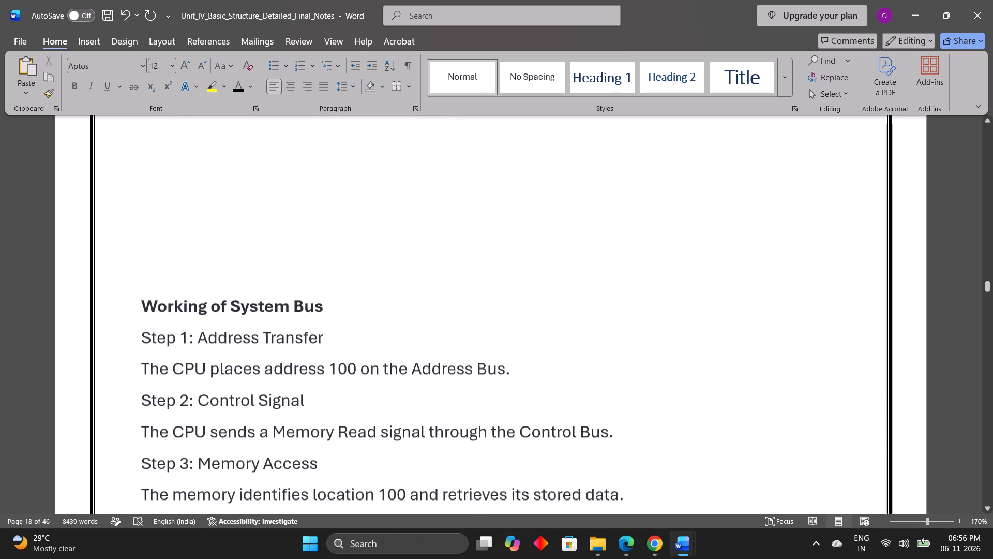
scroll(191, 296, down, 3)
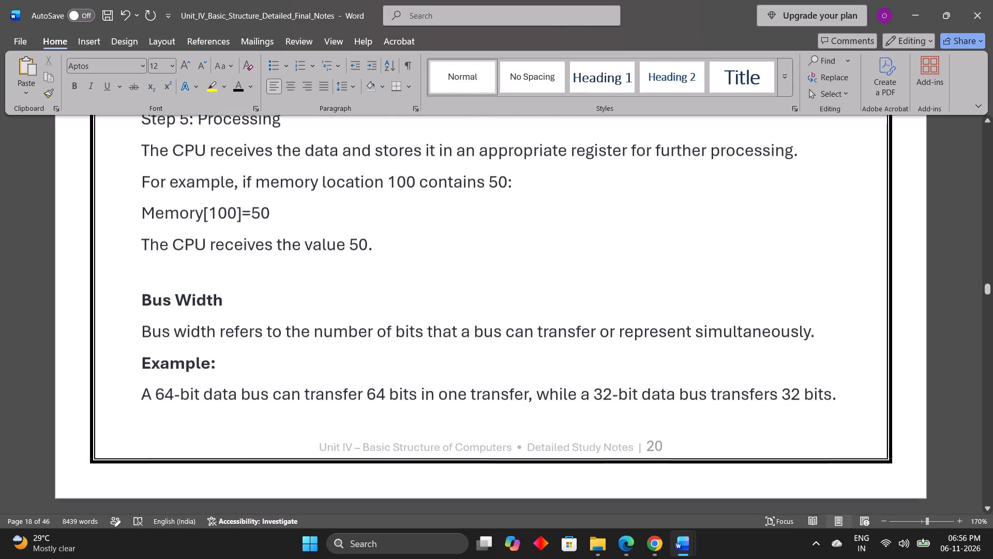
scroll(191, 296, down, 1)
Reduce the large gap above the Working of System Bus heading to one blank line after the Control Bus characteristics.
scroll(191, 296, up, 3)
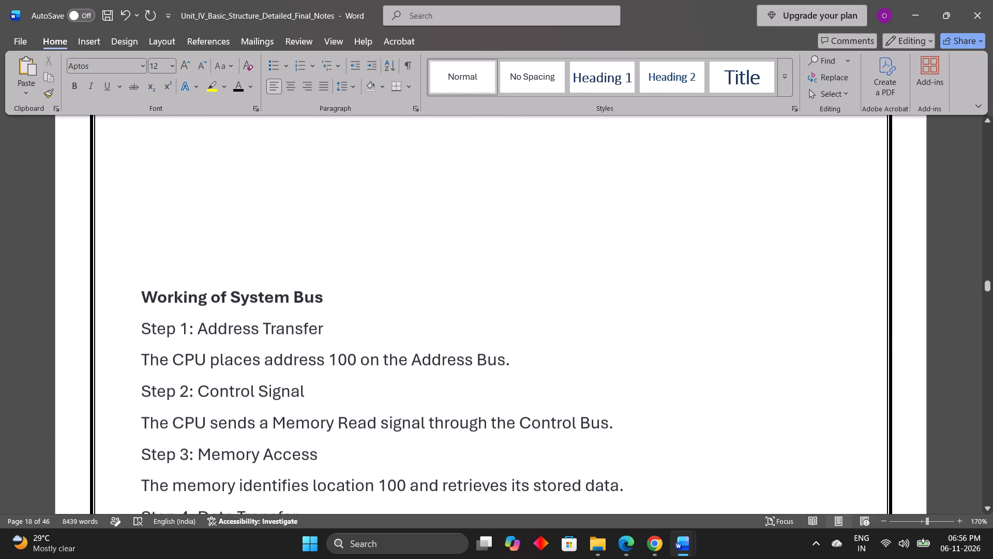
click(179, 261)
key(BackSpace)
key(BackSpace)
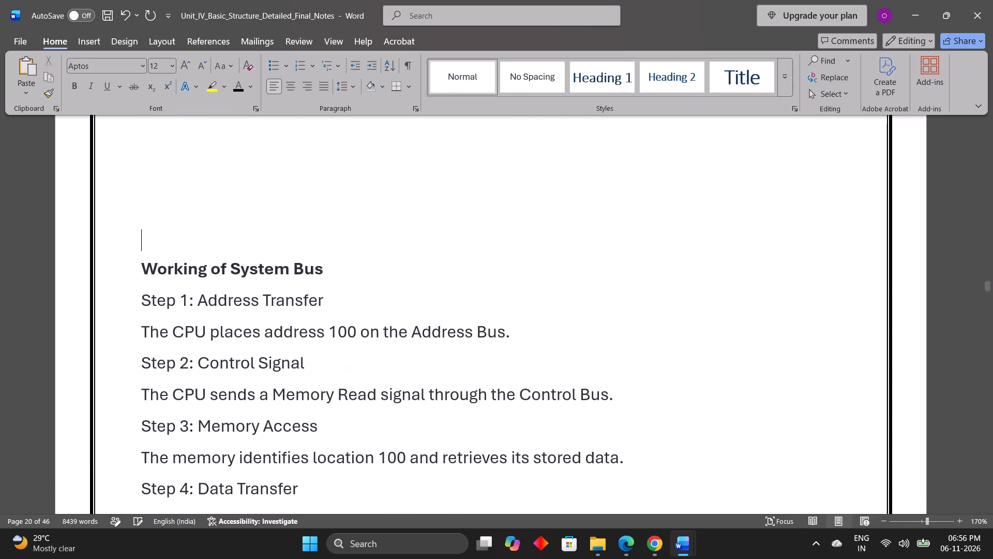
key(BackSpace)
key(BackSpace)
key(BackSpace)
key(BackSpace)
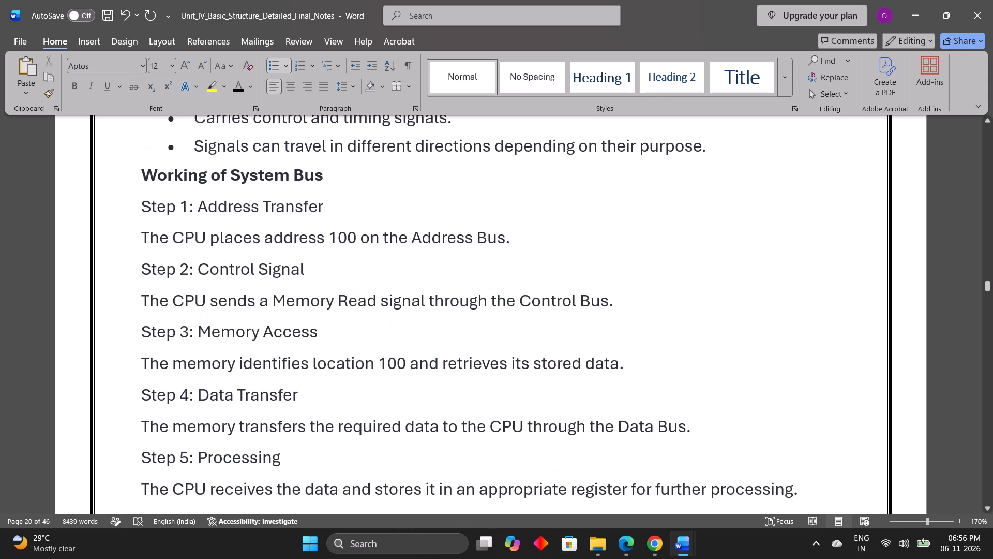
key(Return)
key(Return)
Review the spacing backwards from Working of System Bus through the bus types to the Arithmetic Instructions section.
scroll(179, 261, up, 1)
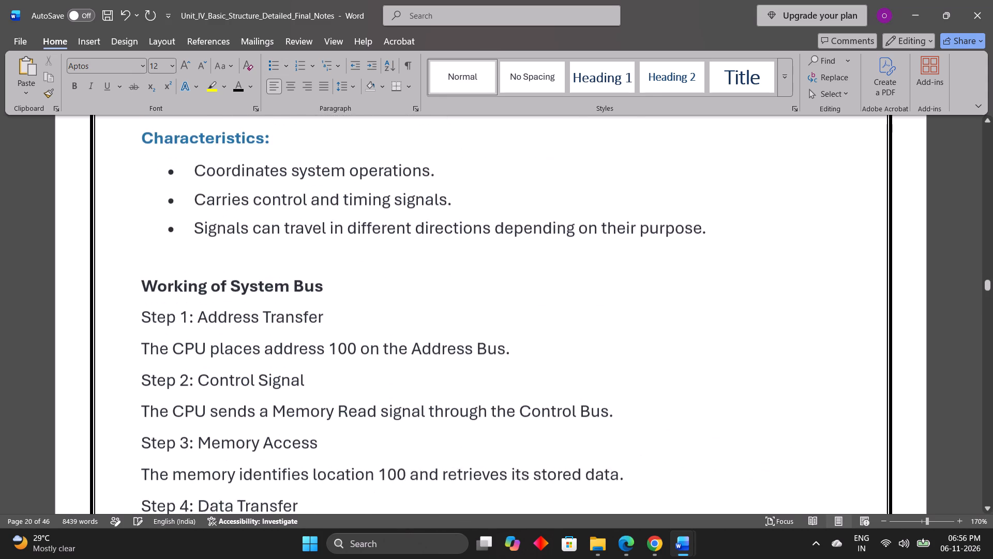
scroll(179, 261, up, 1)
scroll(179, 261, down, 1)
scroll(179, 261, up, 1)
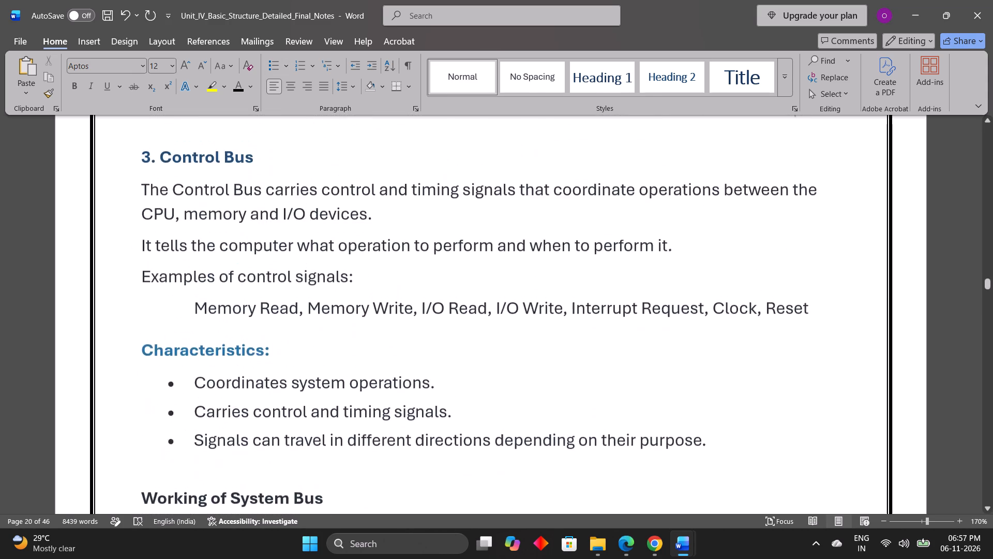
scroll(179, 261, up, 4)
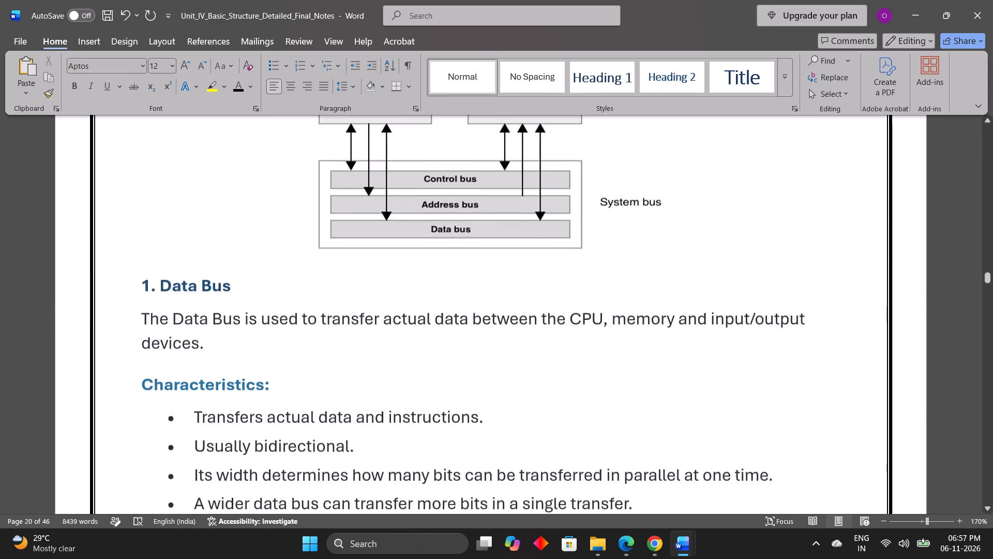
scroll(179, 261, up, 2)
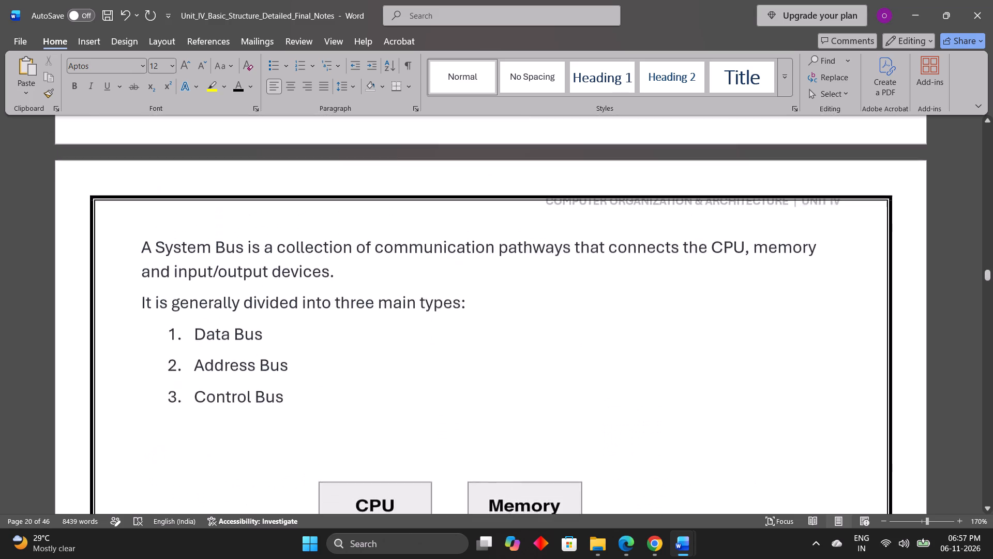
scroll(179, 261, up, 2)
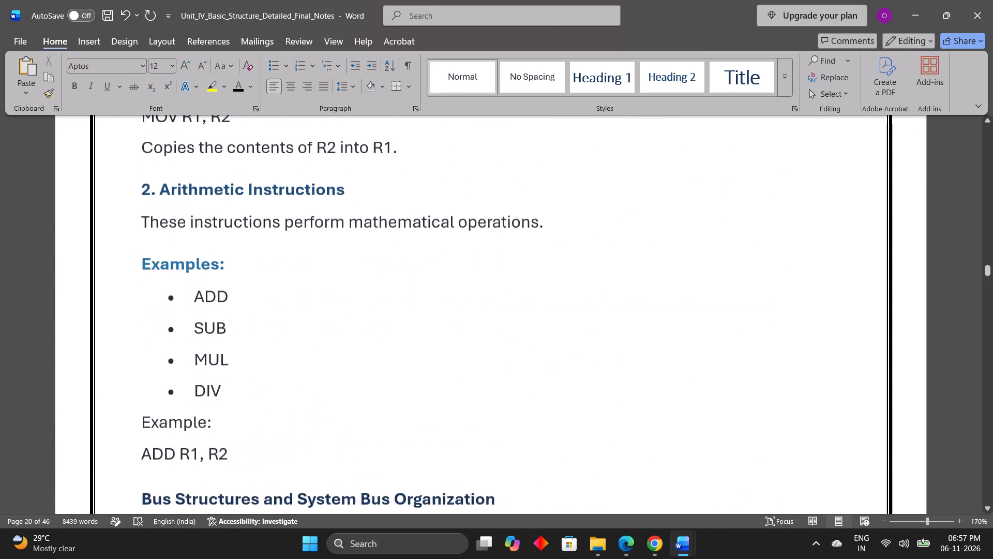
scroll(179, 261, up, 1)
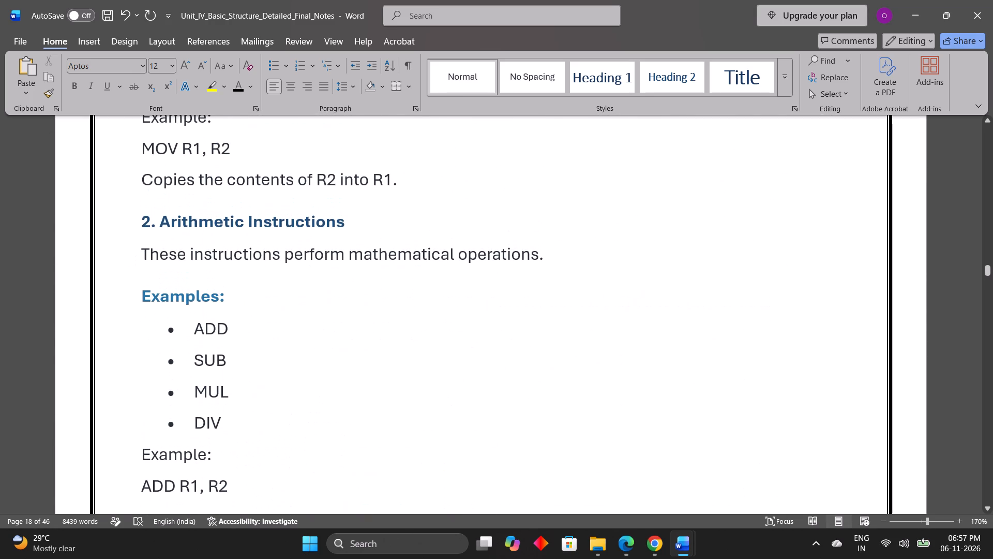
scroll(179, 261, down, 1)
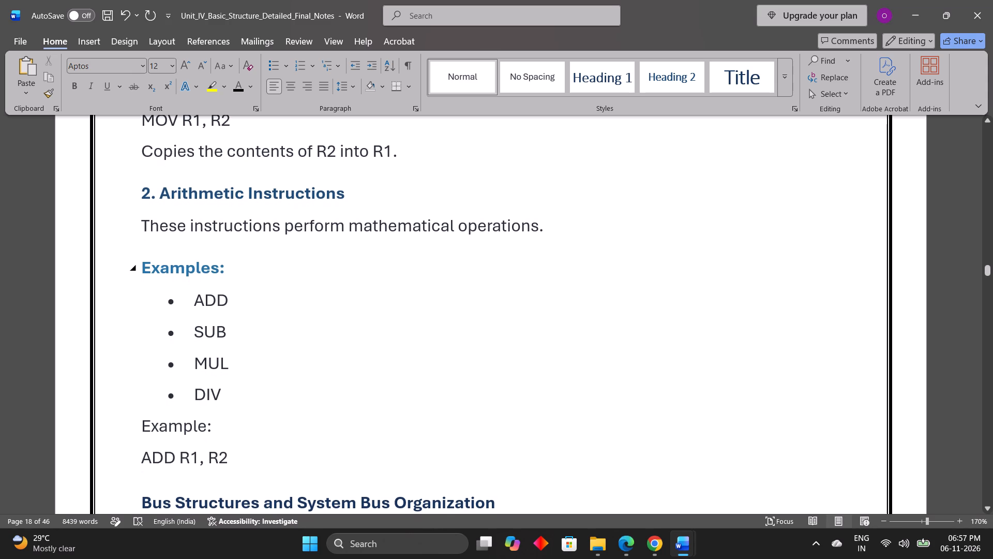
Insert two blank lines above "computer buses provide pathways for communication between computer components." on page 18 to move it to page 19.
scroll(179, 261, down, 2)
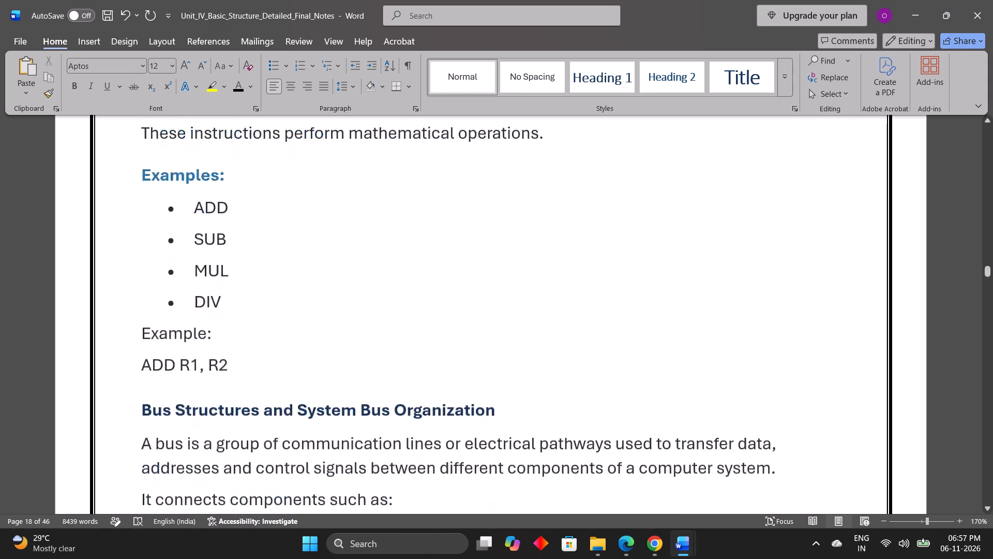
scroll(179, 261, down, 2)
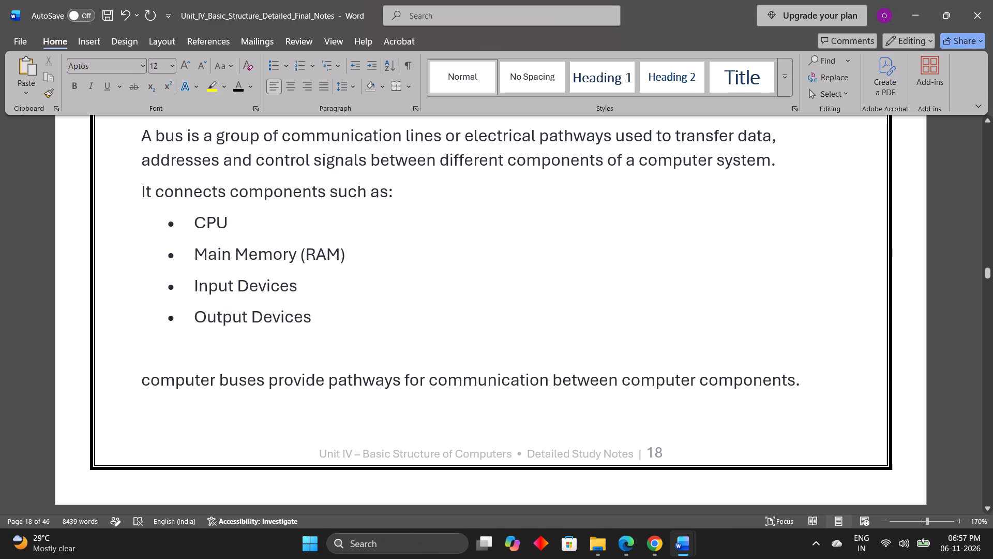
click(177, 347)
key(Return)
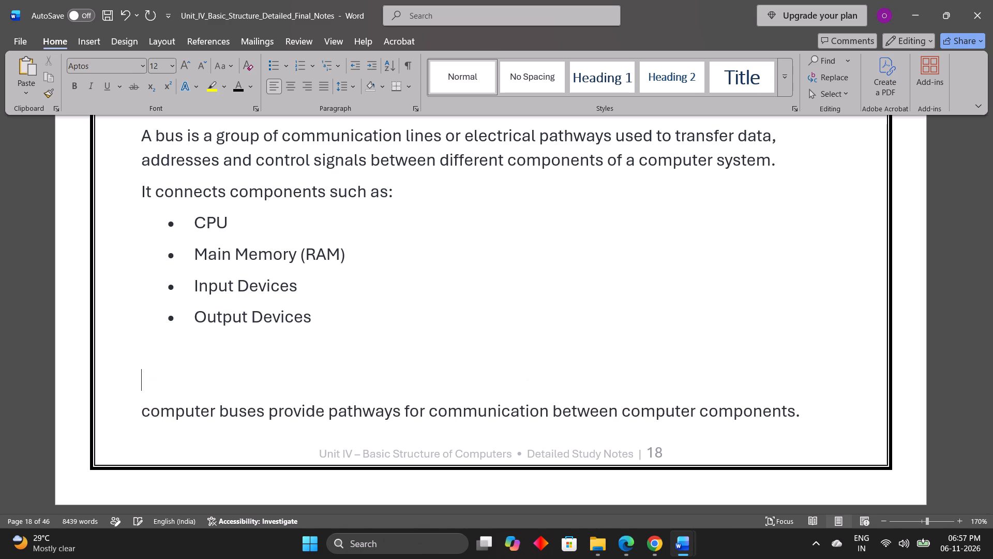
key(Return)
scroll(177, 347, down, 1)
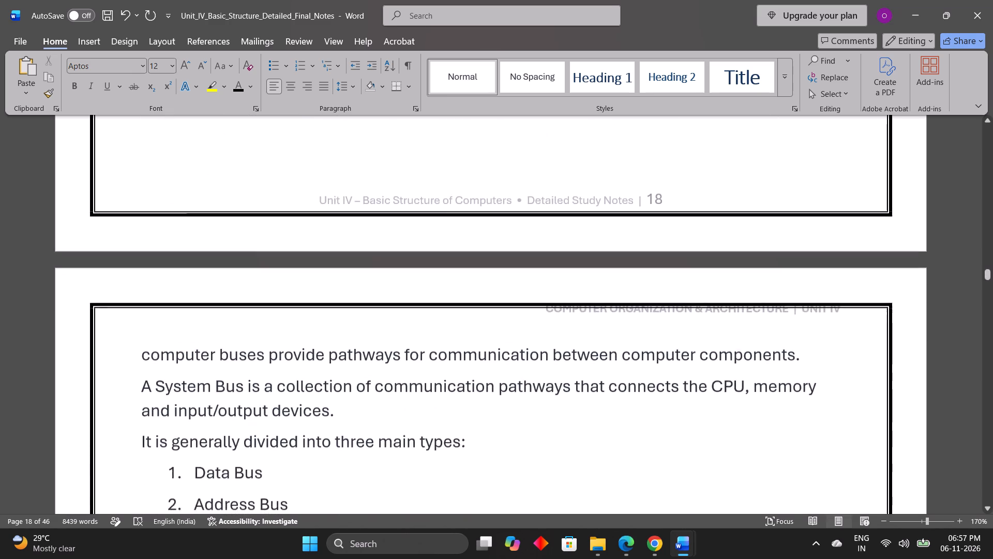
Check the layout of the pages from the three system bus types through Bus Width to the Single Bus Structure disadvantages.
scroll(177, 347, down, 3)
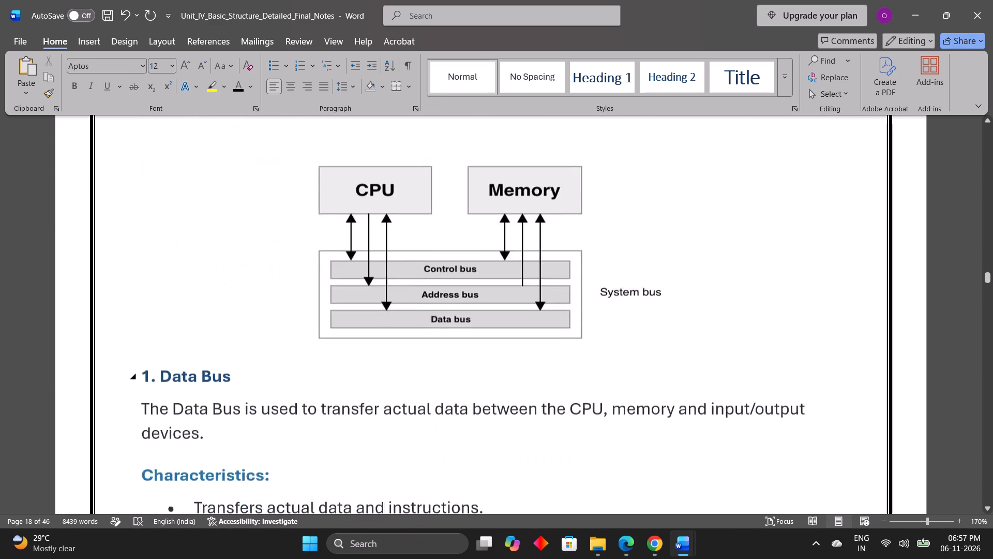
scroll(177, 347, down, 3)
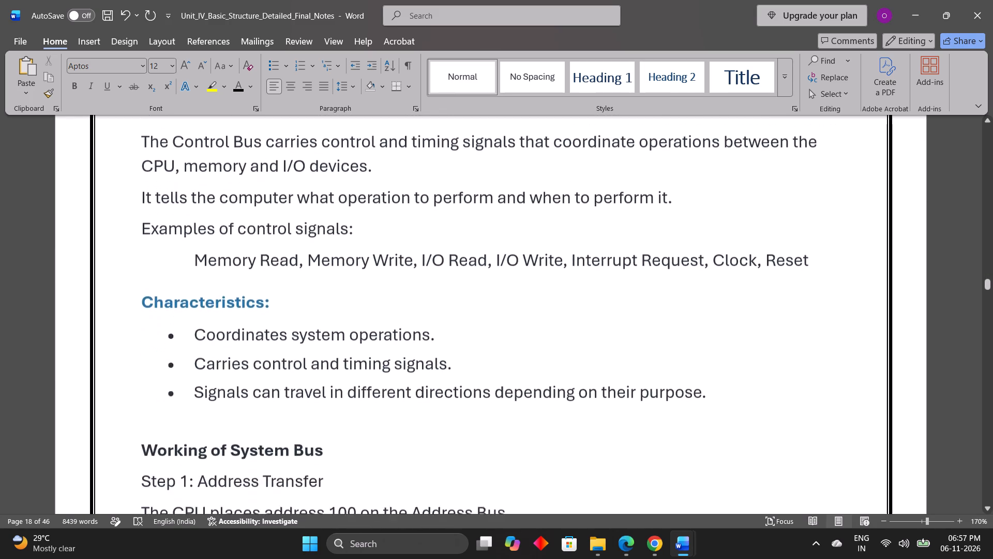
scroll(177, 347, down, 3)
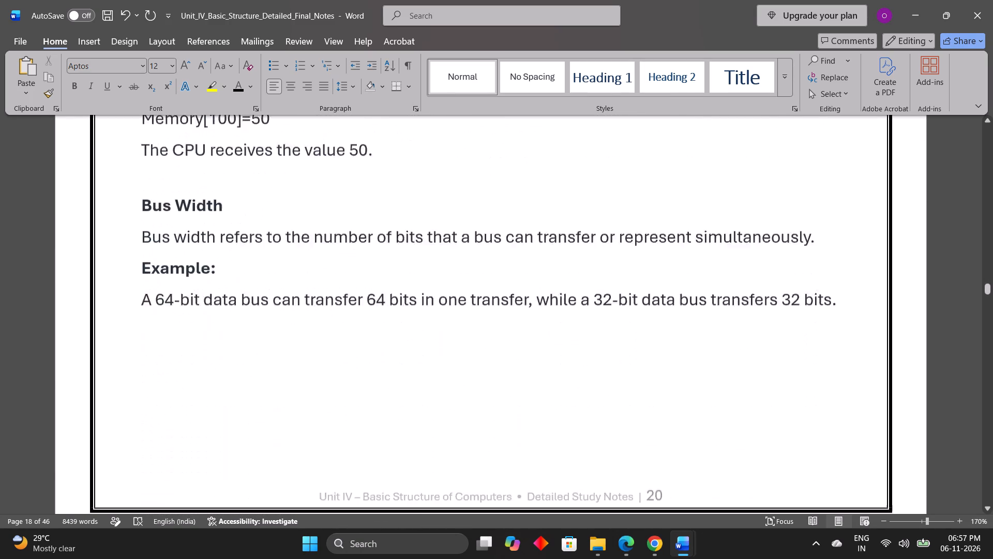
scroll(177, 347, down, 9)
Replace the blank lines filling page 21 before the Types of Bus Structures heading with a page break after the Bus Width section.
scroll(177, 347, up, 1)
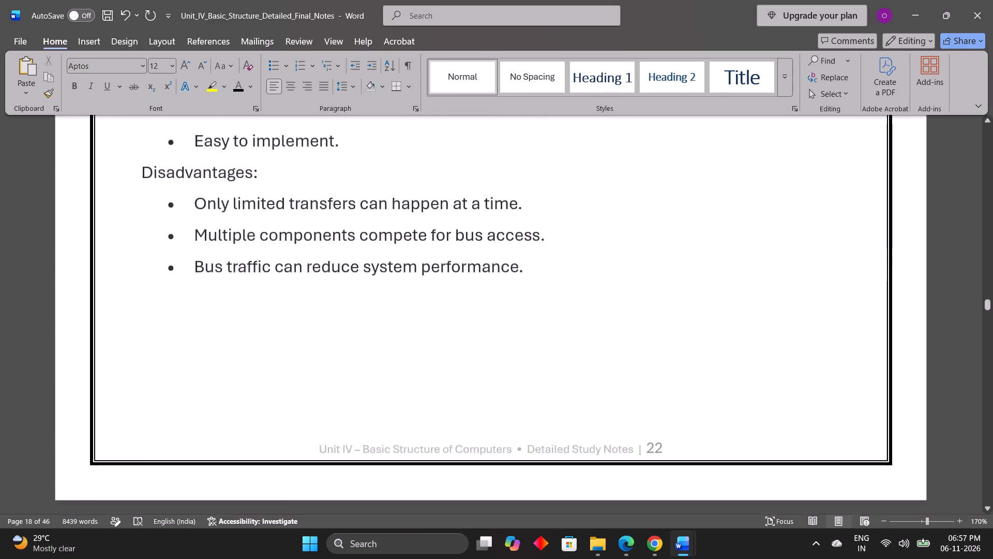
scroll(177, 347, up, 4)
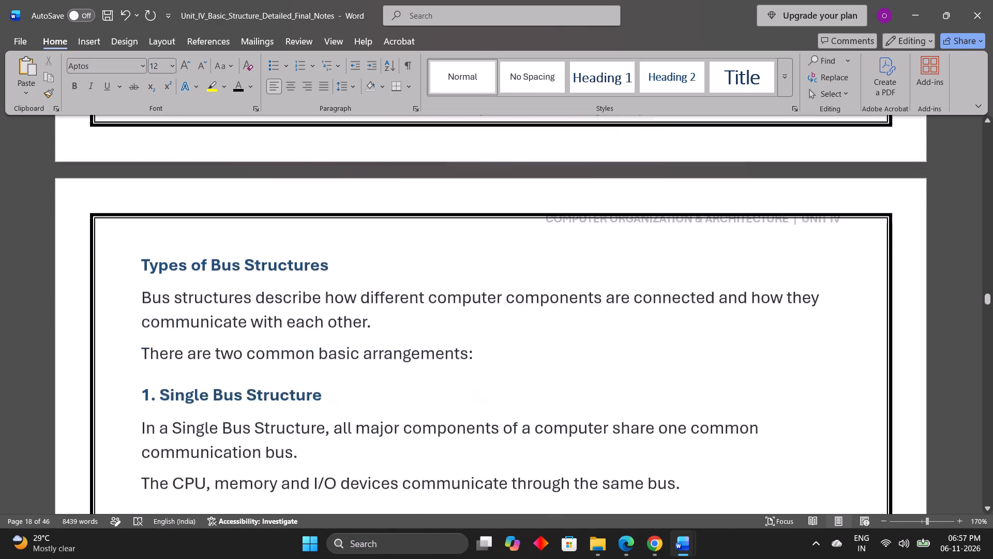
scroll(177, 347, up, 2)
click(212, 420)
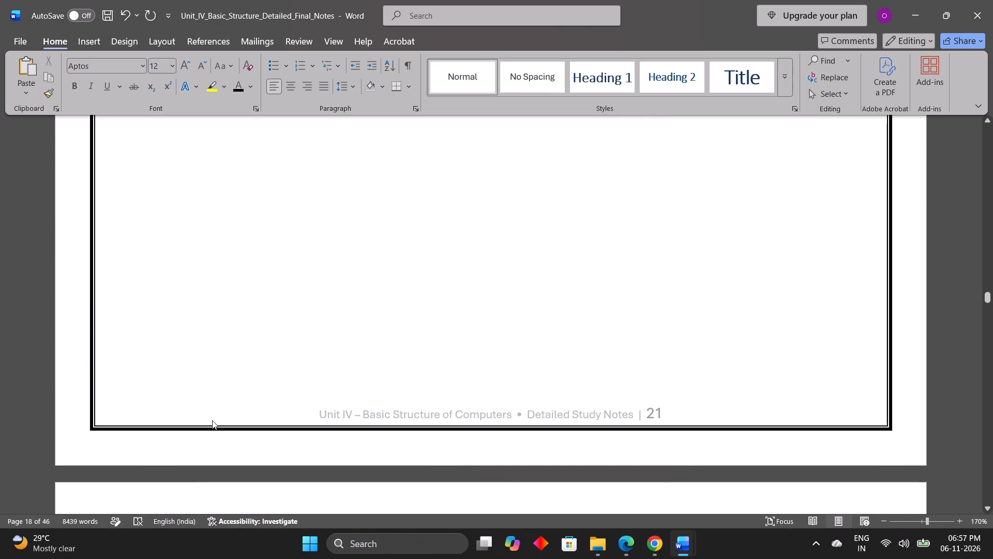
click(237, 377)
key(BackSpace)
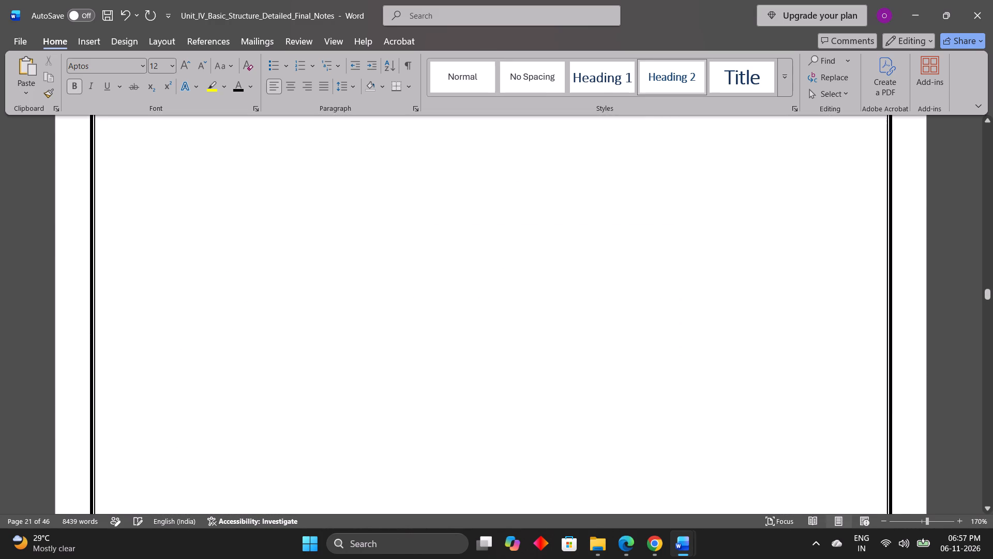
key(BackSpace)
key(BackSpace)
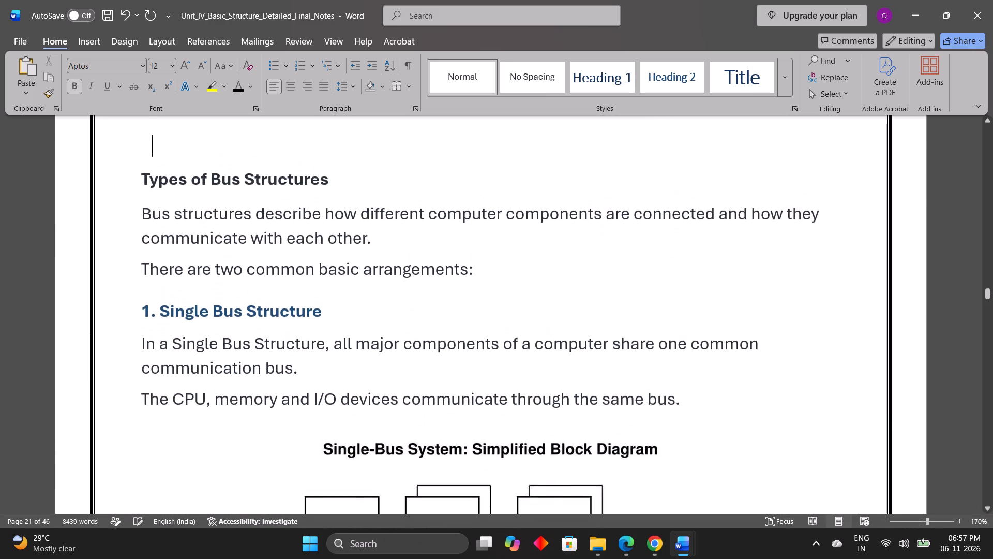
key(BackSpace)
key(BackSpace)
key(BackSpace)
key(BackSpace)
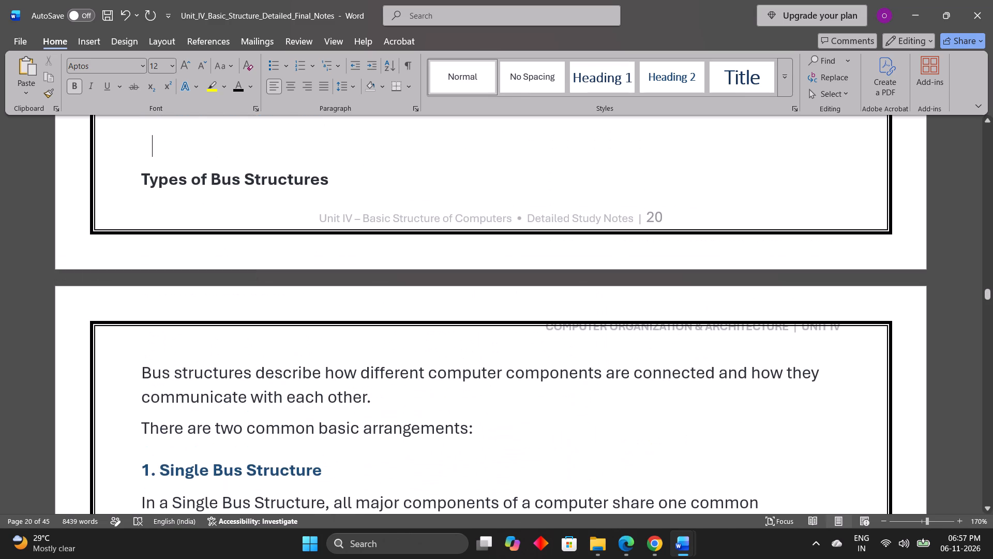
key(ctrl+Return)
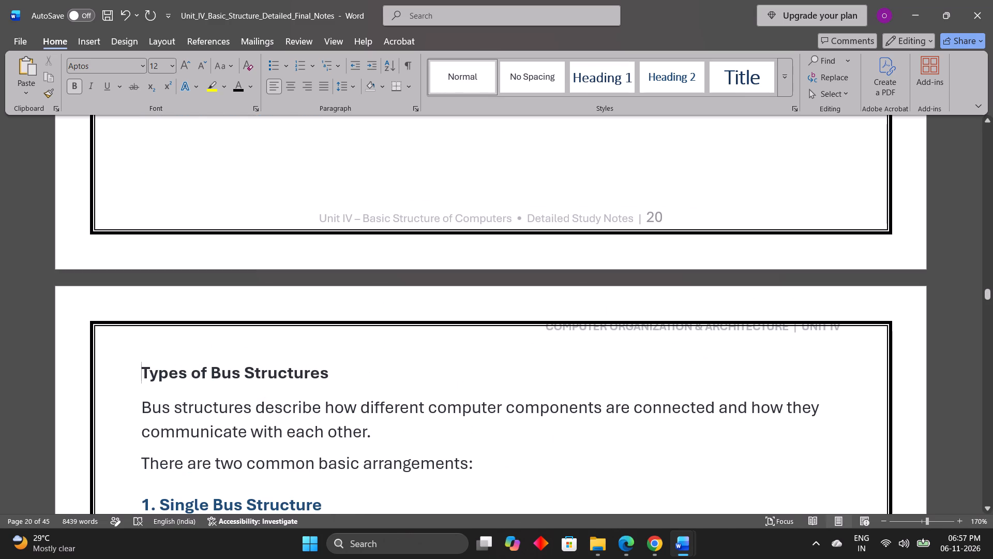
Check the page layout from Address Bus through Bus Width and Types of Bus Structures to the Single Bus Structure disadvantages.
drag(237, 377, 375, 376)
click(375, 376)
scroll(375, 376, up, 4)
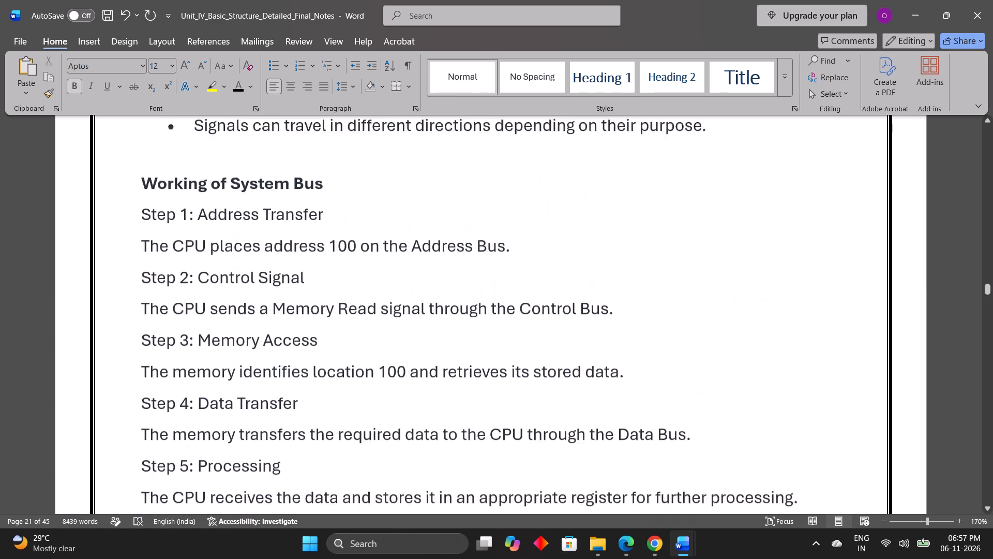
scroll(375, 376, up, 3)
scroll(375, 376, down, 2)
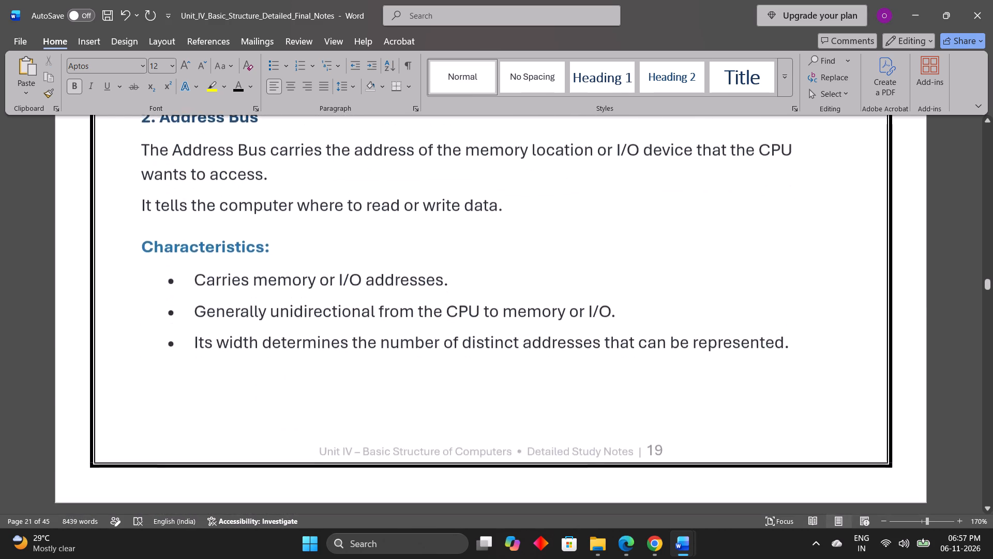
scroll(375, 376, down, 3)
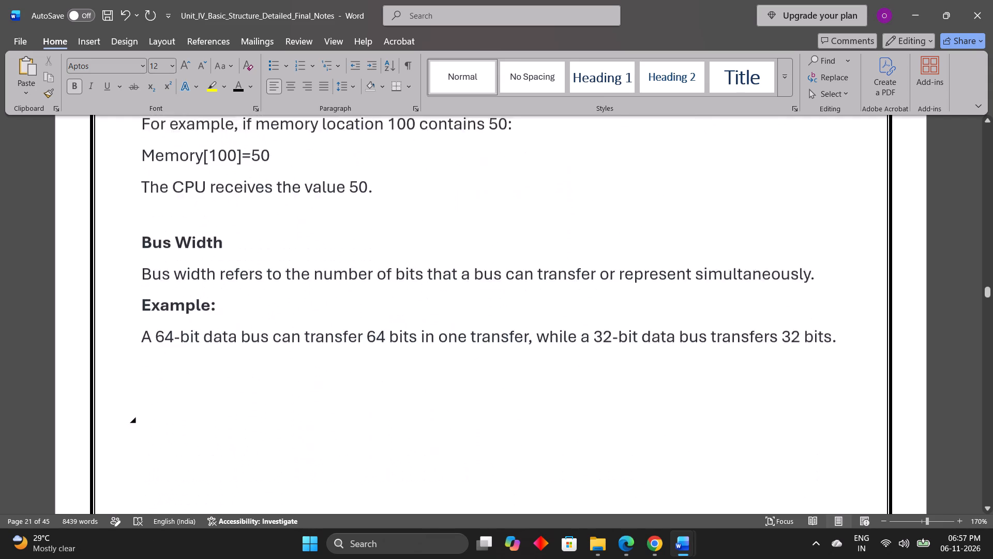
scroll(375, 376, down, 3)
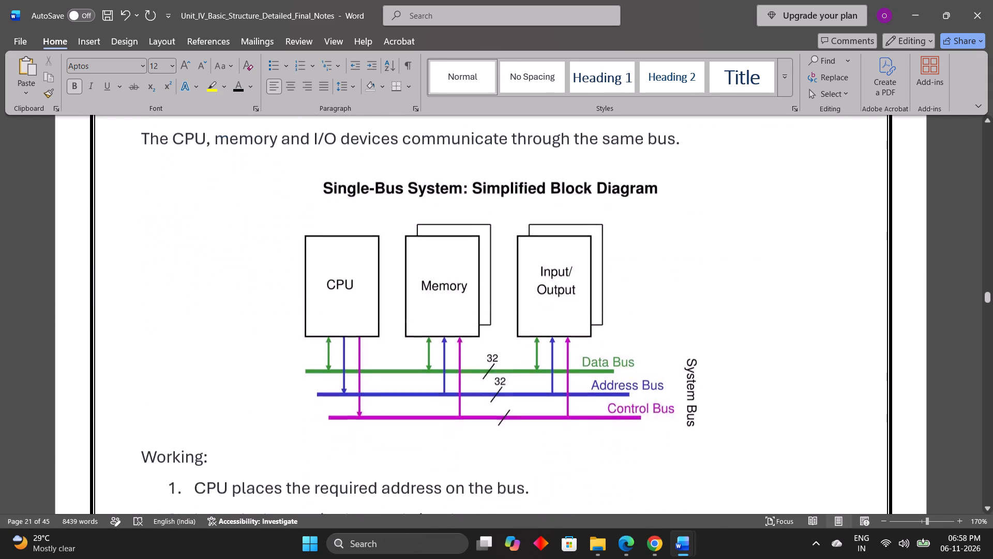
scroll(375, 376, down, 3)
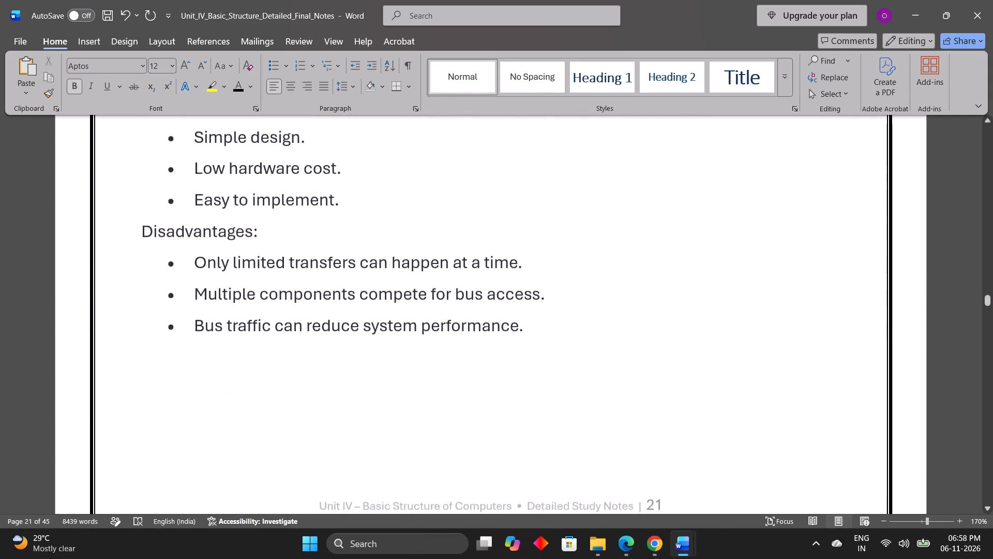
Review the page layout from Multiple Bus Structure to Bus Bandwidth, and back through the system bus and CPU register sections to Step 2: Decode.
scroll(375, 376, down, 3)
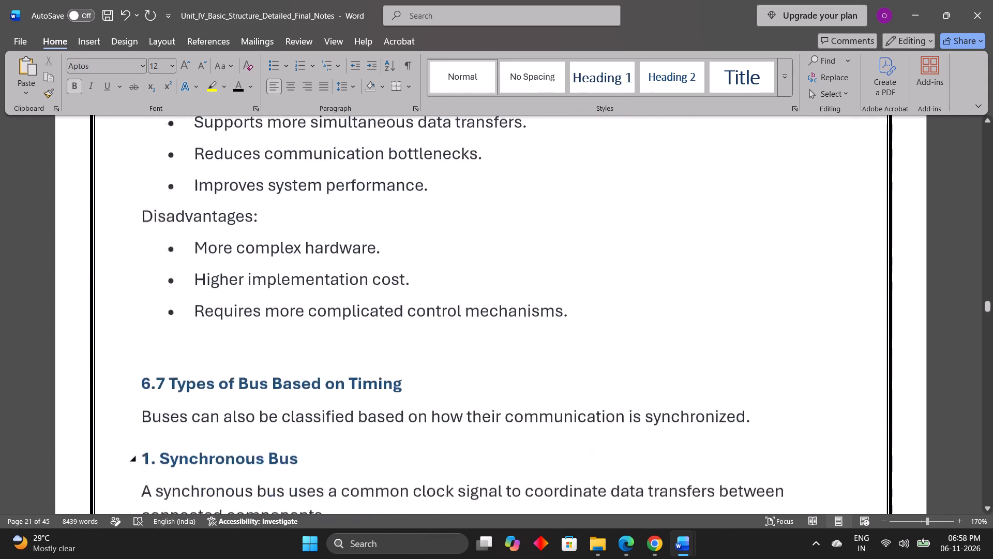
scroll(375, 376, down, 1)
click(279, 200)
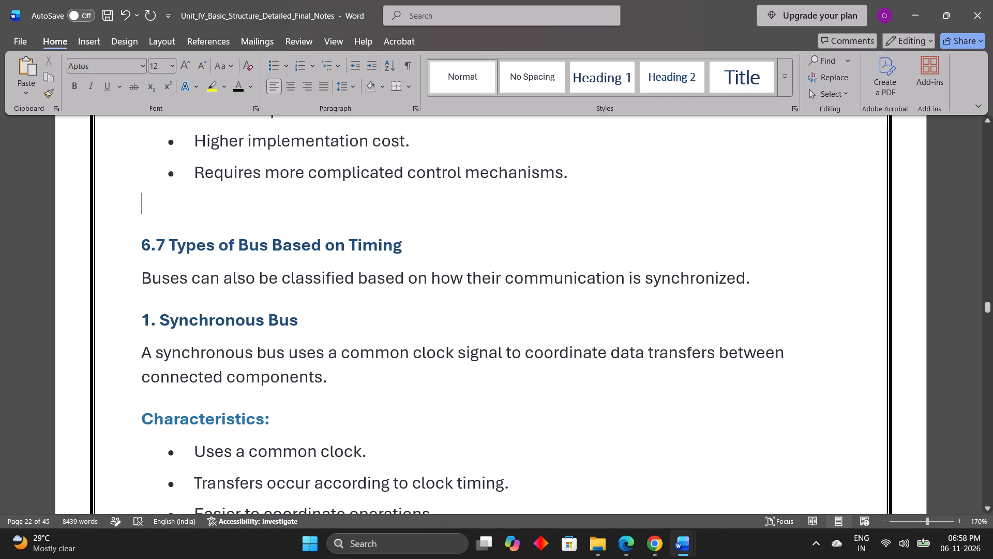
scroll(279, 200, down, 2)
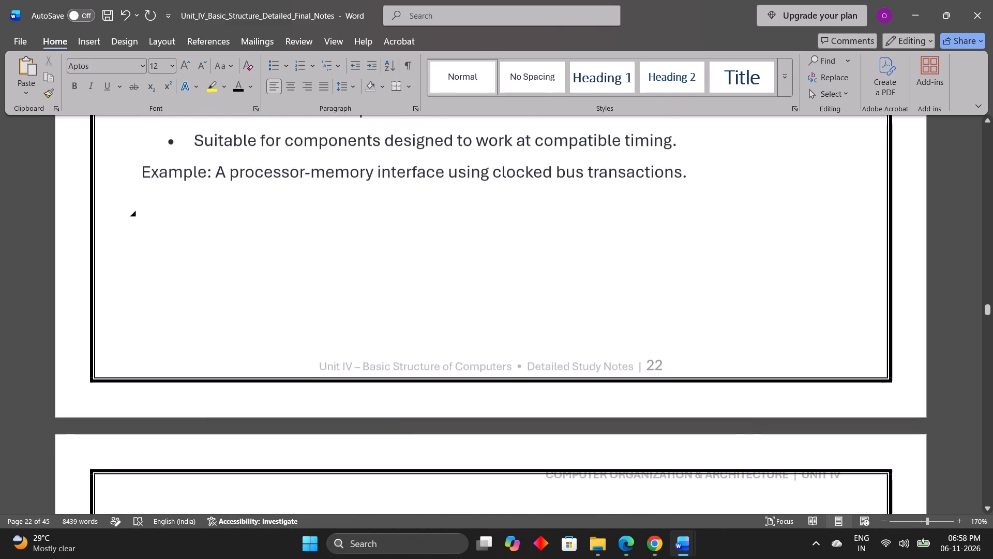
scroll(279, 200, down, 2)
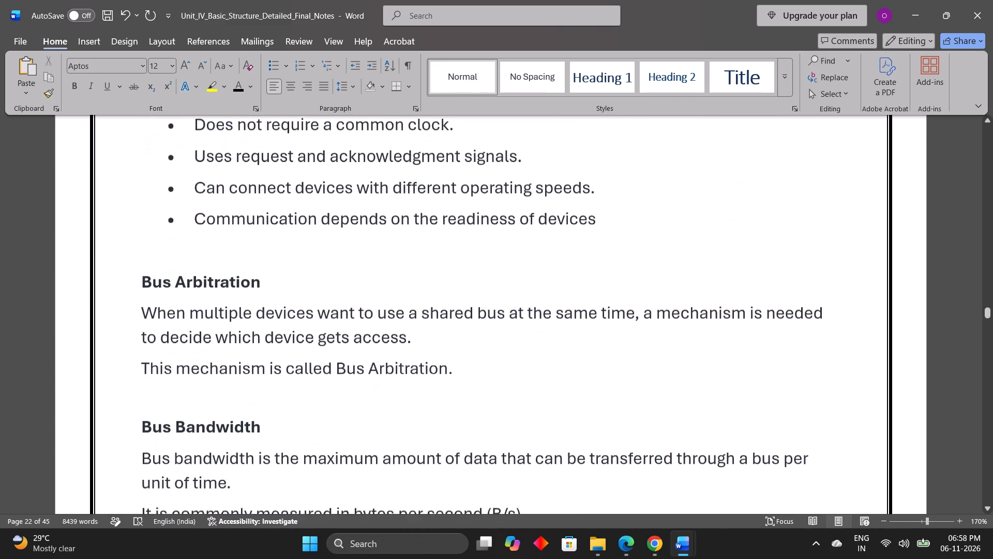
scroll(279, 200, up, 4)
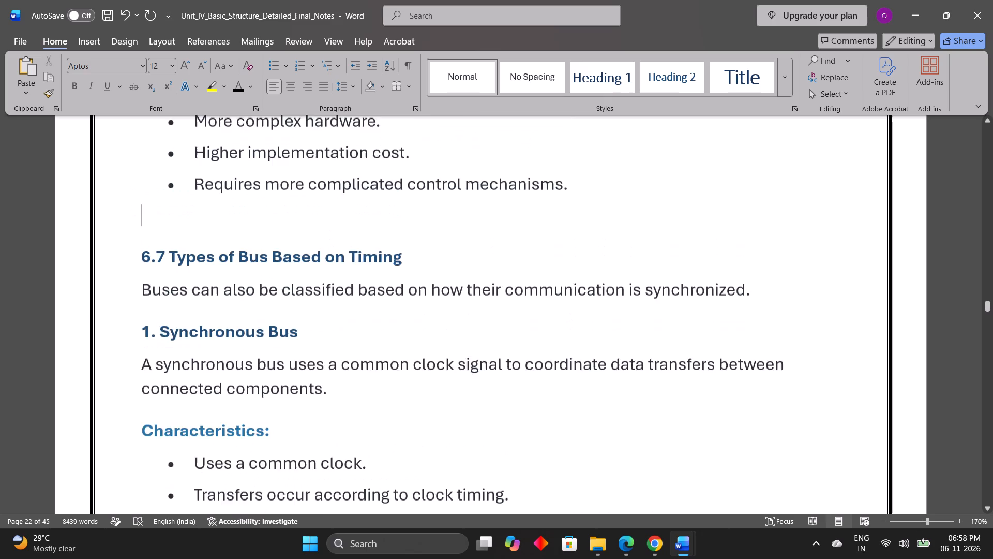
scroll(279, 200, up, 5)
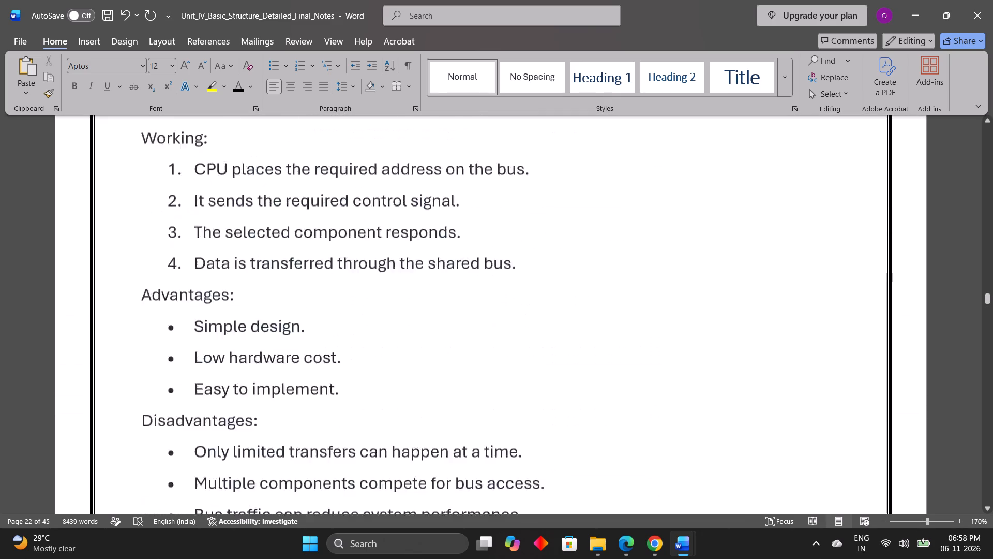
scroll(279, 200, up, 6)
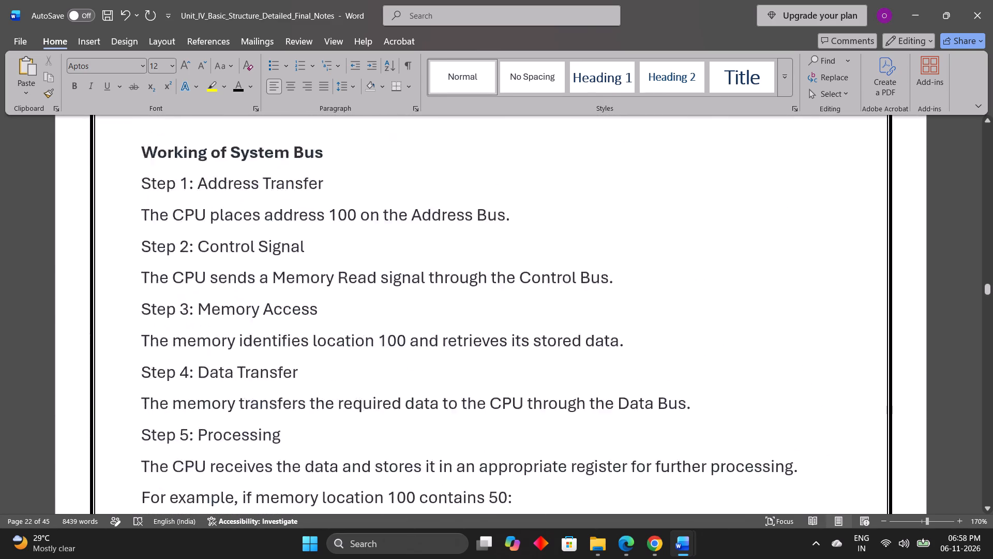
scroll(279, 200, up, 6)
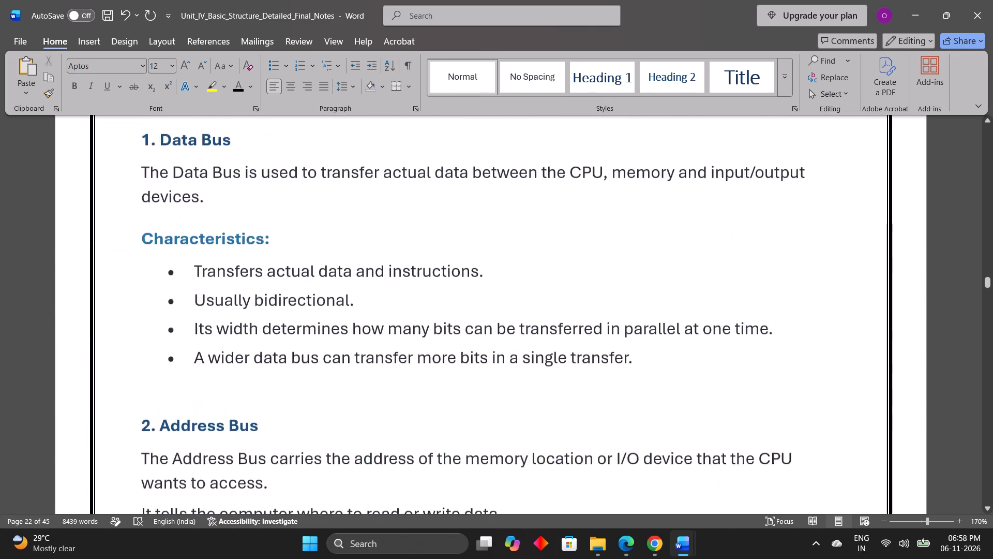
scroll(279, 200, up, 6)
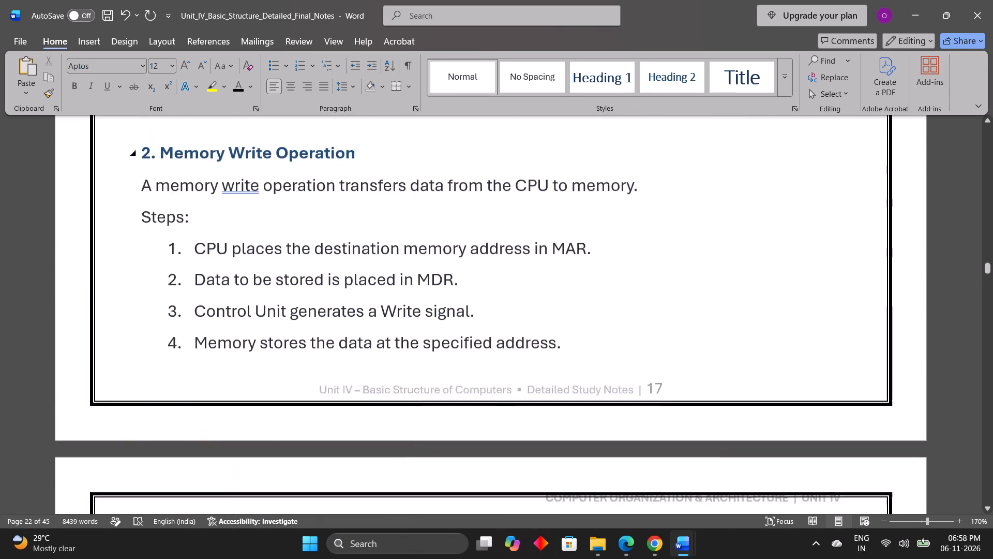
scroll(279, 200, up, 6)
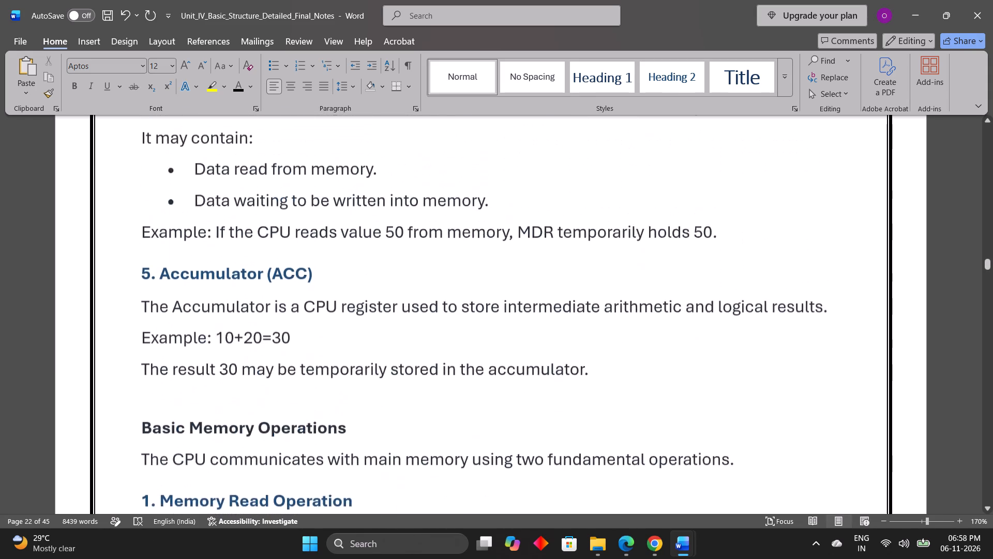
scroll(279, 200, up, 6)
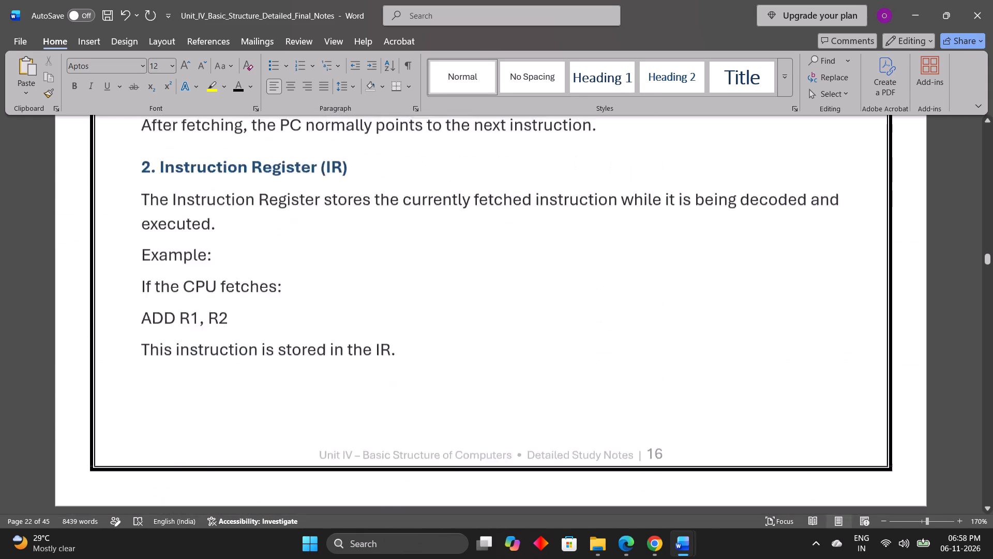
scroll(279, 200, up, 5)
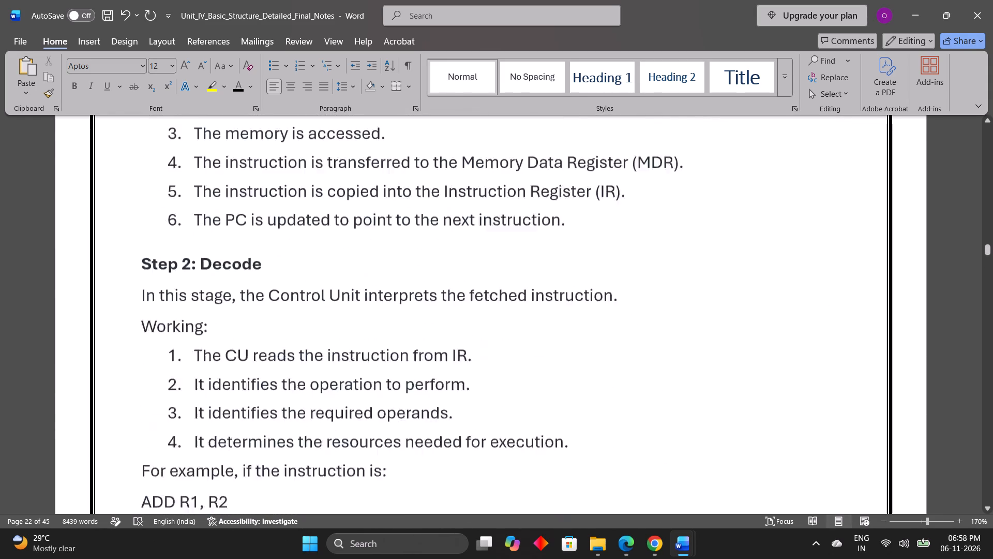
scroll(279, 200, up, 1)
Remove the section number 6.7 from the "Types of Bus Based on Timing" heading on page 22.
scroll(279, 200, down, 9)
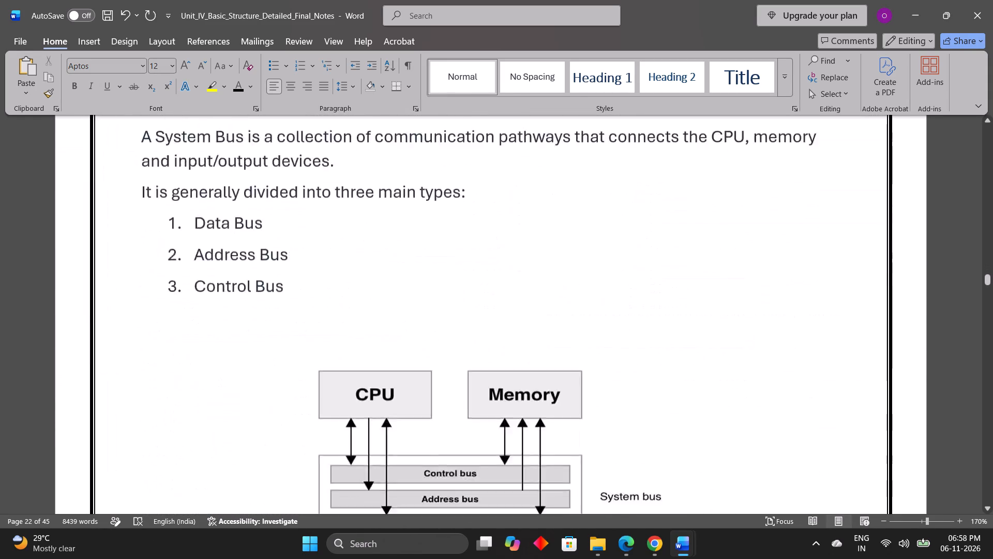
scroll(279, 200, down, 4)
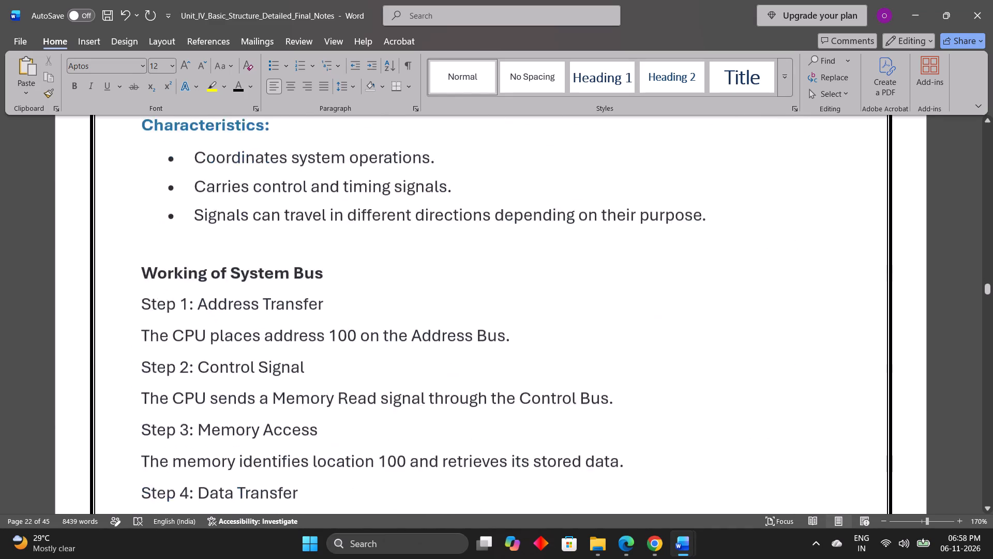
scroll(279, 200, down, 4)
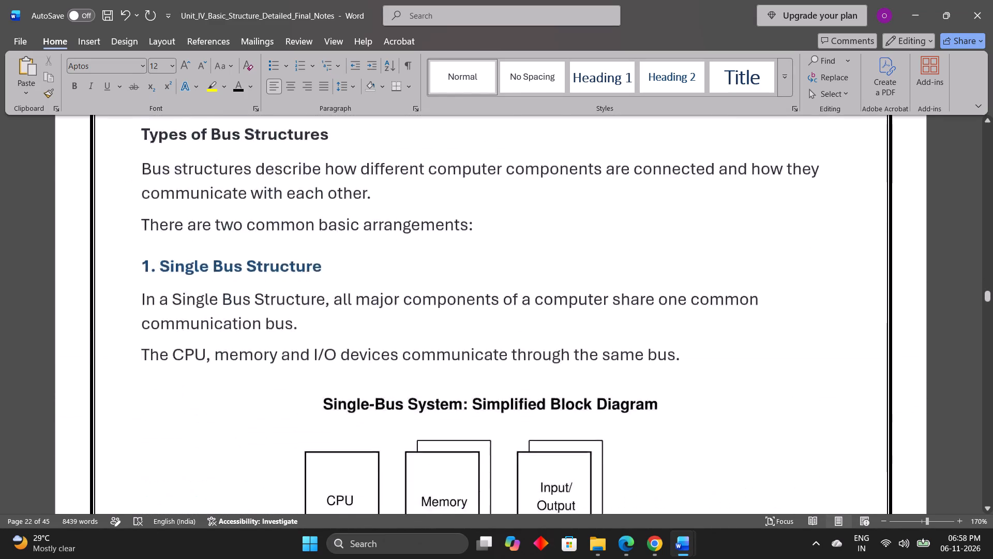
scroll(279, 200, down, 3)
scroll(279, 200, up, 1)
scroll(279, 200, down, 1)
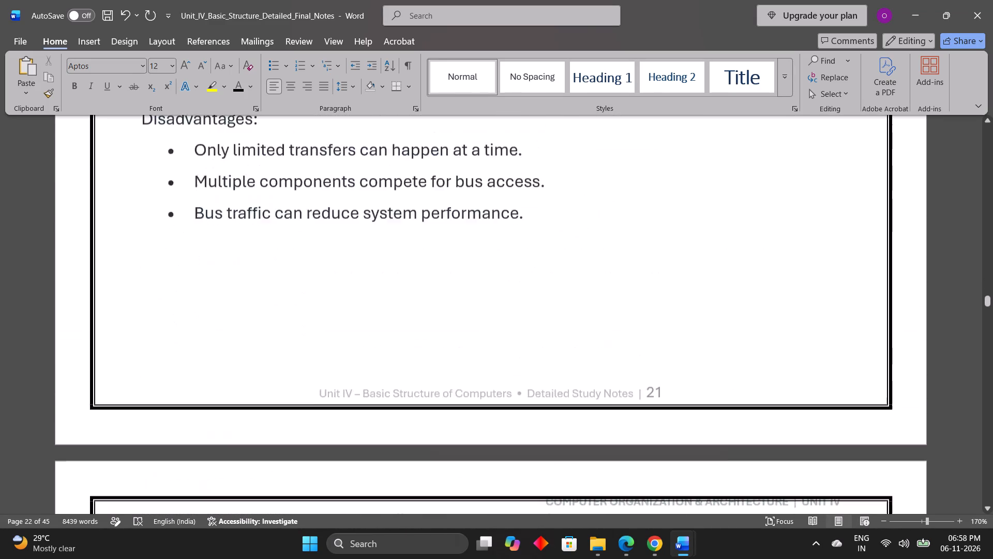
scroll(279, 200, down, 2)
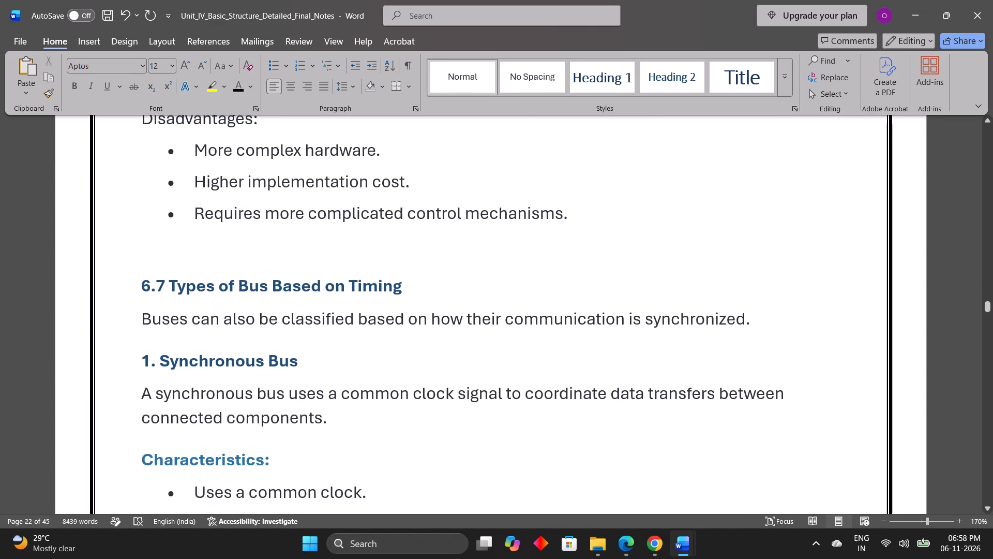
click(171, 287)
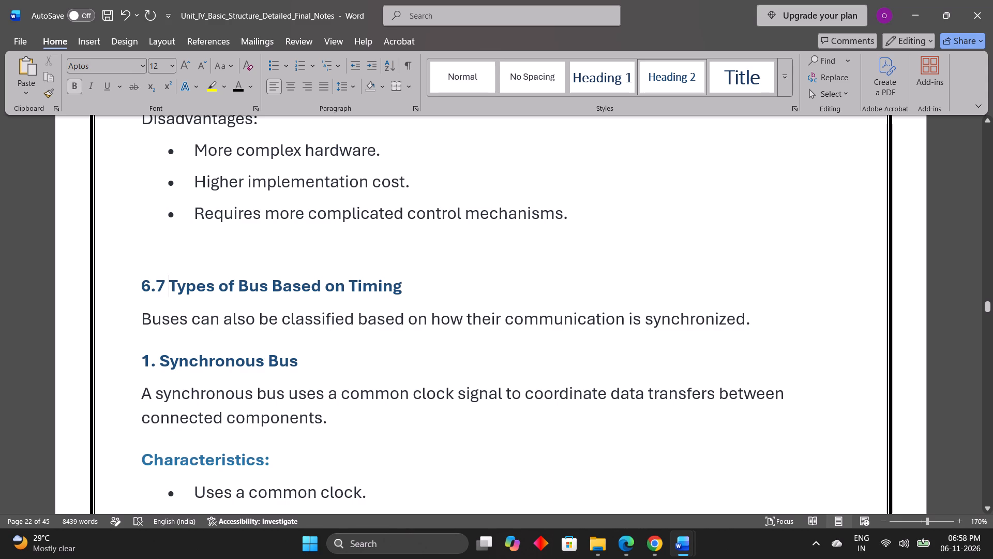
key(BackSpace)
key(BackSpace)
key(BackSpace)
key(BackSpace)
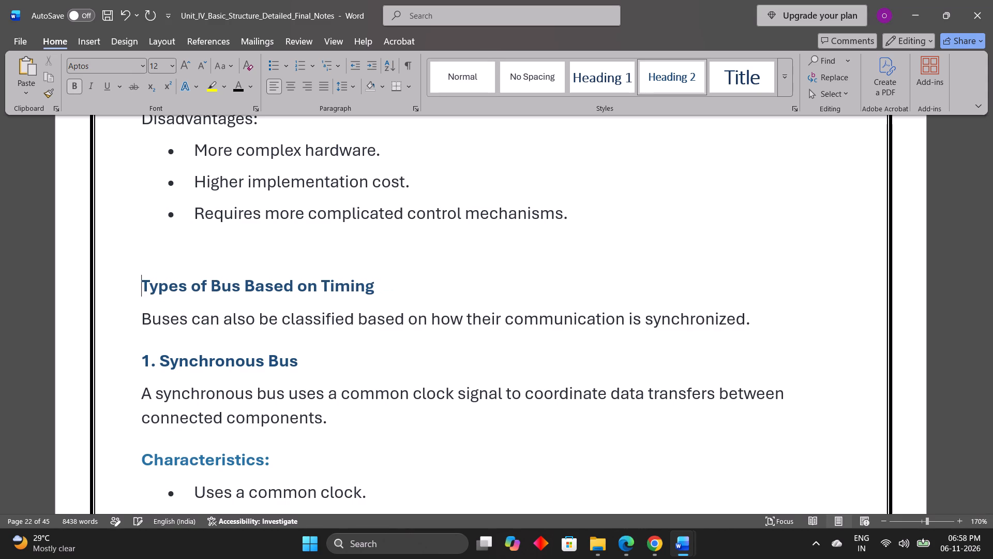
Review the pages from Asynchronous Bus through Processor Clock, the performance equation, Clock Rate and Percentage Improvement to the document's end.
scroll(121, 306, down, 2)
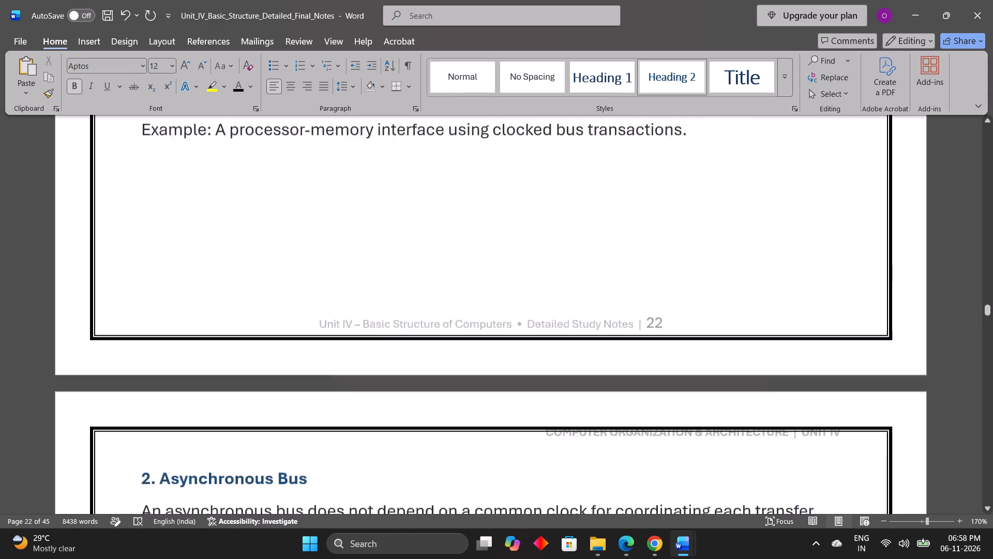
scroll(121, 306, down, 4)
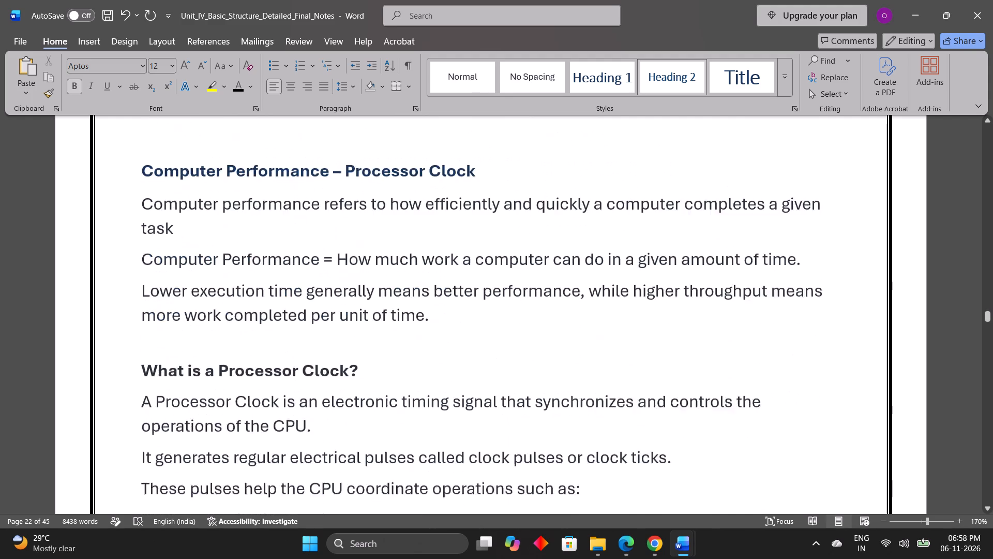
scroll(121, 306, down, 4)
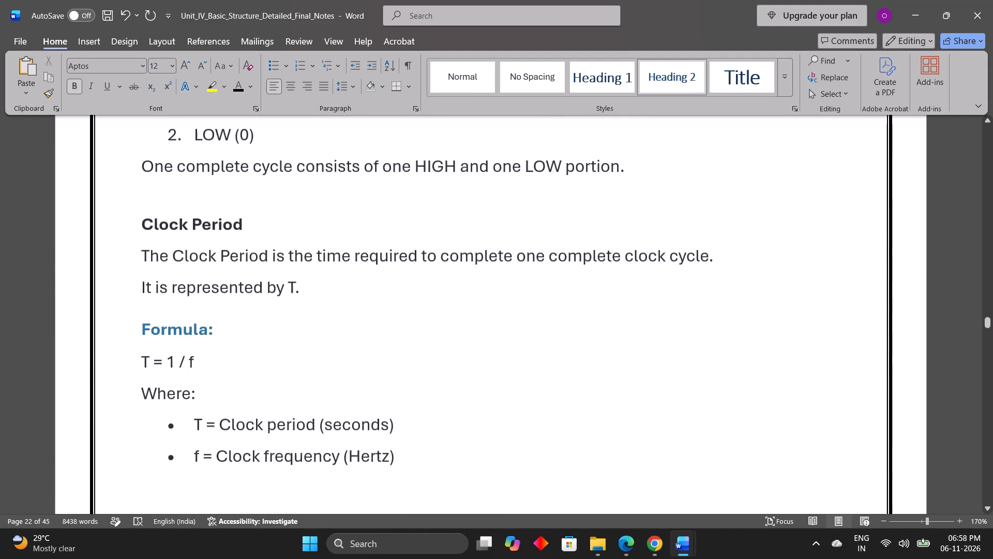
scroll(121, 306, down, 4)
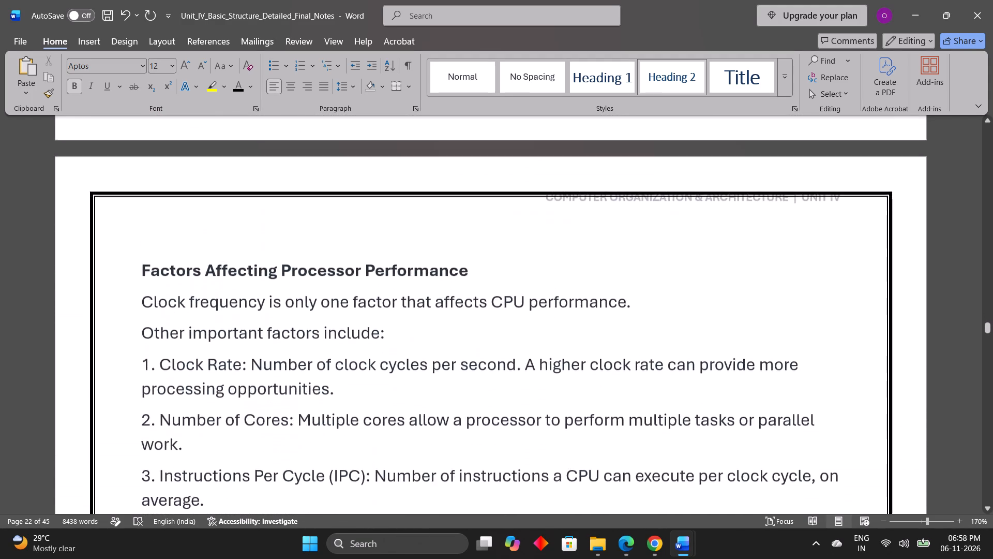
scroll(121, 306, down, 4)
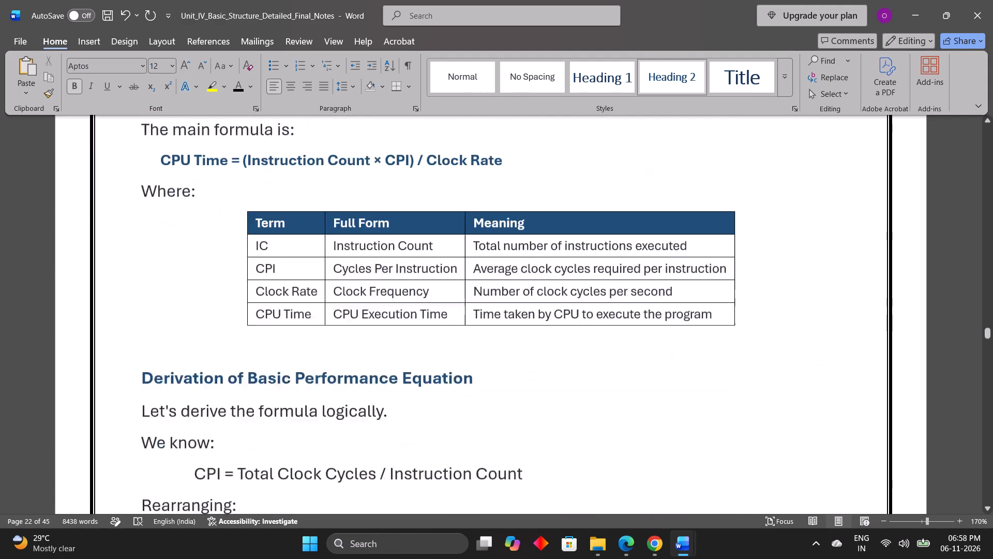
scroll(121, 306, down, 4)
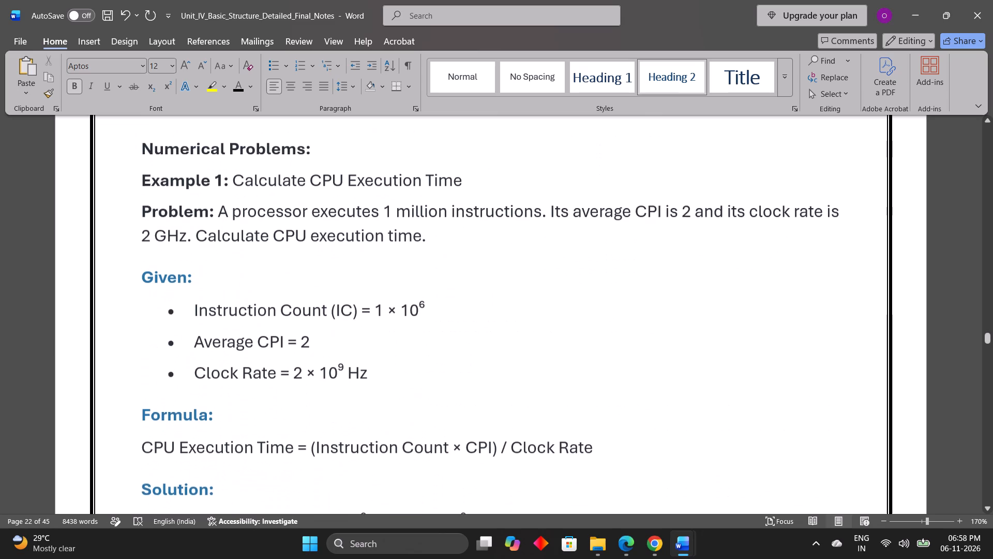
scroll(121, 306, down, 3)
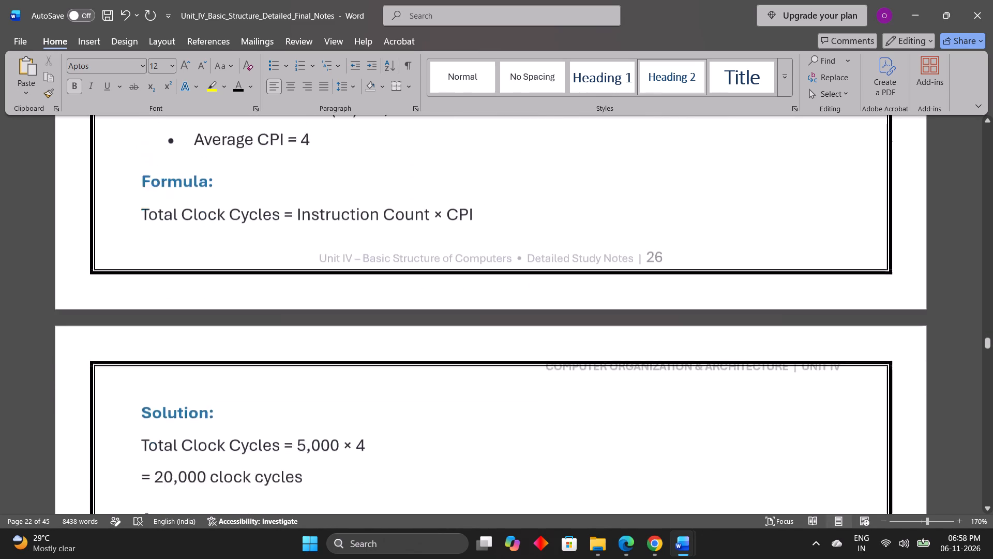
scroll(121, 306, down, 6)
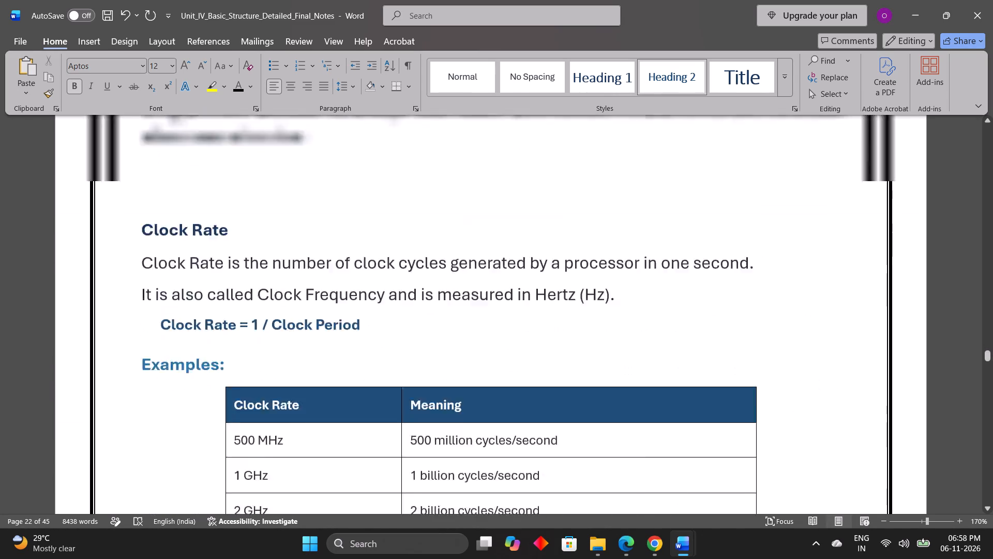
scroll(121, 306, down, 14)
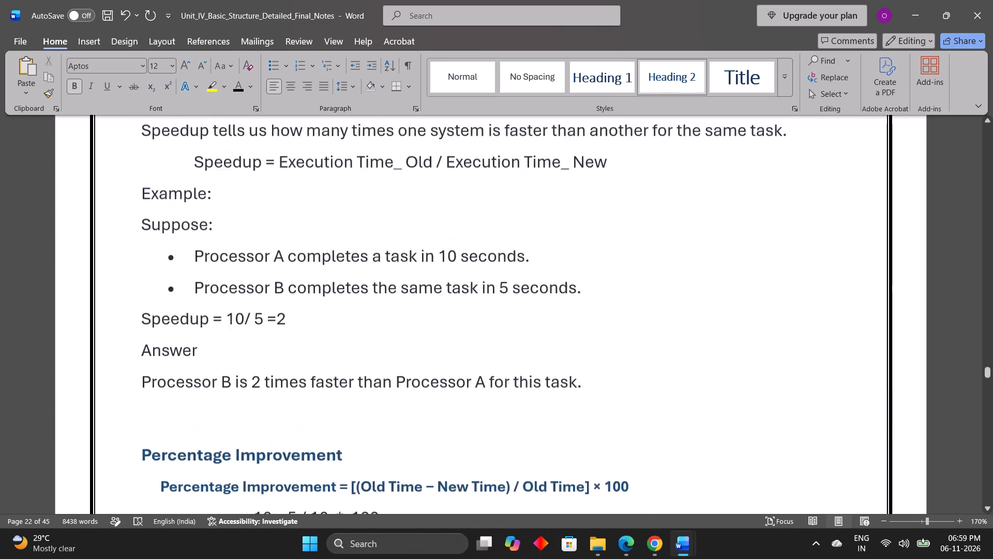
scroll(121, 306, down, 14)
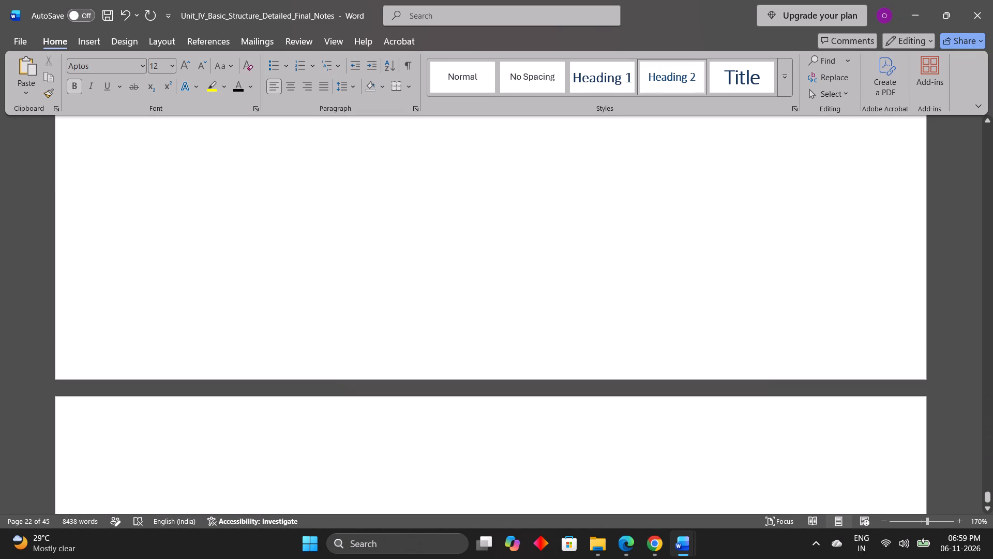
scroll(121, 306, down, 10)
Examine the bus notes on the document's last pages, from Bus Arbitration back to the Data, Address and Control Bus difference table.
scroll(121, 306, up, 3)
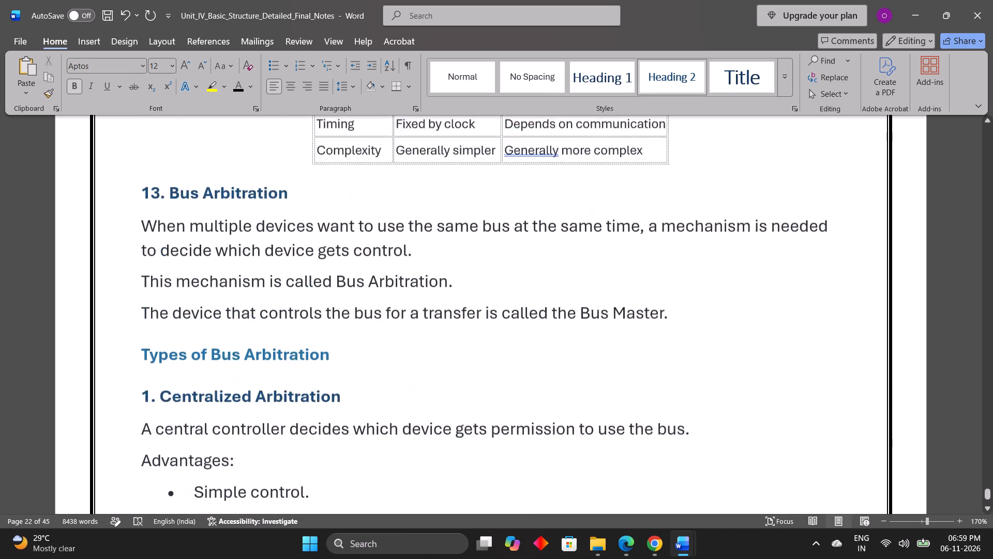
scroll(121, 306, up, 8)
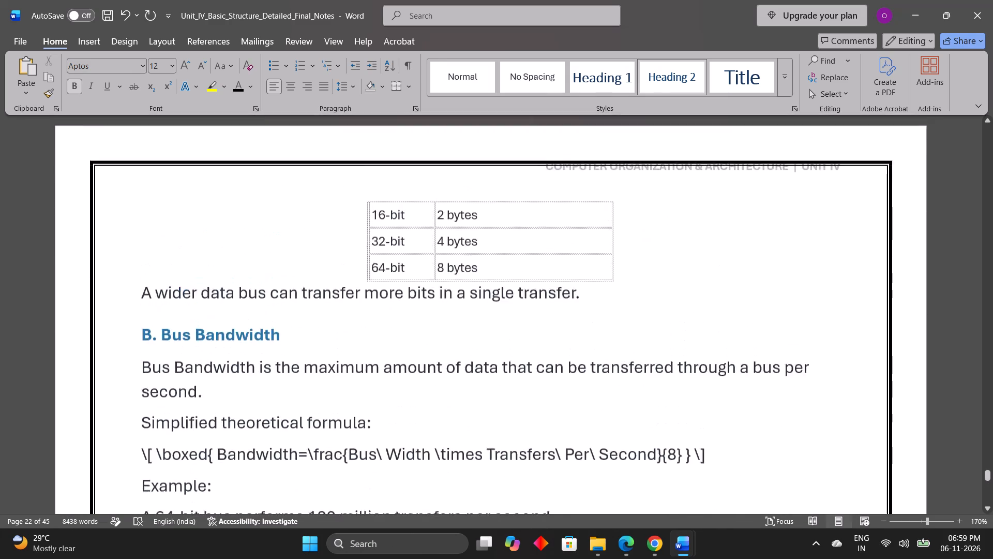
scroll(121, 306, up, 3)
scroll(121, 306, down, 4)
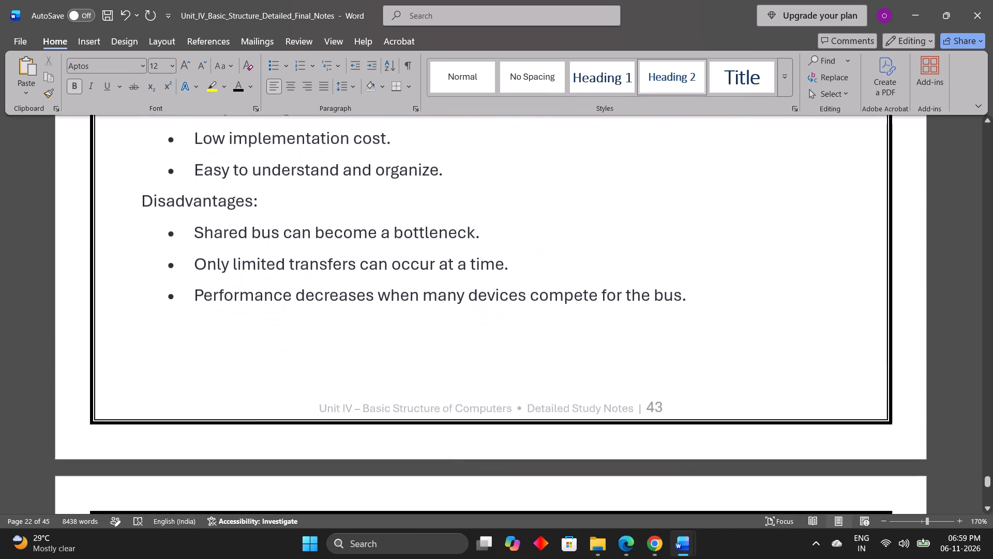
scroll(121, 306, down, 19)
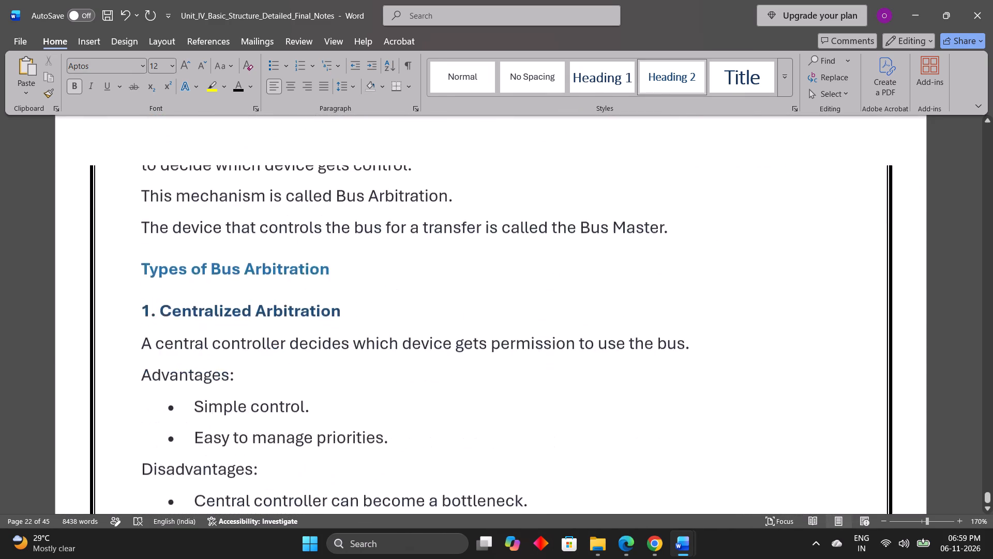
scroll(121, 306, down, 20)
scroll(121, 306, down, 5)
scroll(121, 306, up, 5)
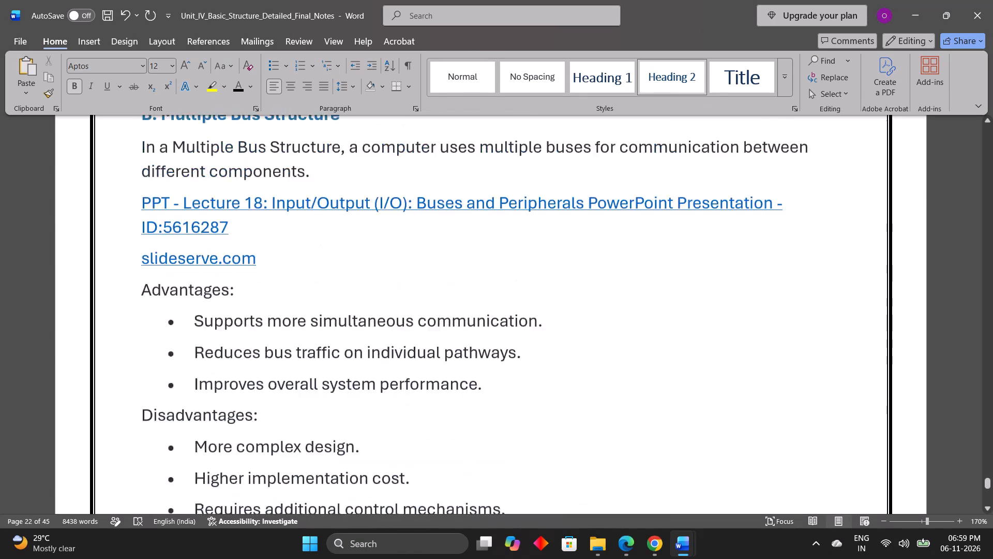
scroll(121, 306, up, 9)
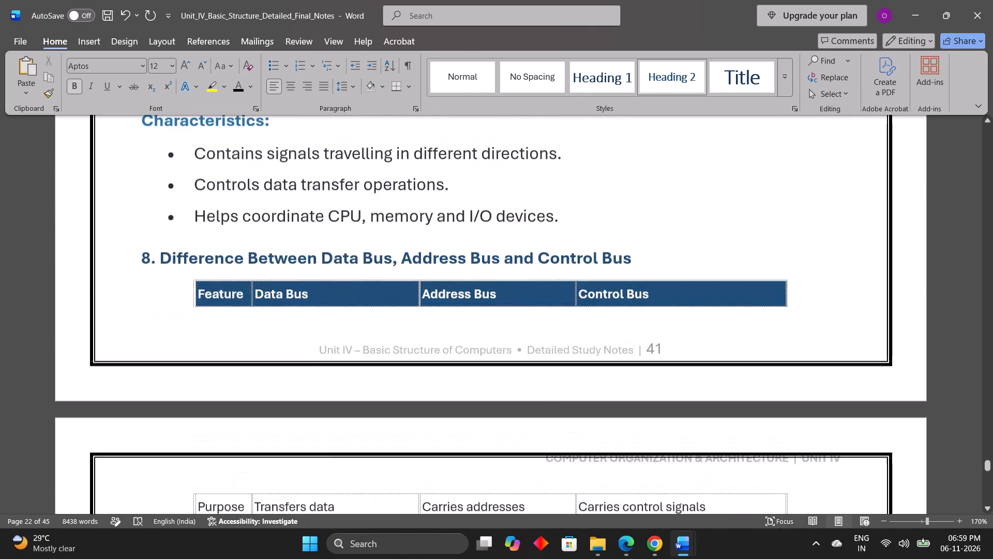
Review the performance measurement notes, from the Speedup example back through FLOPS and MIPS to CPI, IPC and Throughput.
scroll(121, 306, up, 9)
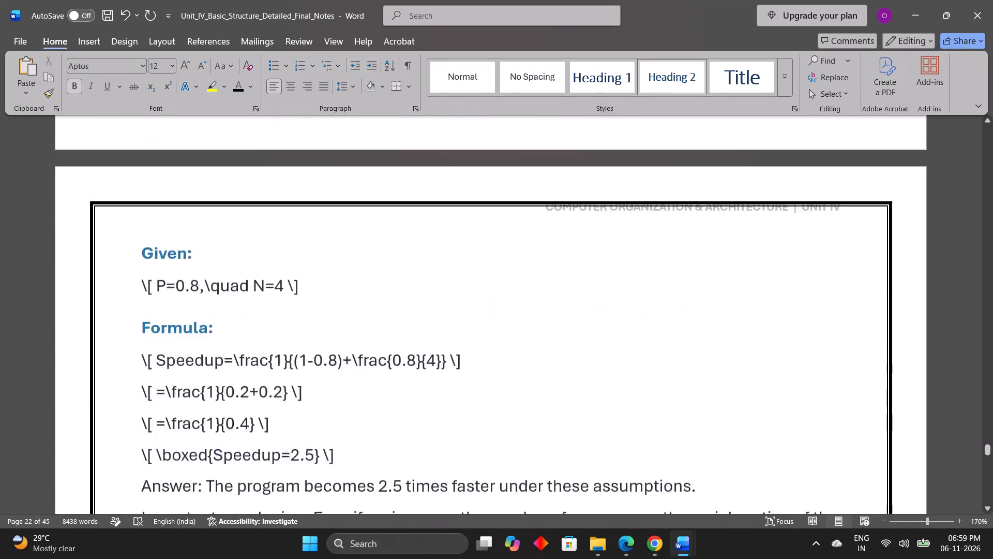
scroll(121, 306, up, 9)
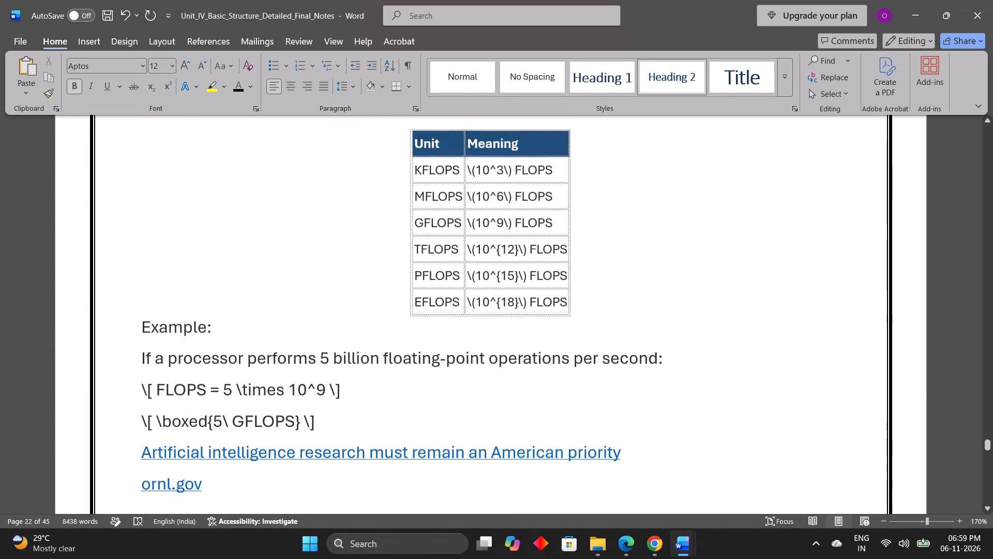
scroll(121, 306, up, 2)
scroll(121, 306, down, 1)
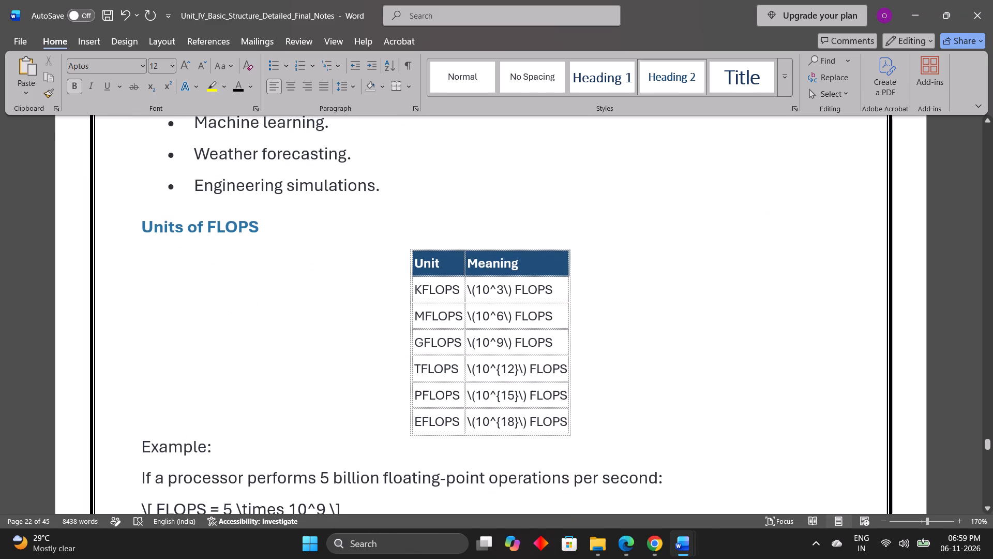
scroll(121, 306, down, 1)
scroll(121, 306, up, 4)
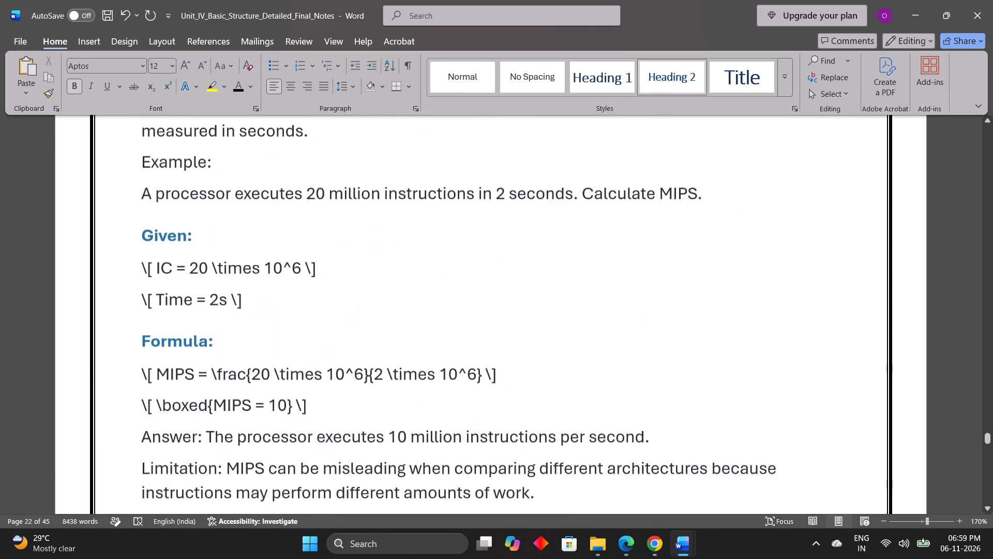
scroll(121, 306, up, 5)
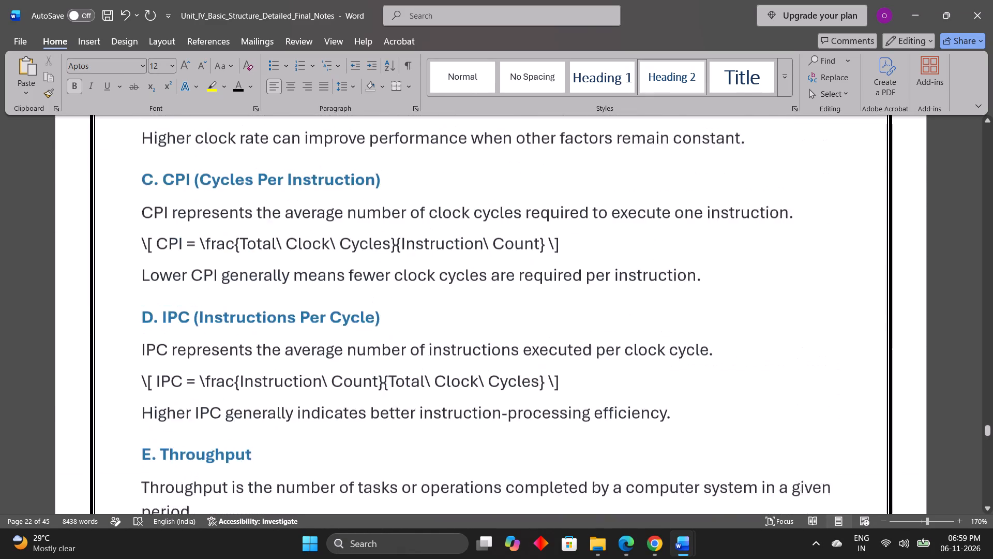
scroll(121, 306, up, 2)
scroll(121, 306, down, 4)
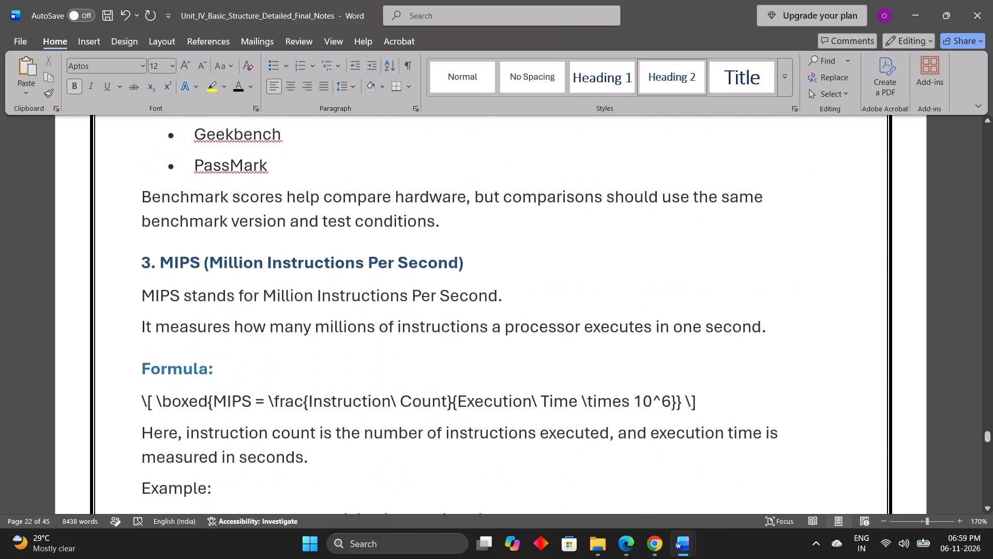
scroll(121, 306, down, 3)
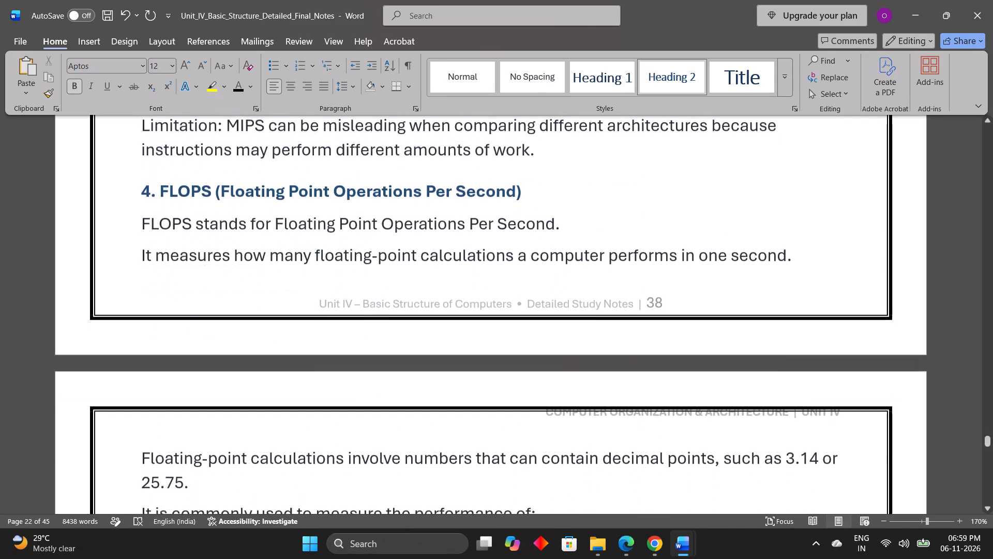